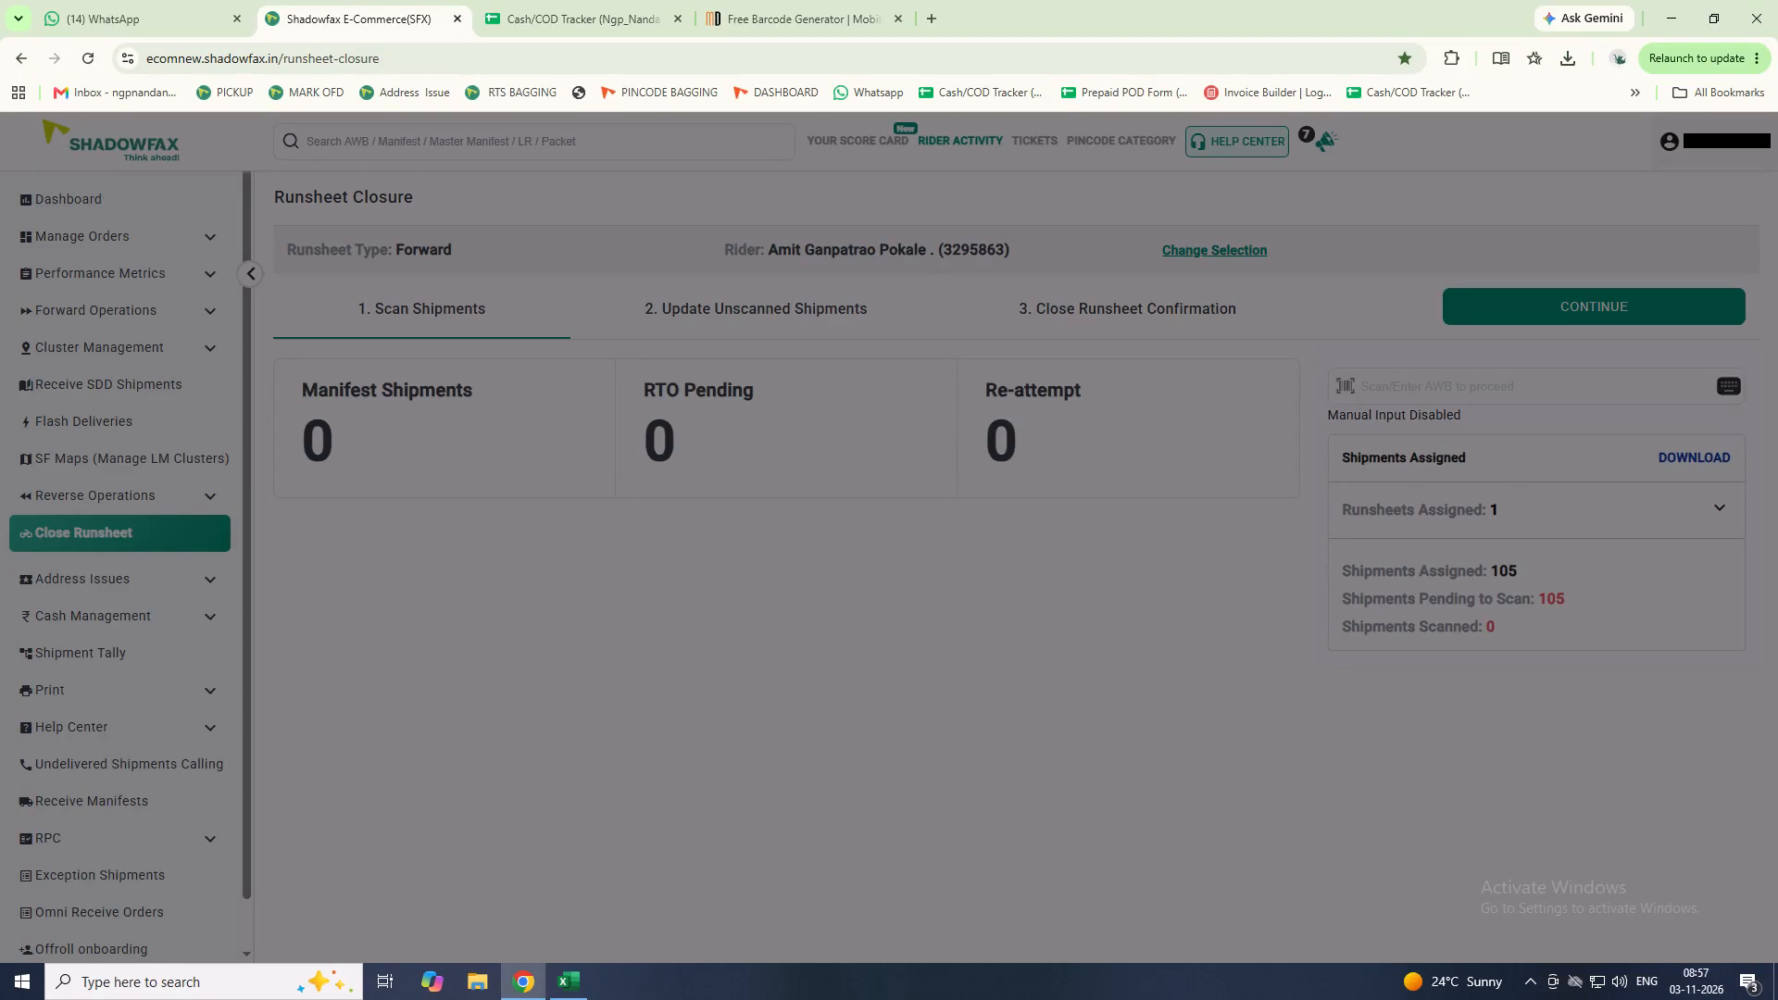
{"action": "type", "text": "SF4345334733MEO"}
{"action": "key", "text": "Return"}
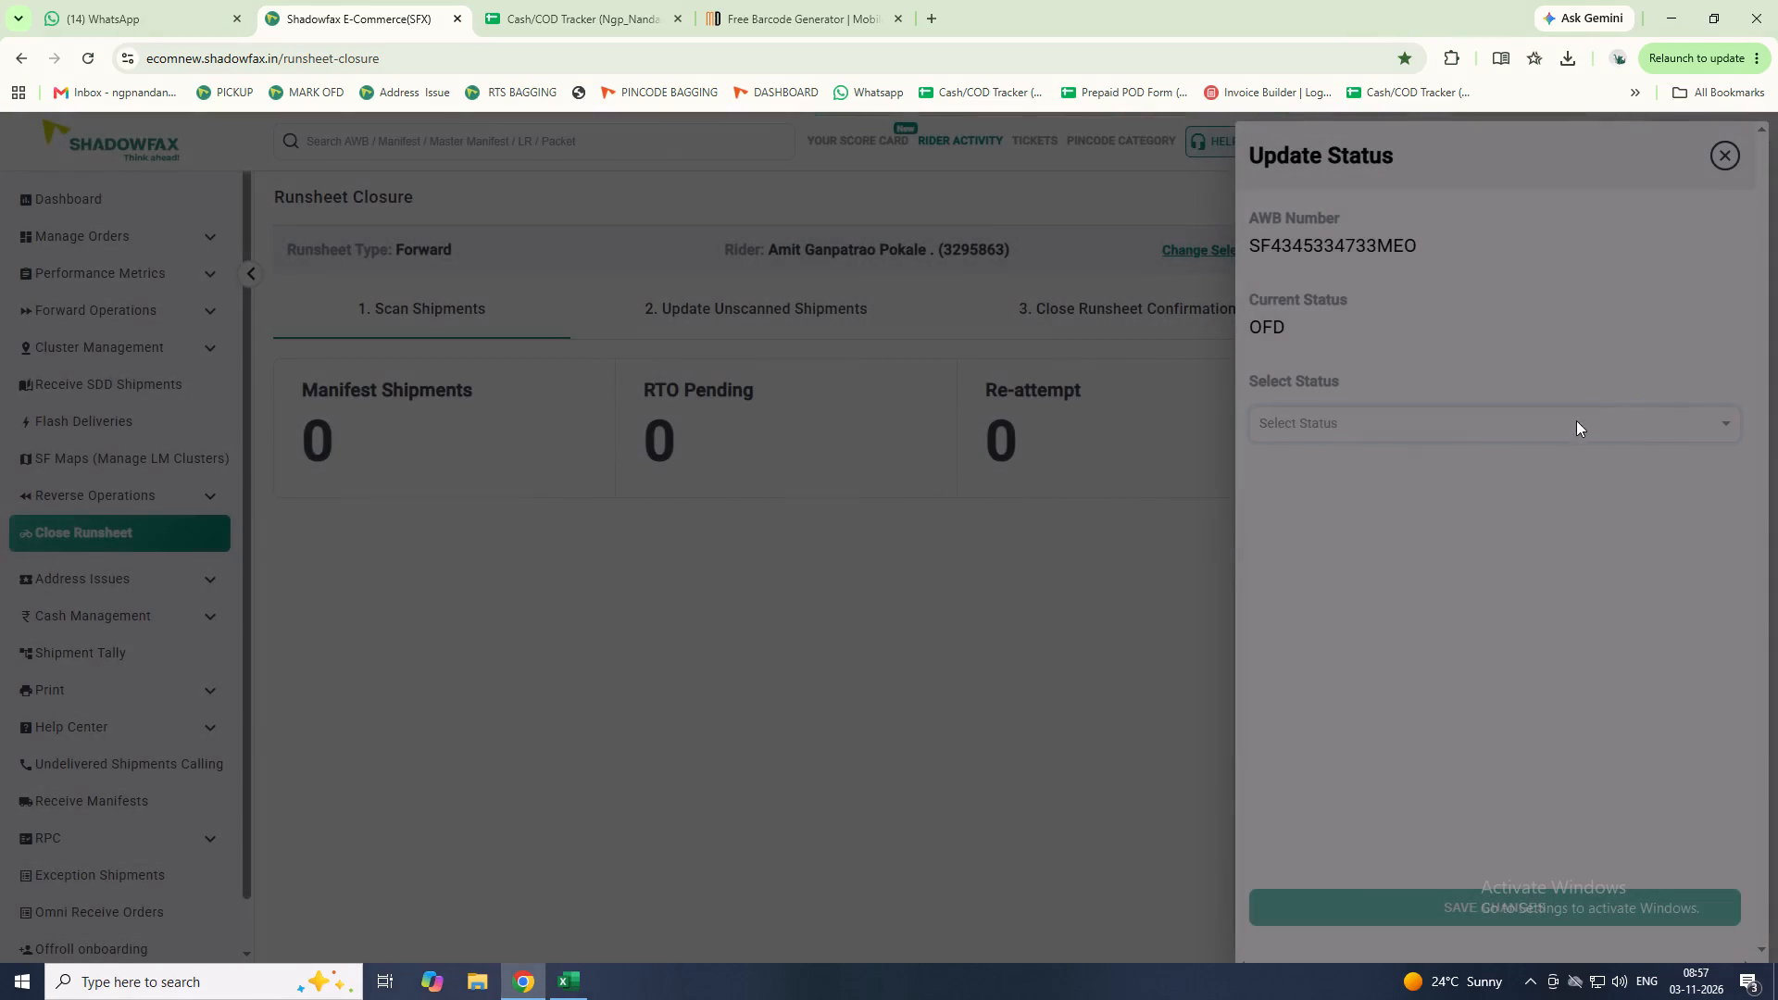
{"action": "left_click", "coordinate": [1640, 425]}
{"action": "left_click", "coordinate": [1475, 449]}
{"action": "left_click", "coordinate": [1414, 531]}
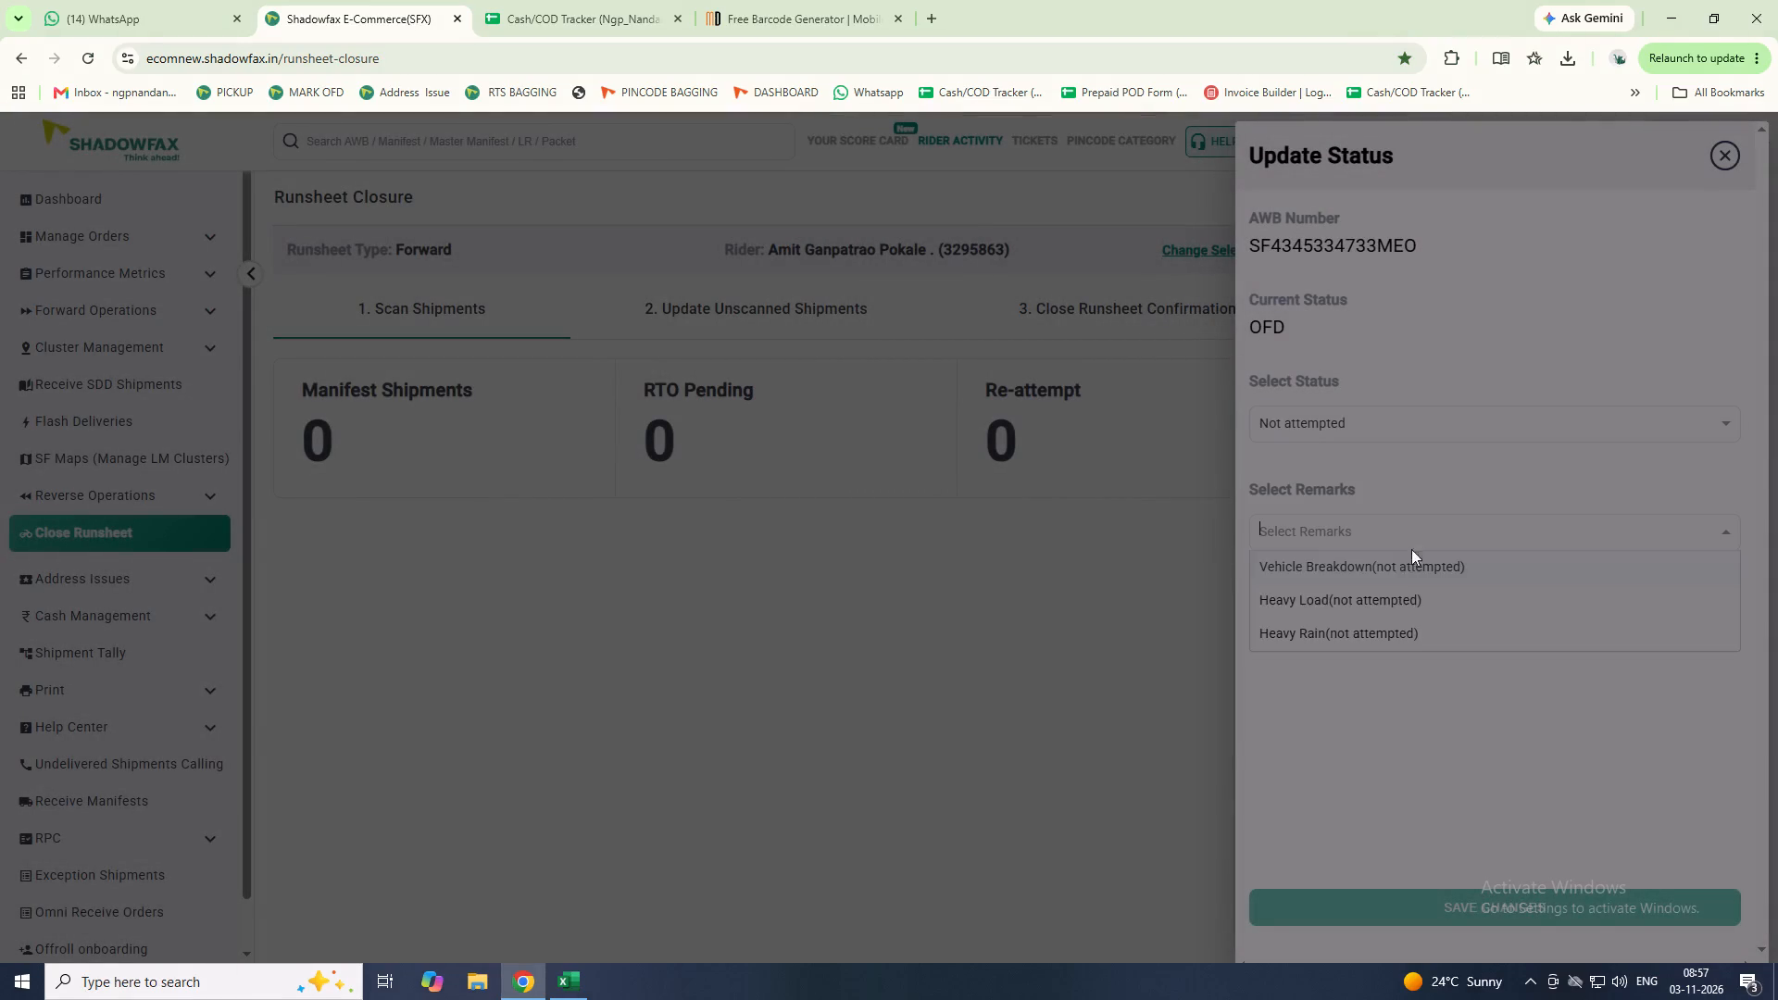
{"action": "left_click", "coordinate": [1398, 561]}
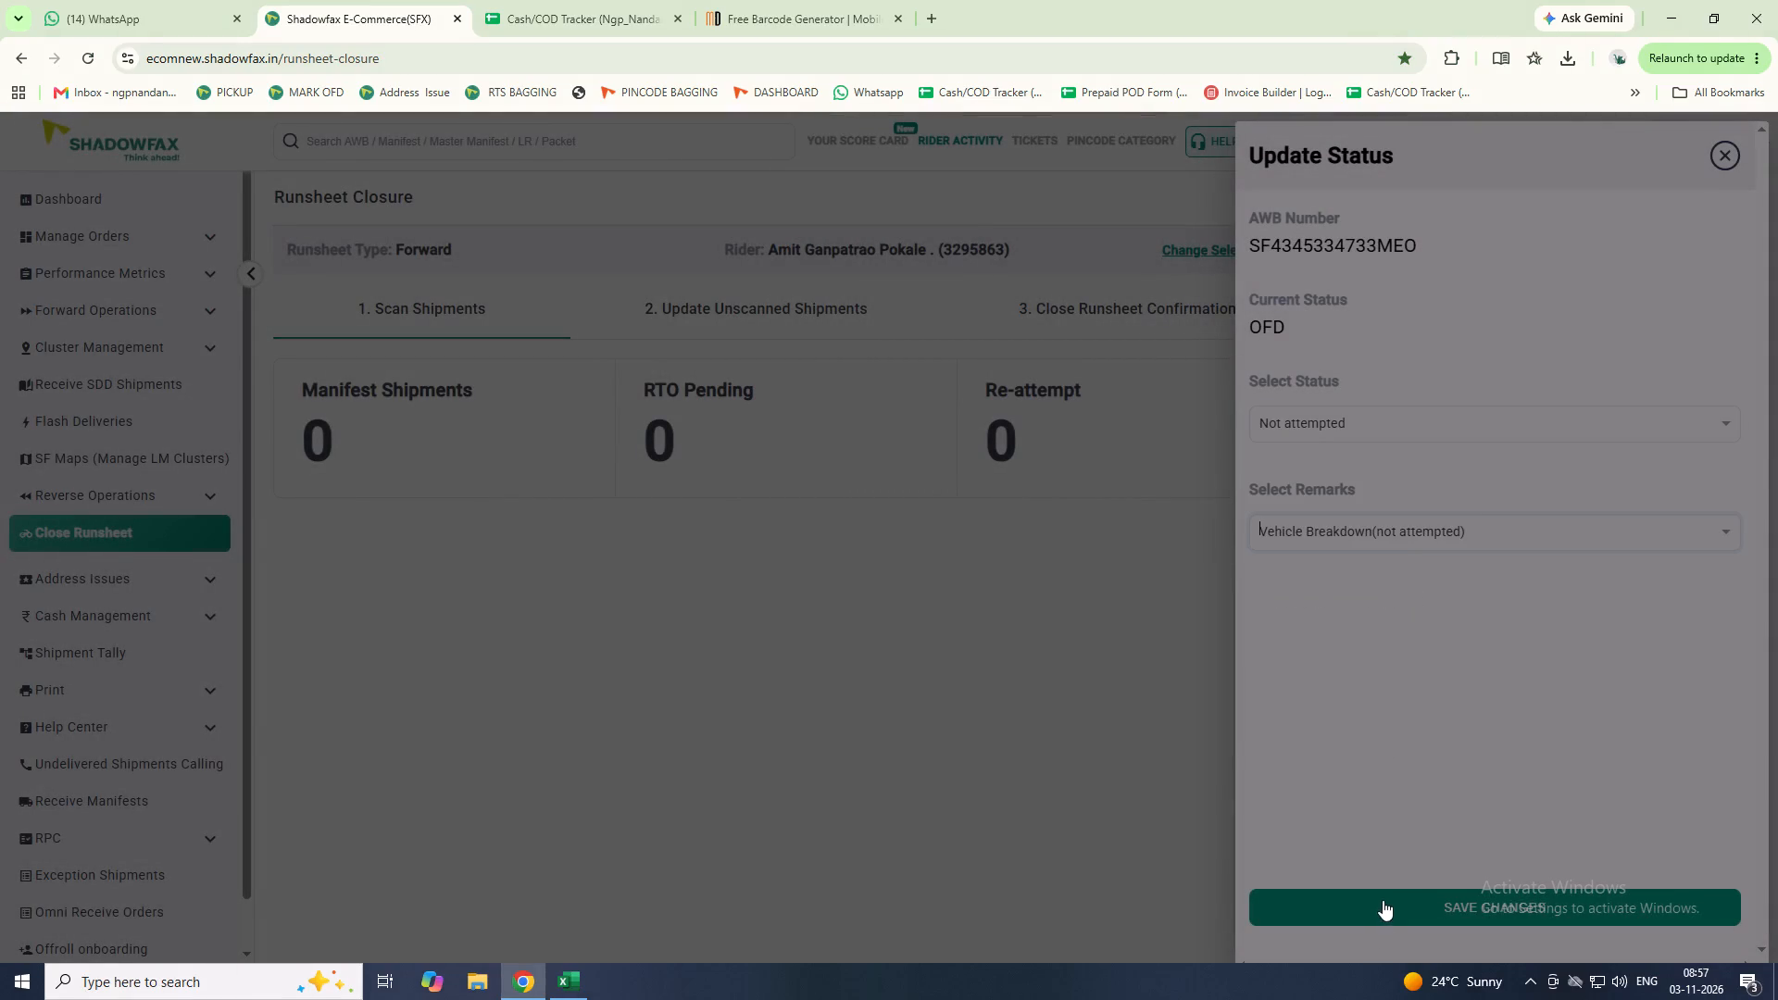
{"action": "left_click", "coordinate": [1399, 897]}
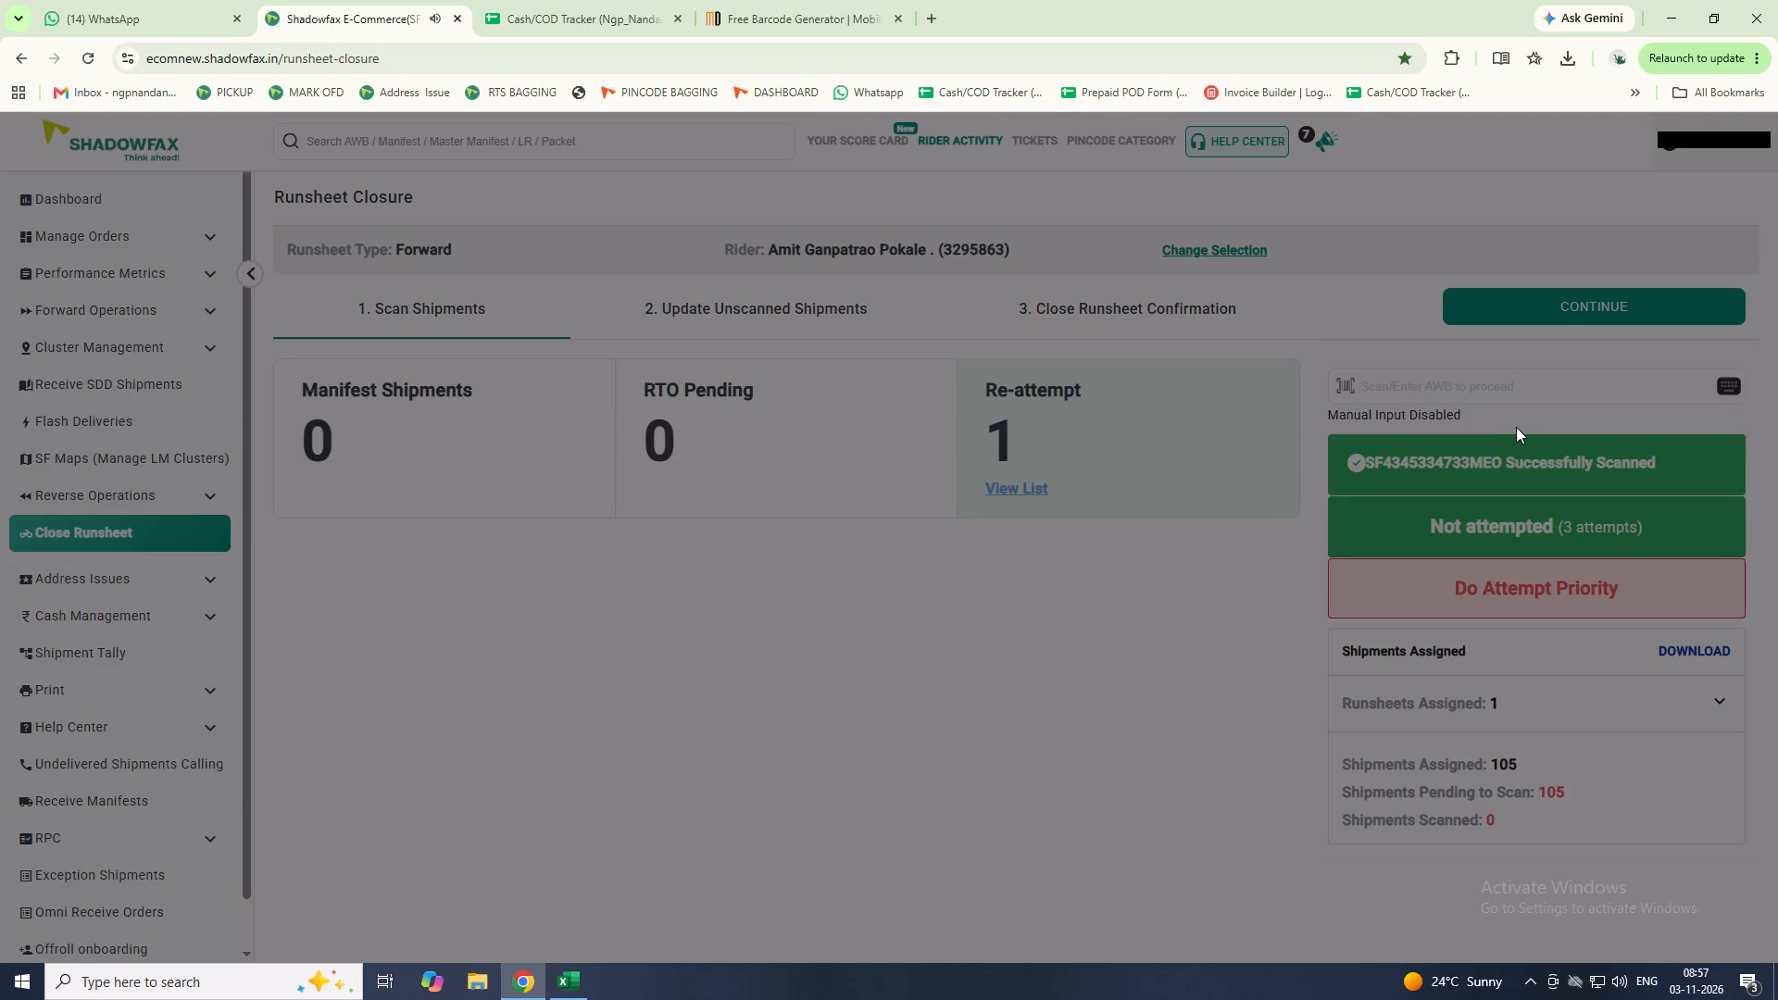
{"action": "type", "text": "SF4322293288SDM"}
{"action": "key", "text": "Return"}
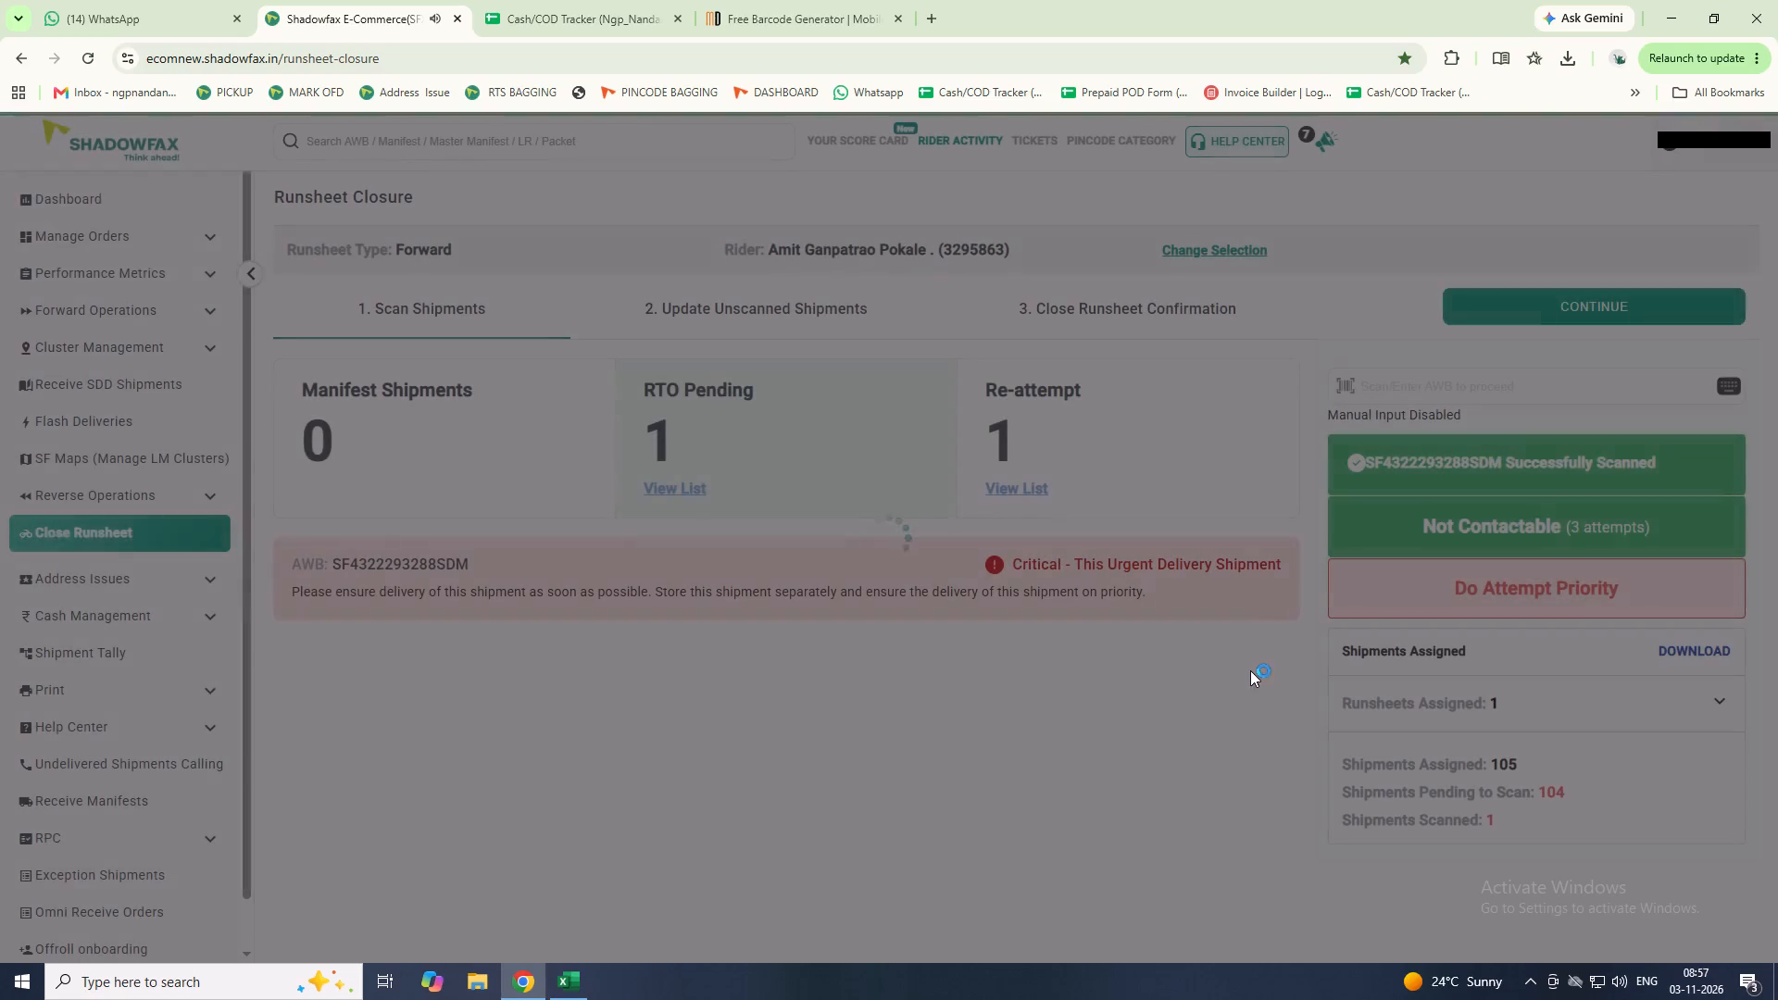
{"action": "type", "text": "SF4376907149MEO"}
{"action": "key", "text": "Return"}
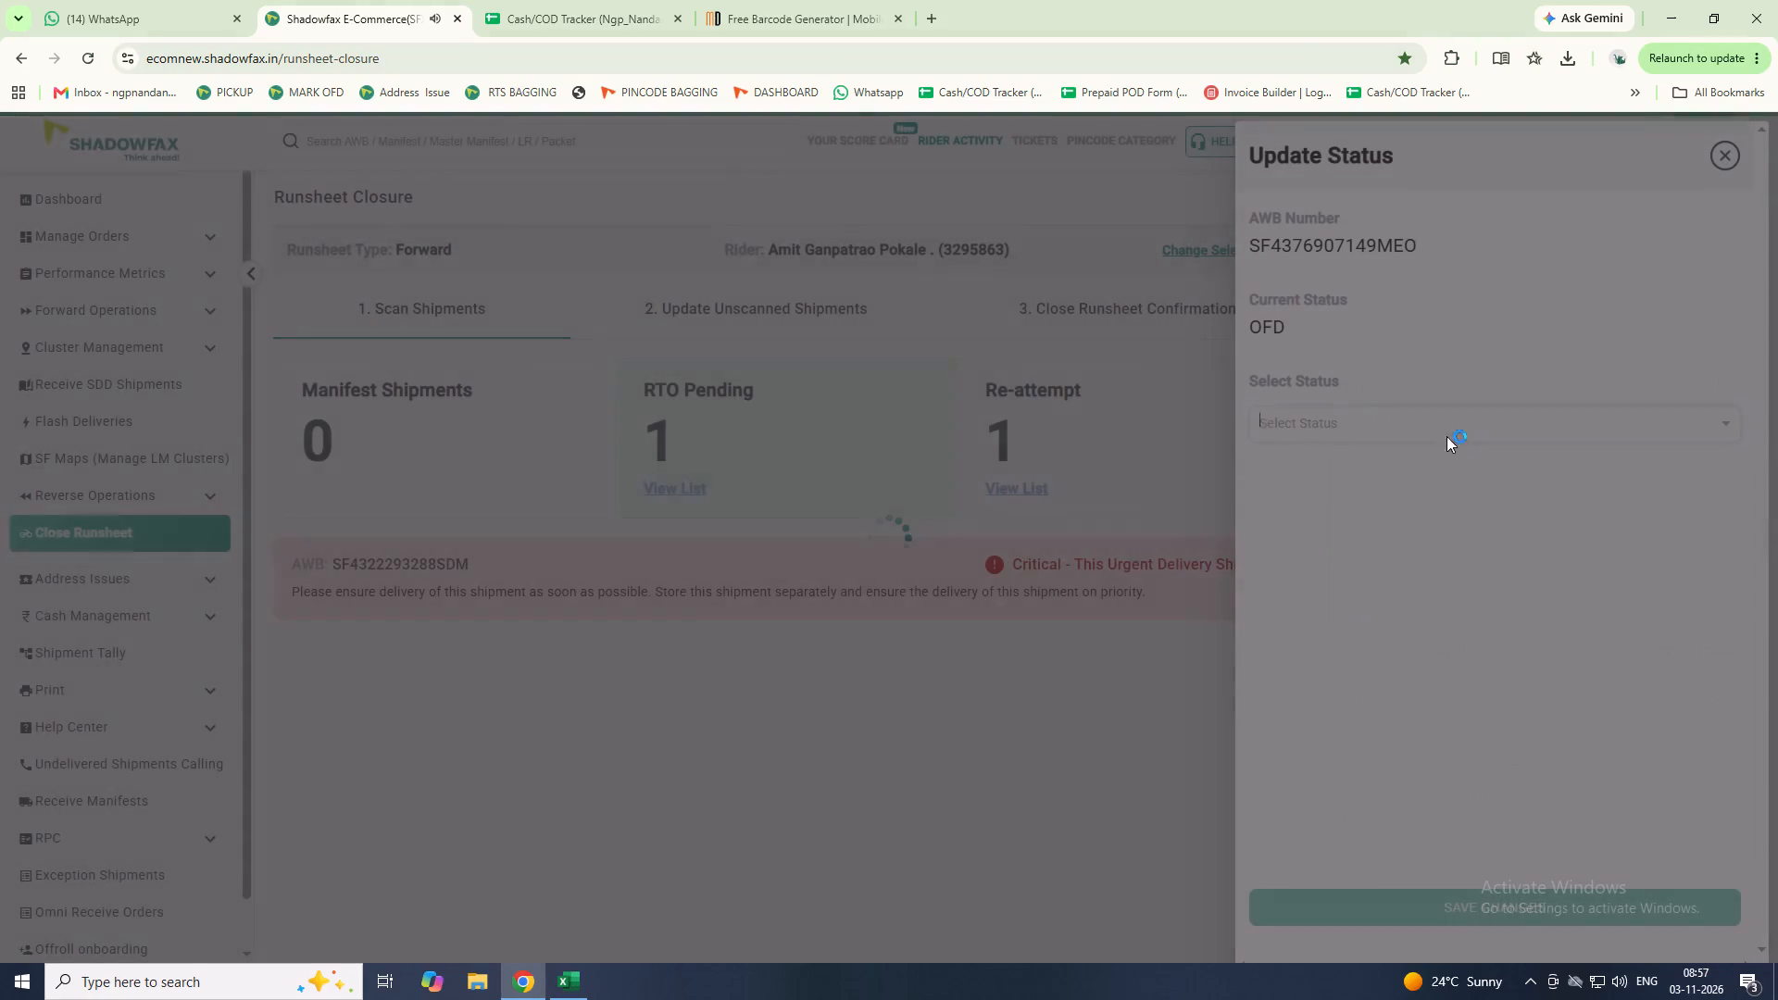
{"action": "left_click", "coordinate": [1443, 425]}
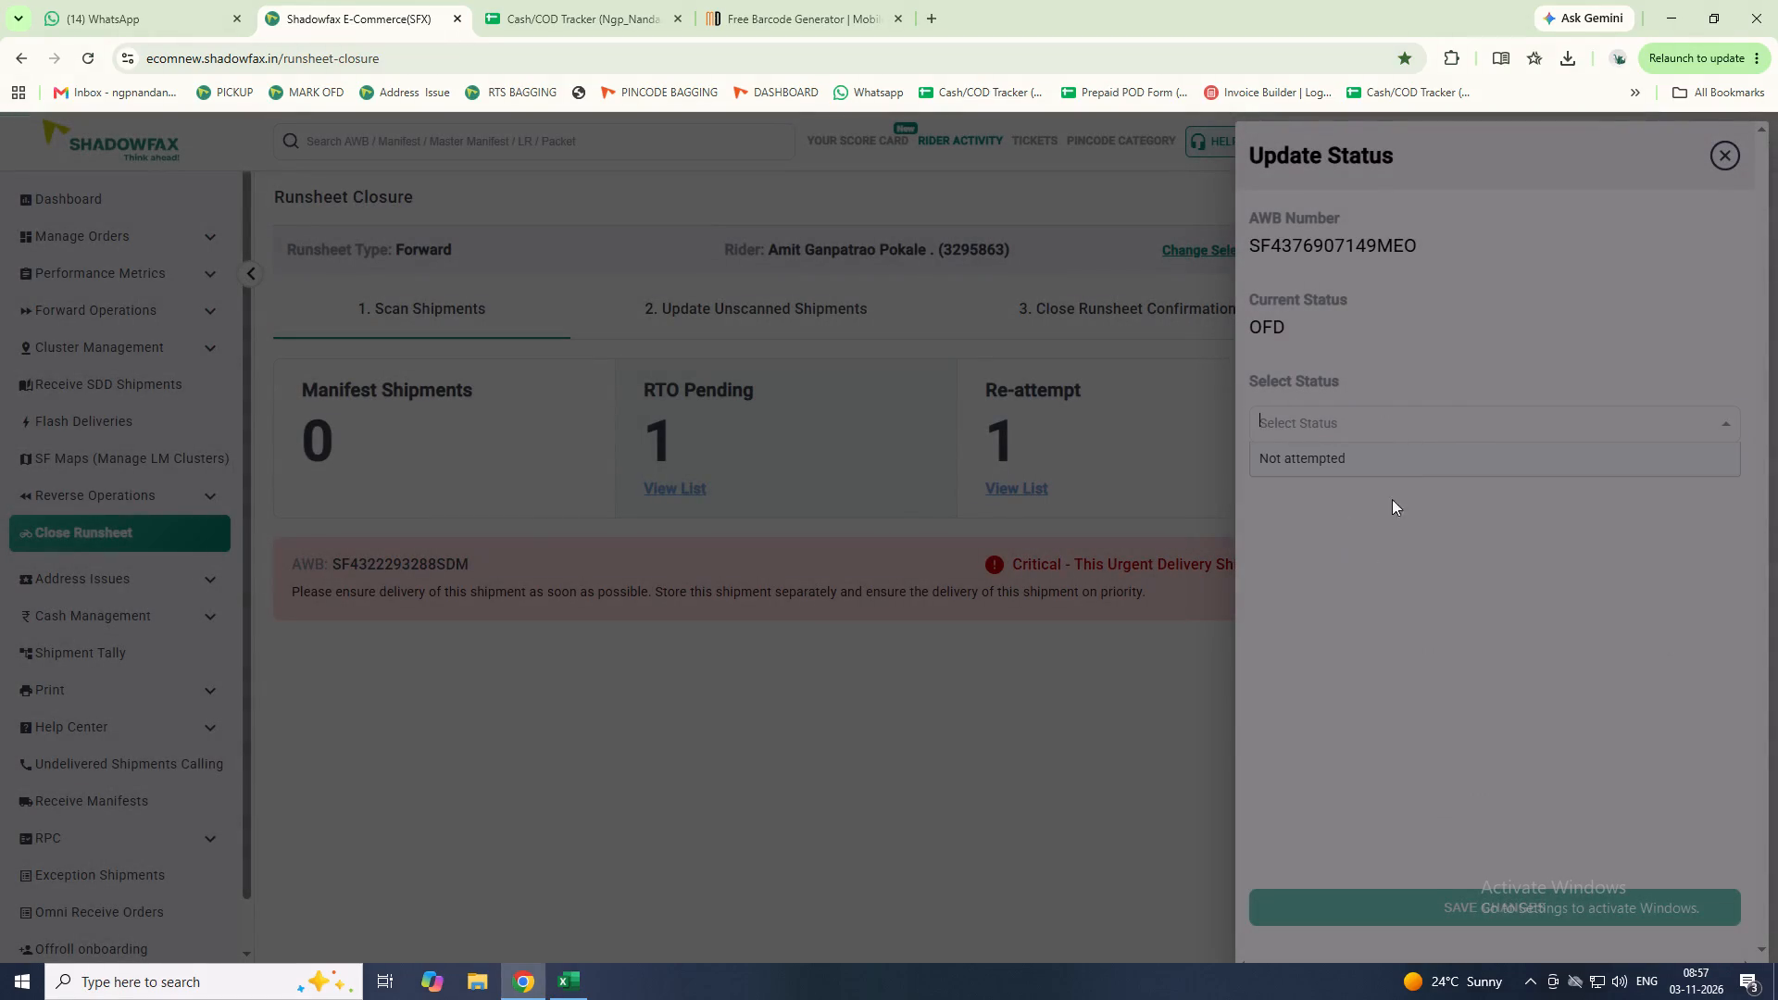
{"action": "left_click", "coordinate": [1409, 447]}
{"action": "left_click", "coordinate": [1368, 531]}
{"action": "left_click", "coordinate": [1347, 567]}
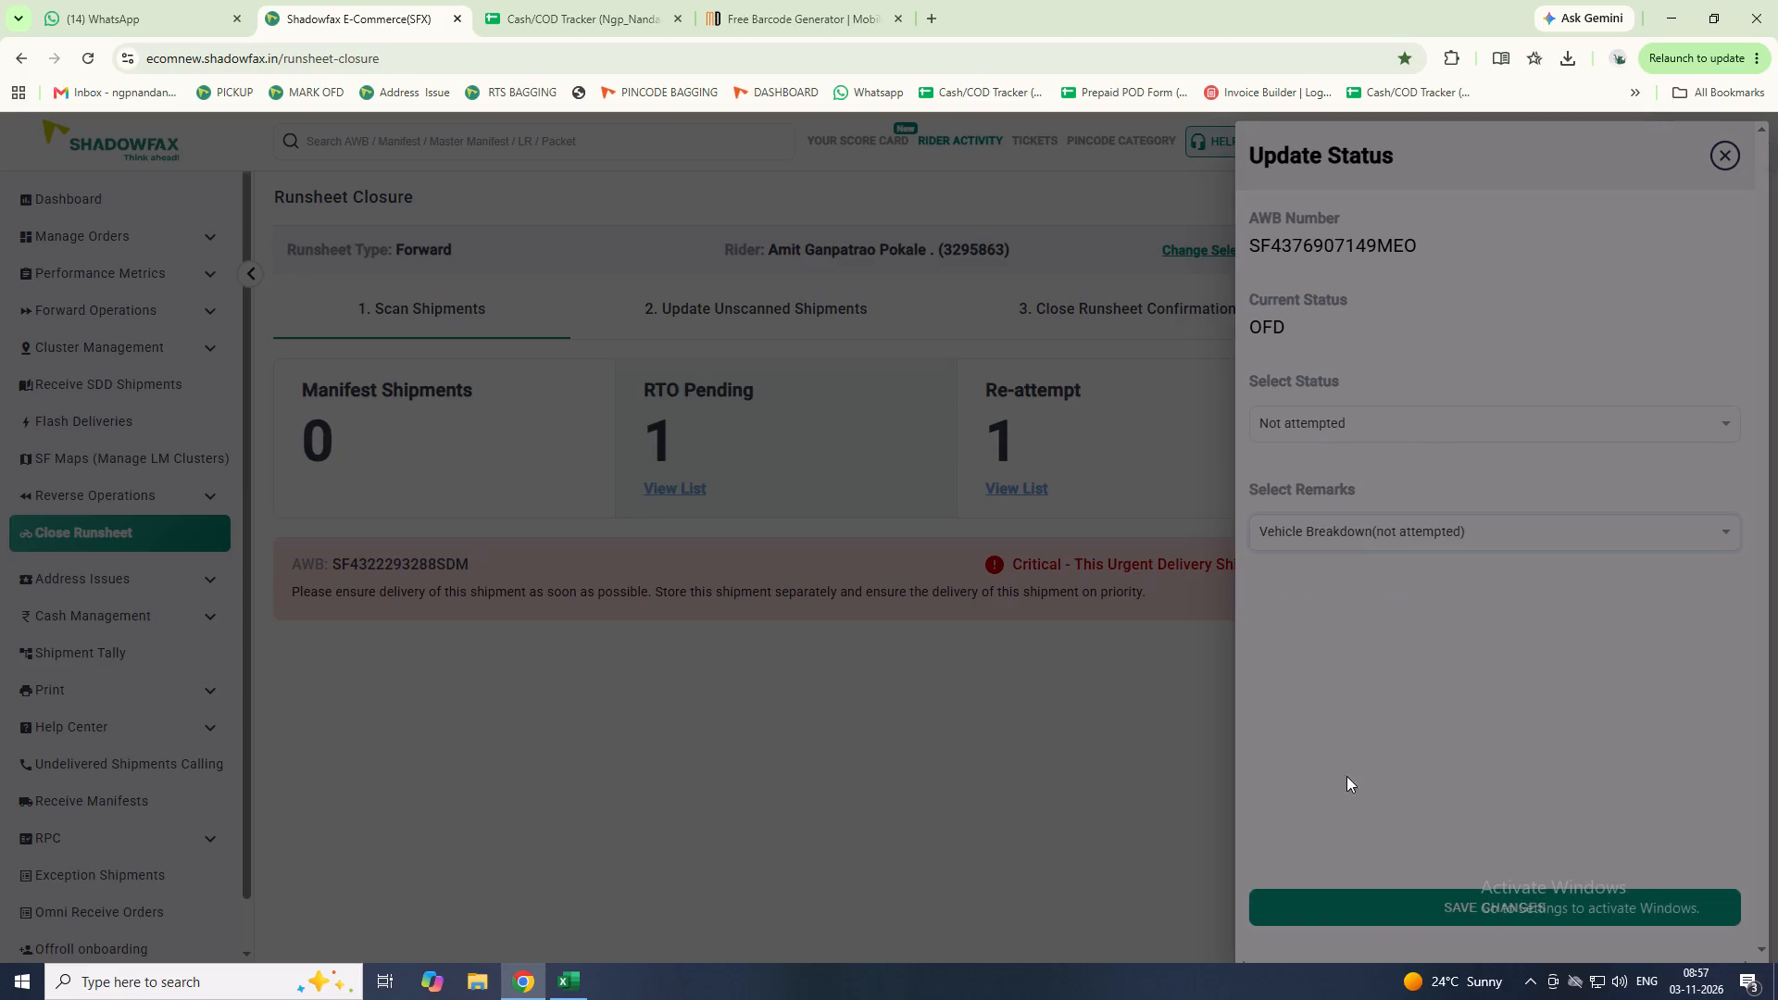
{"action": "left_click", "coordinate": [1374, 903]}
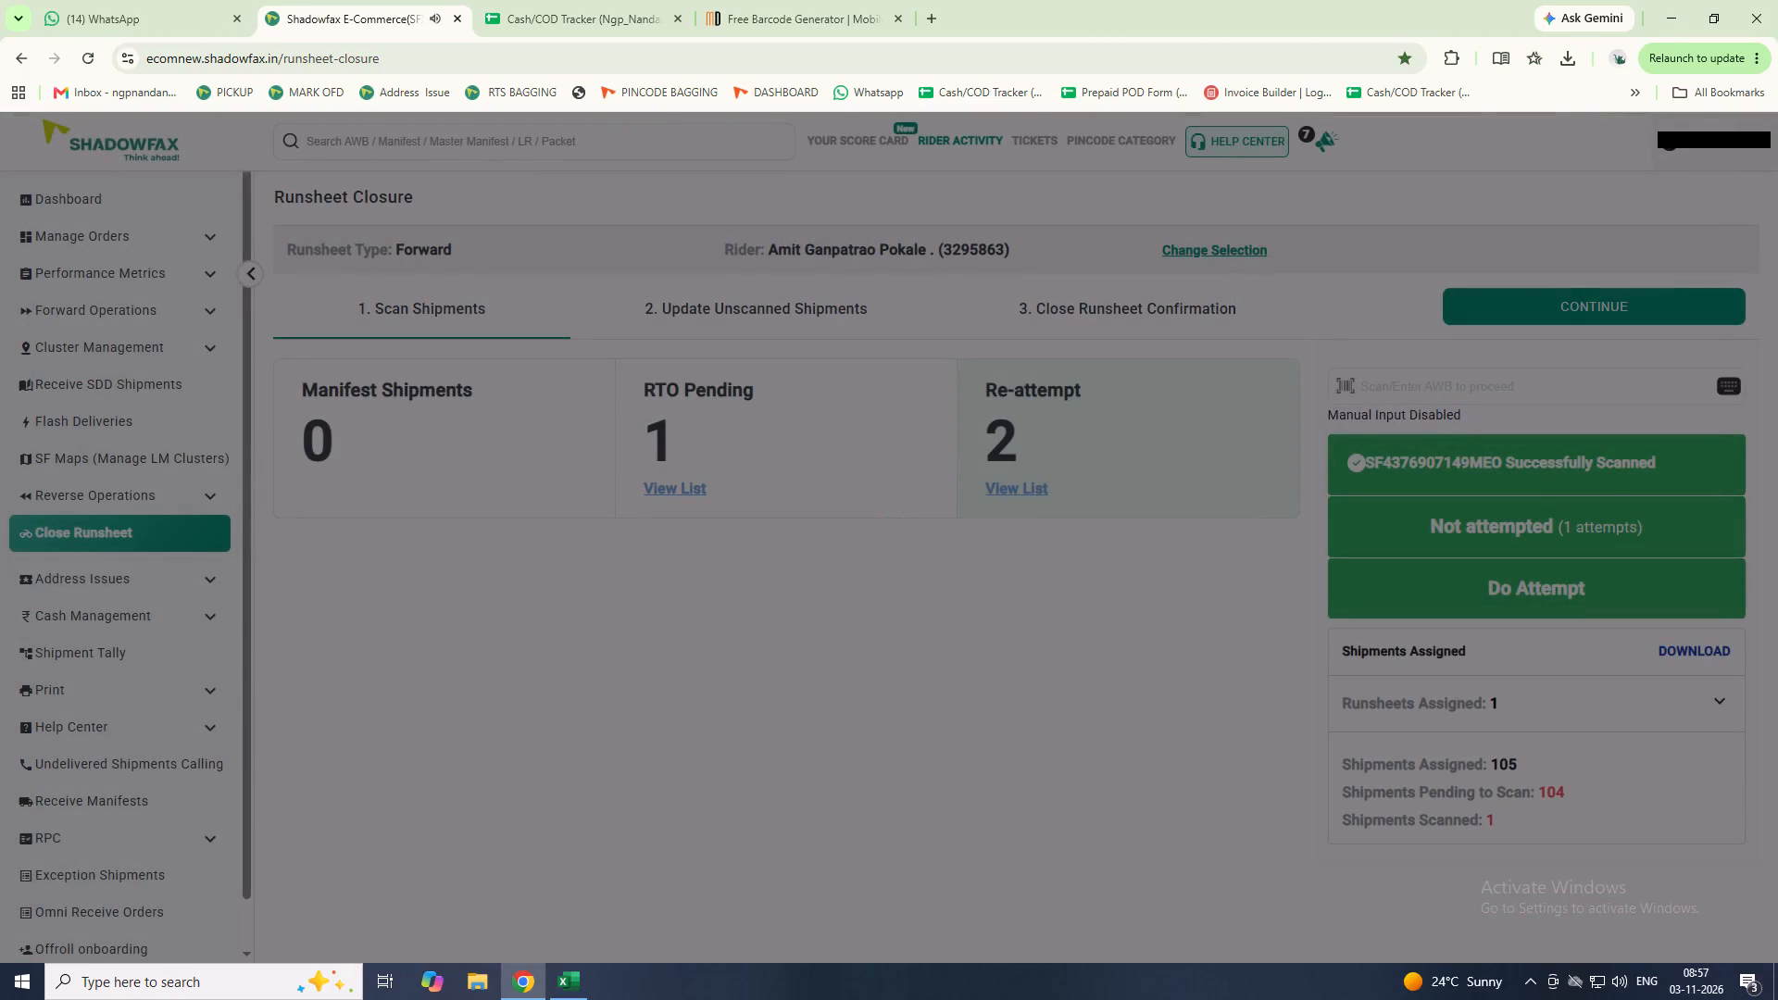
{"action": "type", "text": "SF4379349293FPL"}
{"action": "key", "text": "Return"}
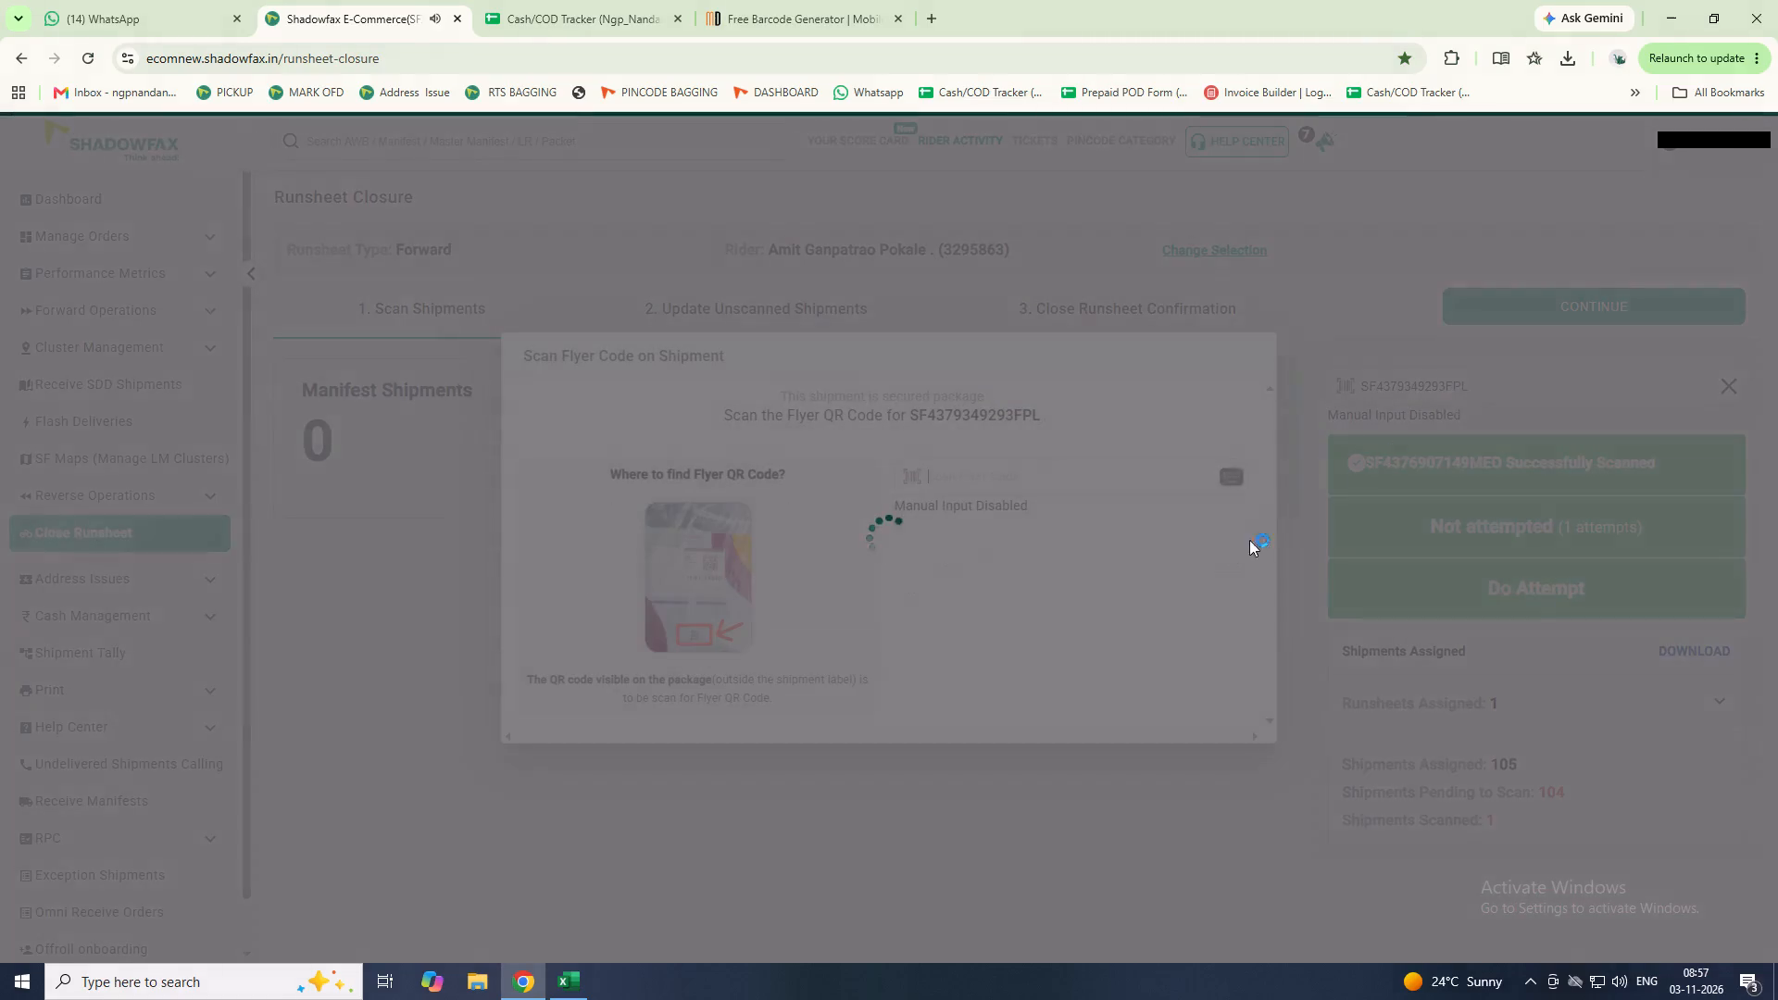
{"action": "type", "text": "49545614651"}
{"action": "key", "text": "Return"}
{"action": "left_click", "coordinate": [950, 705]}
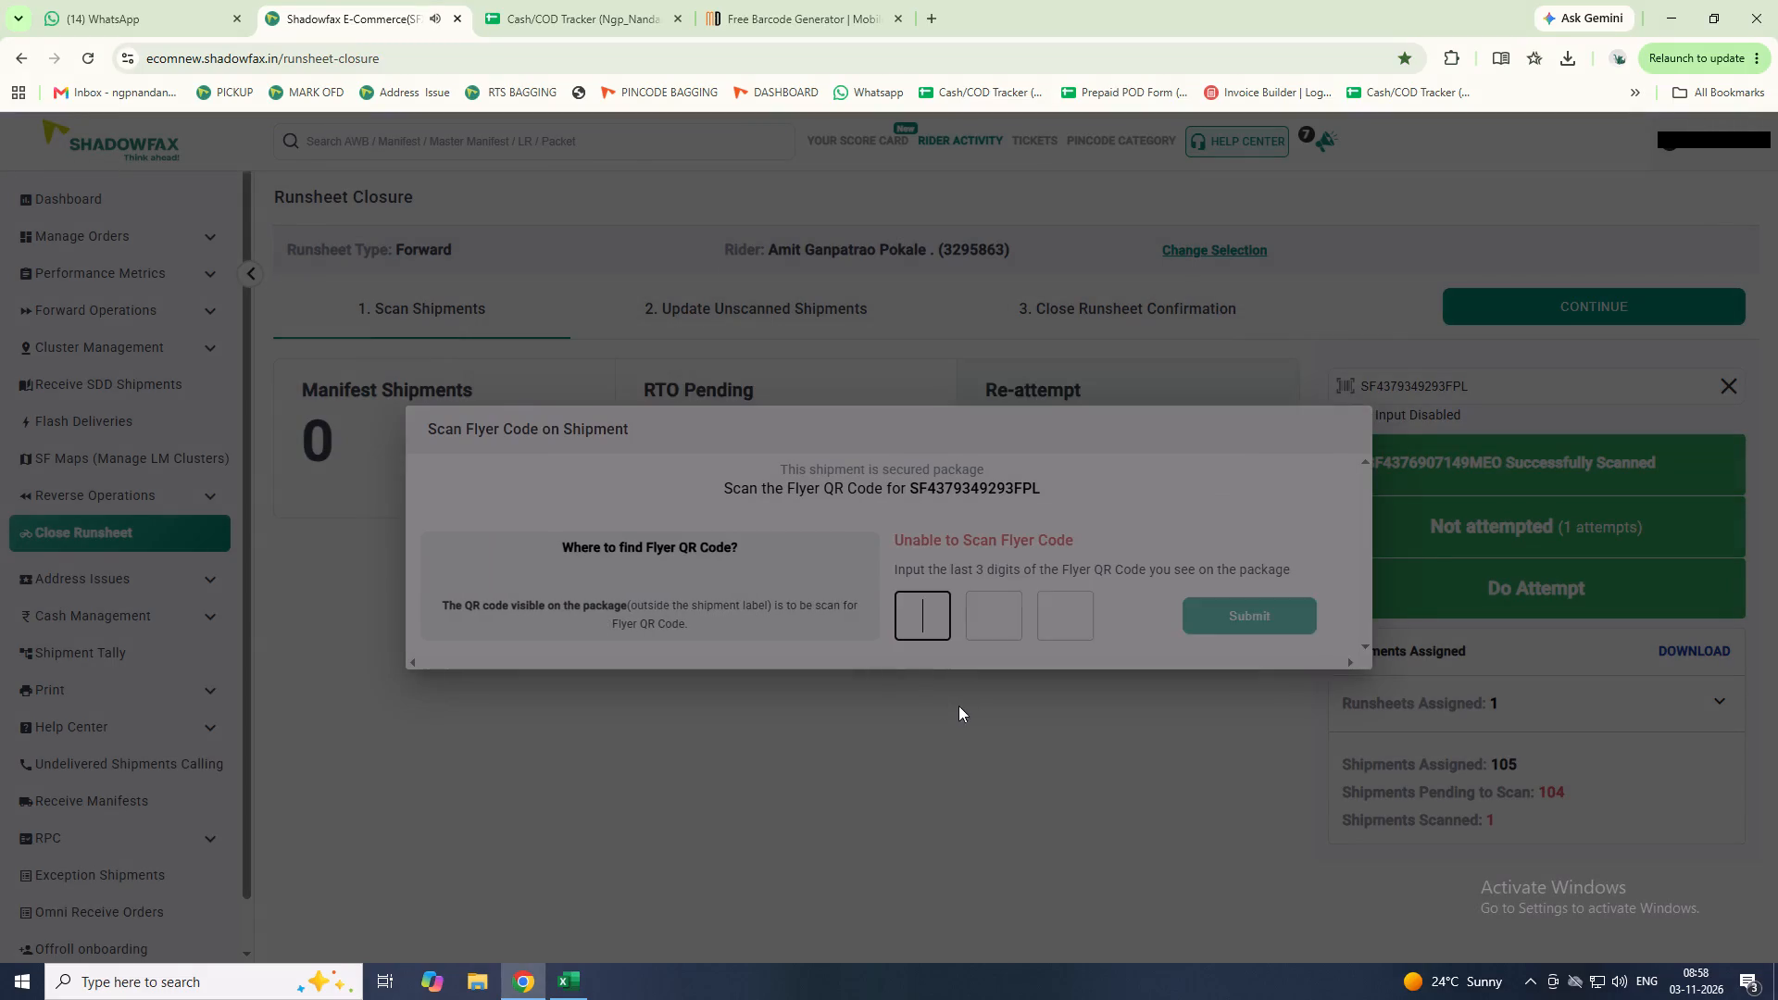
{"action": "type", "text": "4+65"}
{"action": "left_click", "coordinate": [1262, 548]}
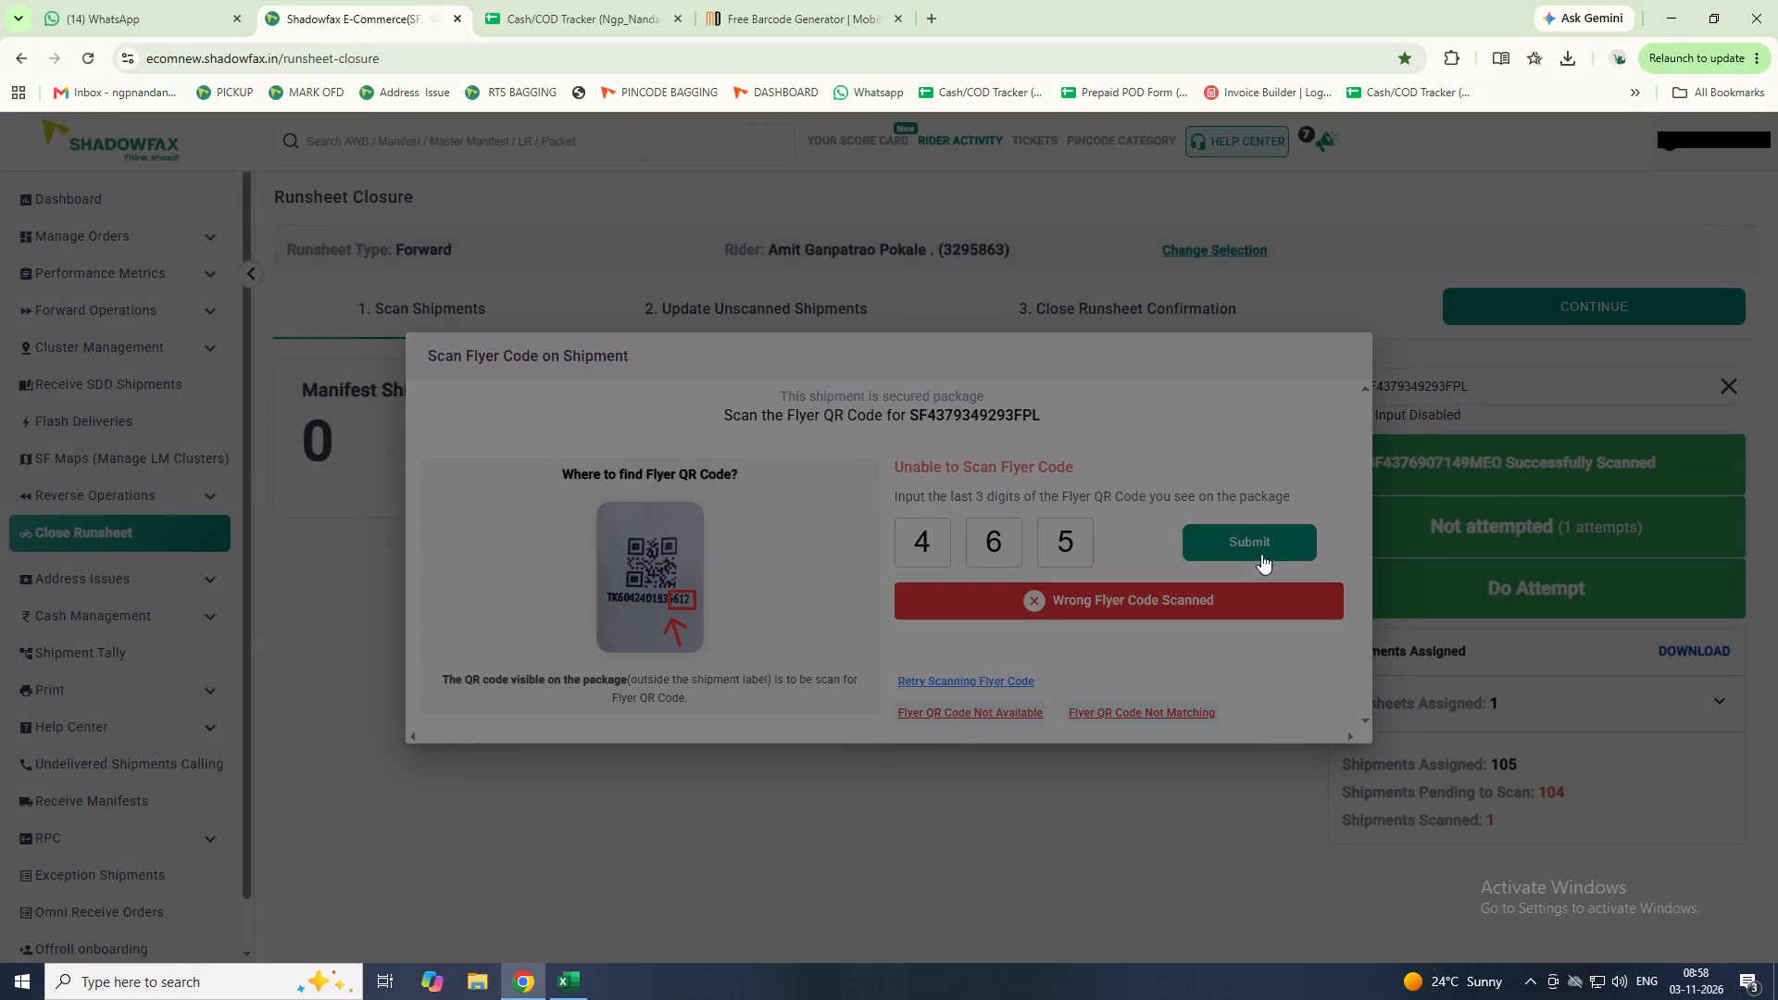
{"action": "left_click", "coordinate": [1007, 711]}
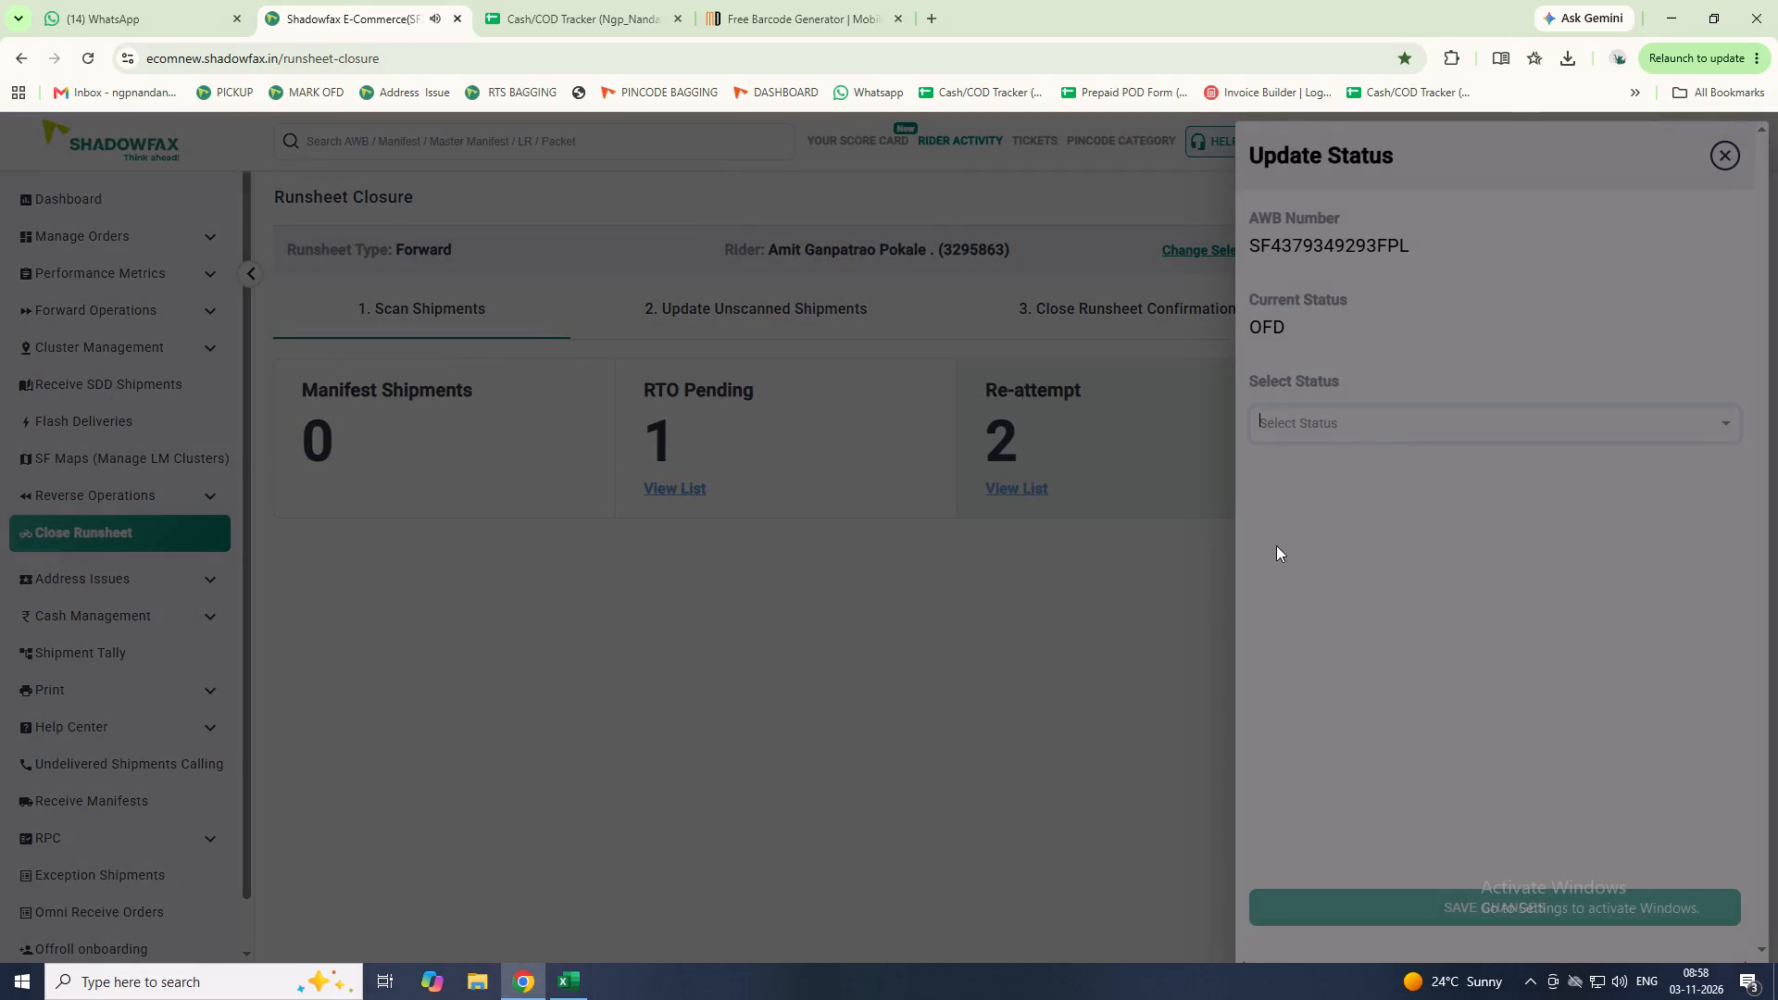
{"action": "left_click", "coordinate": [1509, 425]}
{"action": "left_click", "coordinate": [1412, 463]}
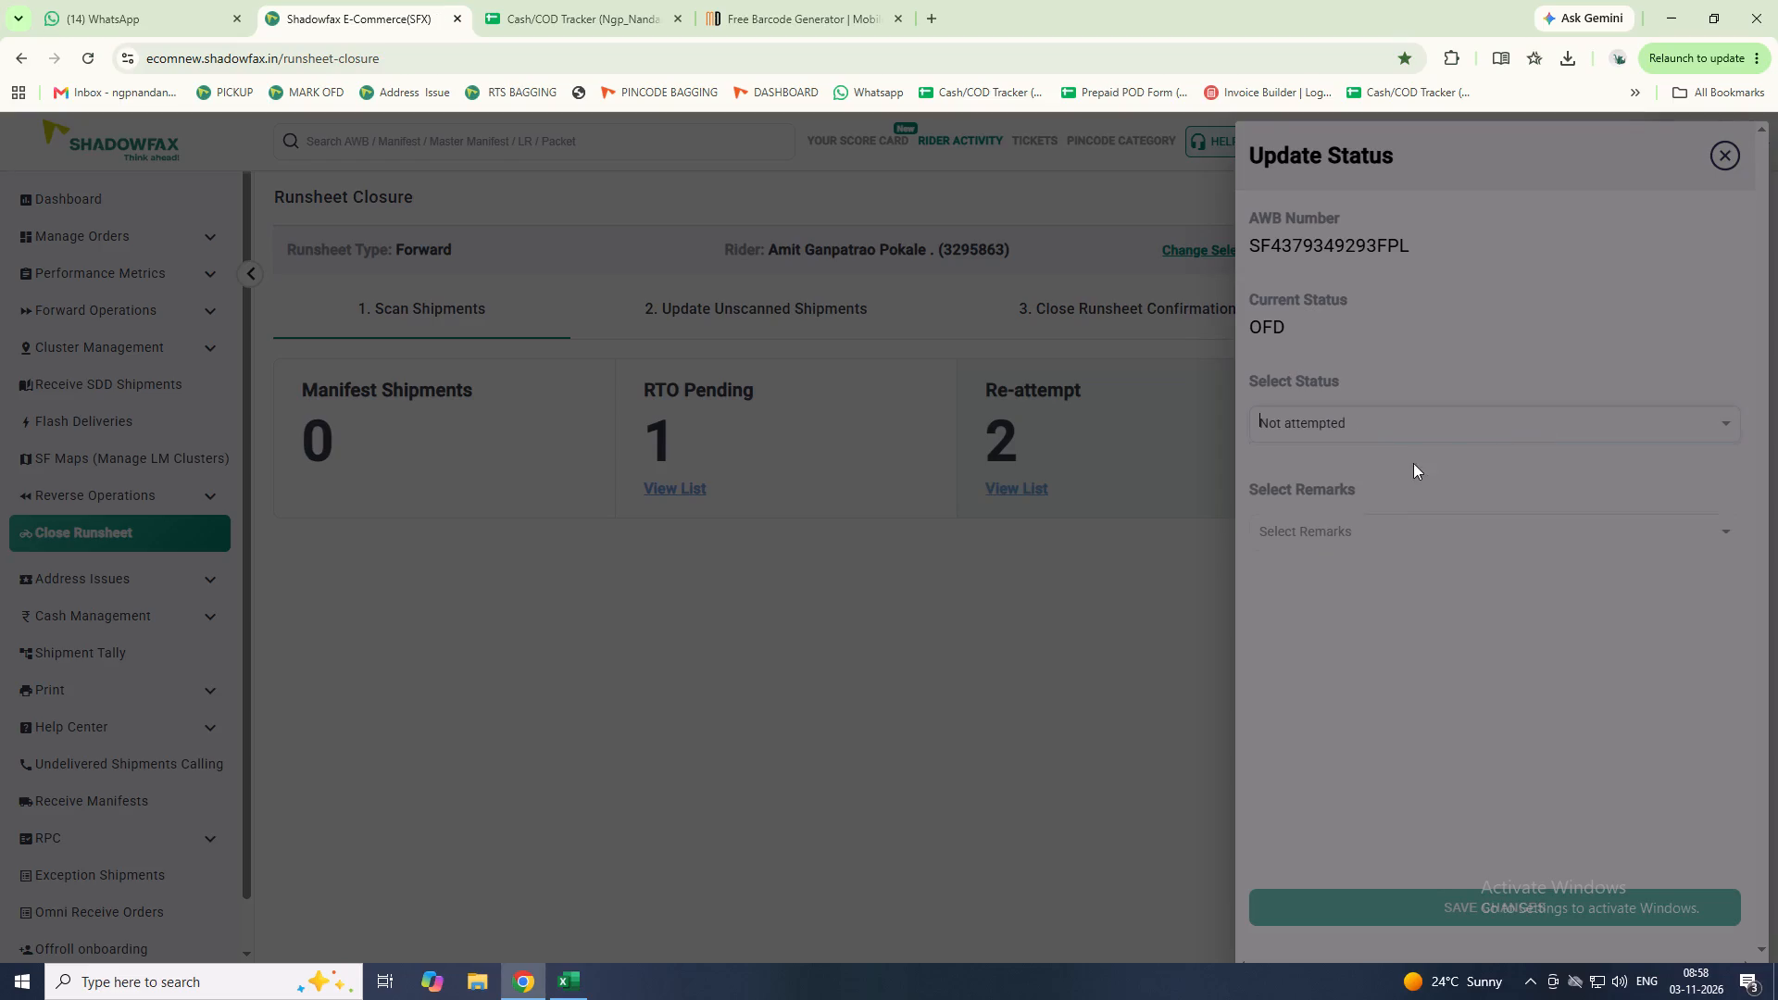
{"action": "left_click", "coordinate": [1372, 523]}
{"action": "left_click", "coordinate": [1394, 571]}
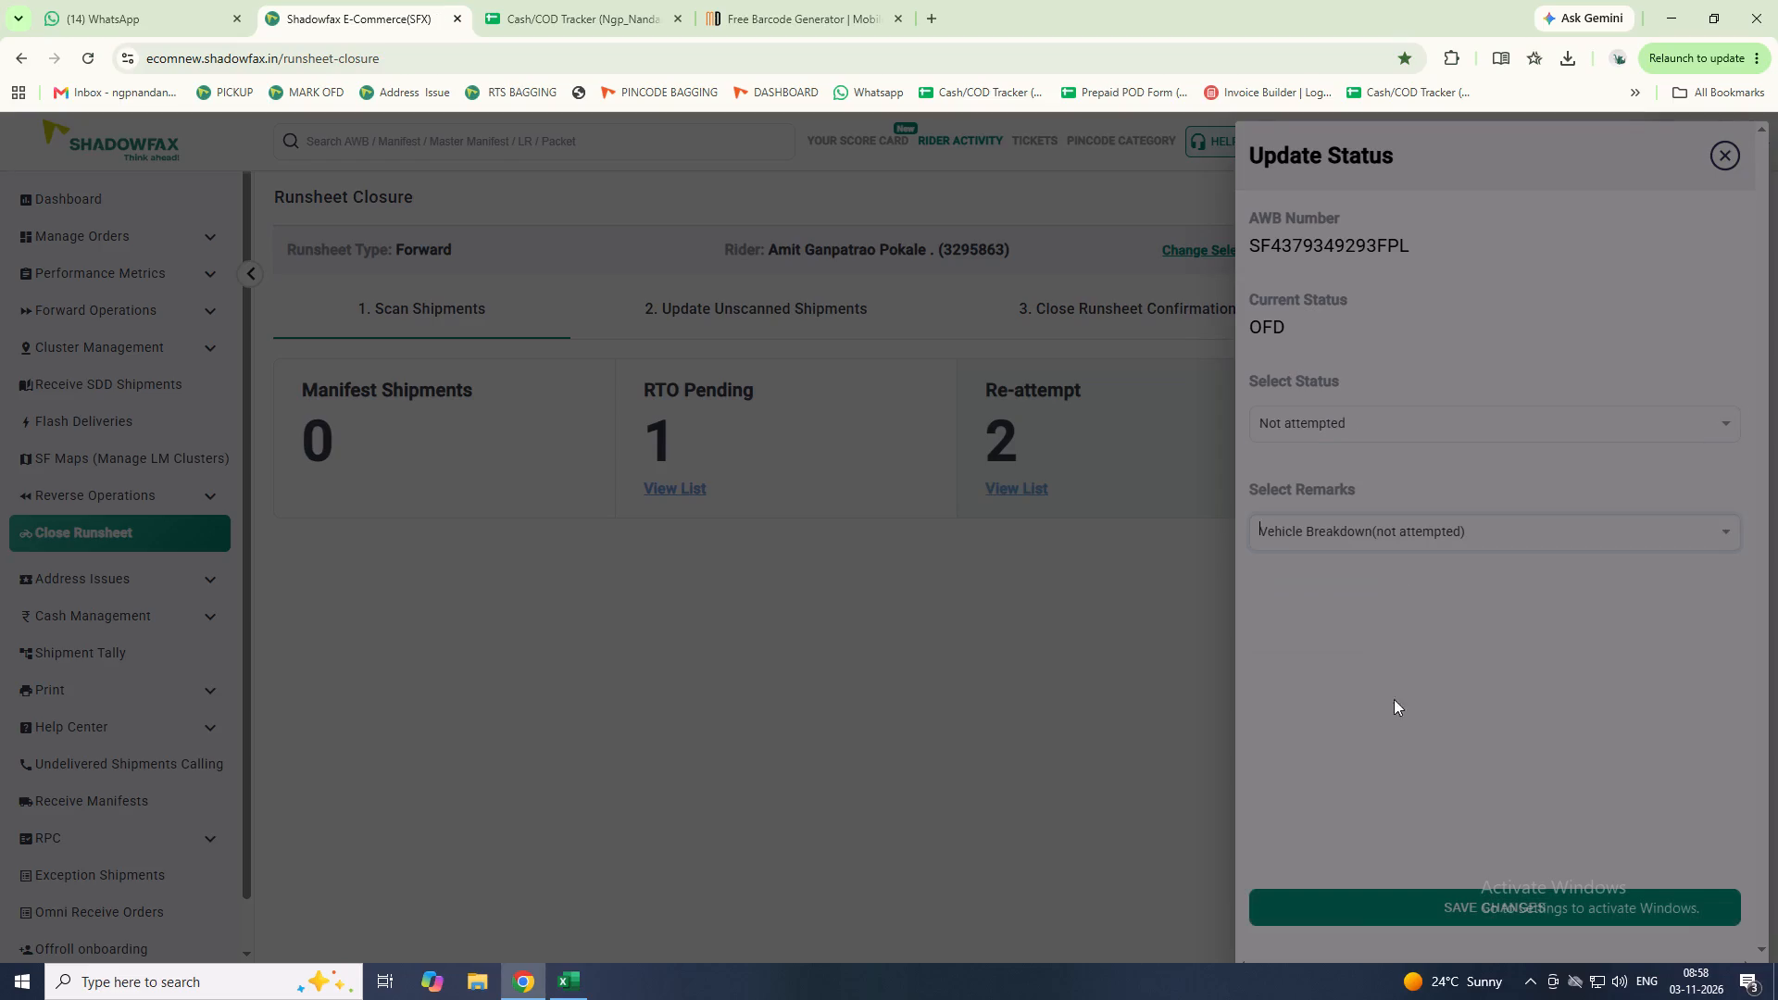
{"action": "left_click", "coordinate": [1389, 907]}
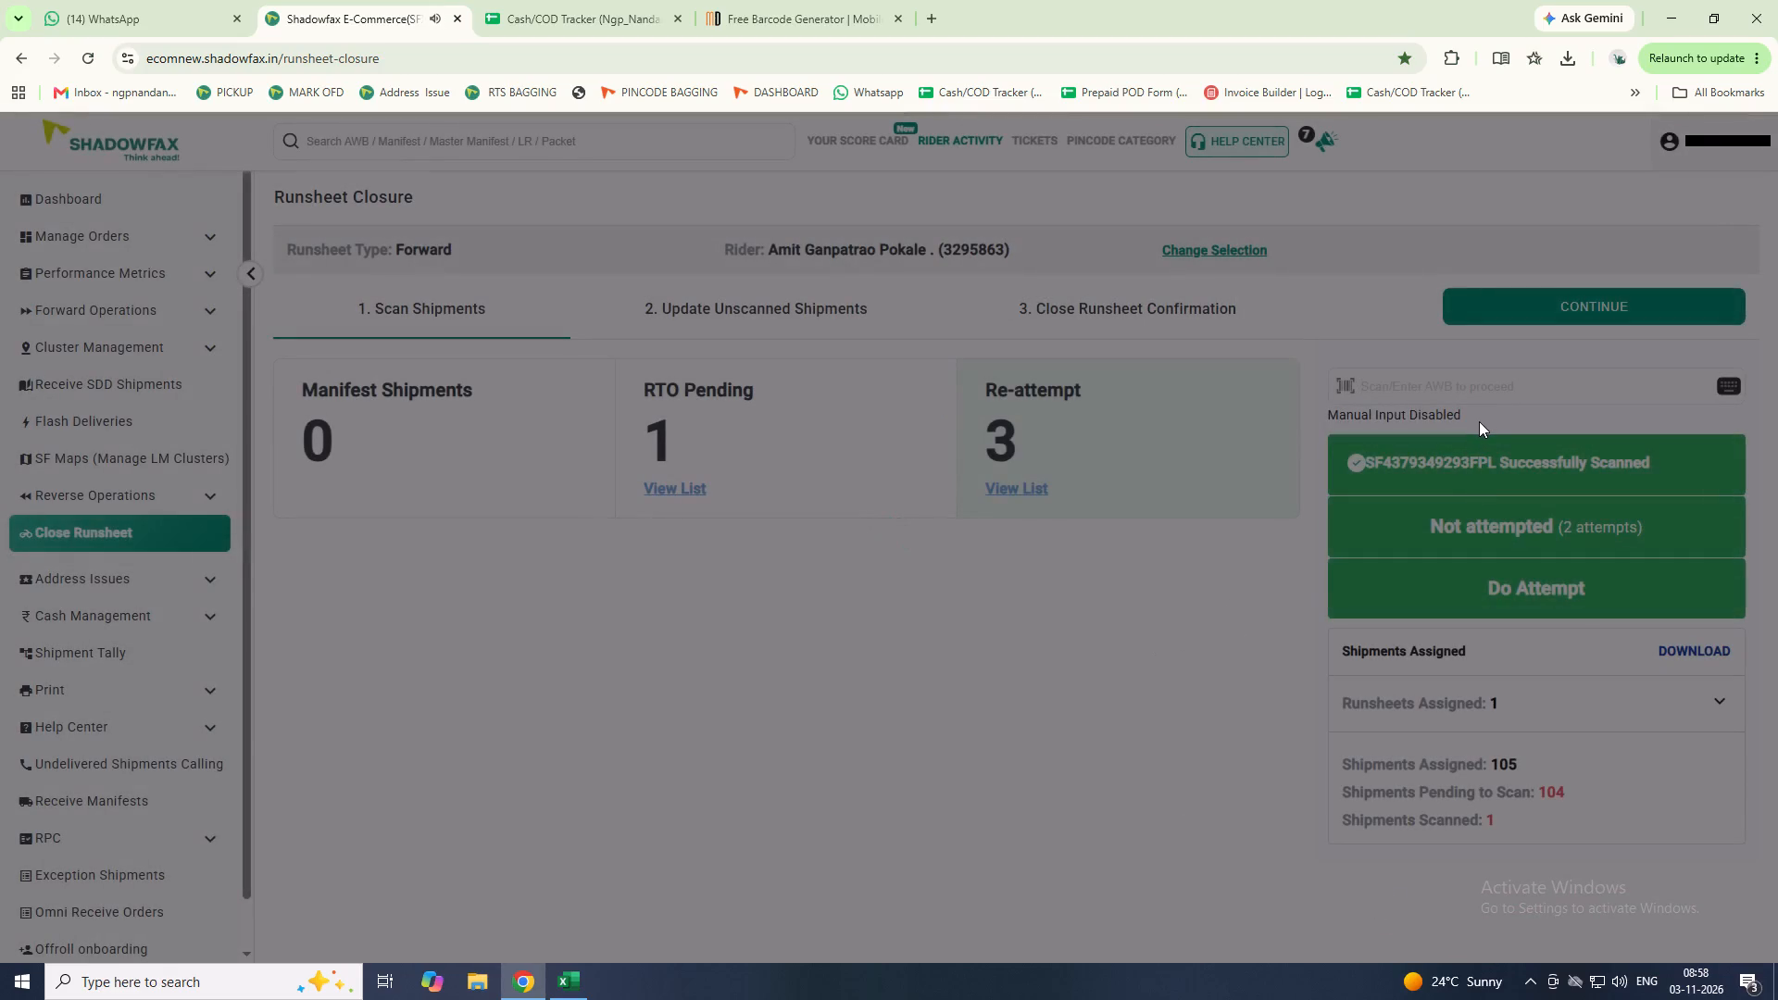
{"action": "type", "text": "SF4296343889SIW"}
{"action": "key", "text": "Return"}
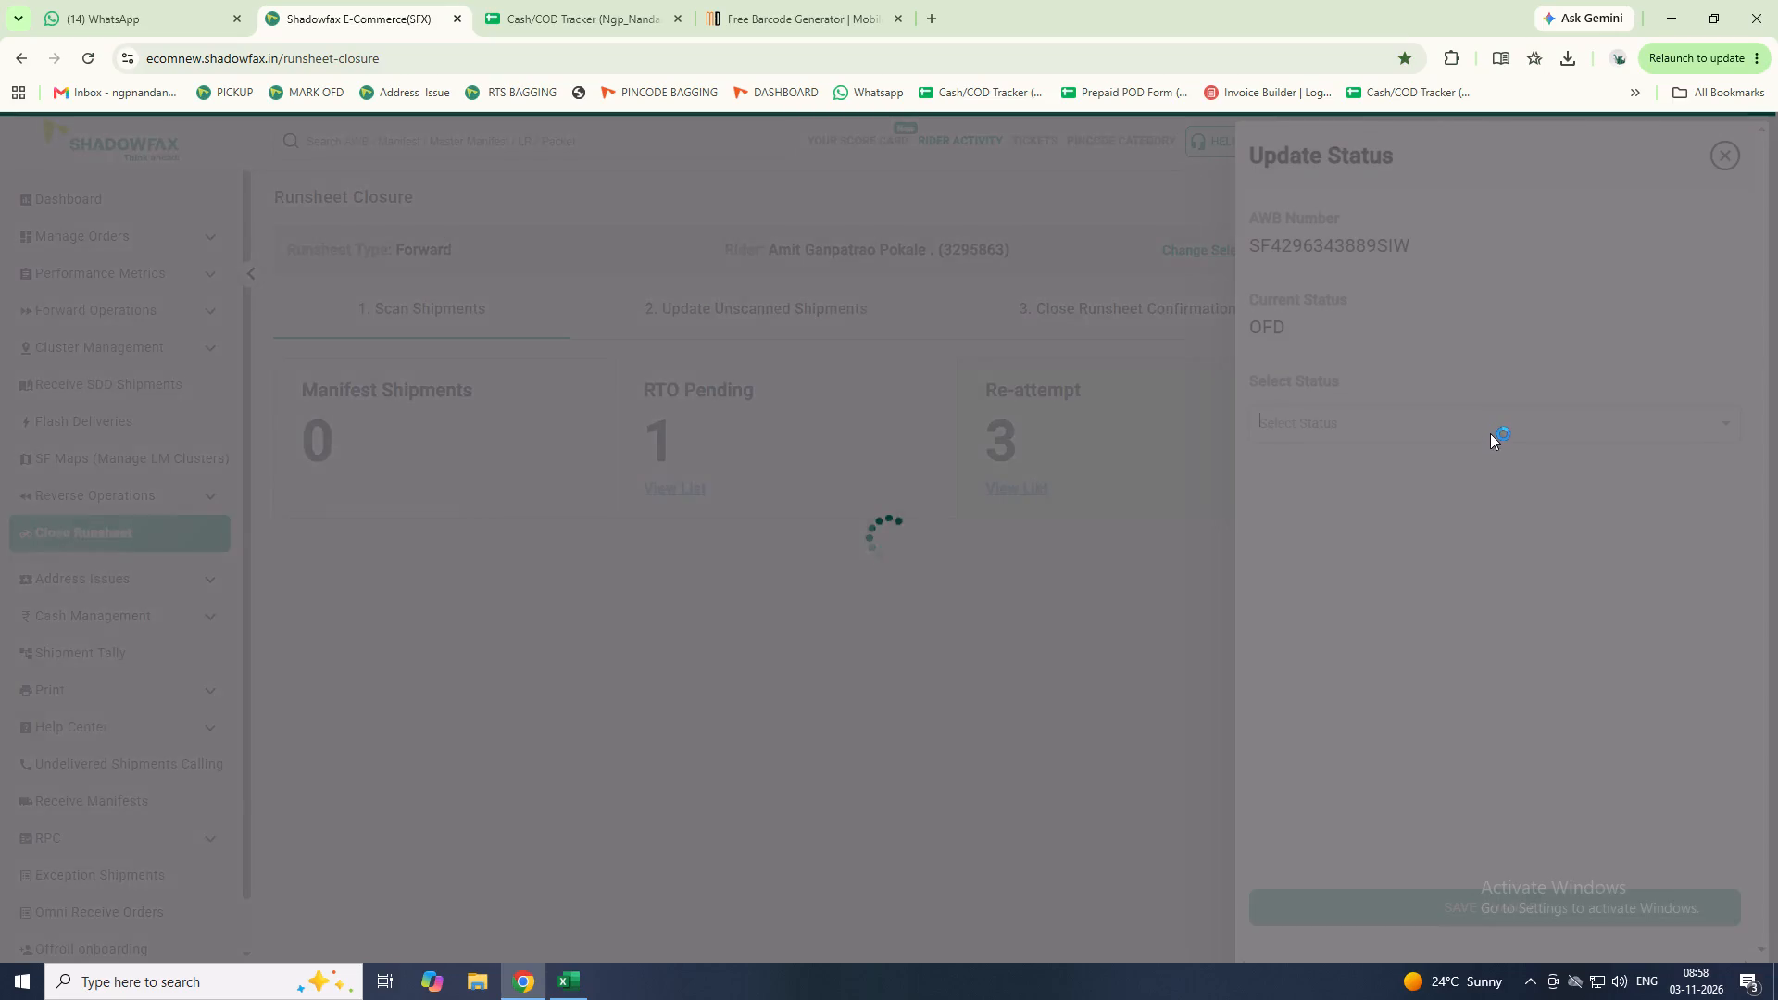
{"action": "left_click", "coordinate": [1492, 422]}
{"action": "left_click", "coordinate": [1443, 455]}
{"action": "left_click", "coordinate": [1378, 519]}
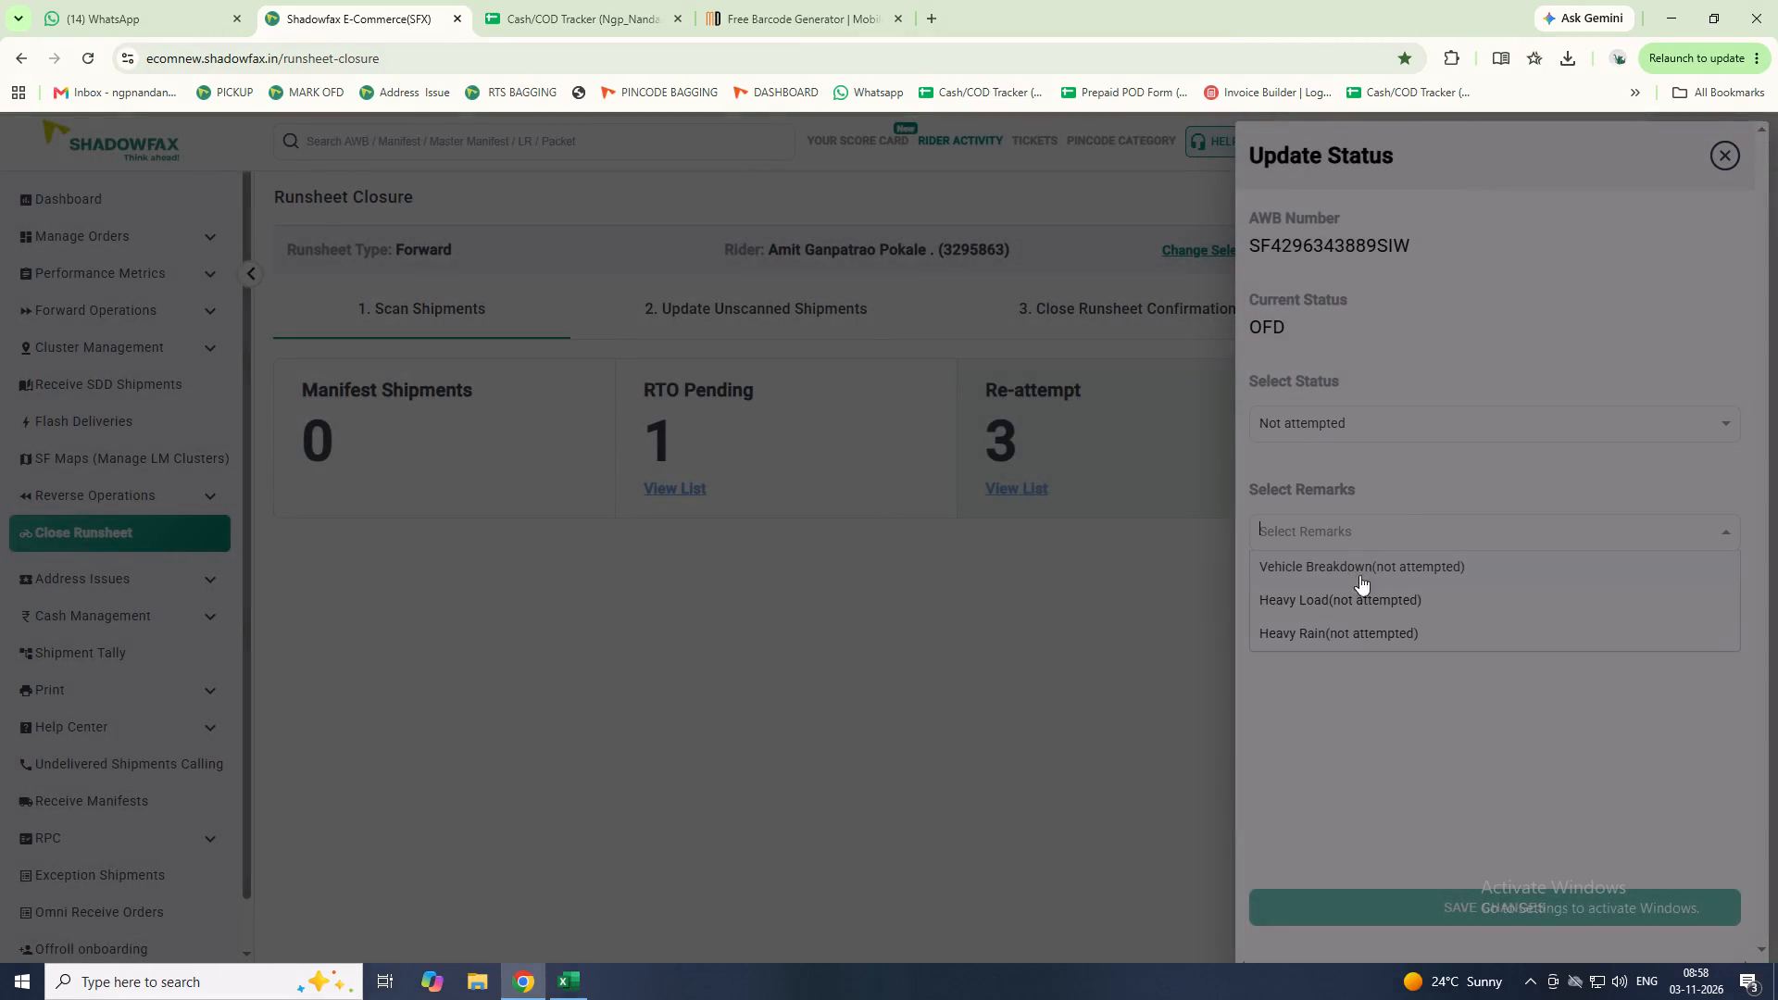
{"action": "left_click", "coordinate": [1402, 575]}
{"action": "left_click", "coordinate": [1454, 905]}
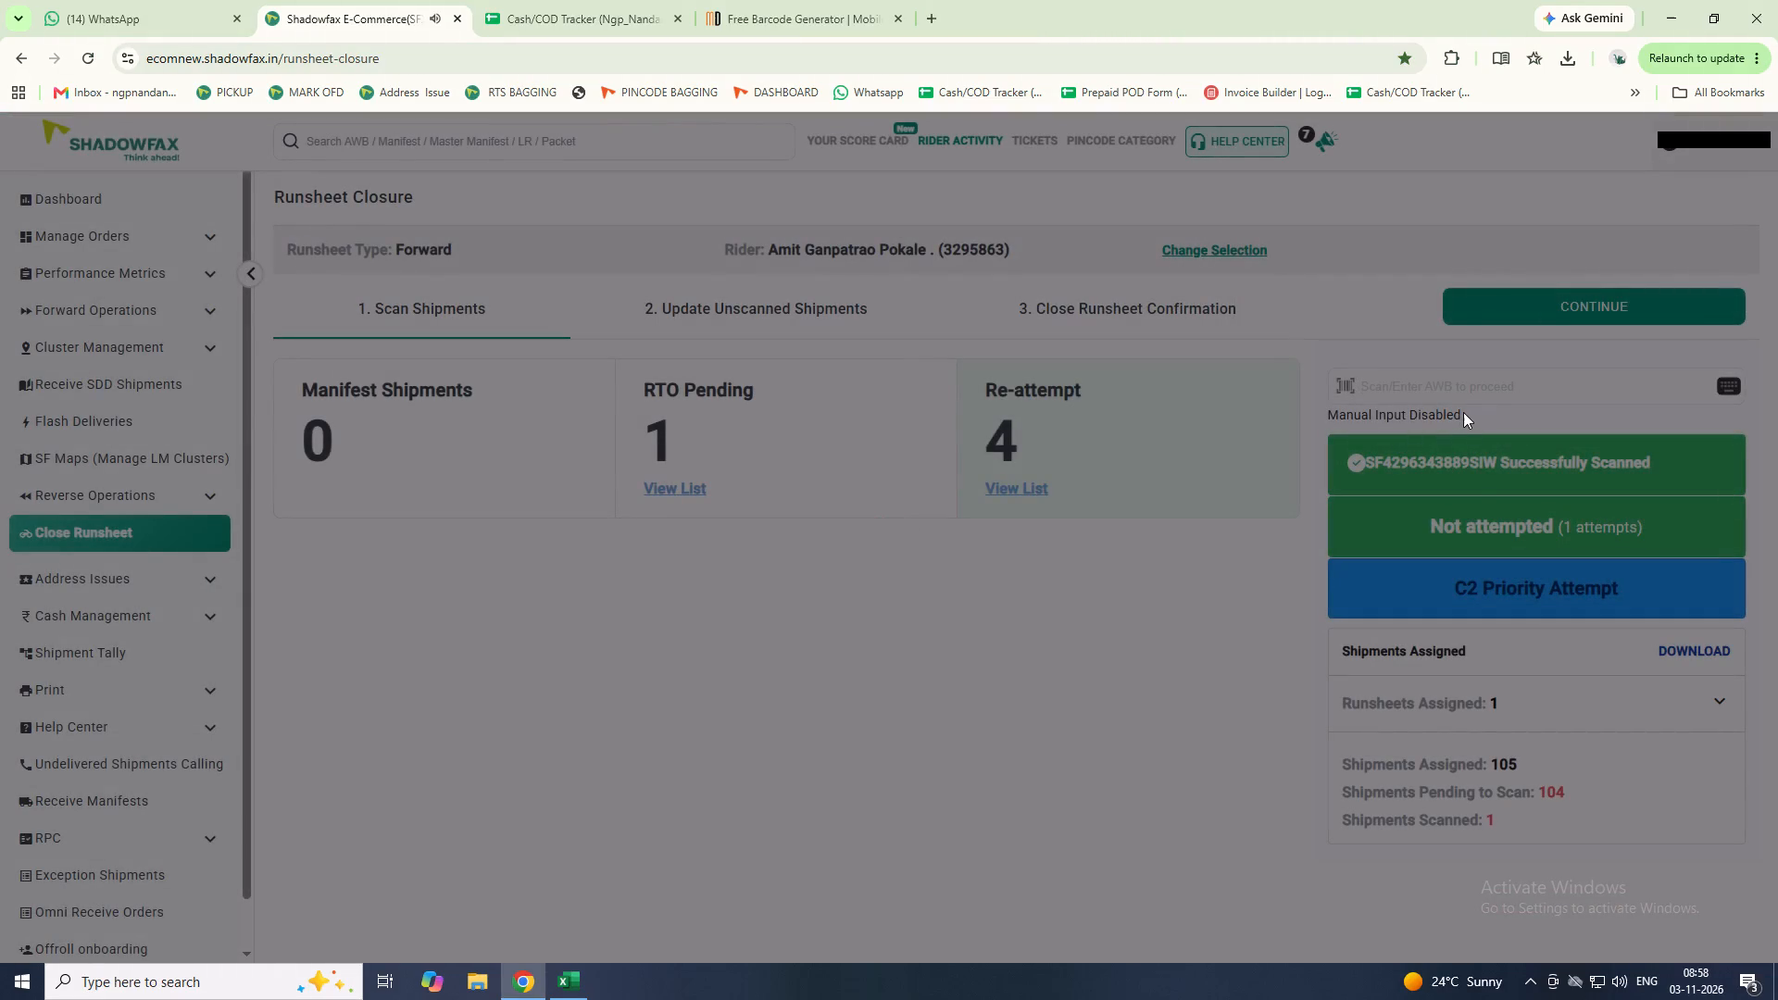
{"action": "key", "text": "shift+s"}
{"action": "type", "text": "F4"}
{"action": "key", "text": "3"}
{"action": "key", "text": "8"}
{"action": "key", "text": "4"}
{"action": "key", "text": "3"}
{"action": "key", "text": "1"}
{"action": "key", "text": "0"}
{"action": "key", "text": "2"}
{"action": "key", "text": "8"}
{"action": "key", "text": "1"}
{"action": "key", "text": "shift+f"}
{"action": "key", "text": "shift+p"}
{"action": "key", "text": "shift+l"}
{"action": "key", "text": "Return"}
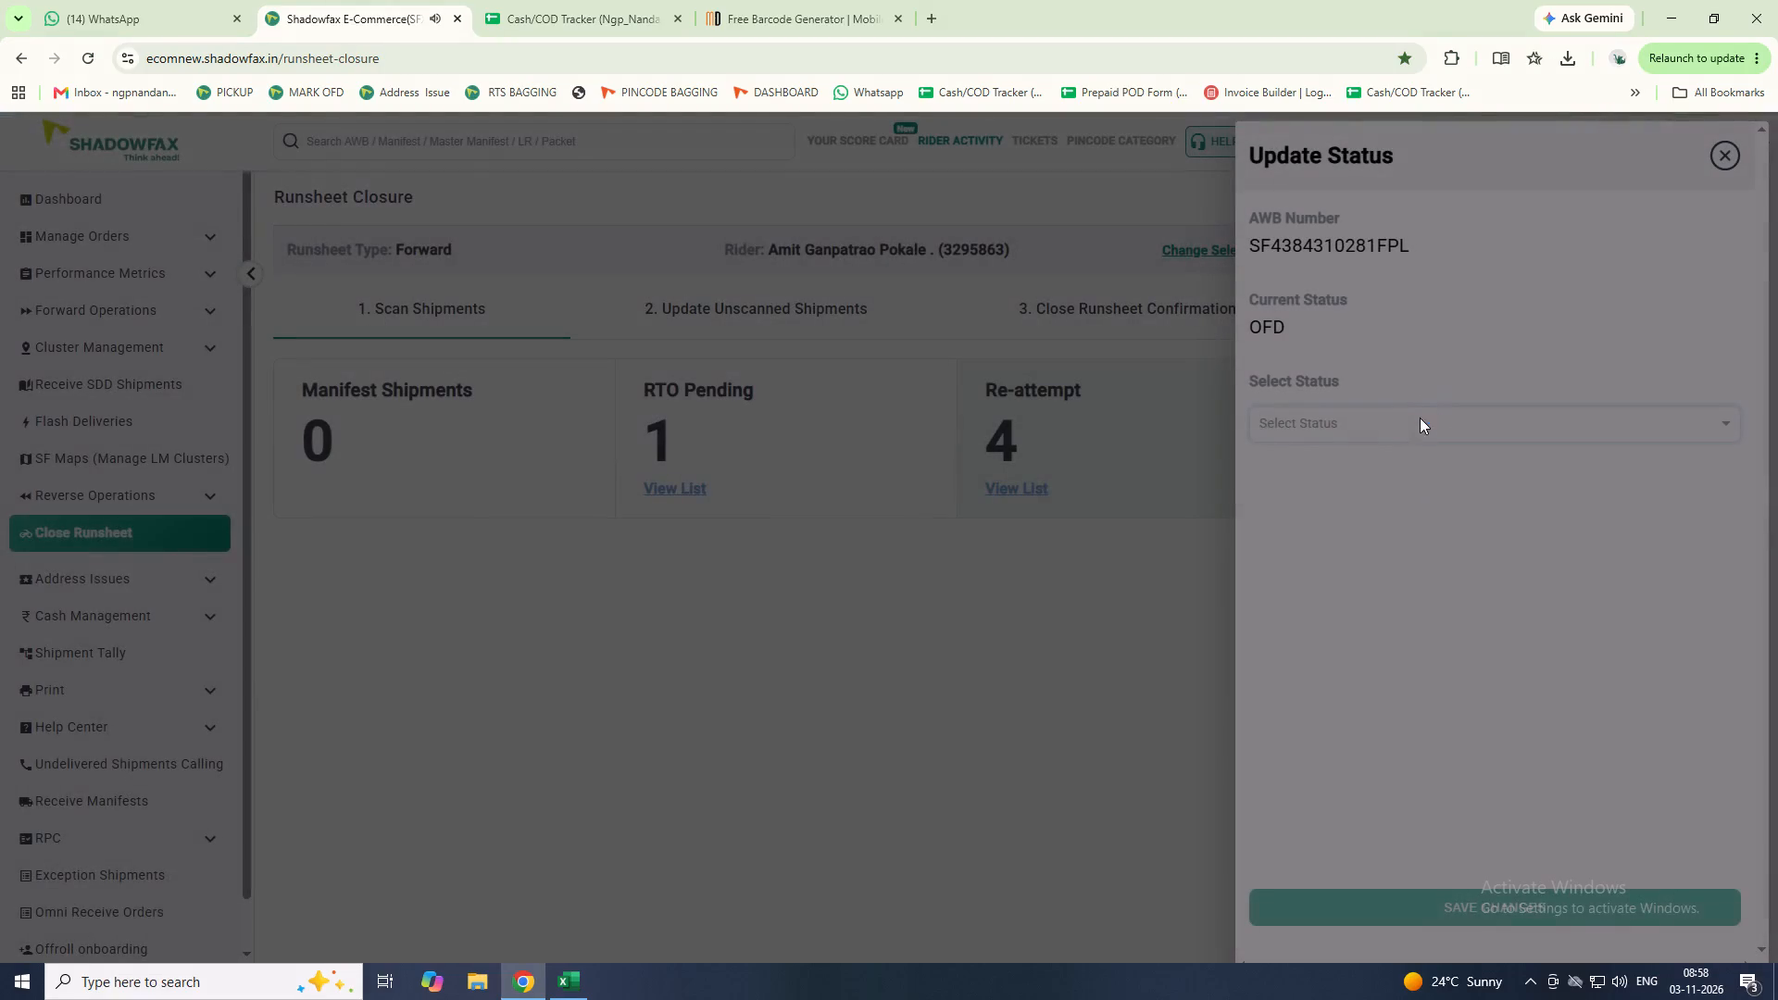
{"action": "left_click", "coordinate": [1416, 422]}
{"action": "left_click", "coordinate": [1346, 470]}
{"action": "left_click", "coordinate": [1359, 525]}
{"action": "left_click", "coordinate": [1364, 570]}
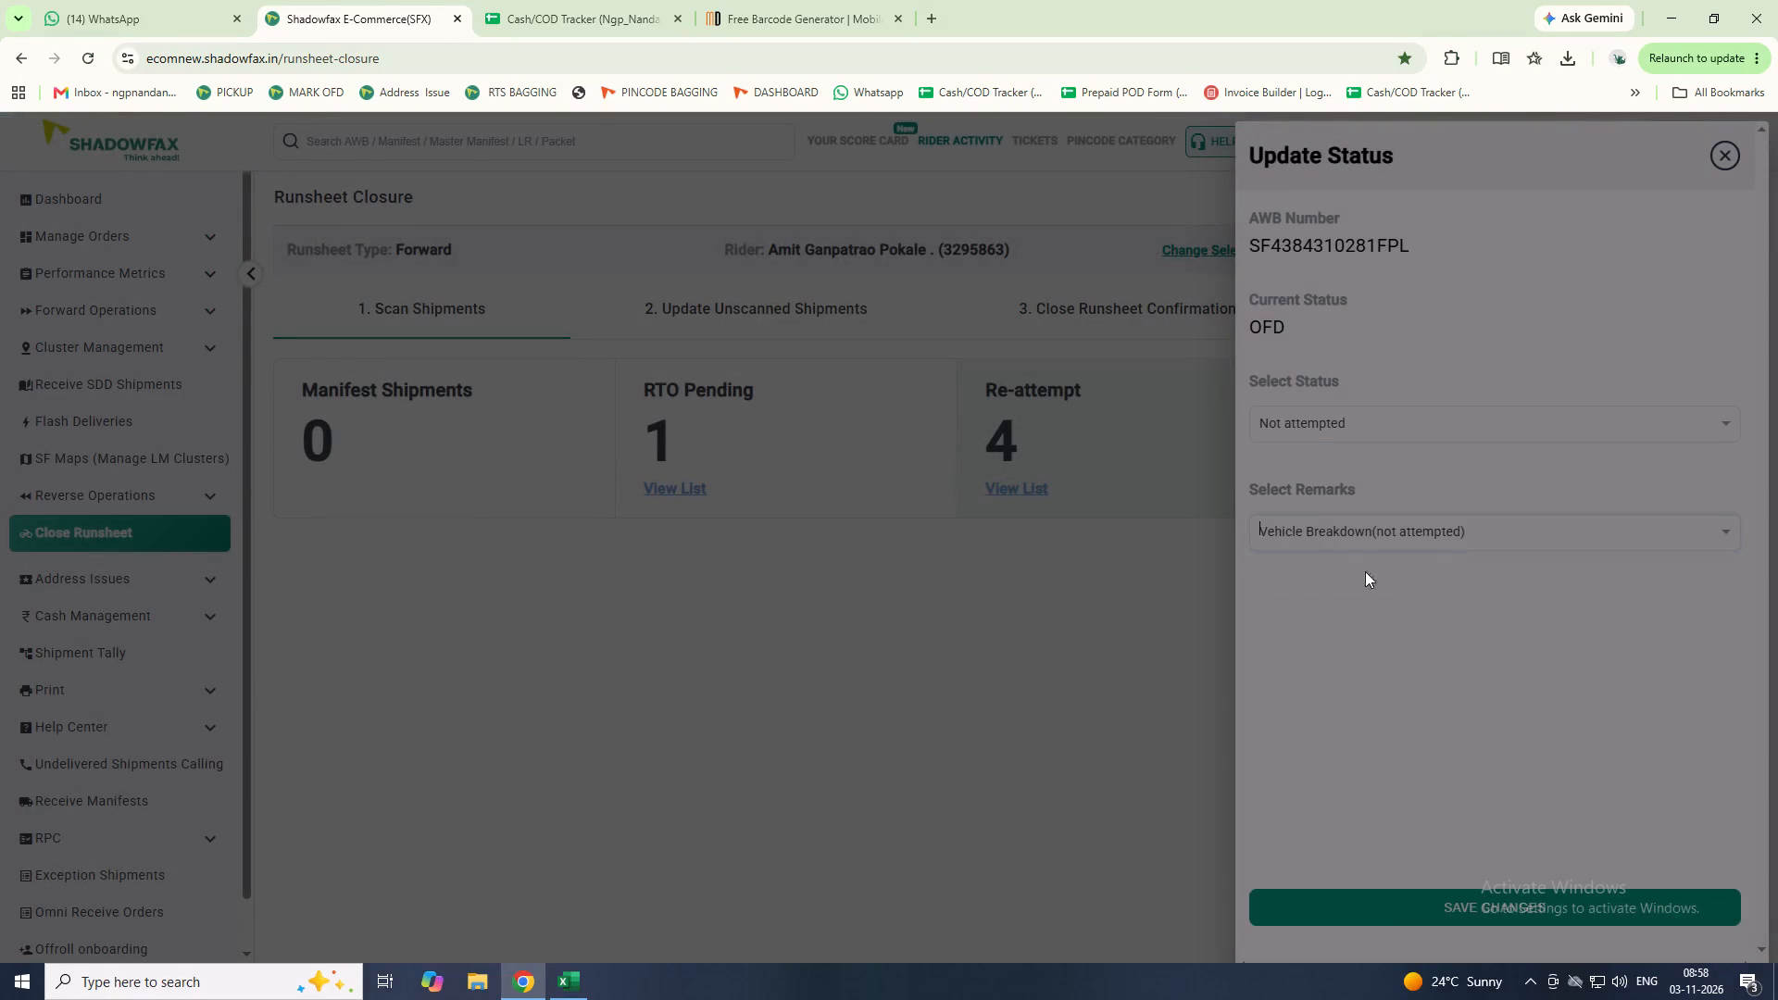
{"action": "left_click", "coordinate": [1385, 904]}
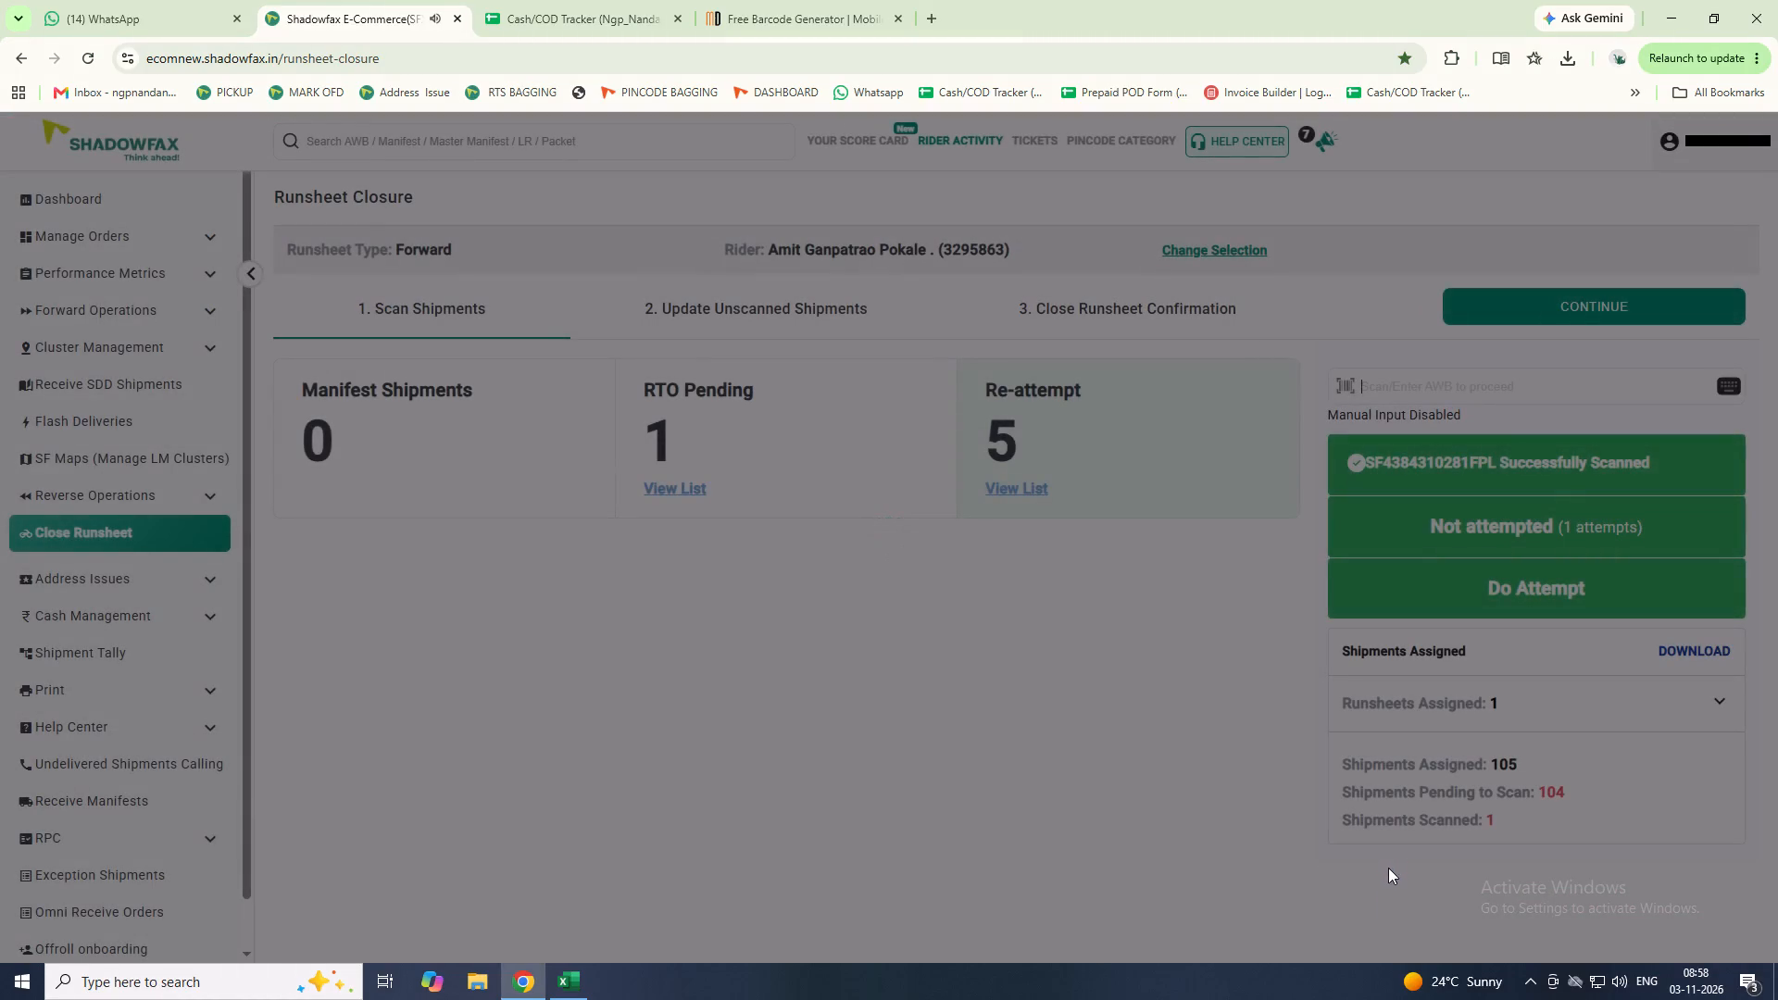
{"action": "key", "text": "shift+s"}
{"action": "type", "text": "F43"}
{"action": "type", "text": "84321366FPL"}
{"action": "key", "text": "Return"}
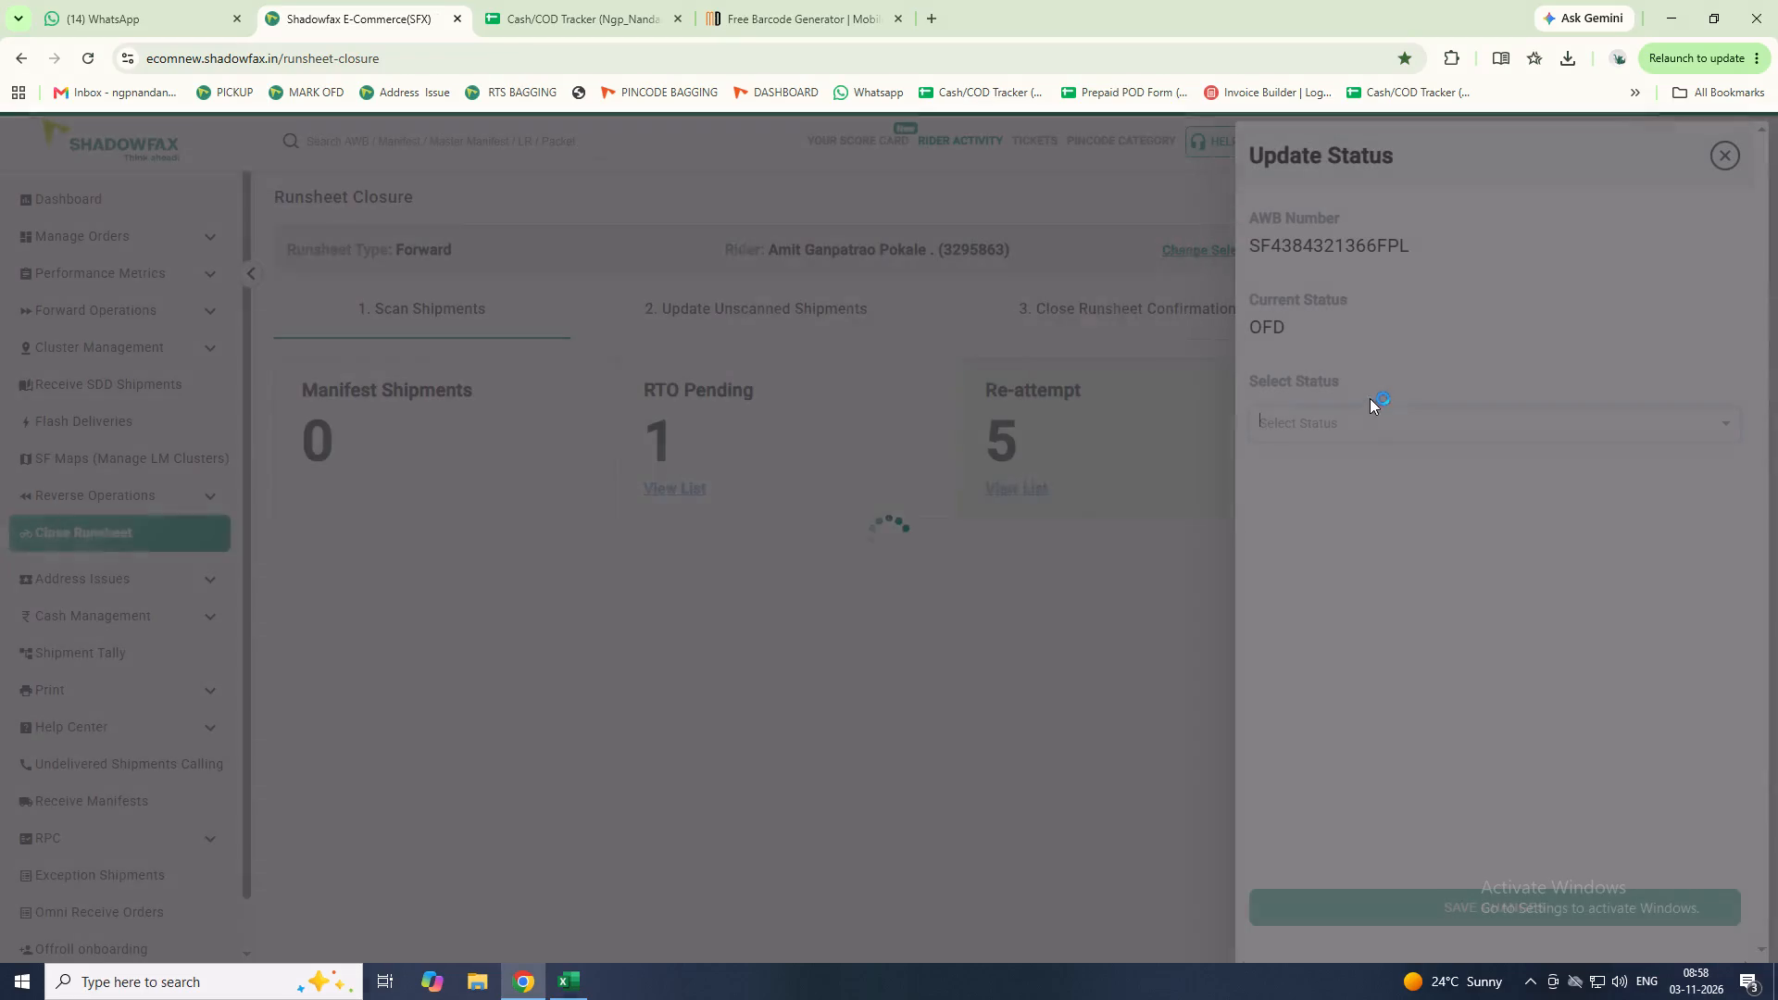
{"action": "left_click", "coordinate": [1385, 433]}
{"action": "left_click", "coordinate": [1349, 462]}
{"action": "left_click", "coordinate": [1365, 544]}
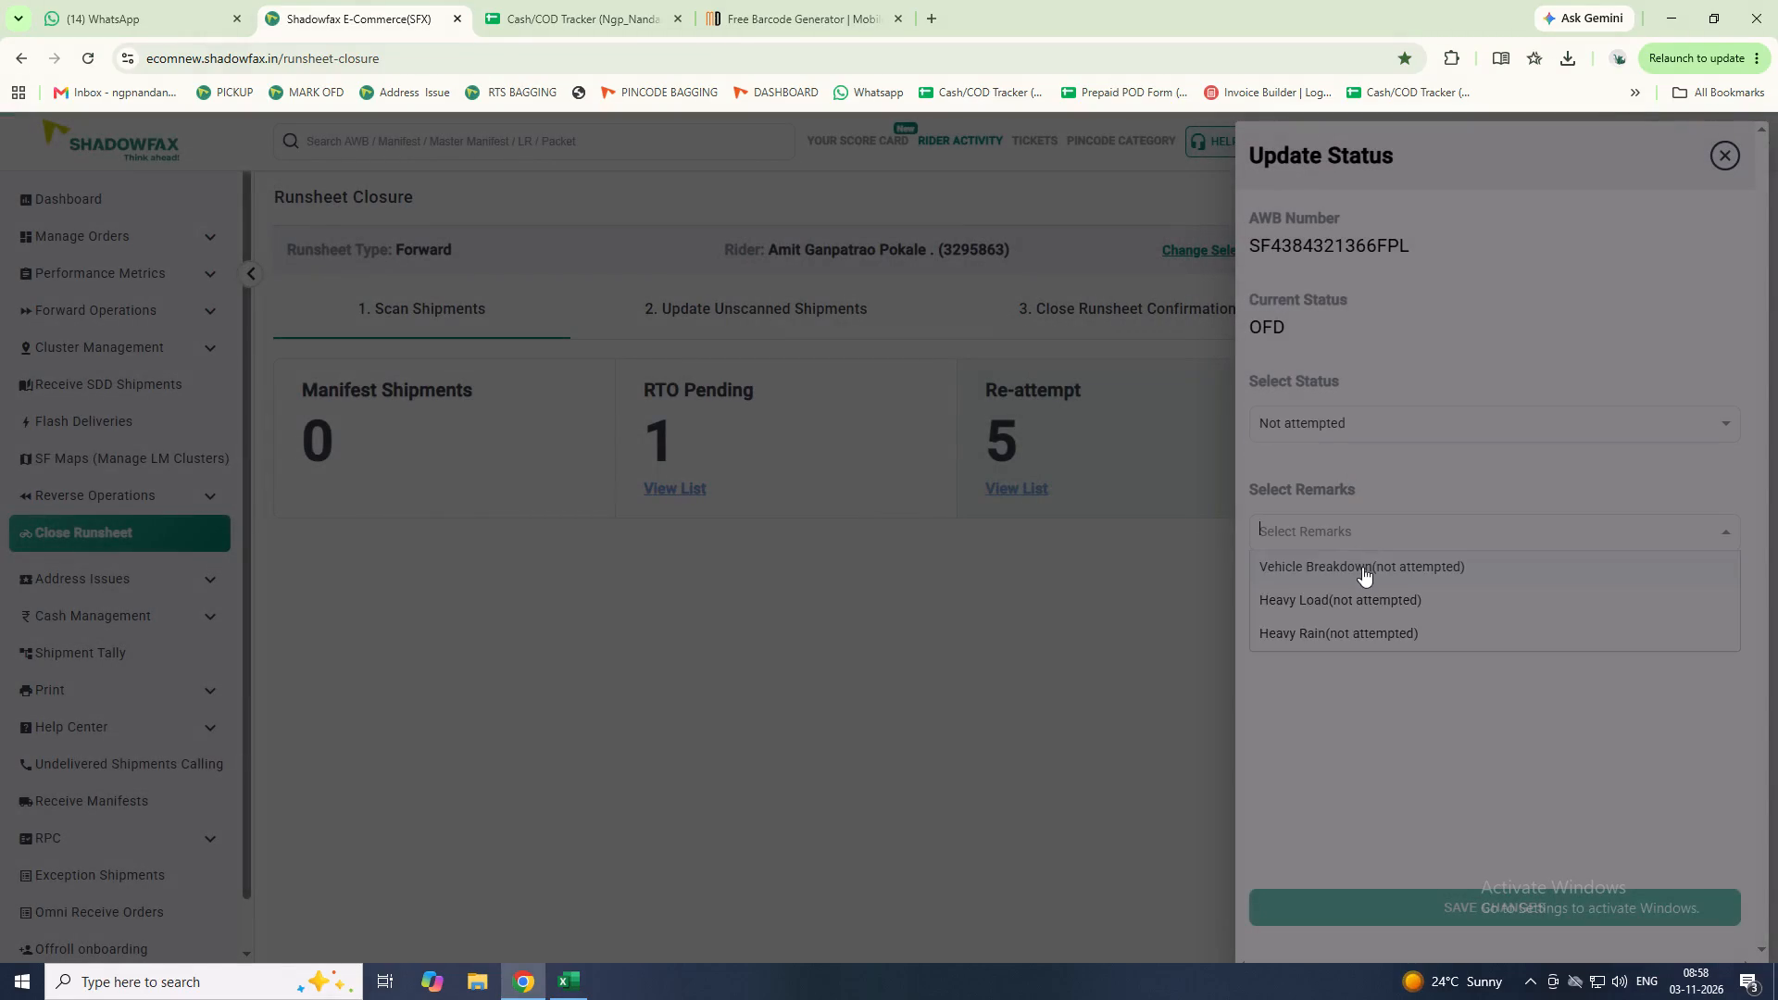
{"action": "left_click", "coordinate": [1362, 570]}
{"action": "left_click", "coordinate": [1359, 891]}
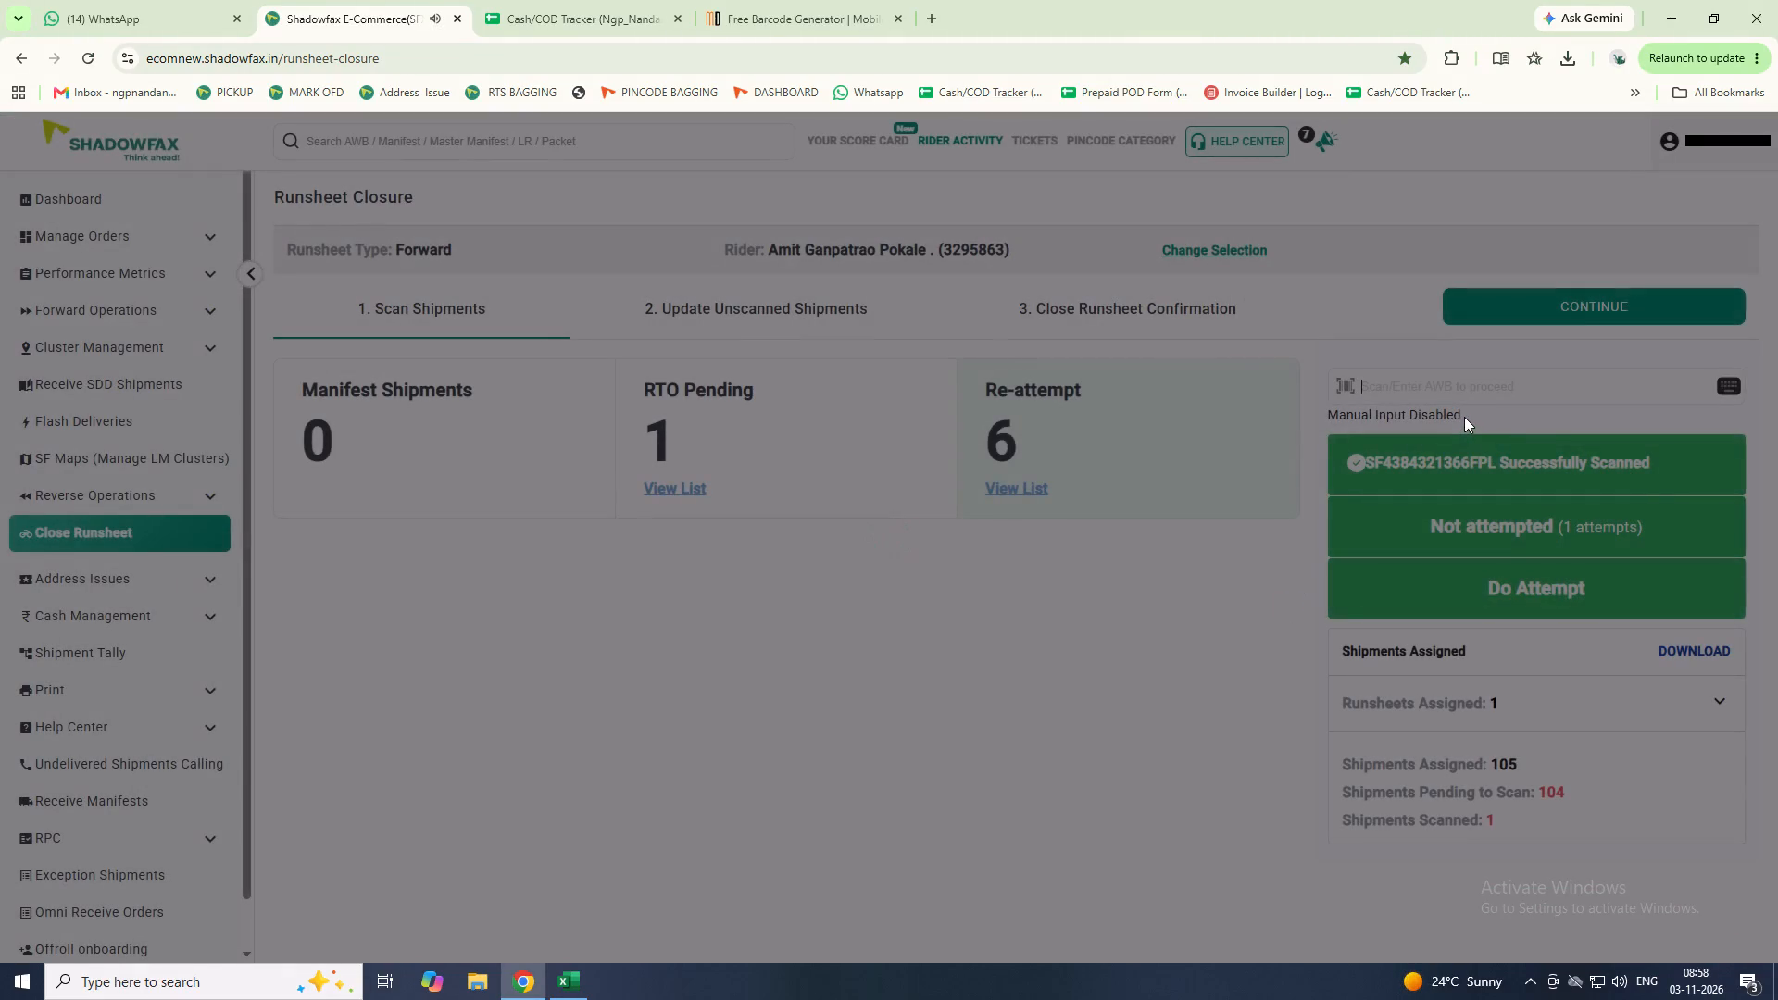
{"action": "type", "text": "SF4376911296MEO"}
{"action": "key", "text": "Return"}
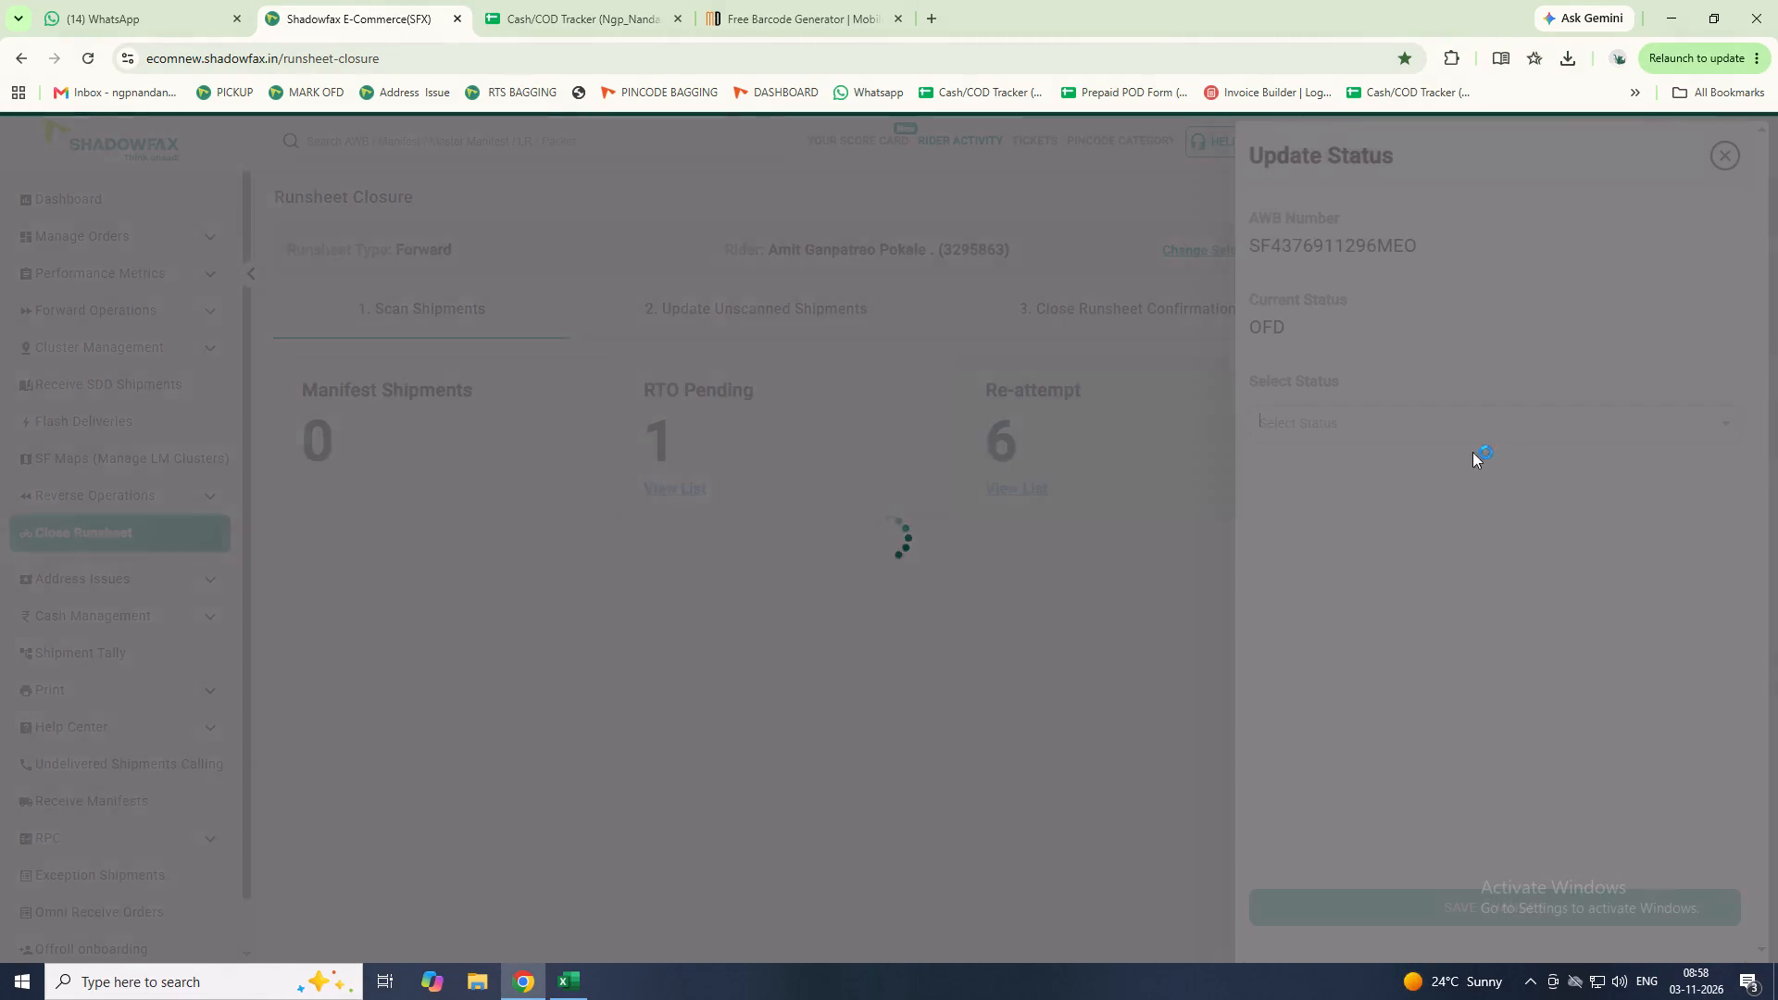
{"action": "left_click", "coordinate": [1465, 430]}
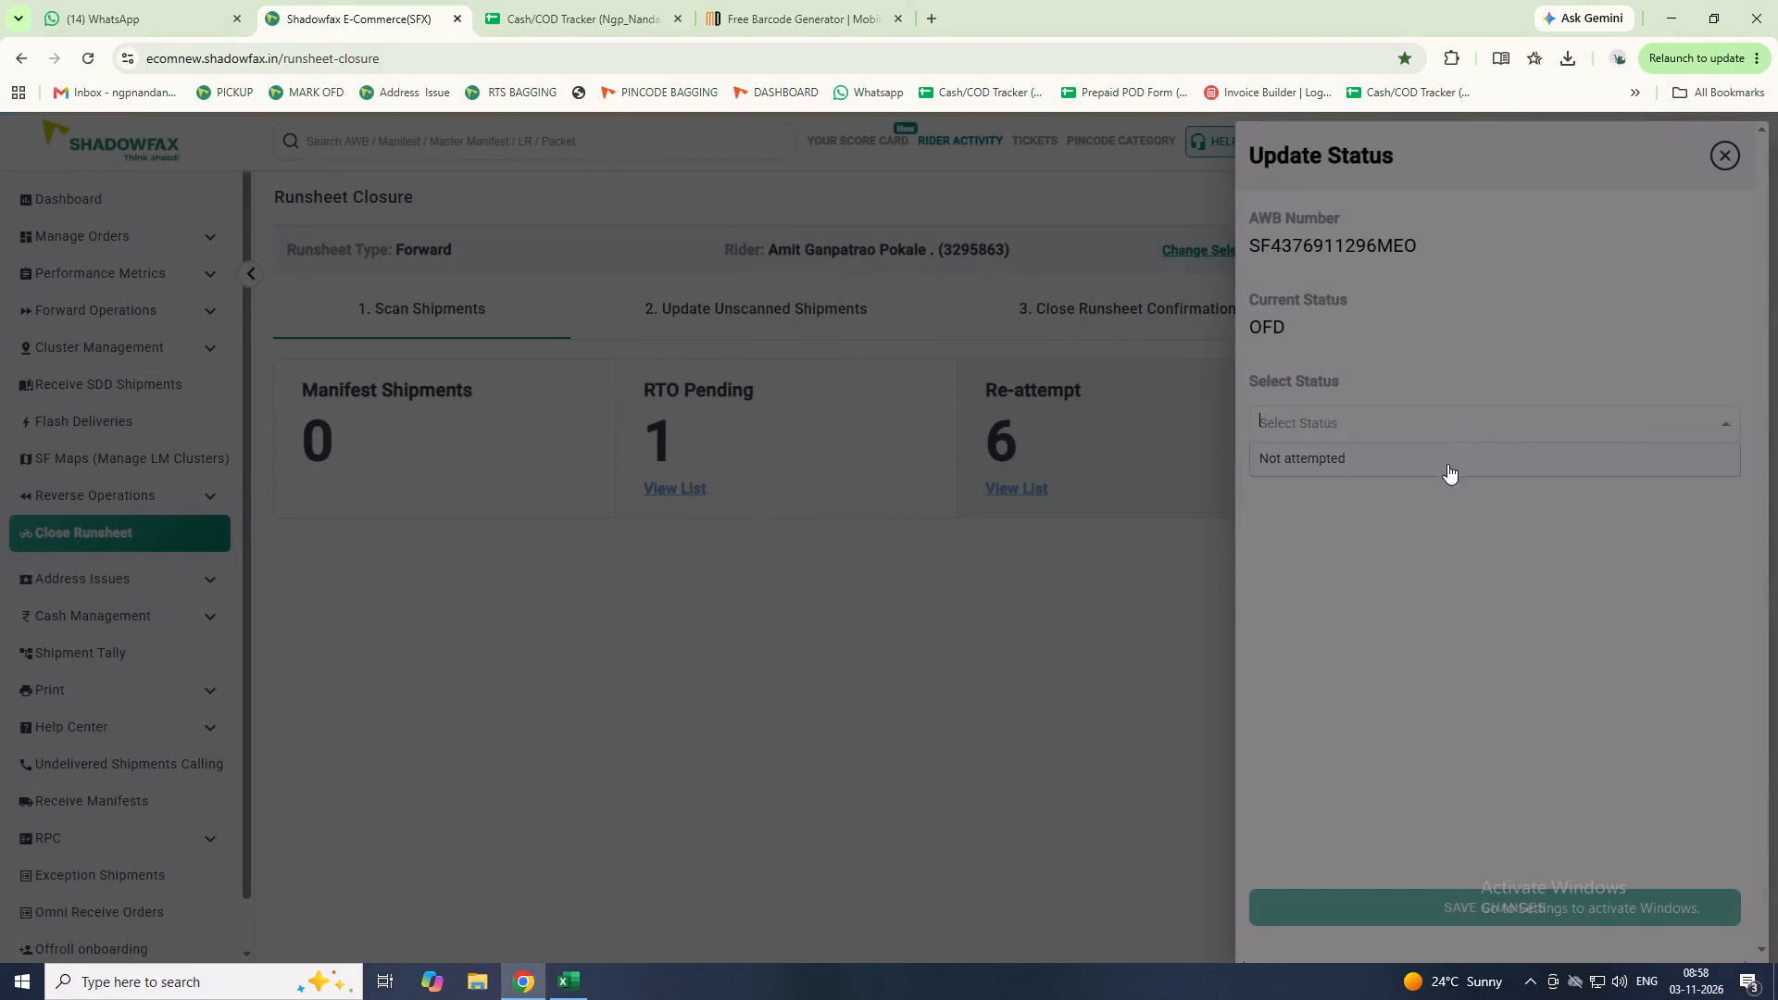
{"action": "left_click", "coordinate": [1447, 466]}
{"action": "left_click", "coordinate": [1357, 519]}
{"action": "left_click", "coordinate": [1361, 565]}
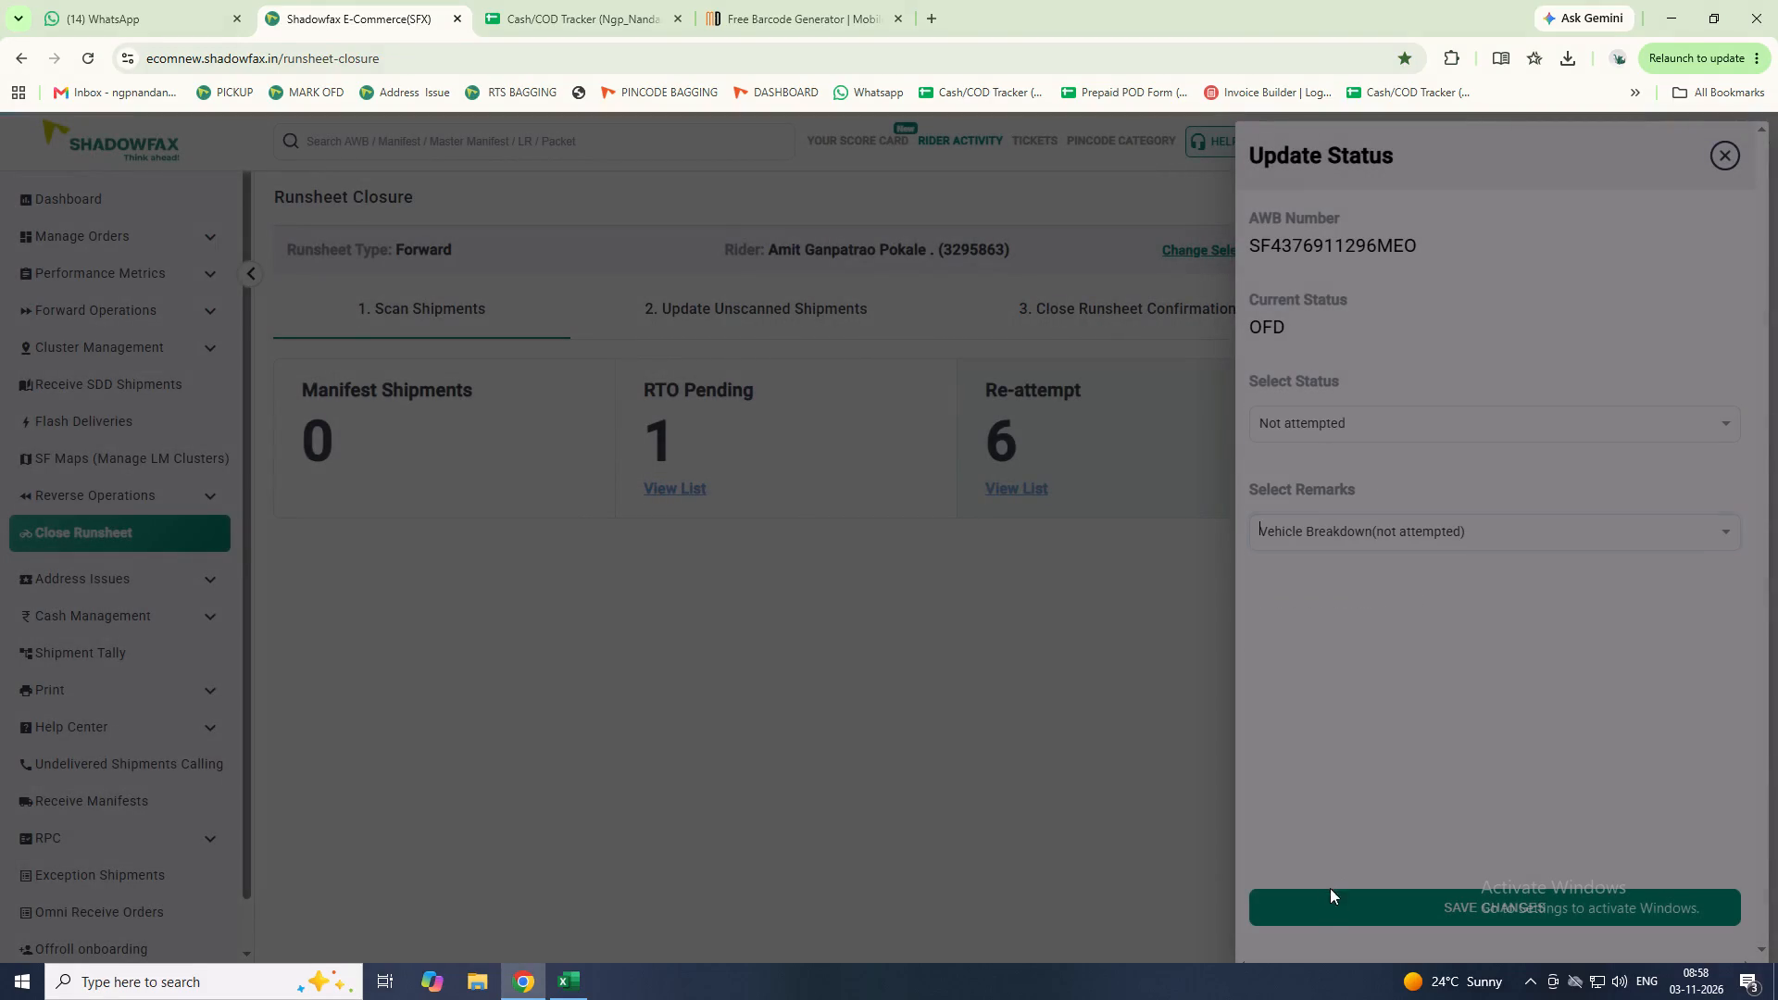
{"action": "left_click", "coordinate": [1330, 888]}
{"action": "left_click", "coordinate": [1320, 913]}
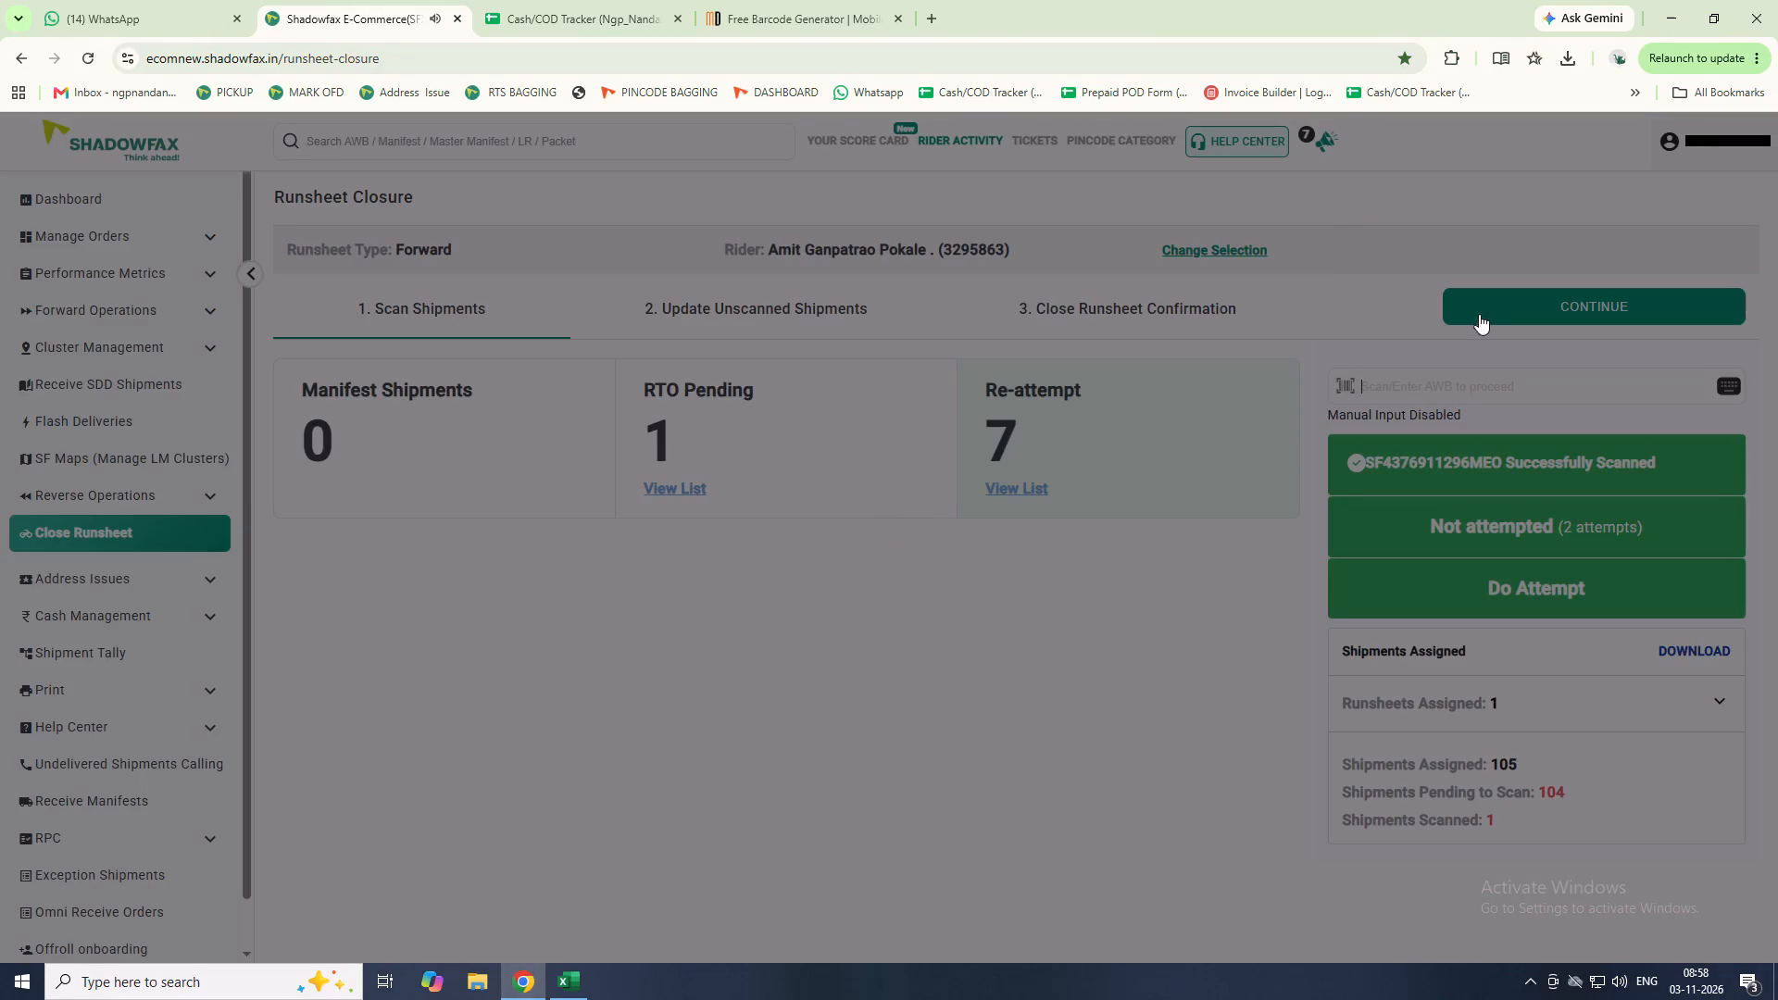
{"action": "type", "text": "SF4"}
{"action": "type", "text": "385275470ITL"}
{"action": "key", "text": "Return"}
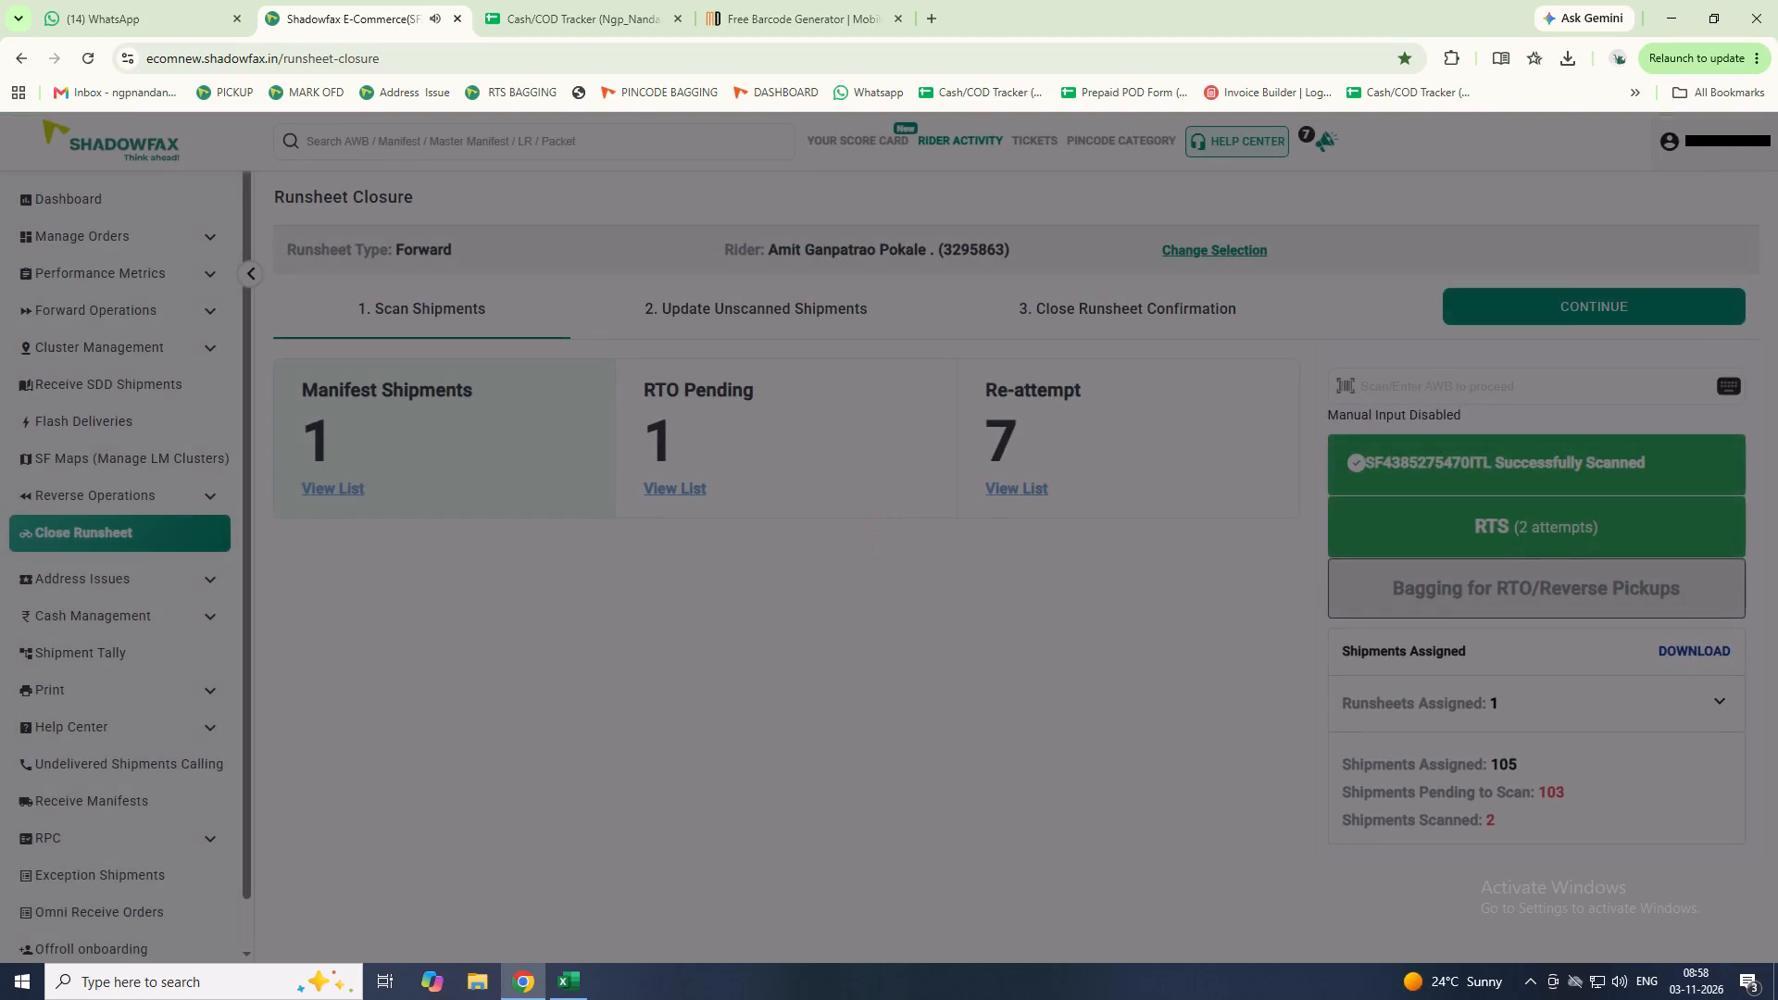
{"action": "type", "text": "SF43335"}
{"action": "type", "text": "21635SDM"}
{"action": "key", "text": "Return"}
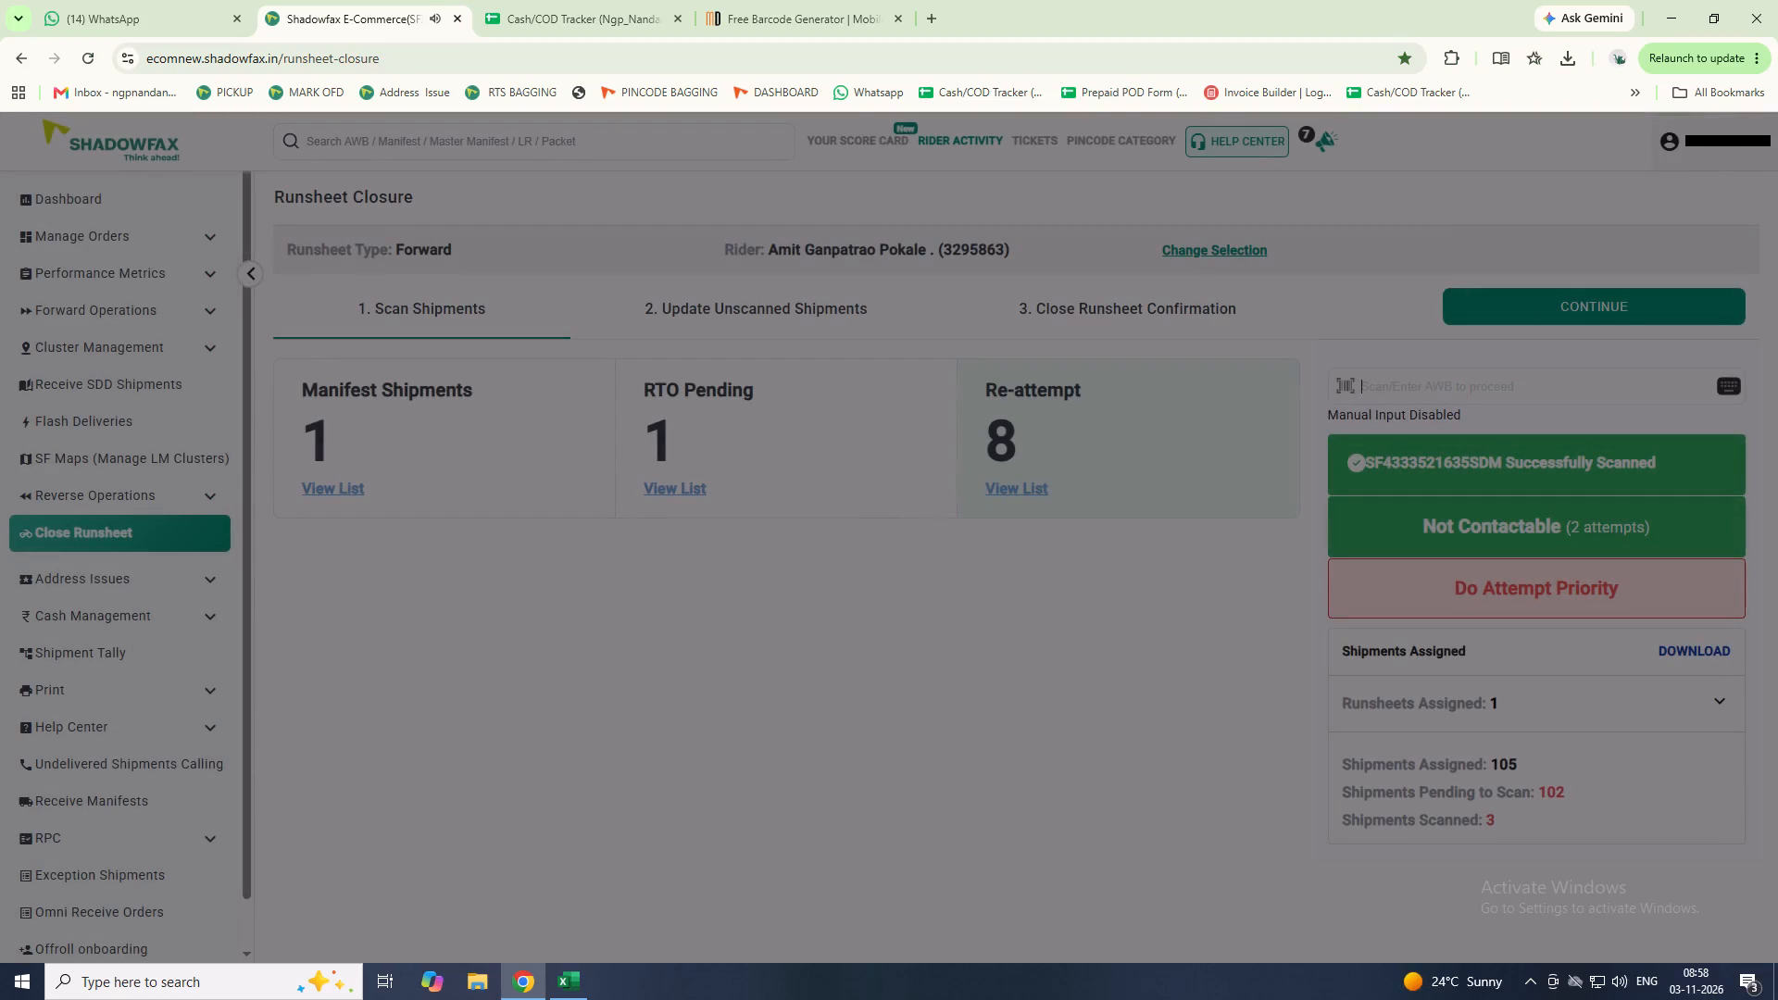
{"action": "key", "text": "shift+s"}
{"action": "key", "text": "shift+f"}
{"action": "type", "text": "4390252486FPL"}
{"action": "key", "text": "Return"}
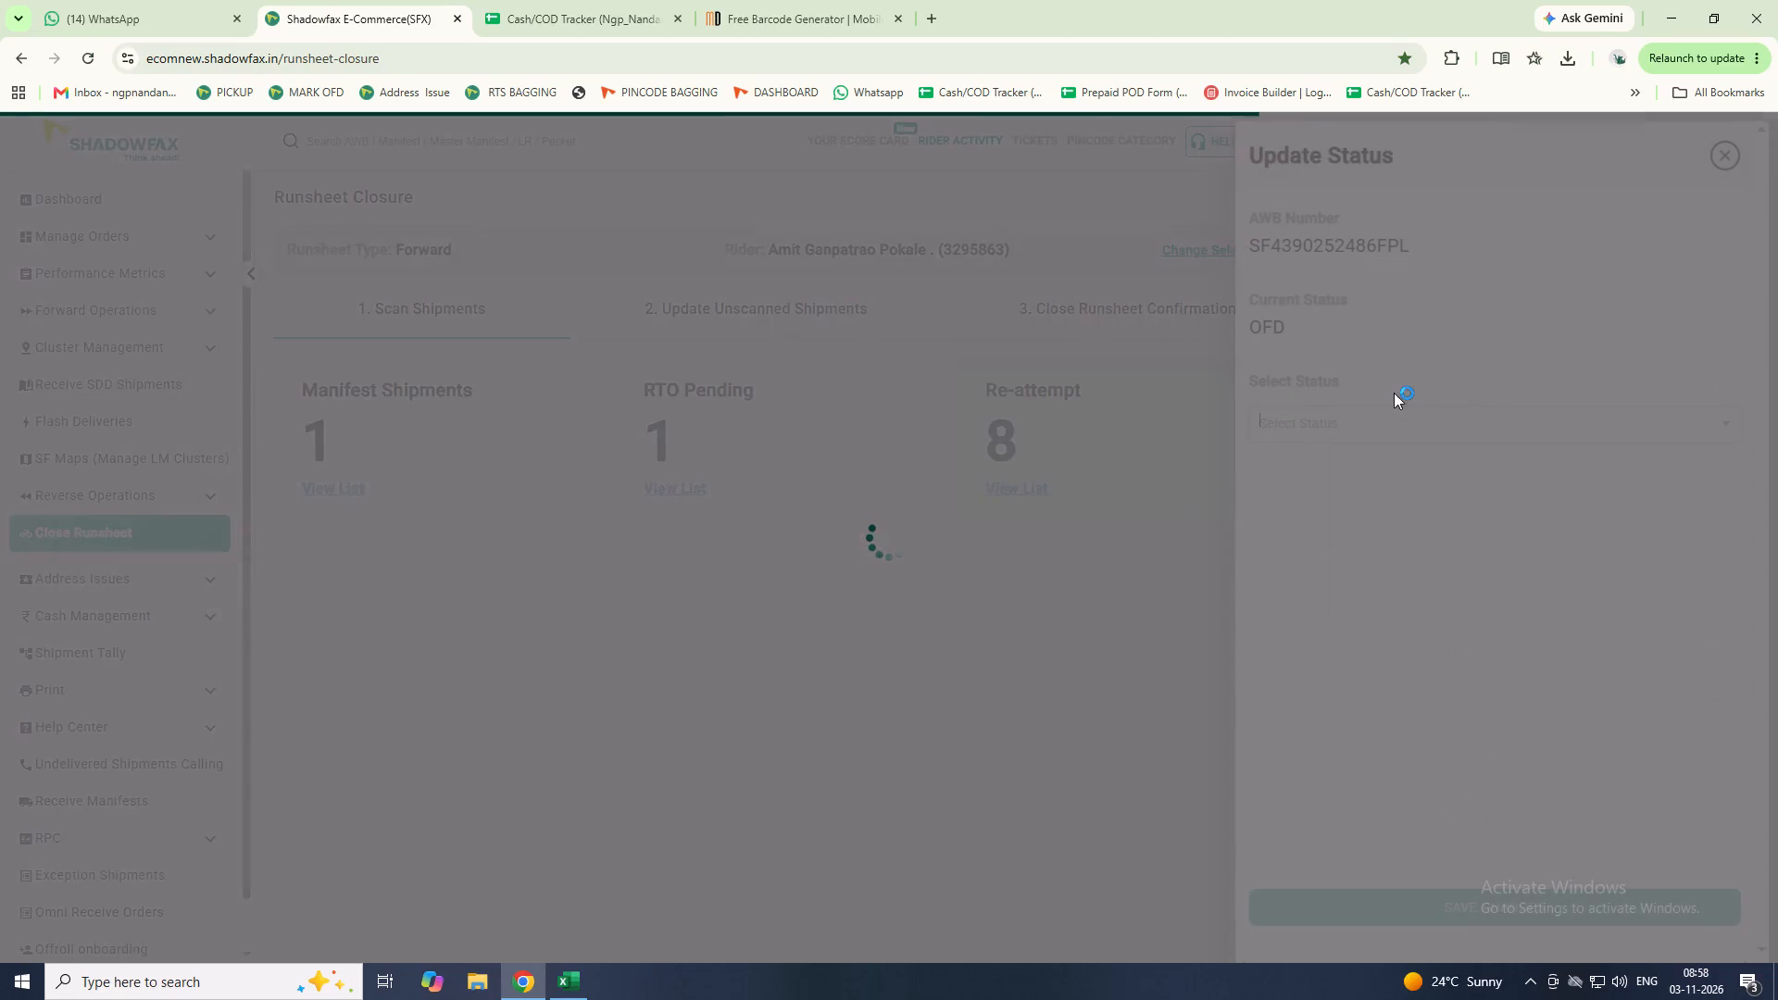
{"action": "left_click", "coordinate": [1432, 424]}
{"action": "left_click", "coordinate": [1394, 467]}
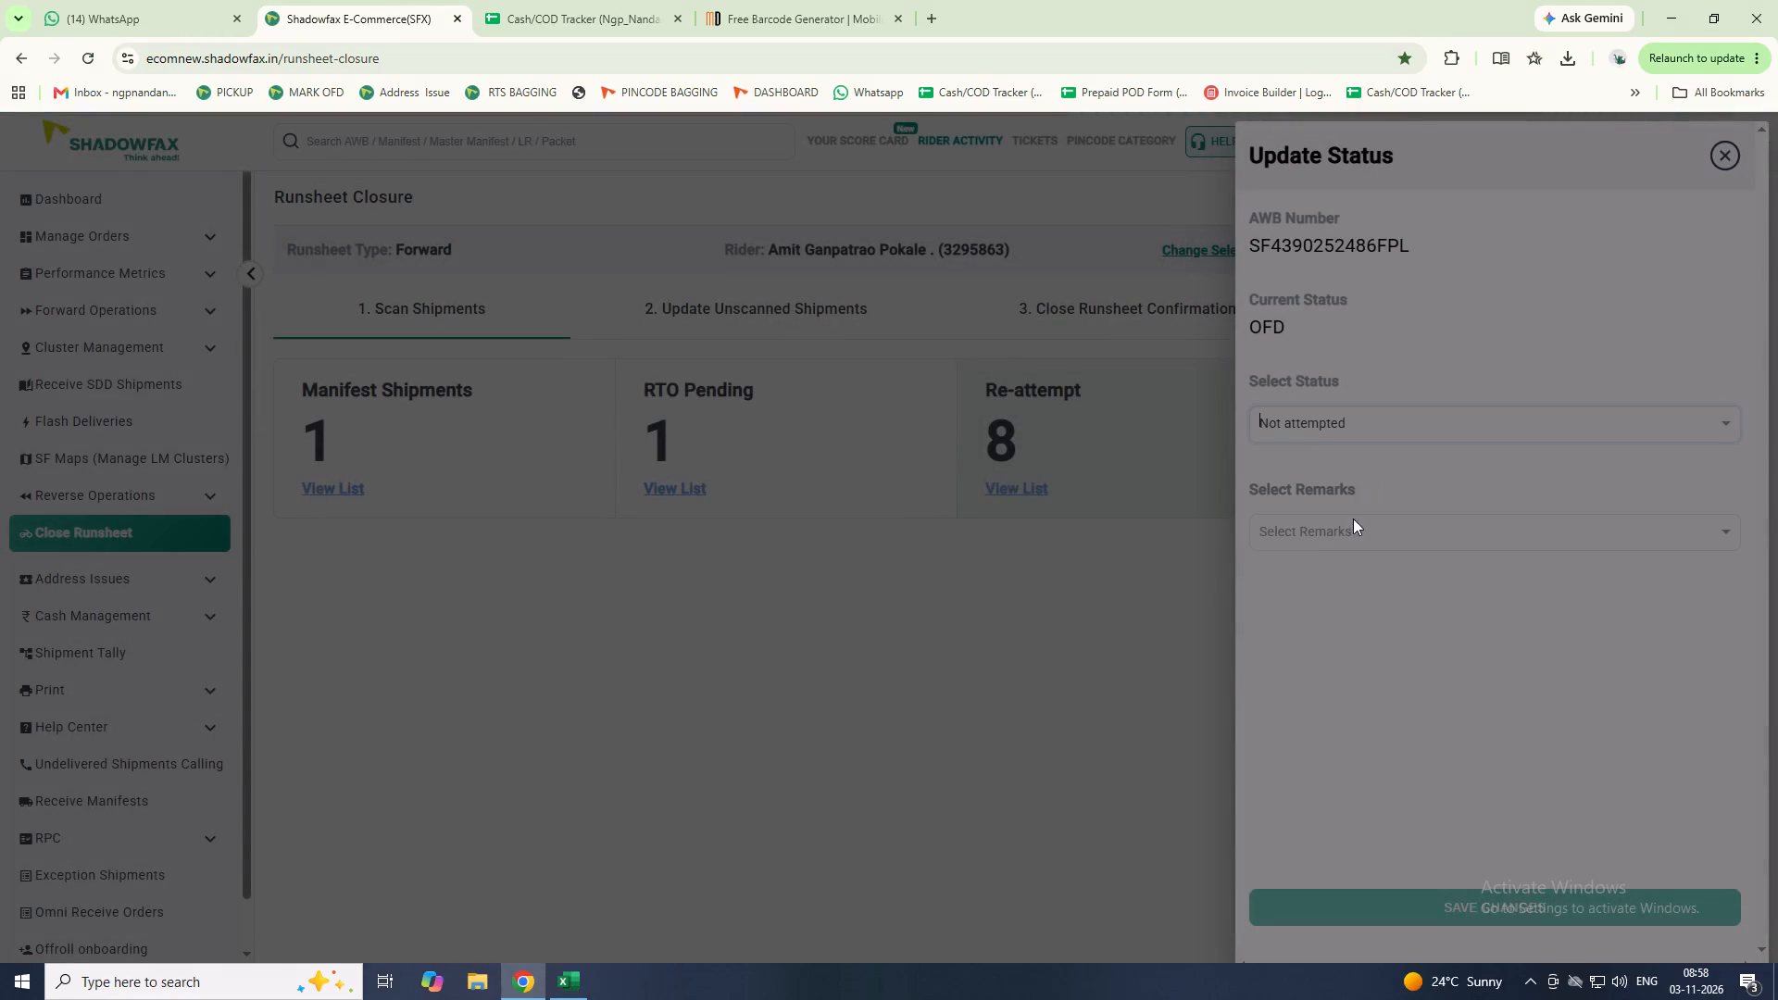
{"action": "left_click", "coordinate": [1348, 544]}
{"action": "left_click", "coordinate": [1387, 567]}
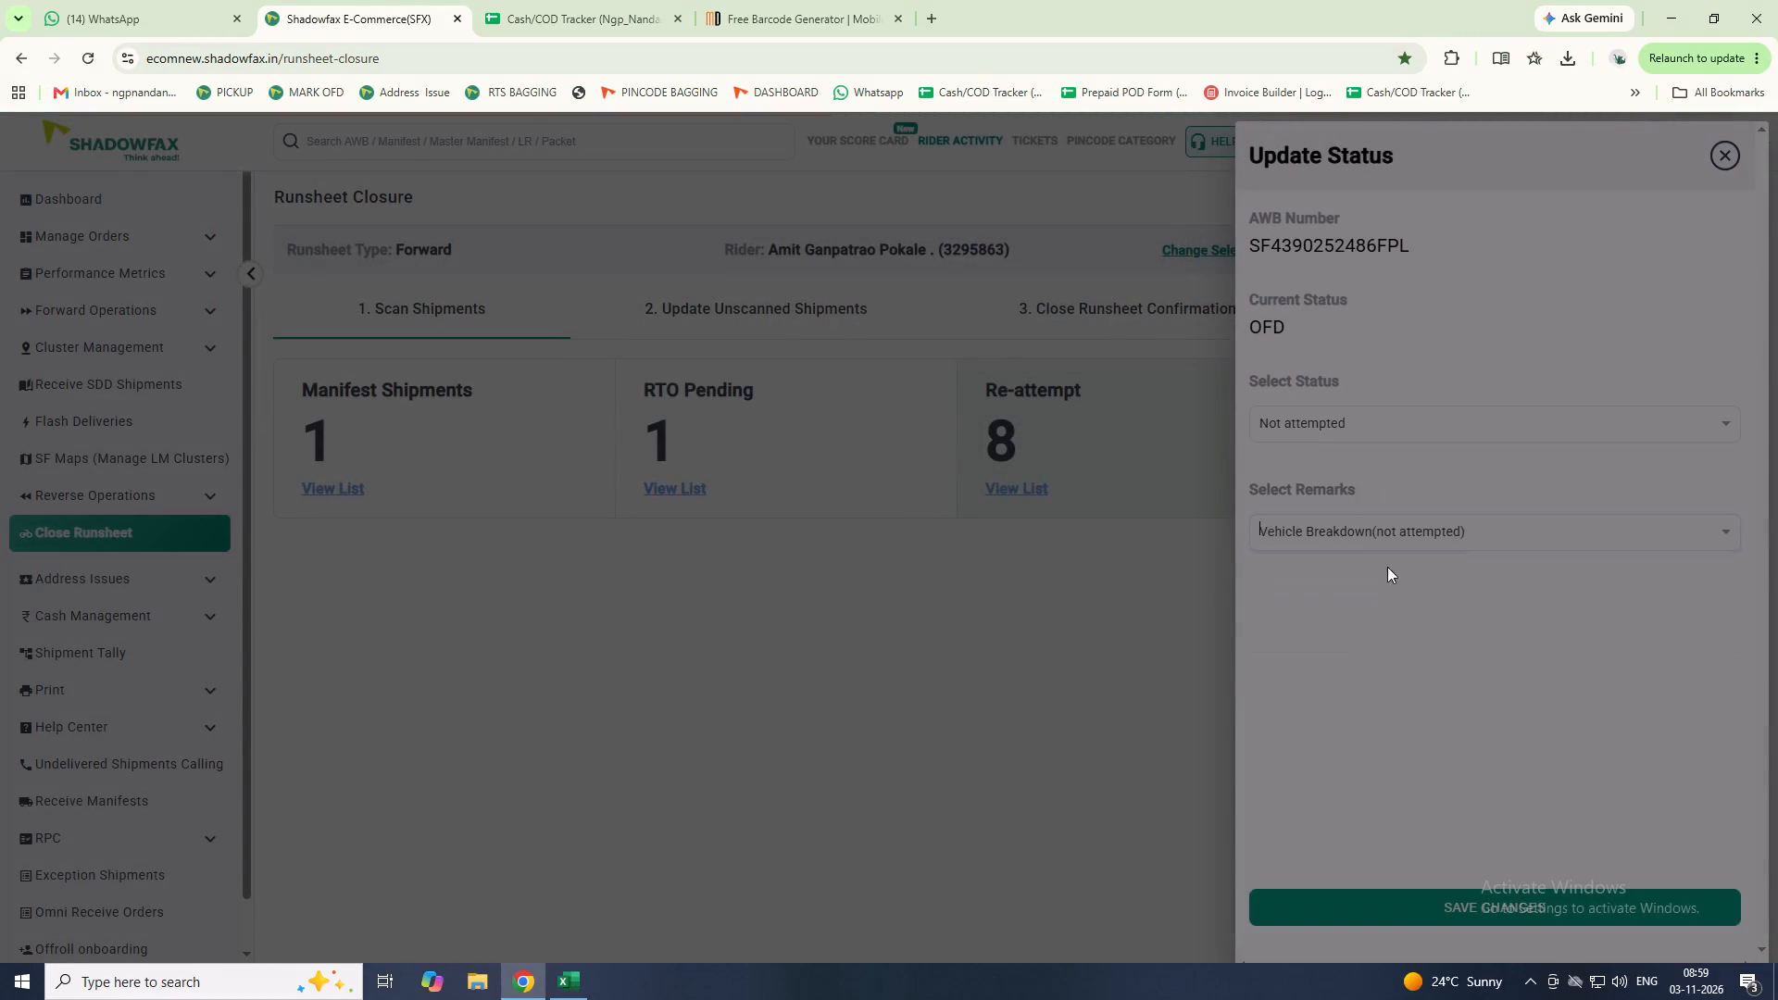
{"action": "left_click", "coordinate": [1388, 904]}
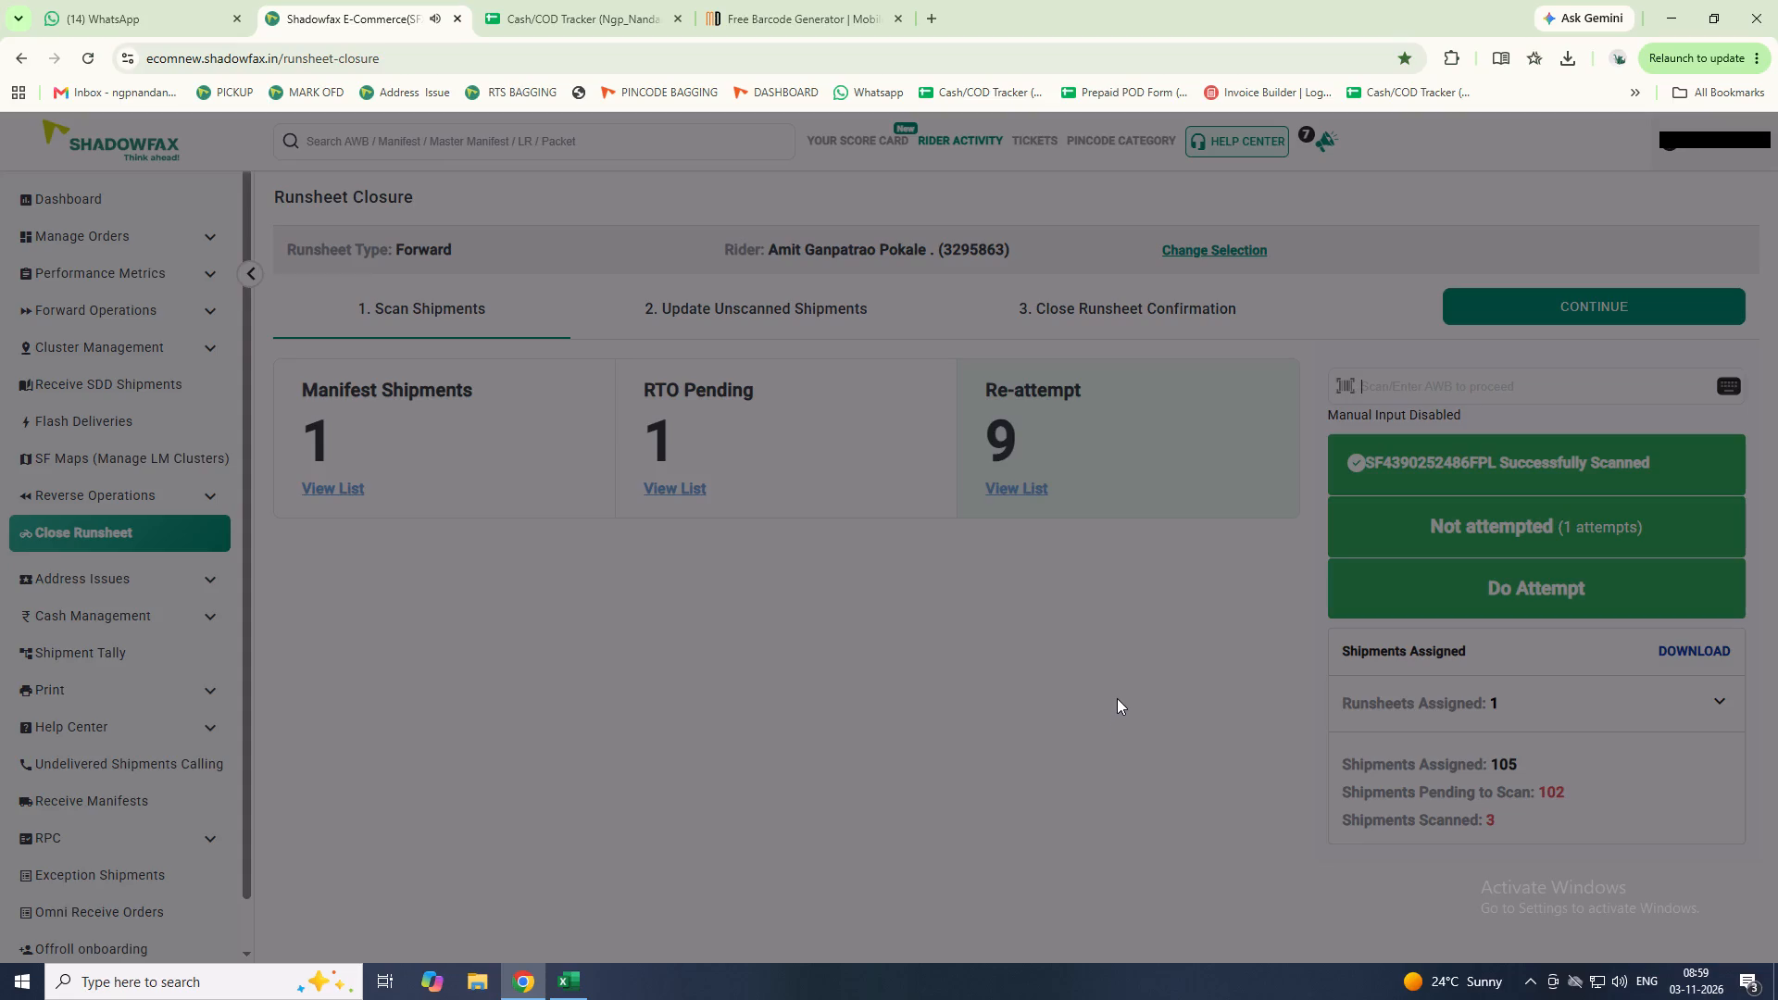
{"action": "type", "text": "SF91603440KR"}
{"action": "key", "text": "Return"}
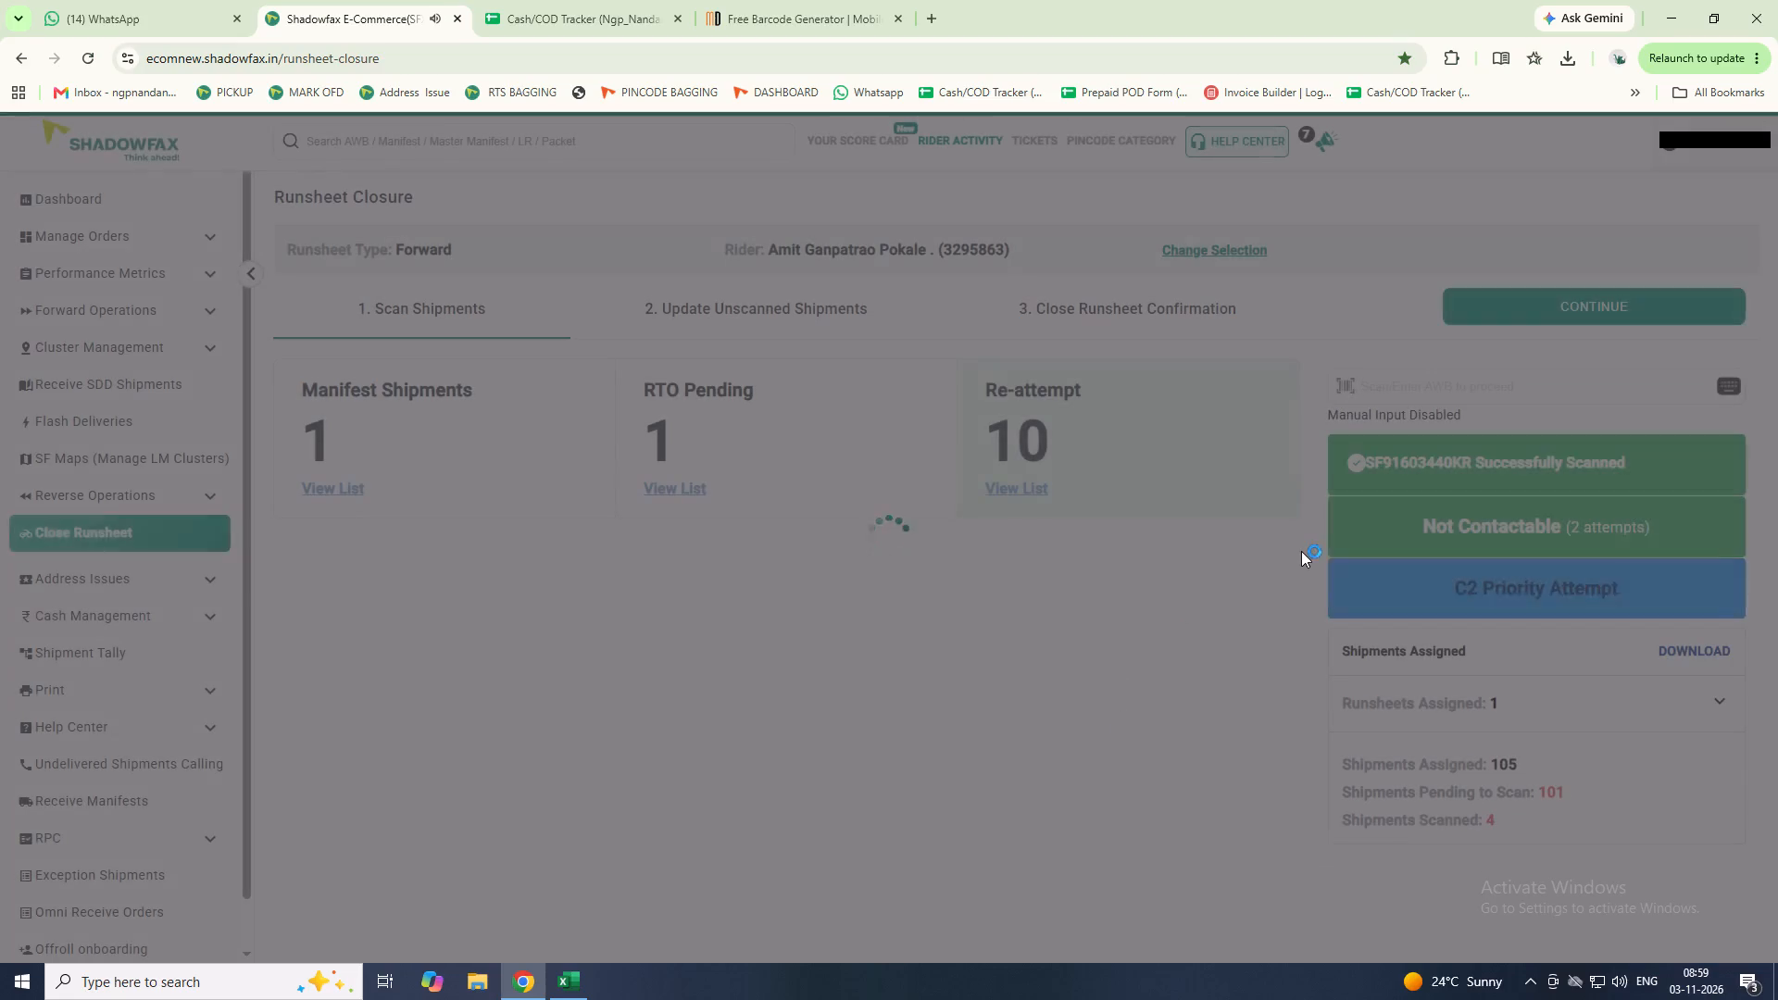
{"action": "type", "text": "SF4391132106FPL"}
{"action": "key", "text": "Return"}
{"action": "left_click", "coordinate": [1396, 425]}
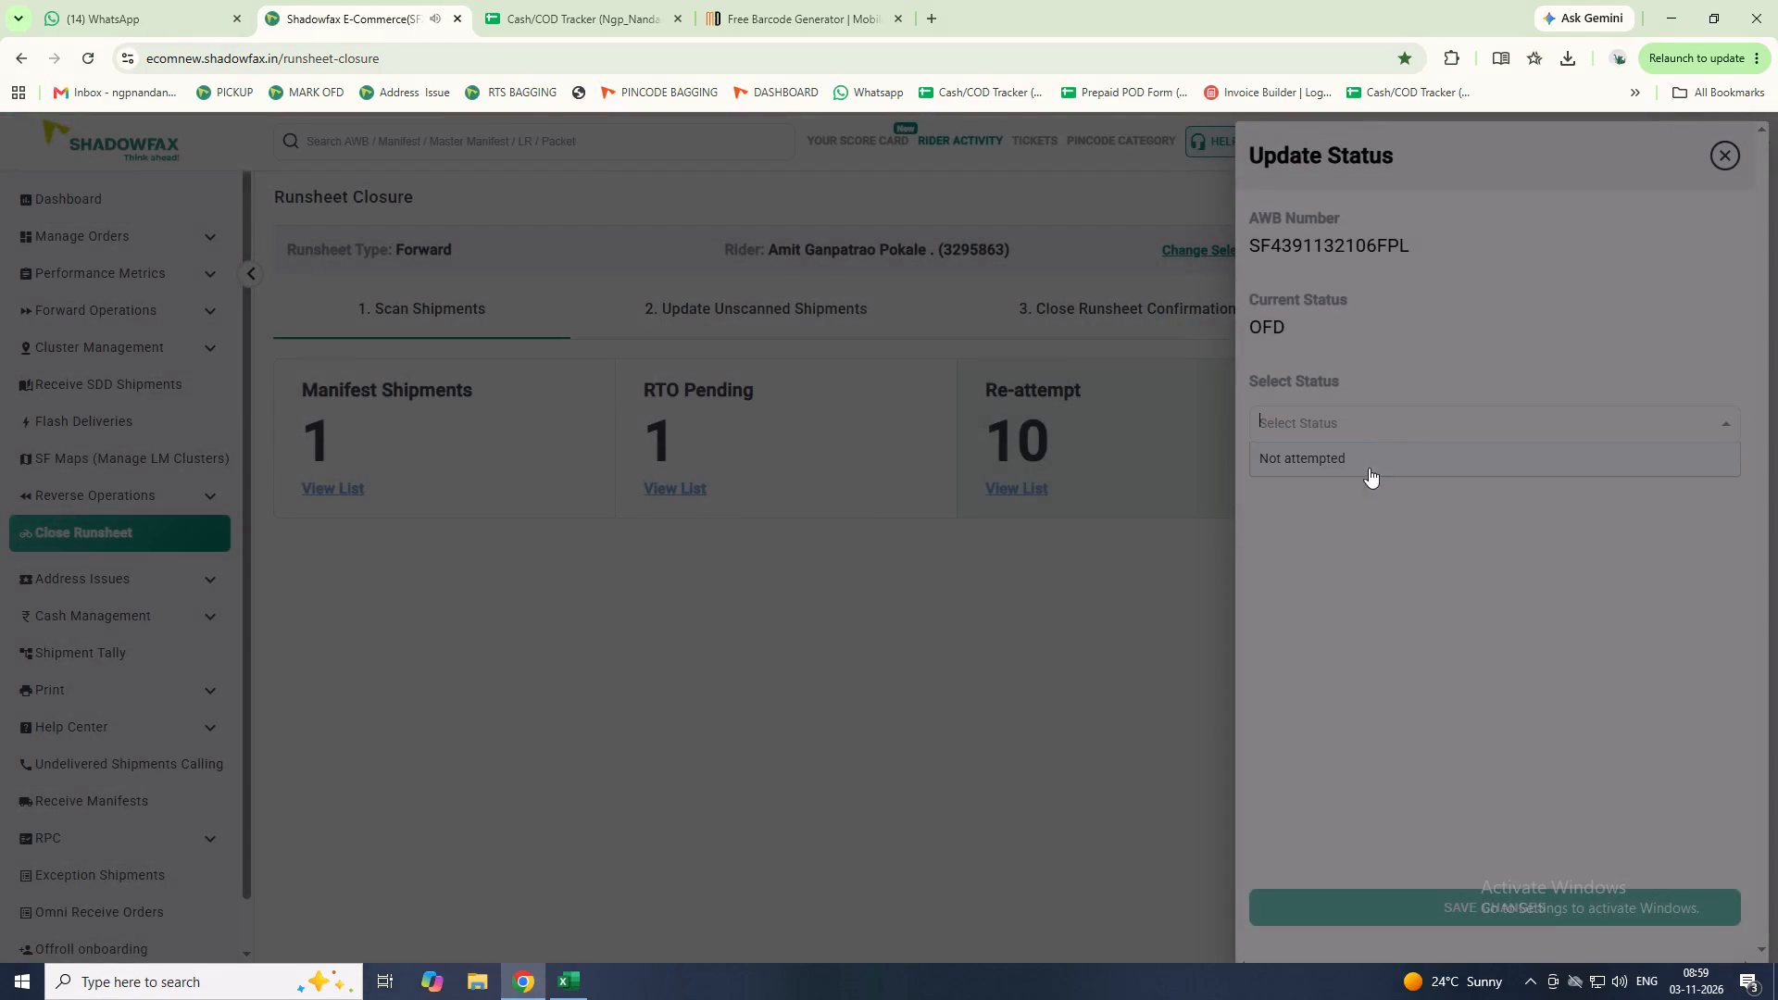
{"action": "double_click", "coordinate": [1282, 460]}
{"action": "left_click", "coordinate": [1331, 519]}
{"action": "left_click", "coordinate": [1344, 552]}
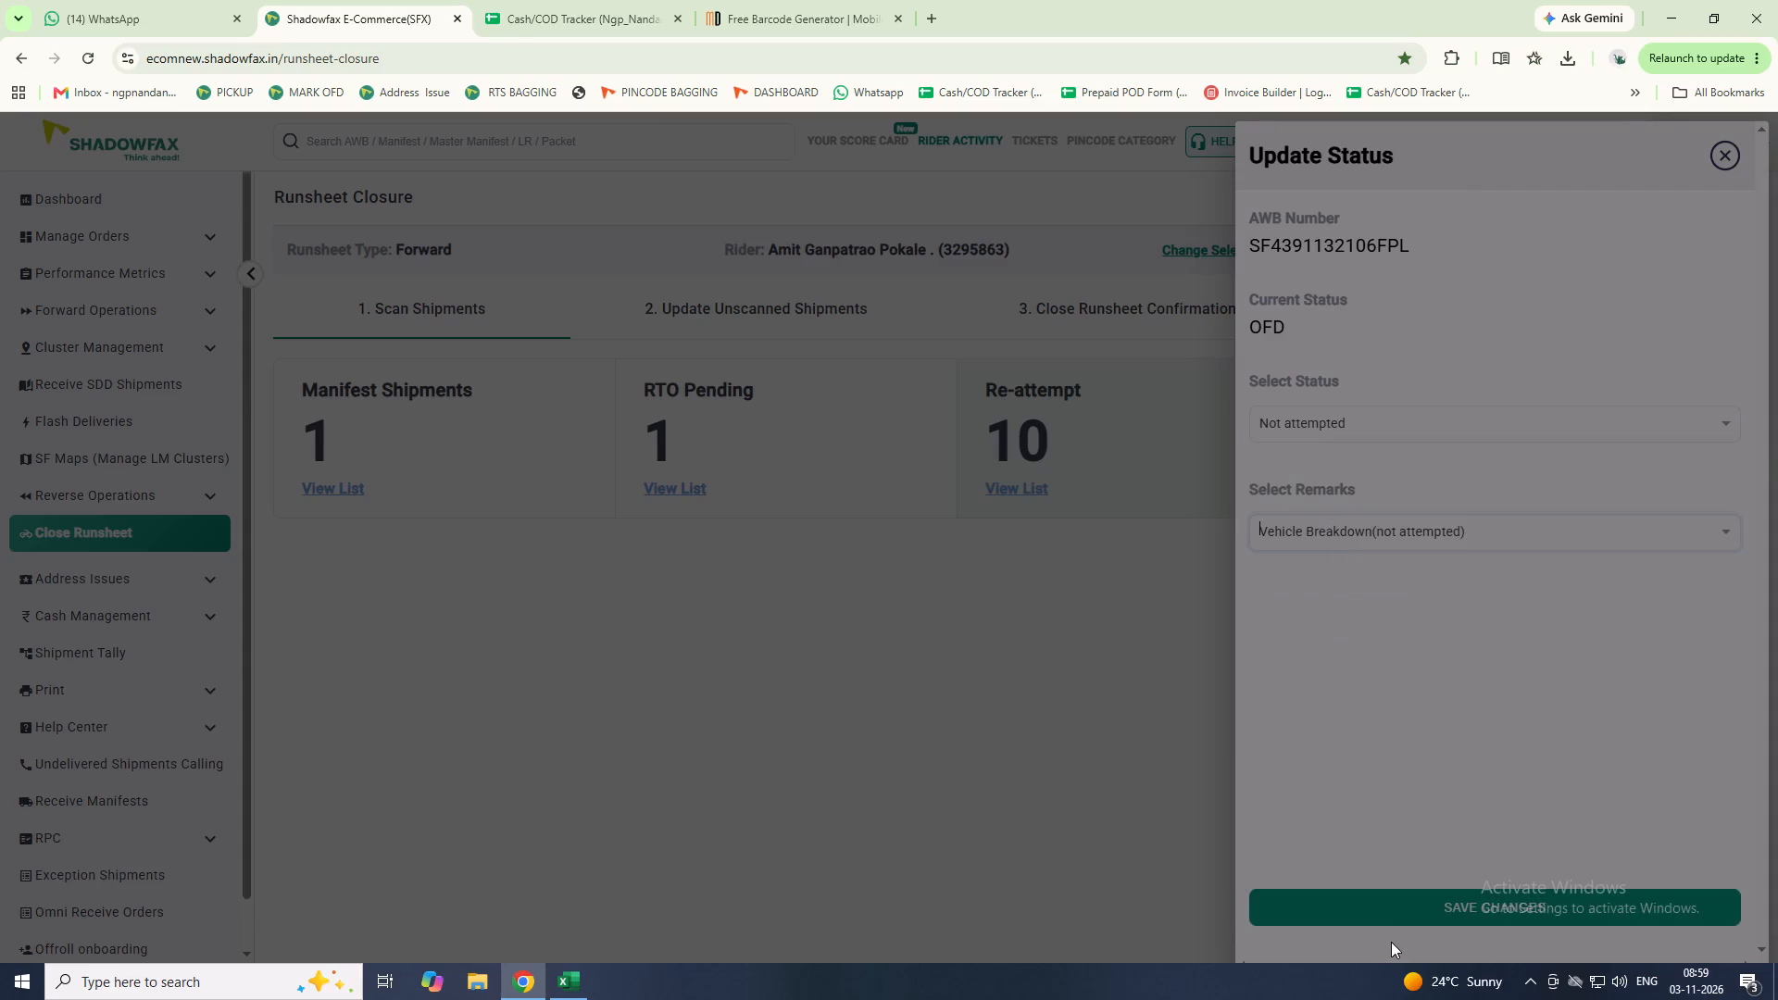
{"action": "left_click", "coordinate": [1388, 920]}
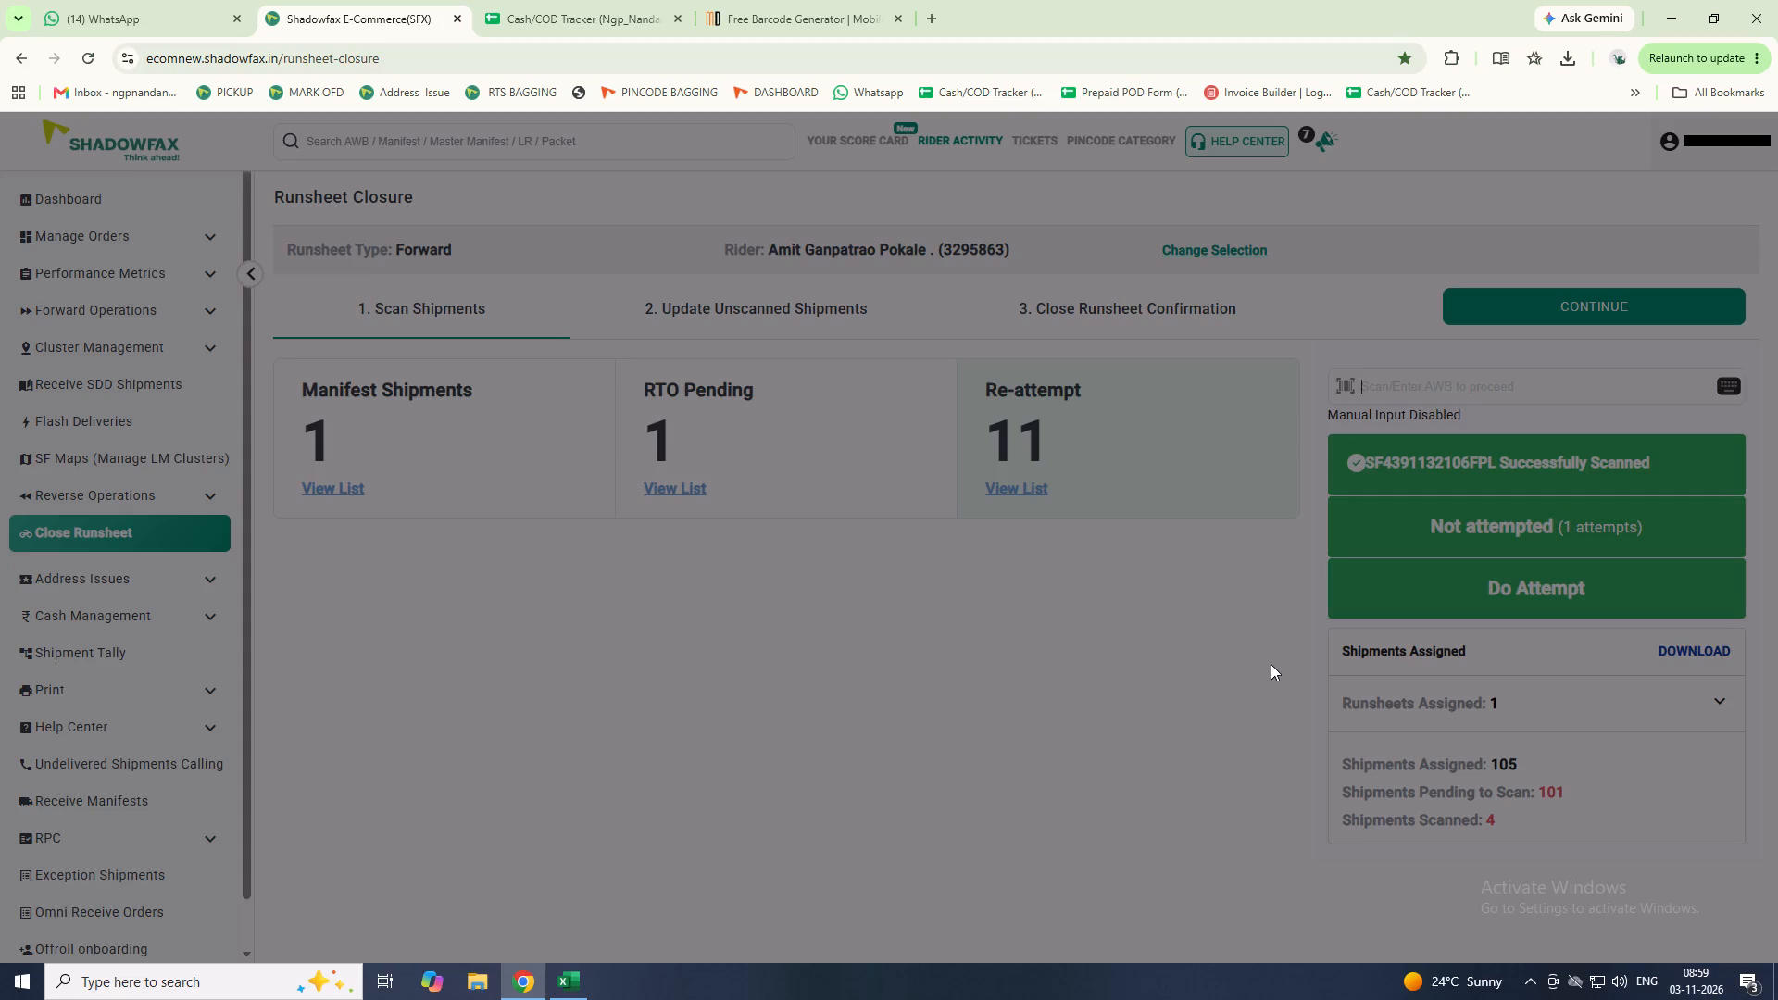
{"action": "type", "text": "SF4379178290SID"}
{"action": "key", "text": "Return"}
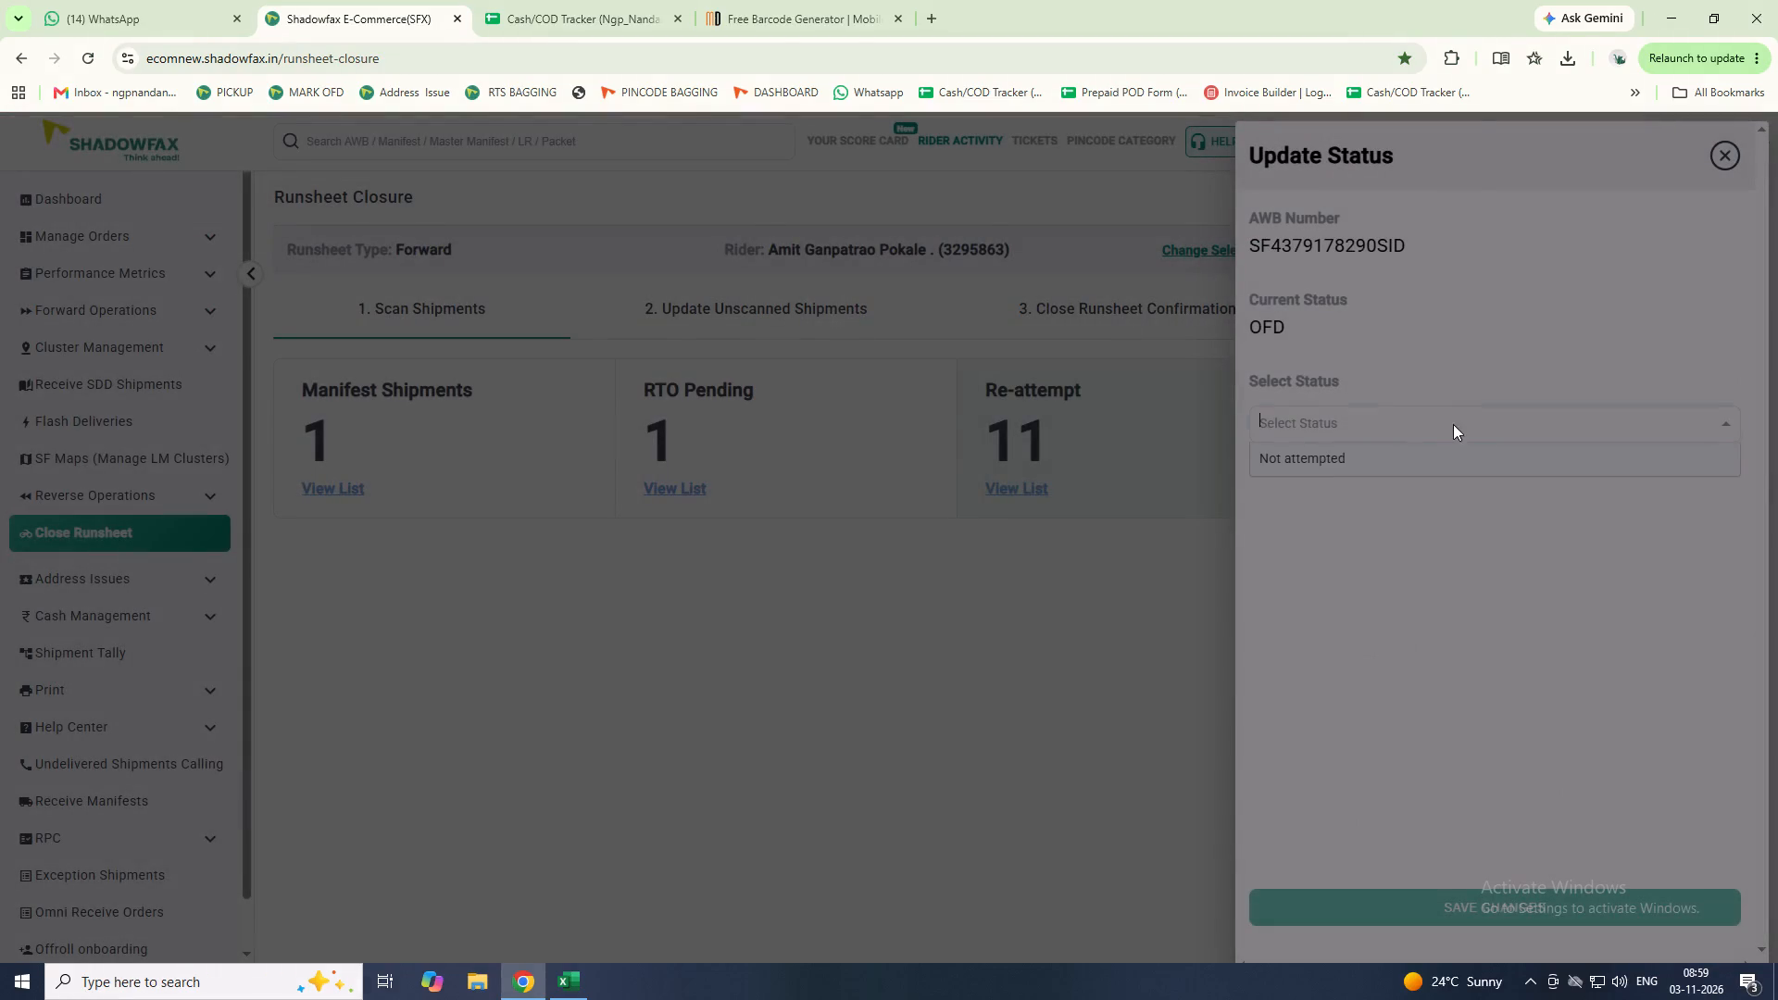
{"action": "left_click", "coordinate": [1452, 424]}
{"action": "left_click", "coordinate": [1347, 446]}
{"action": "left_click", "coordinate": [1325, 539]}
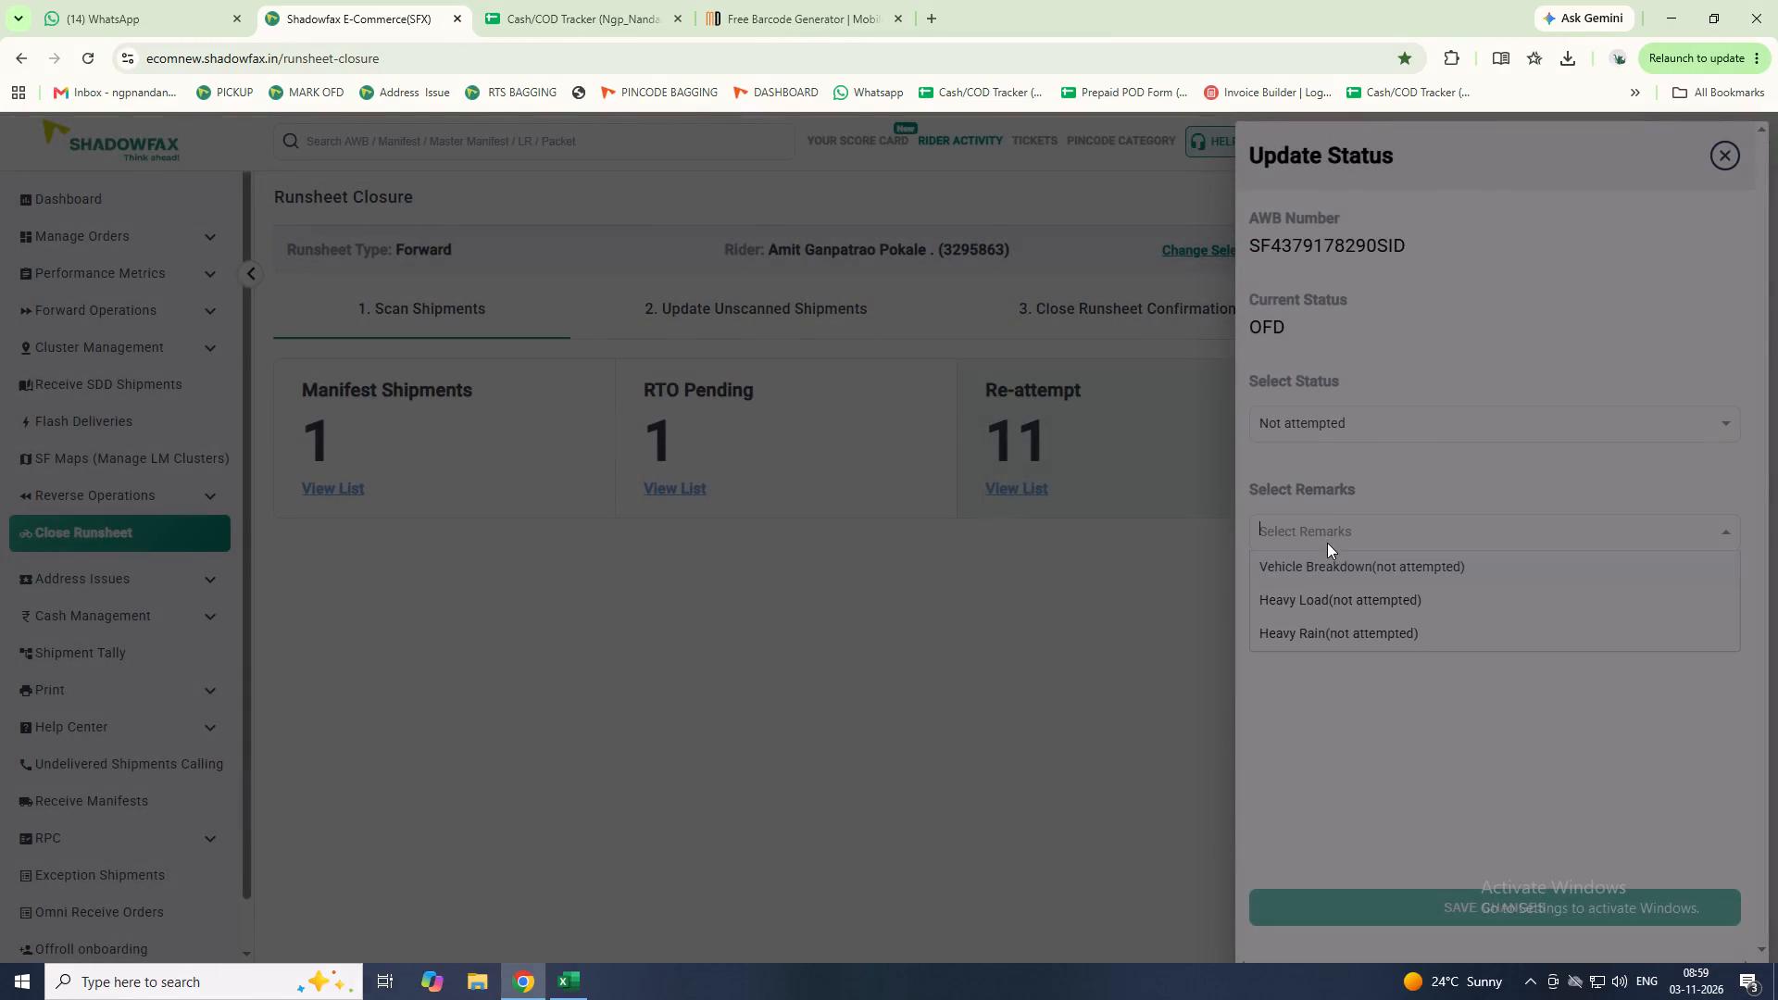
{"action": "left_click", "coordinate": [1335, 571]}
{"action": "left_click", "coordinate": [1339, 908]}
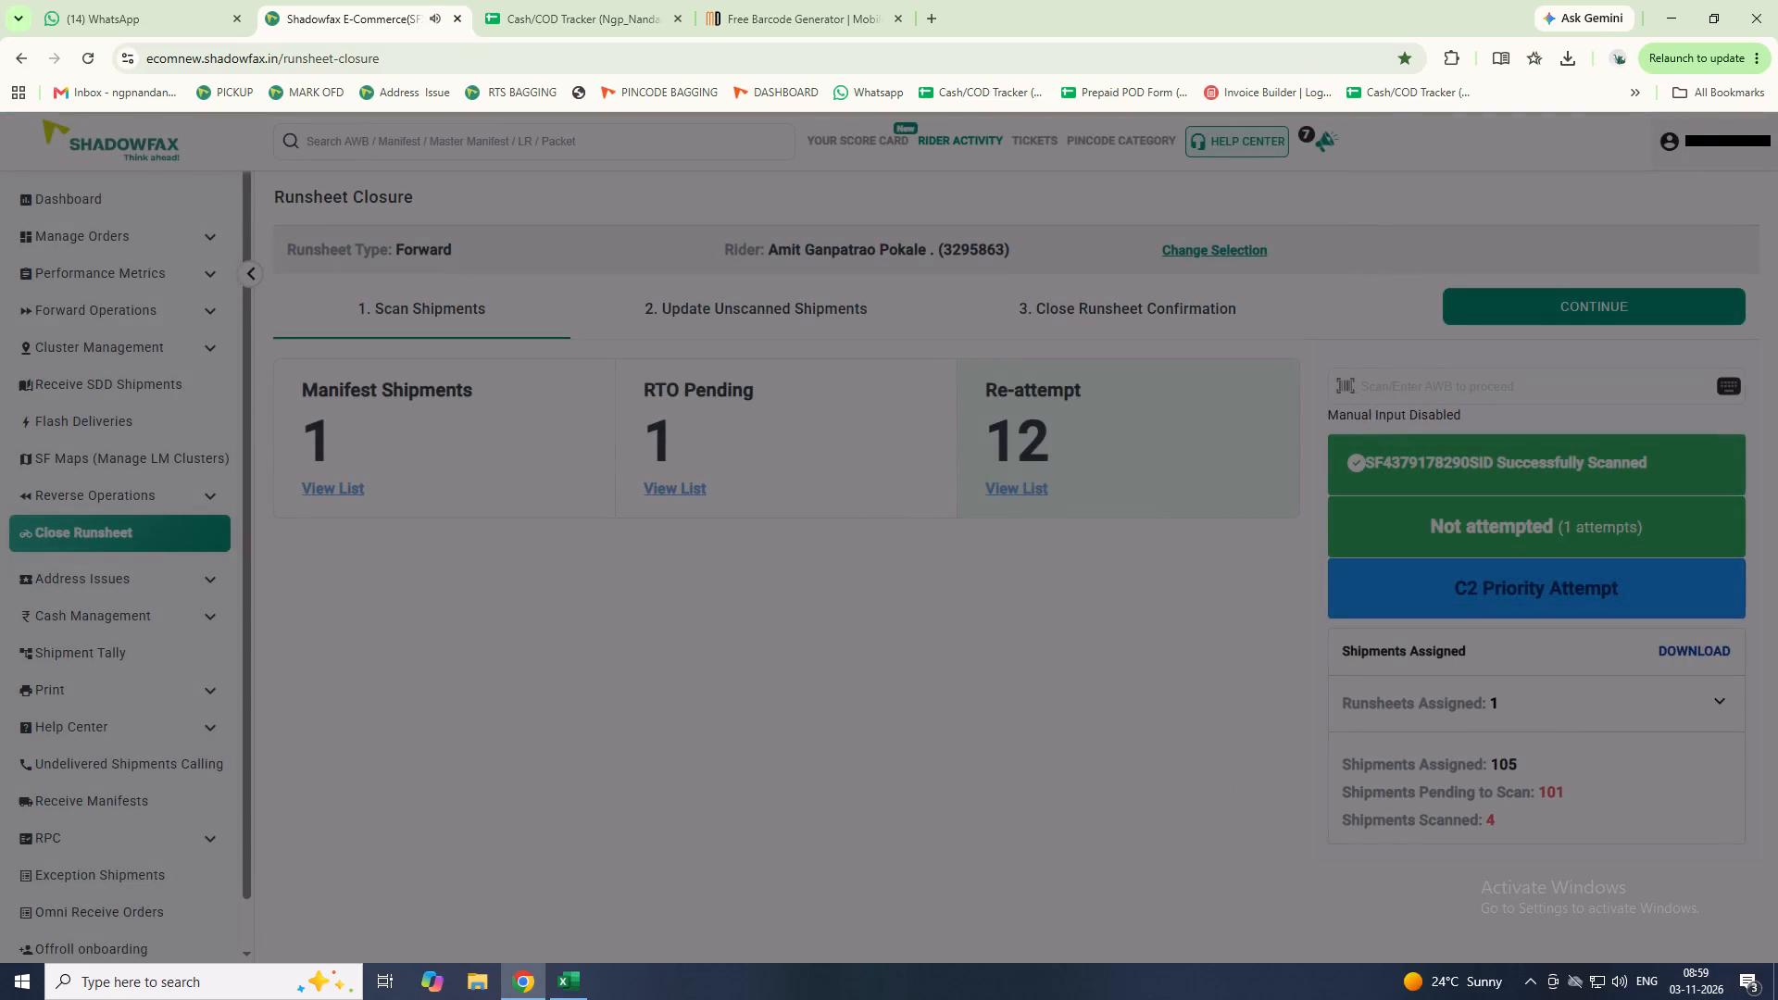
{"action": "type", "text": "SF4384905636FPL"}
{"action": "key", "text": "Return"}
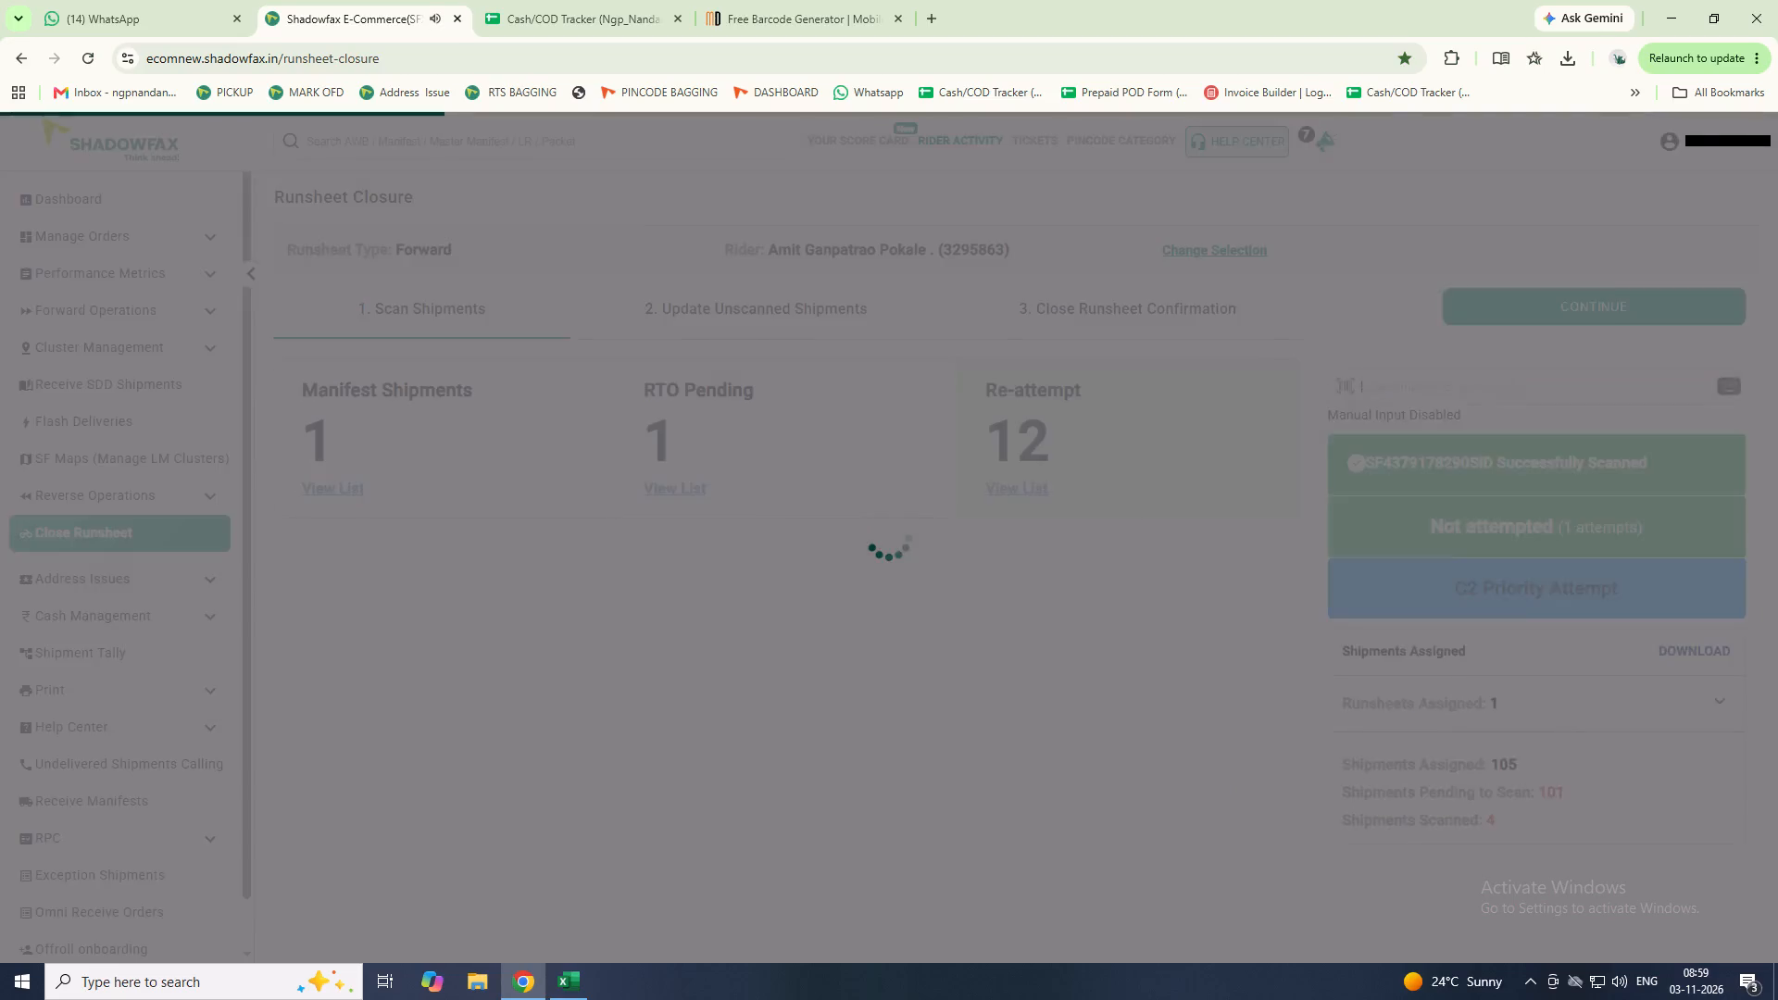
{"action": "left_click", "coordinate": [1411, 424]}
{"action": "left_click", "coordinate": [1394, 452]}
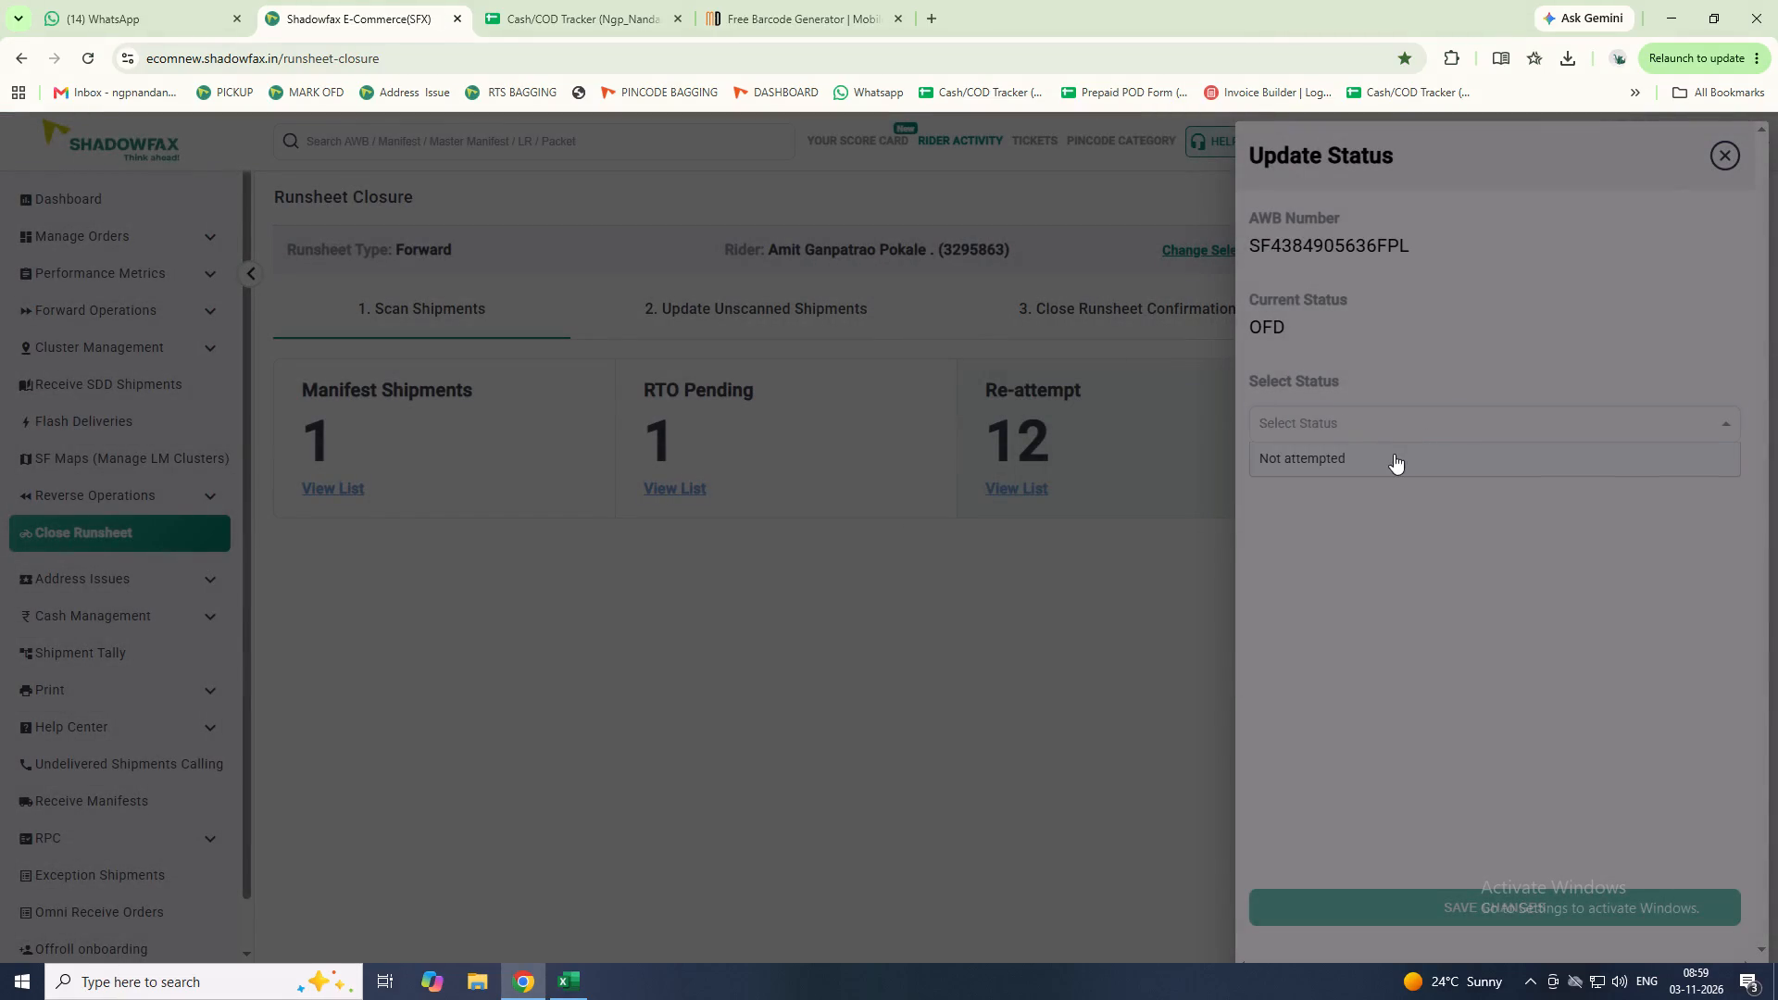
{"action": "left_click", "coordinate": [1356, 539]}
{"action": "left_click", "coordinate": [1346, 563]}
{"action": "left_click", "coordinate": [1340, 908]}
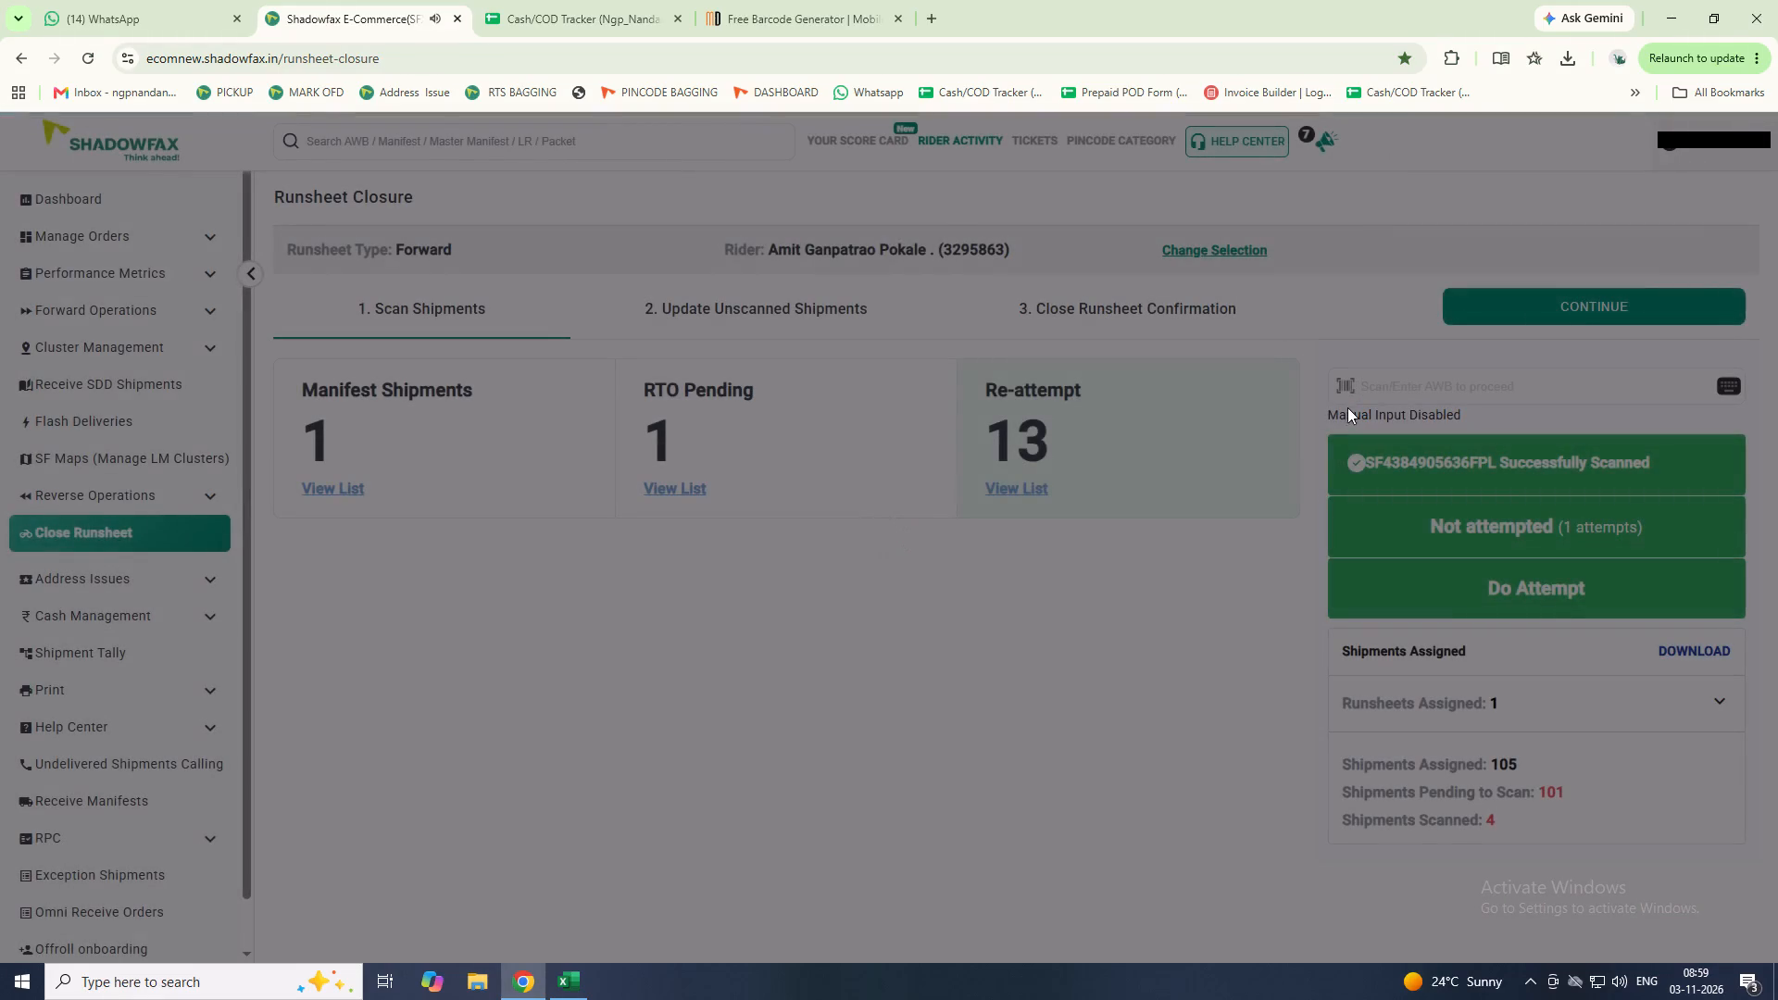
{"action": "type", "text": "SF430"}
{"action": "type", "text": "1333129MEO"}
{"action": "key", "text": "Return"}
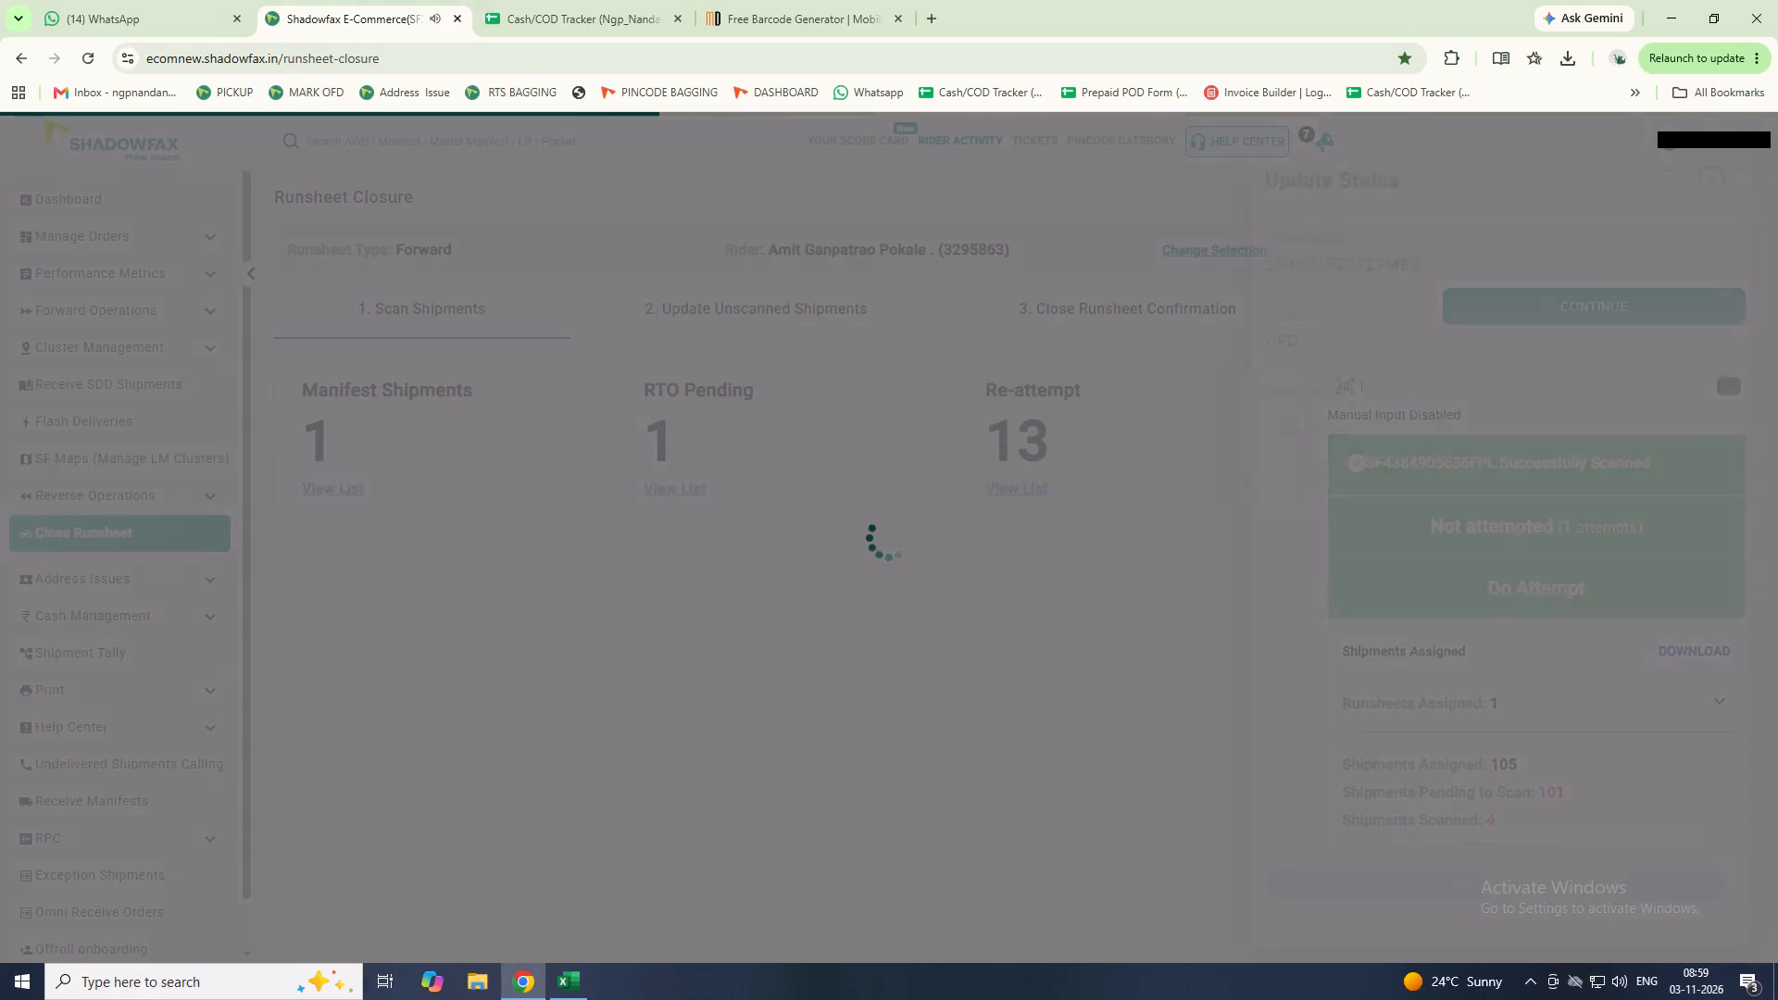
{"action": "left_click", "coordinate": [1398, 420]}
{"action": "left_click", "coordinate": [1323, 452]}
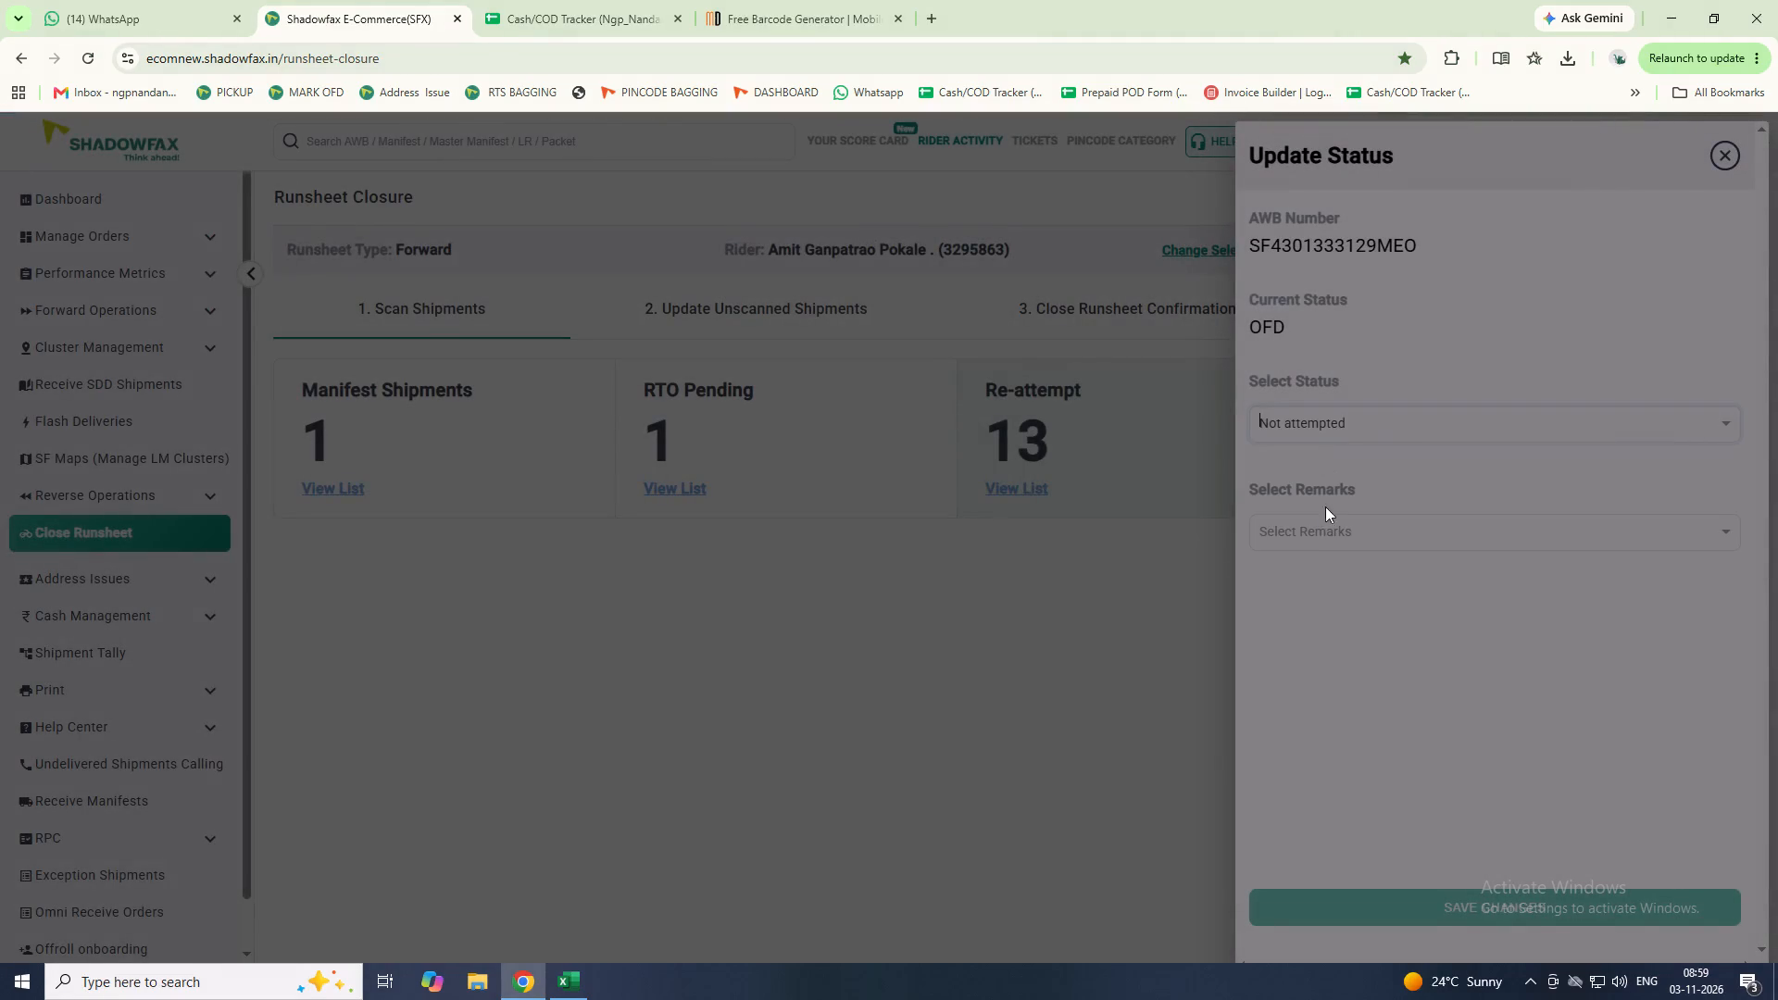
{"action": "left_click", "coordinate": [1325, 524]}
{"action": "left_click", "coordinate": [1323, 556]}
{"action": "left_click", "coordinate": [1321, 903]}
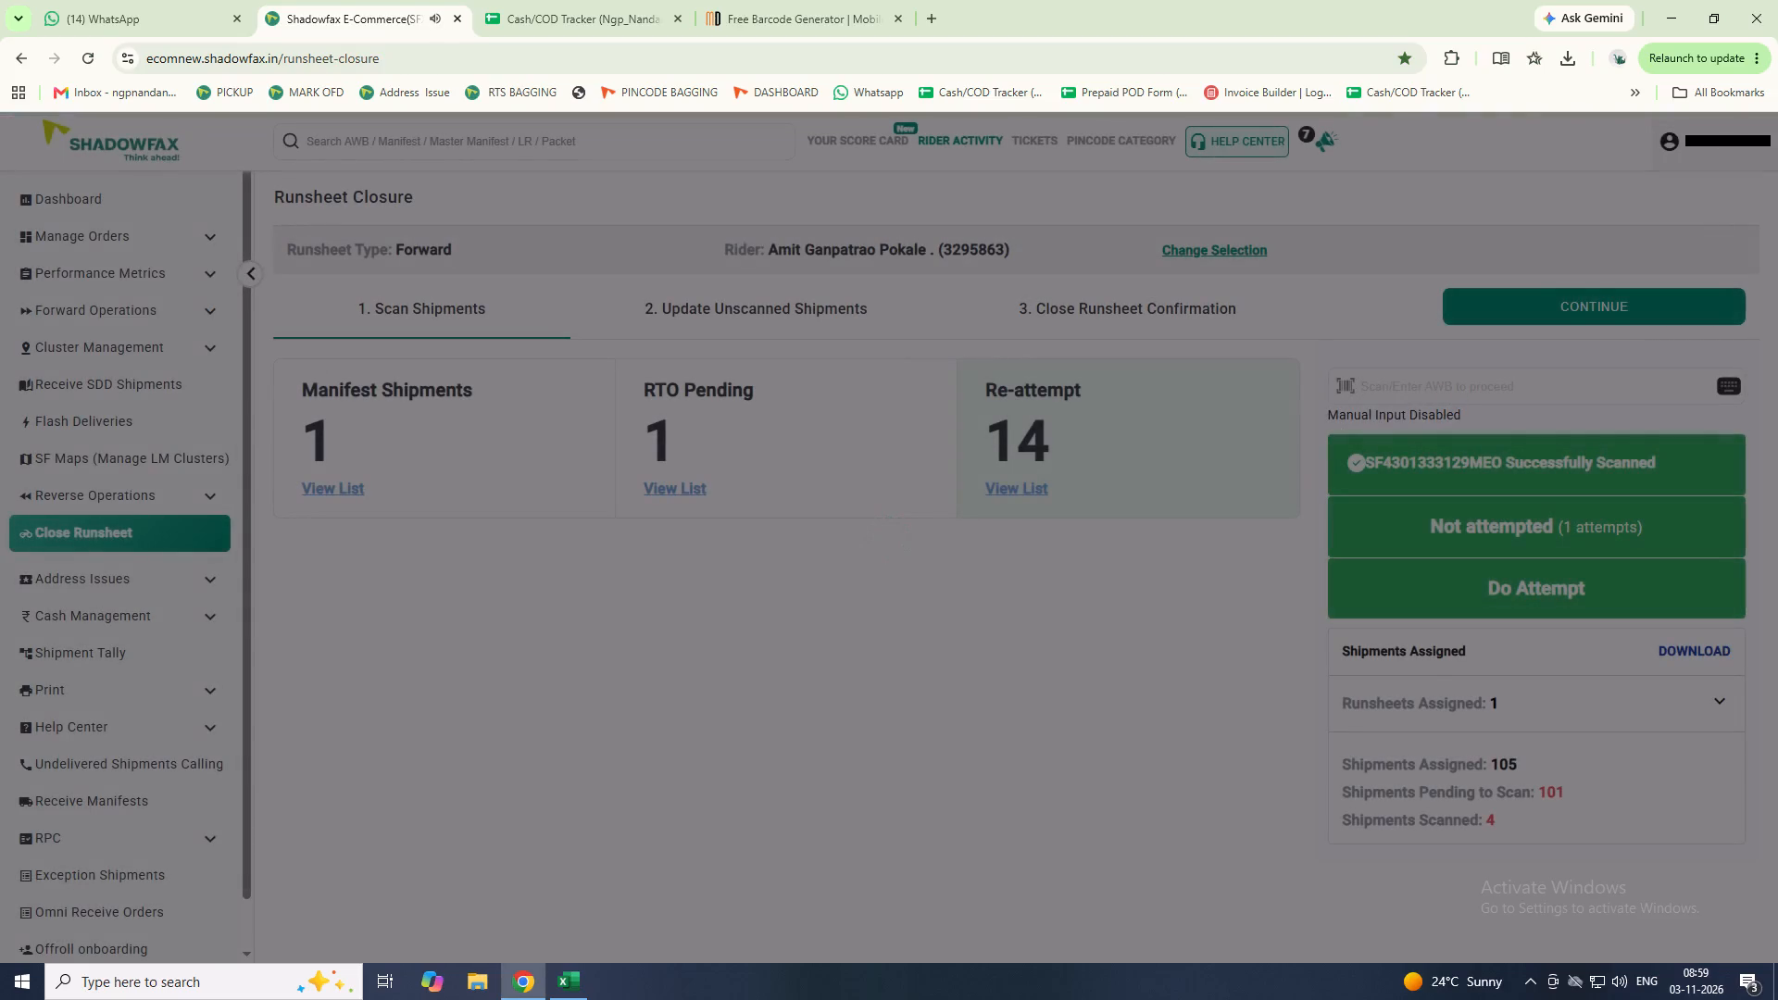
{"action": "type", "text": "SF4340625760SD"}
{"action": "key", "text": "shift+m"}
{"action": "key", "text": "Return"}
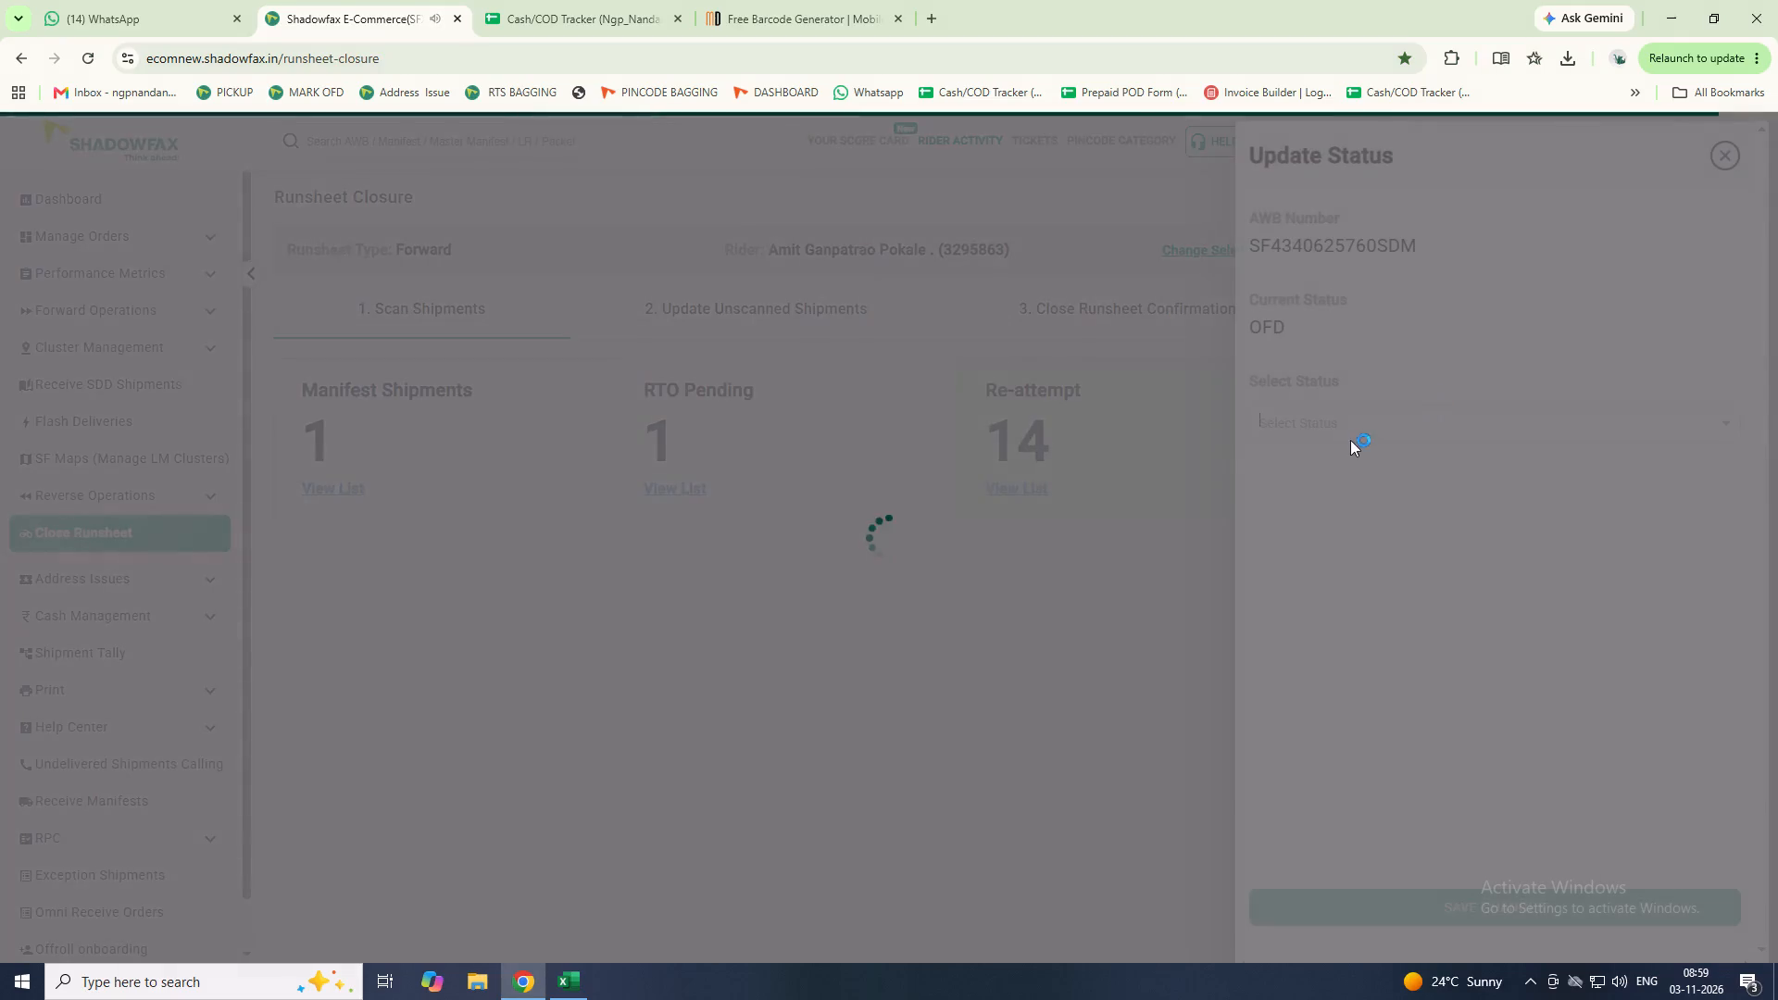
{"action": "left_click", "coordinate": [1416, 427]}
{"action": "left_click", "coordinate": [1379, 454]}
{"action": "left_click", "coordinate": [1359, 533]}
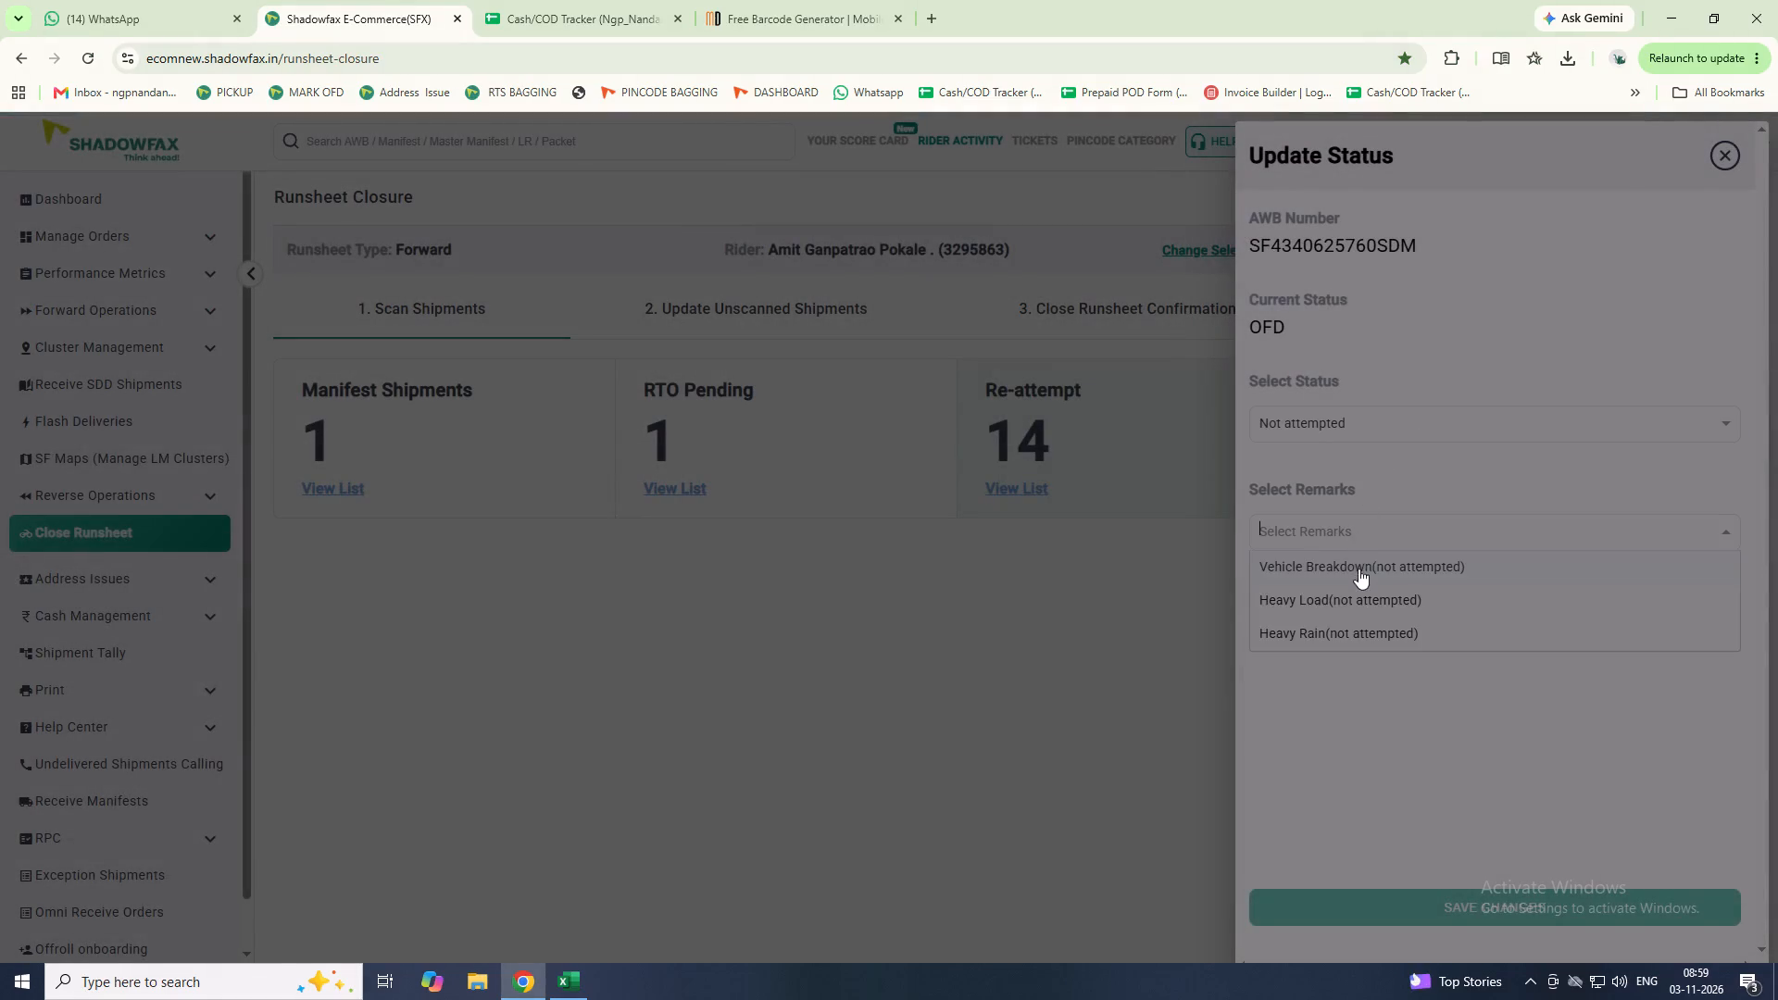
{"action": "left_click", "coordinate": [1359, 569]}
{"action": "left_click", "coordinate": [1326, 890]}
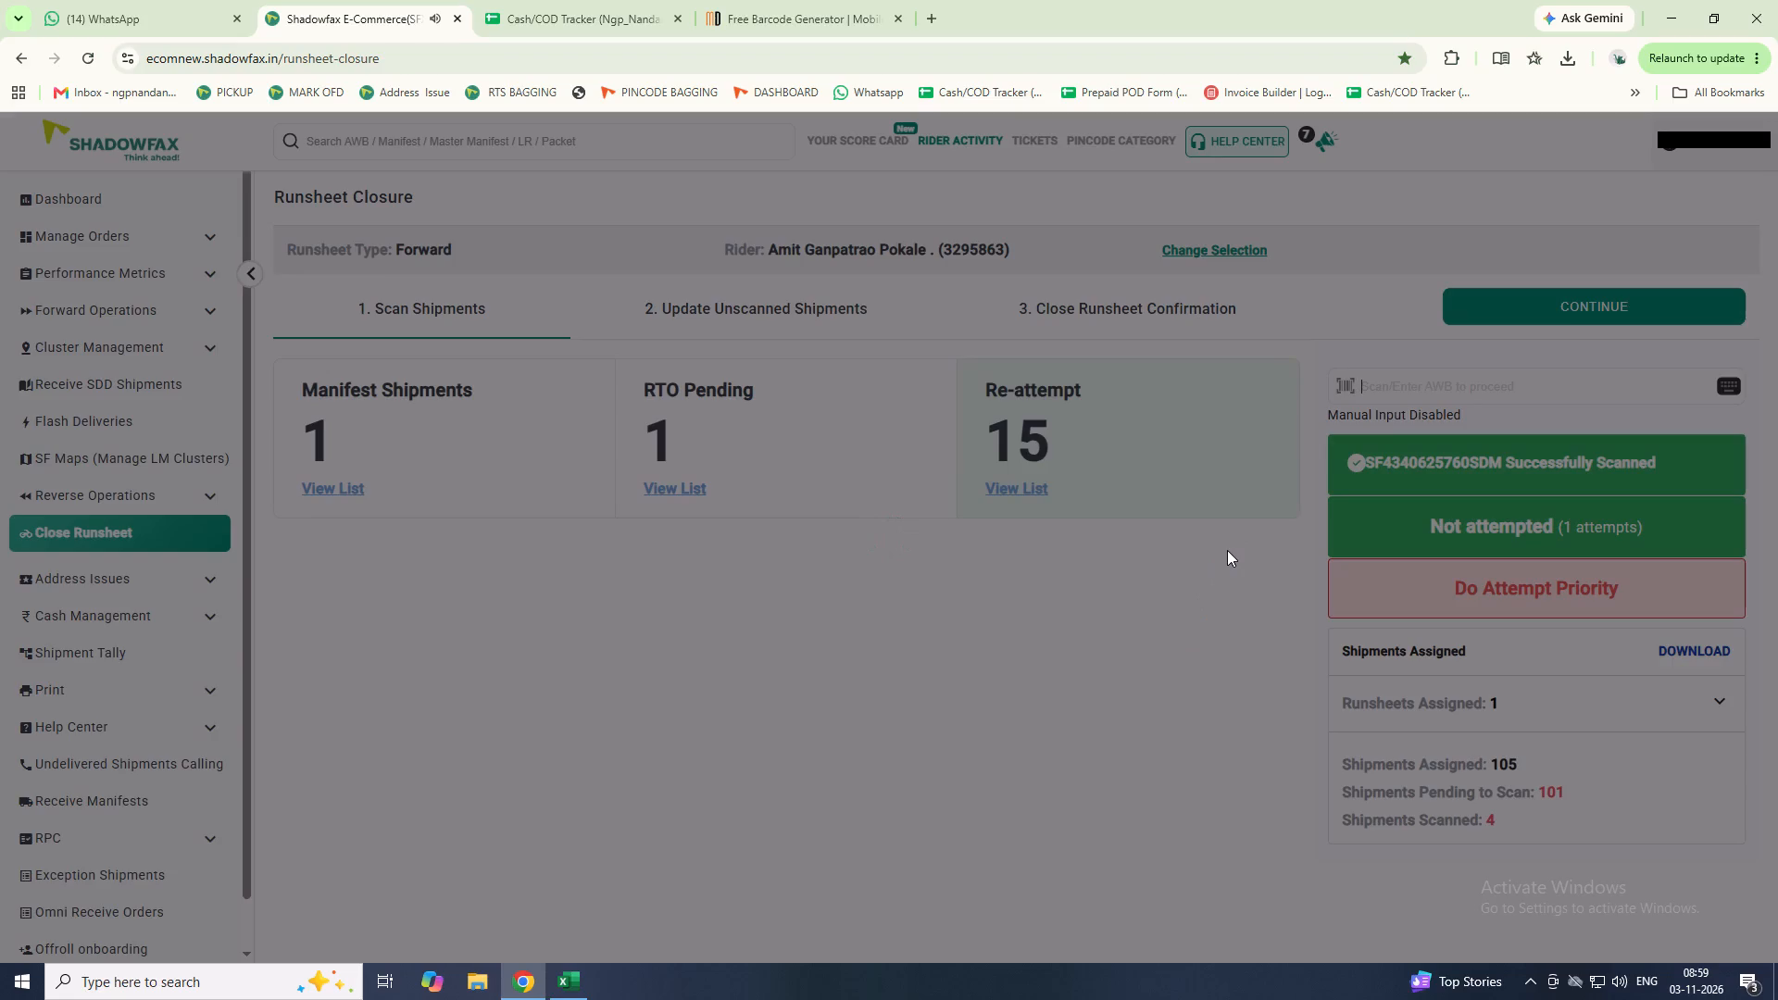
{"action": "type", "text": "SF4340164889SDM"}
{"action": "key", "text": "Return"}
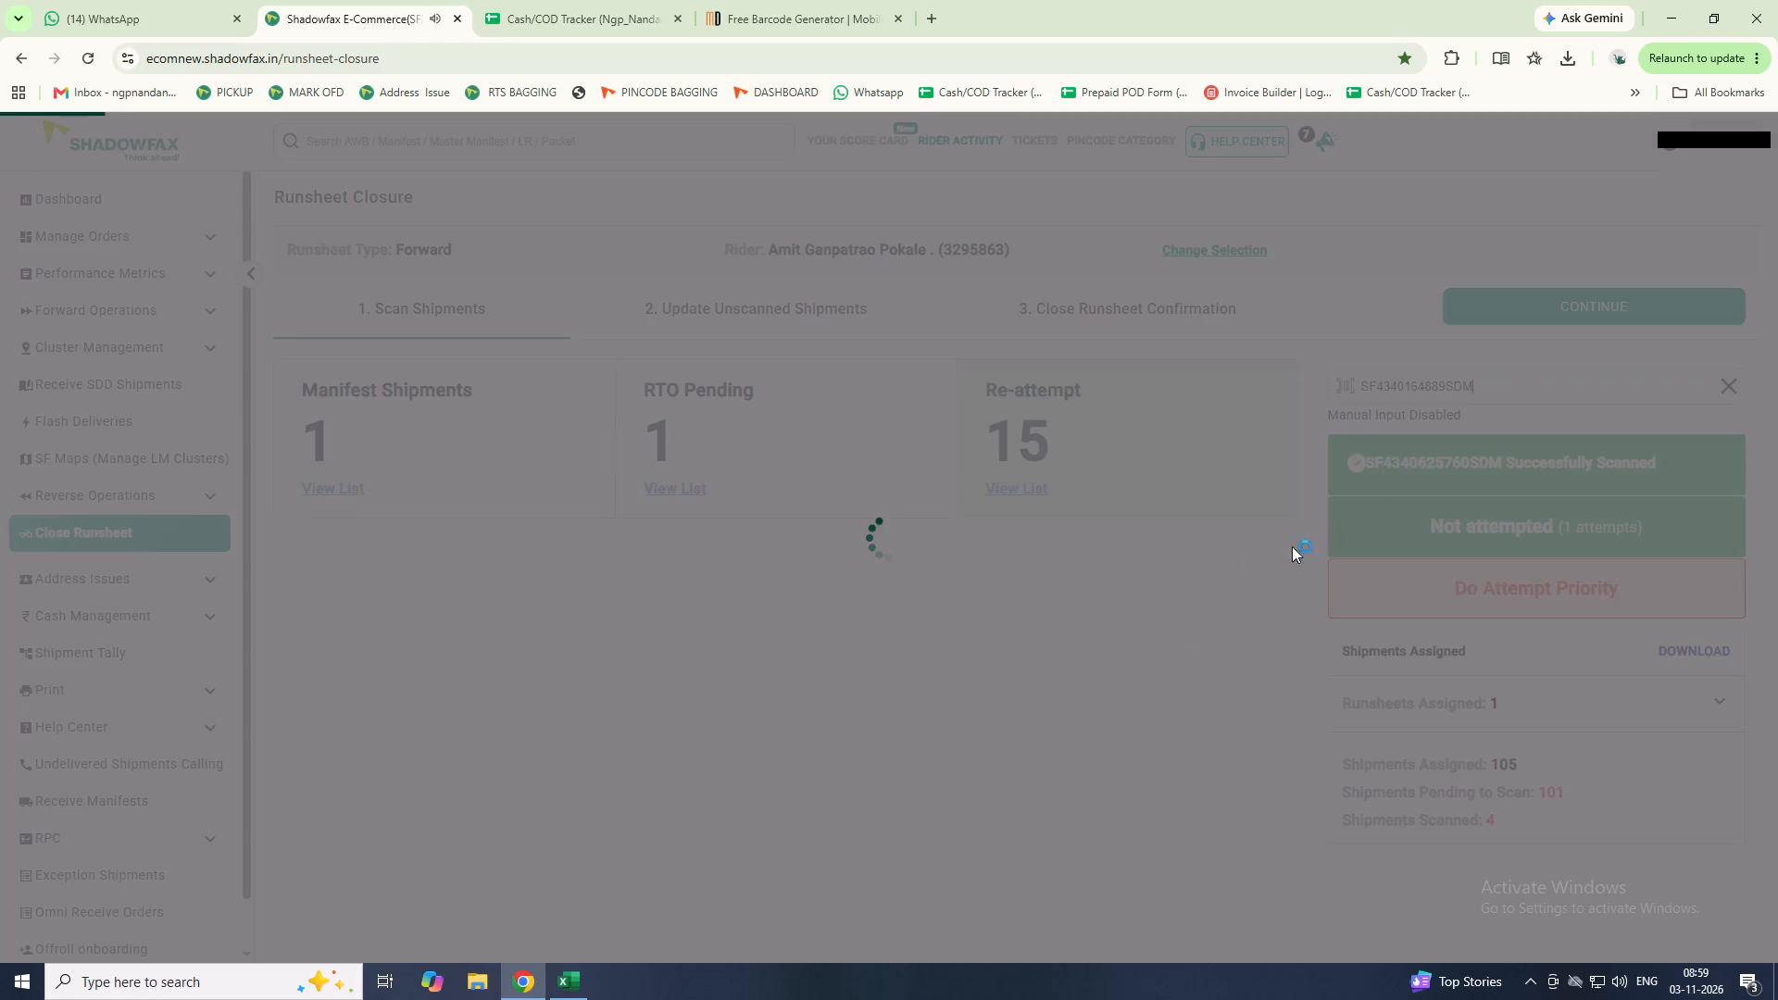
{"action": "left_click", "coordinate": [1450, 431]}
{"action": "left_click", "coordinate": [1386, 462]}
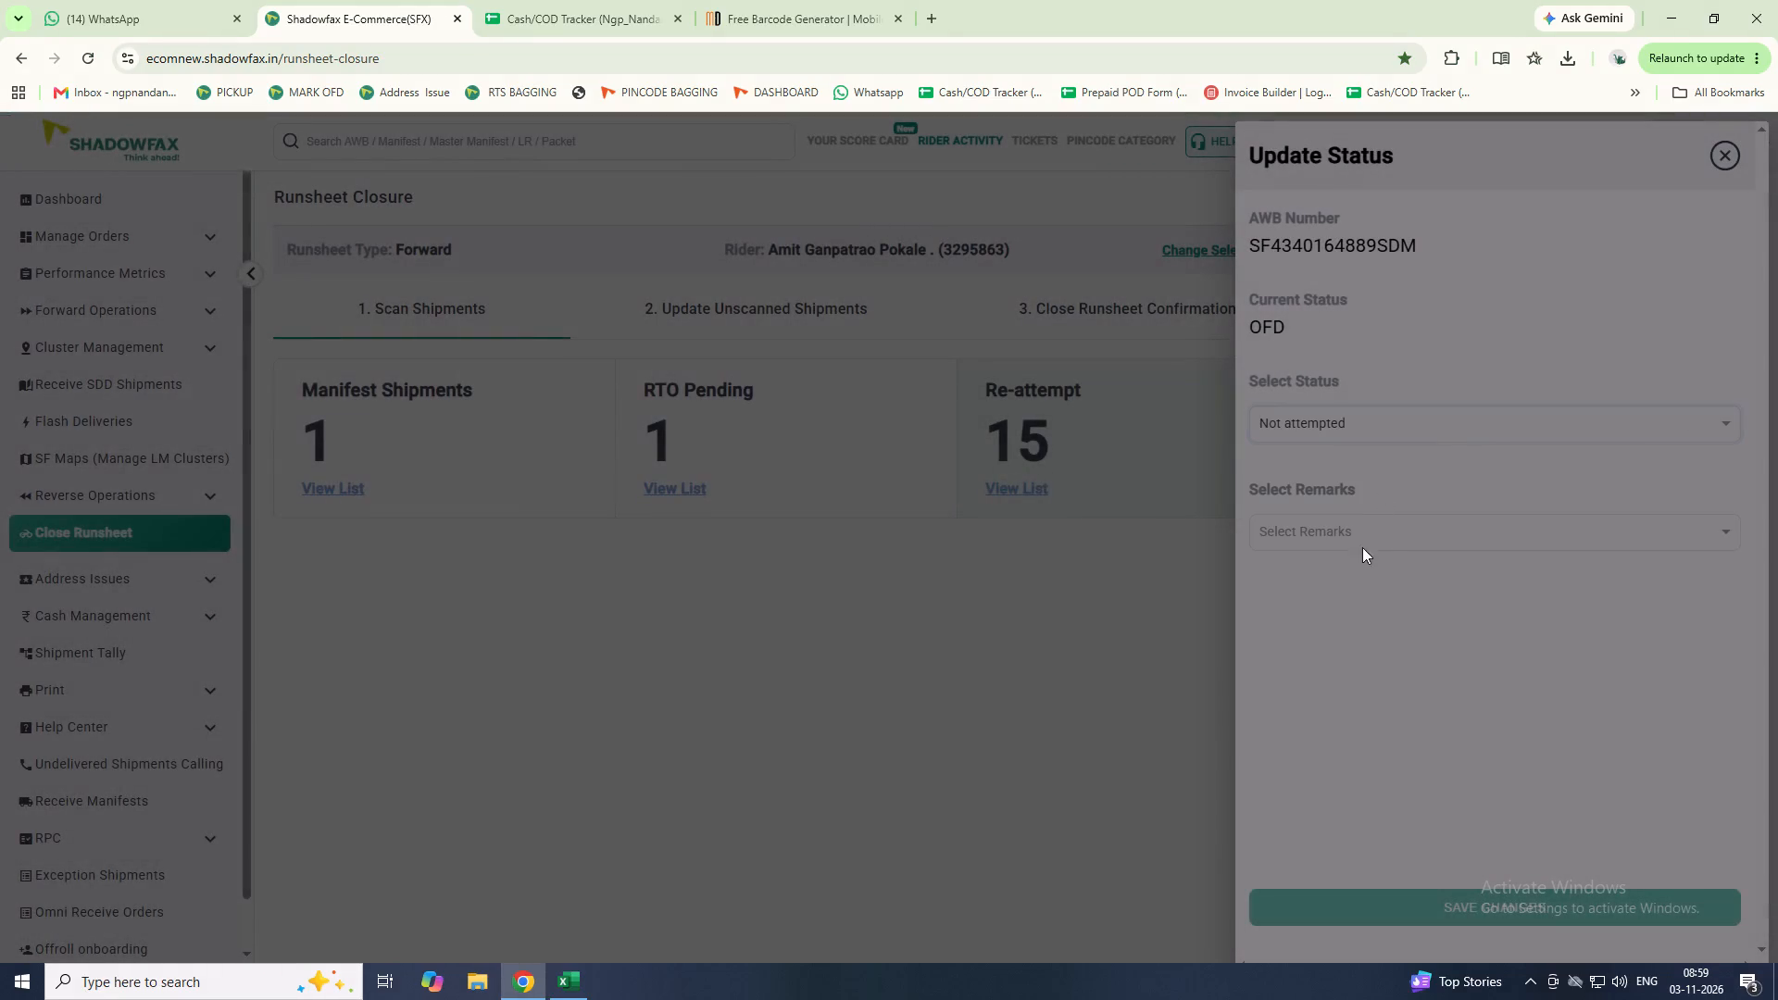
{"action": "left_click", "coordinate": [1384, 541]}
{"action": "left_click", "coordinate": [1370, 565]}
{"action": "left_click", "coordinate": [1321, 898]}
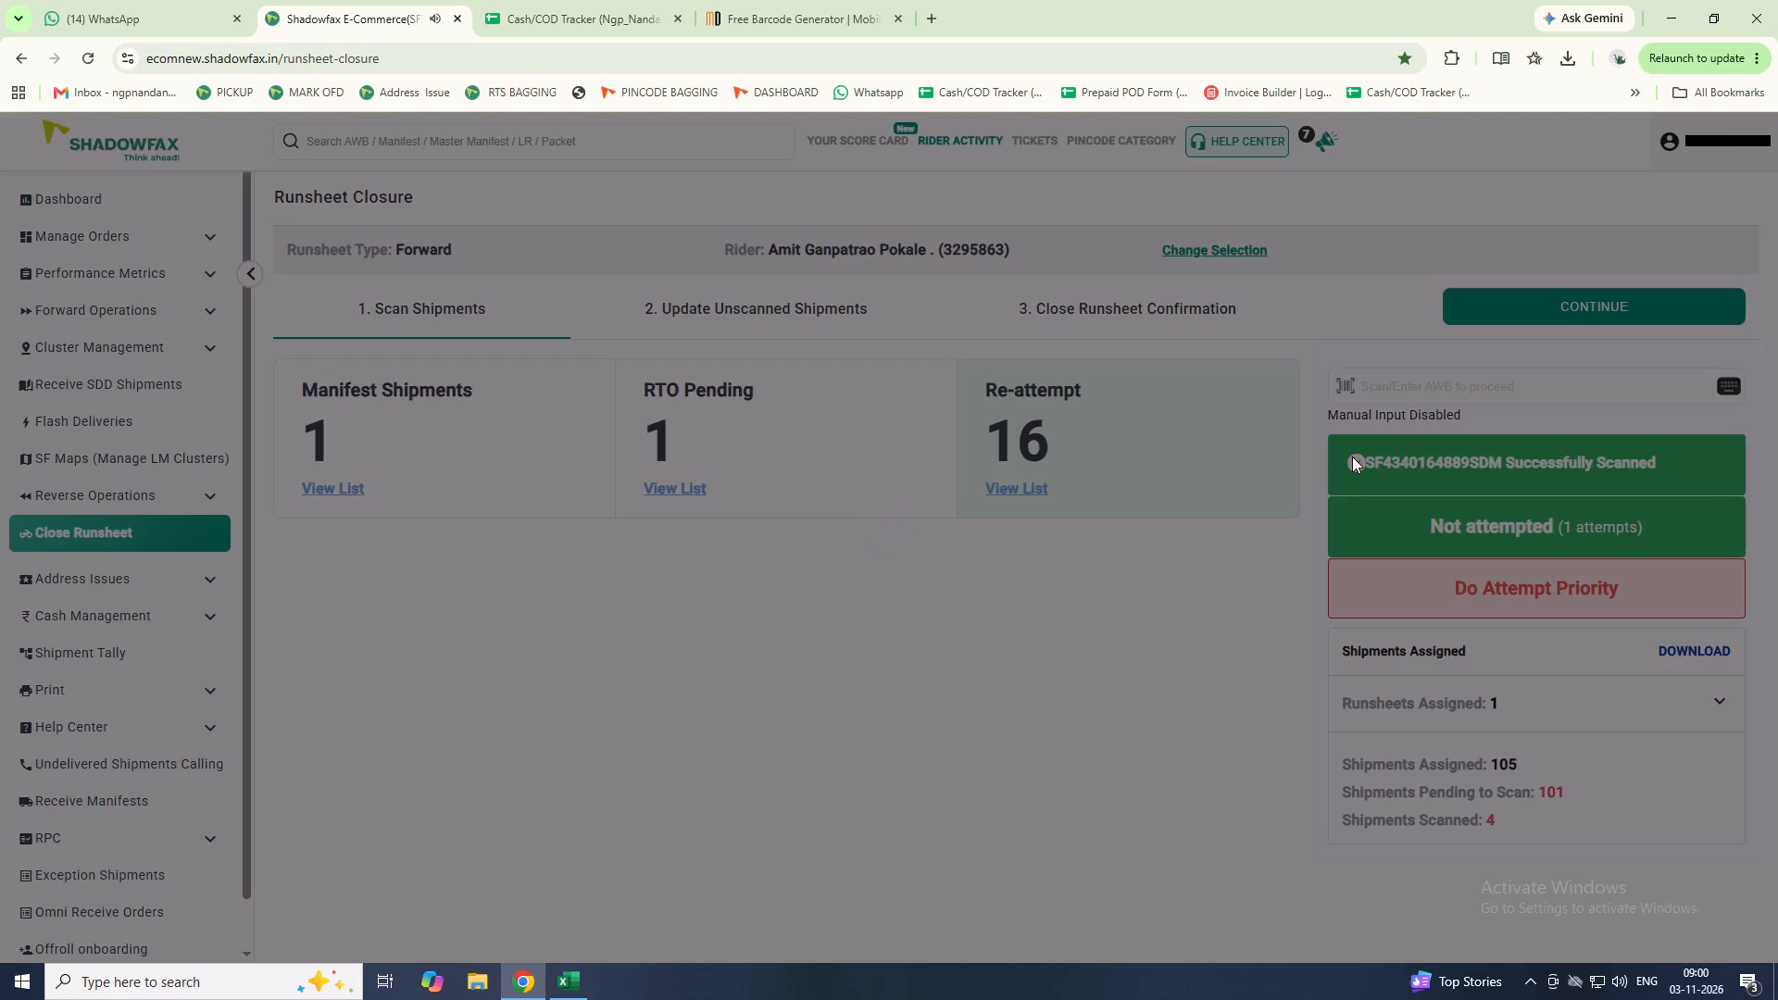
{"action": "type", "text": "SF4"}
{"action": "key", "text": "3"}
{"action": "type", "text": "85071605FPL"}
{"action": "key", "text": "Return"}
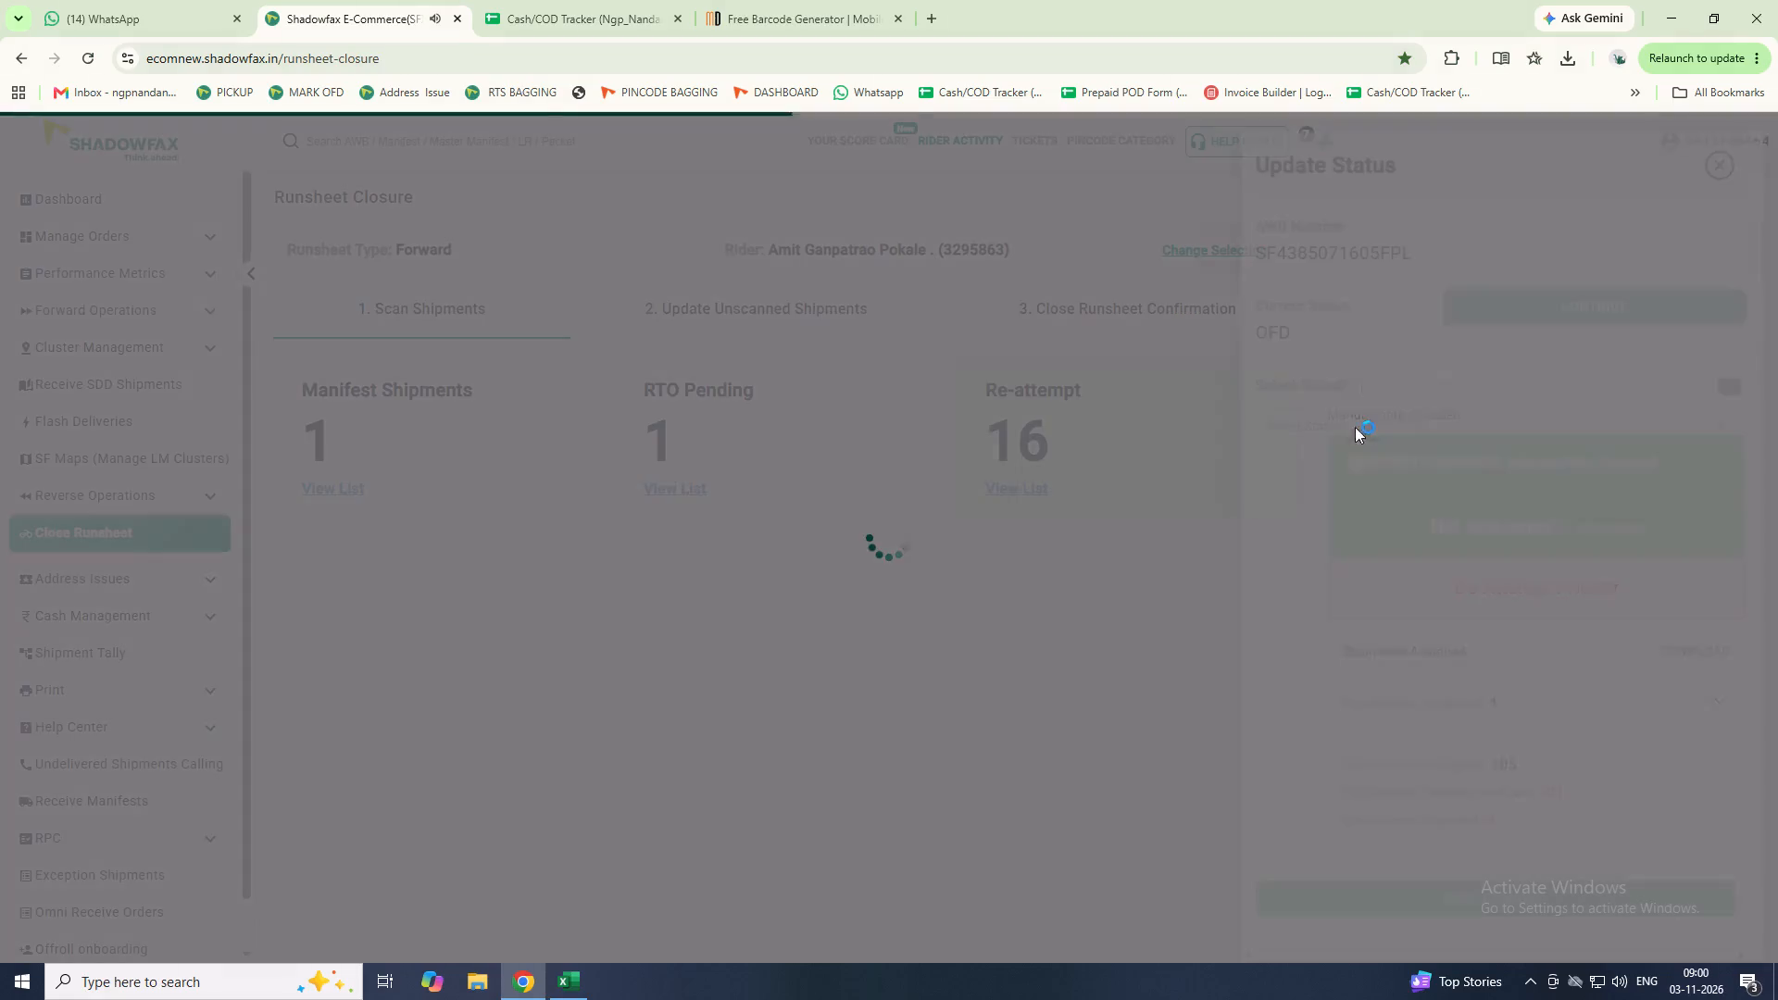
{"action": "left_click", "coordinate": [1452, 438]}
{"action": "left_click", "coordinate": [1384, 462]}
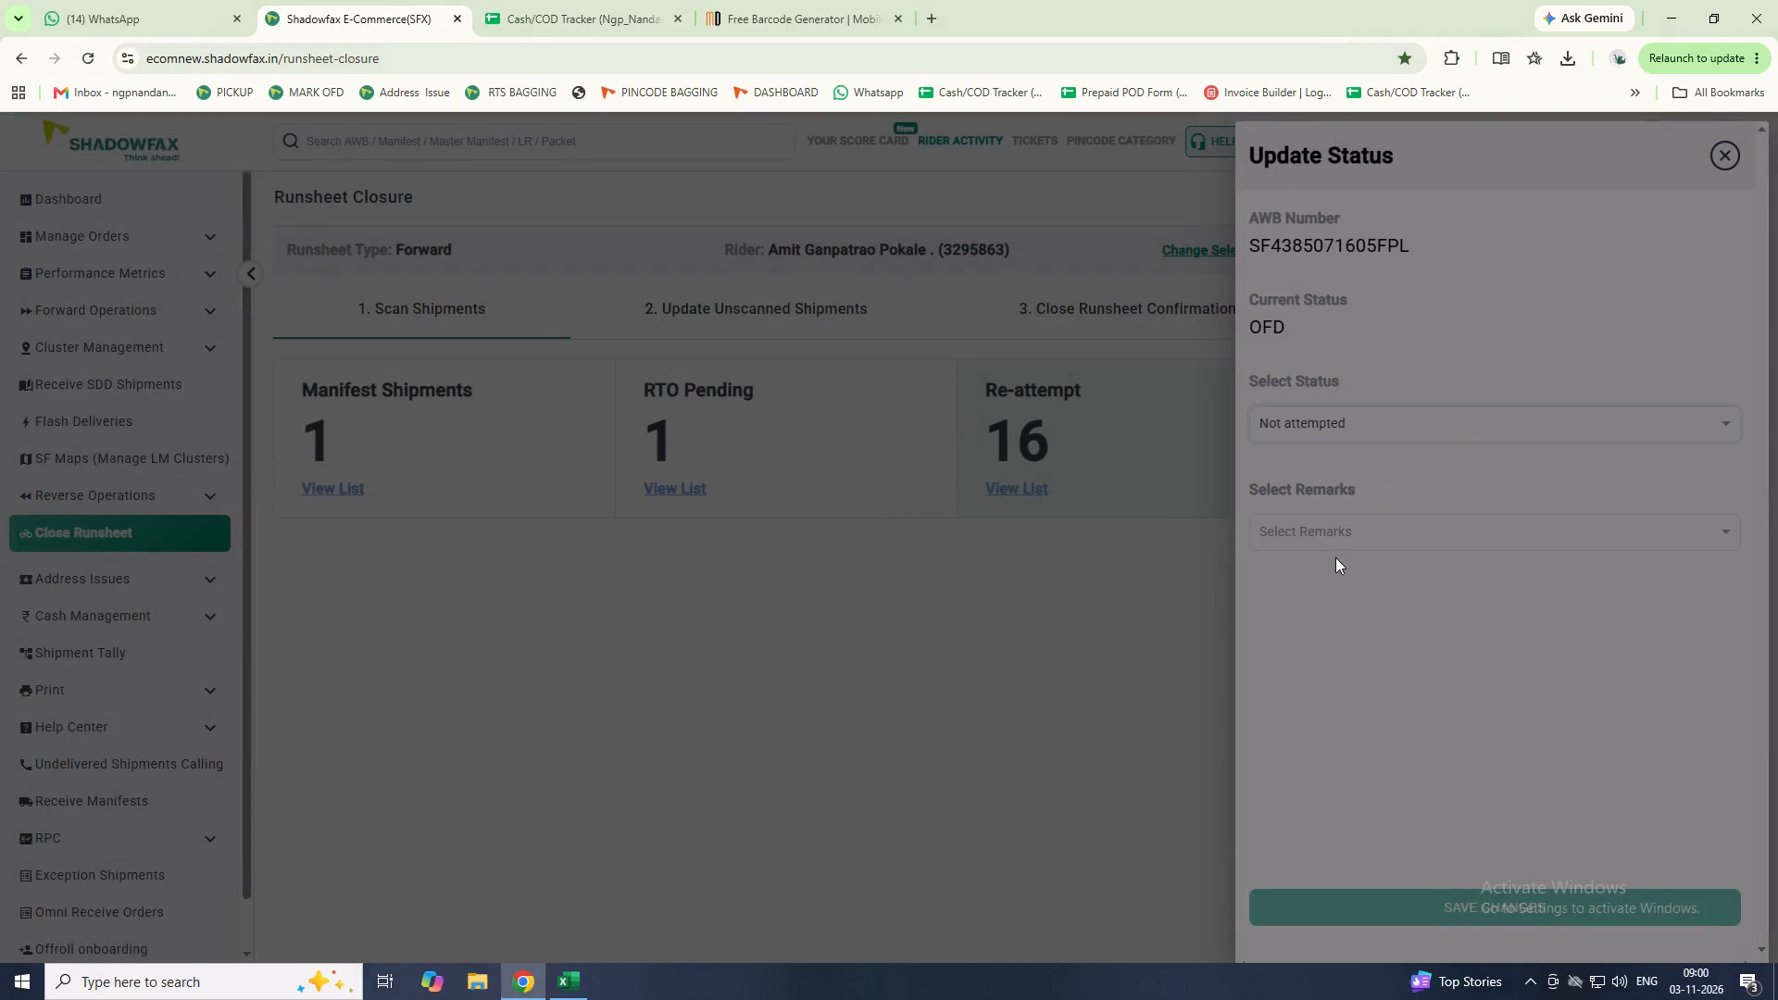
{"action": "left_click", "coordinate": [1353, 539]}
{"action": "left_click", "coordinate": [1349, 562]}
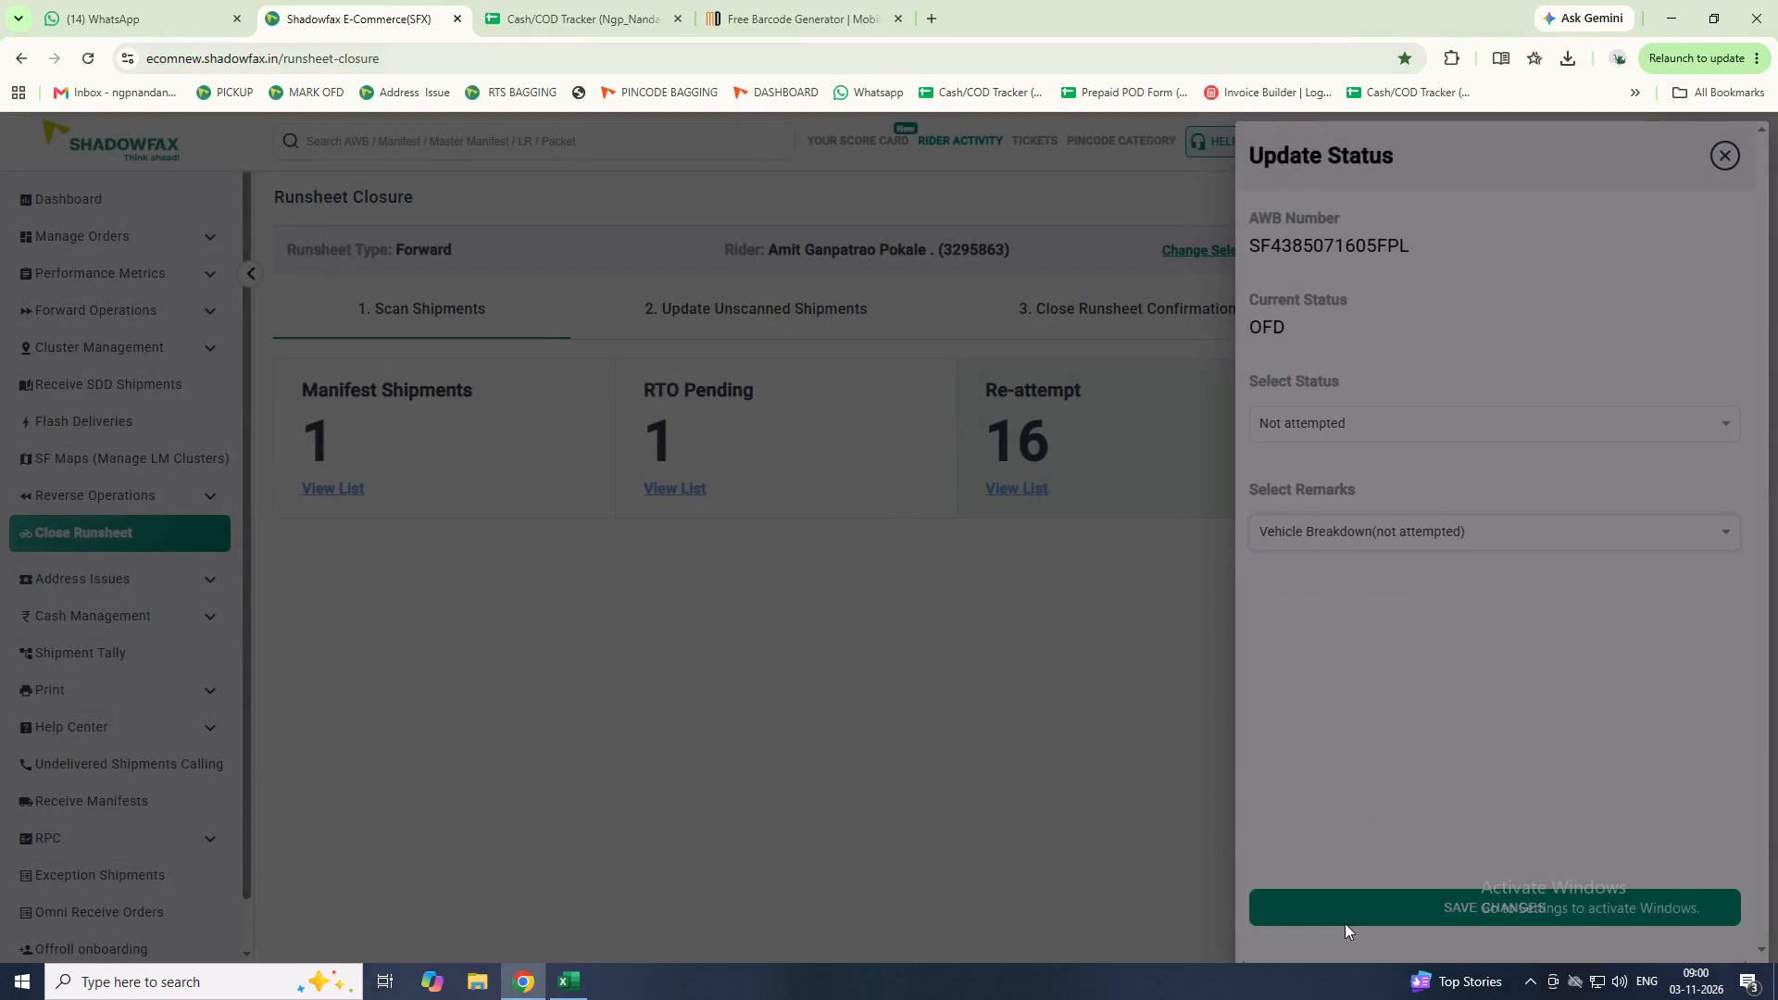
{"action": "left_click", "coordinate": [1350, 900]}
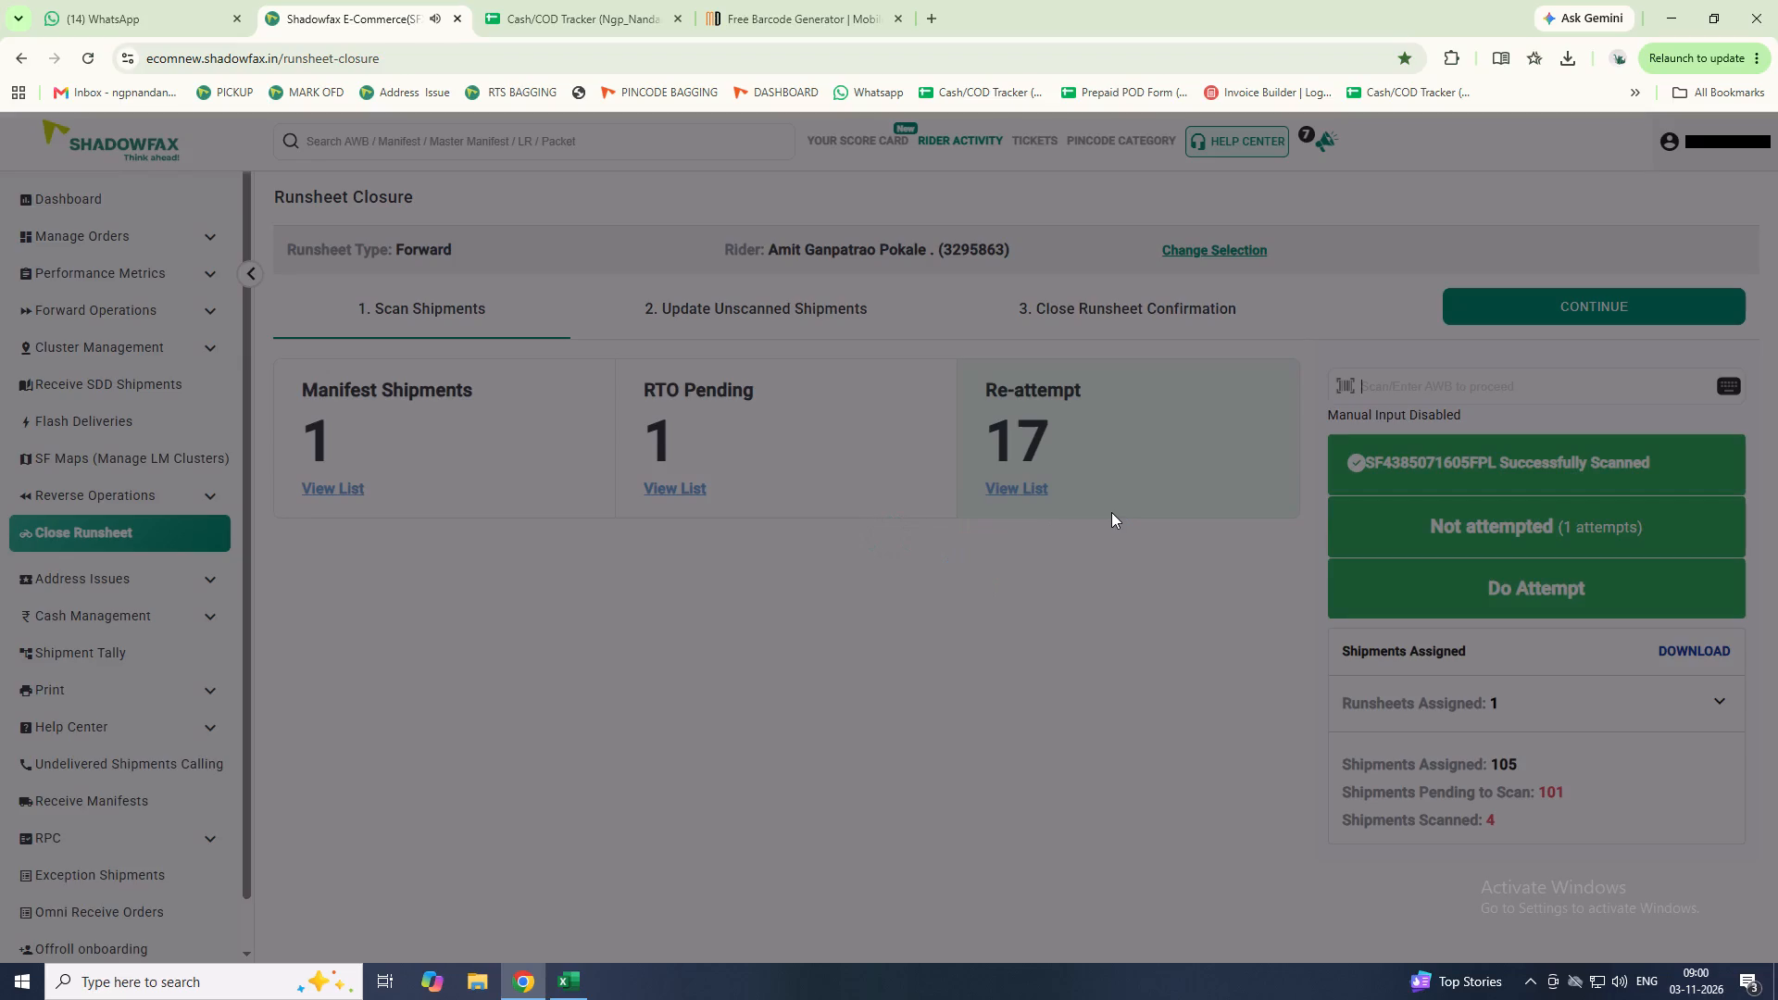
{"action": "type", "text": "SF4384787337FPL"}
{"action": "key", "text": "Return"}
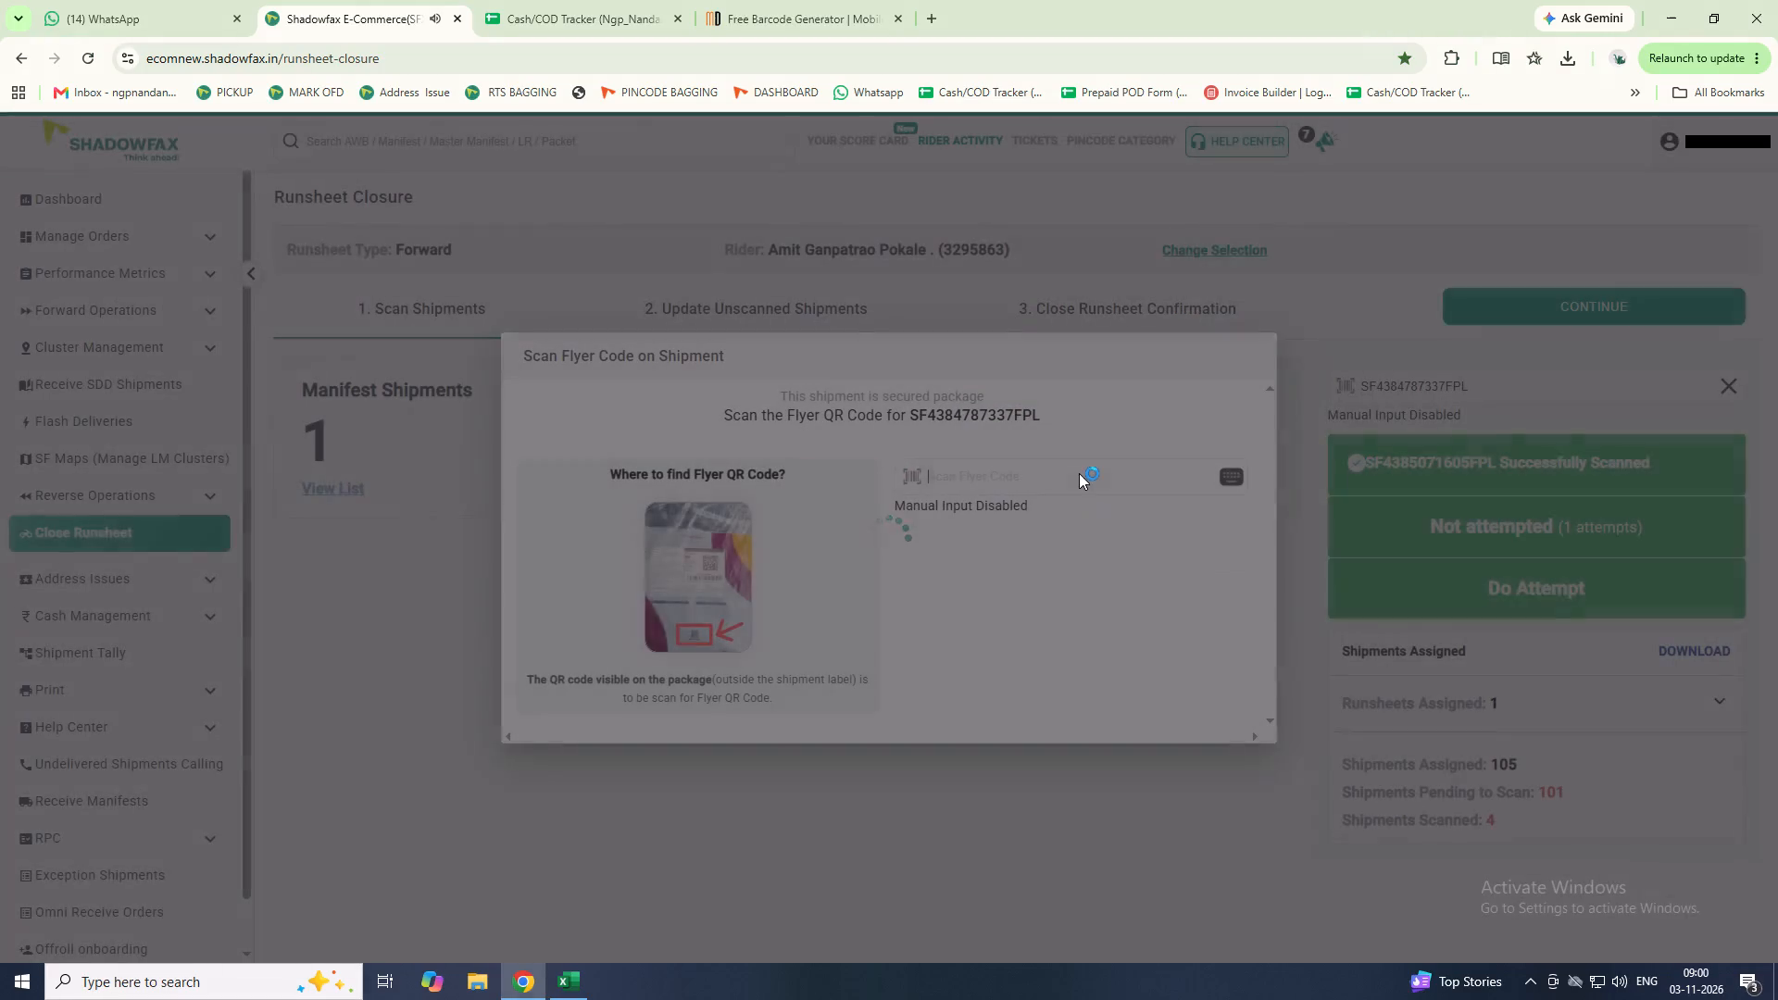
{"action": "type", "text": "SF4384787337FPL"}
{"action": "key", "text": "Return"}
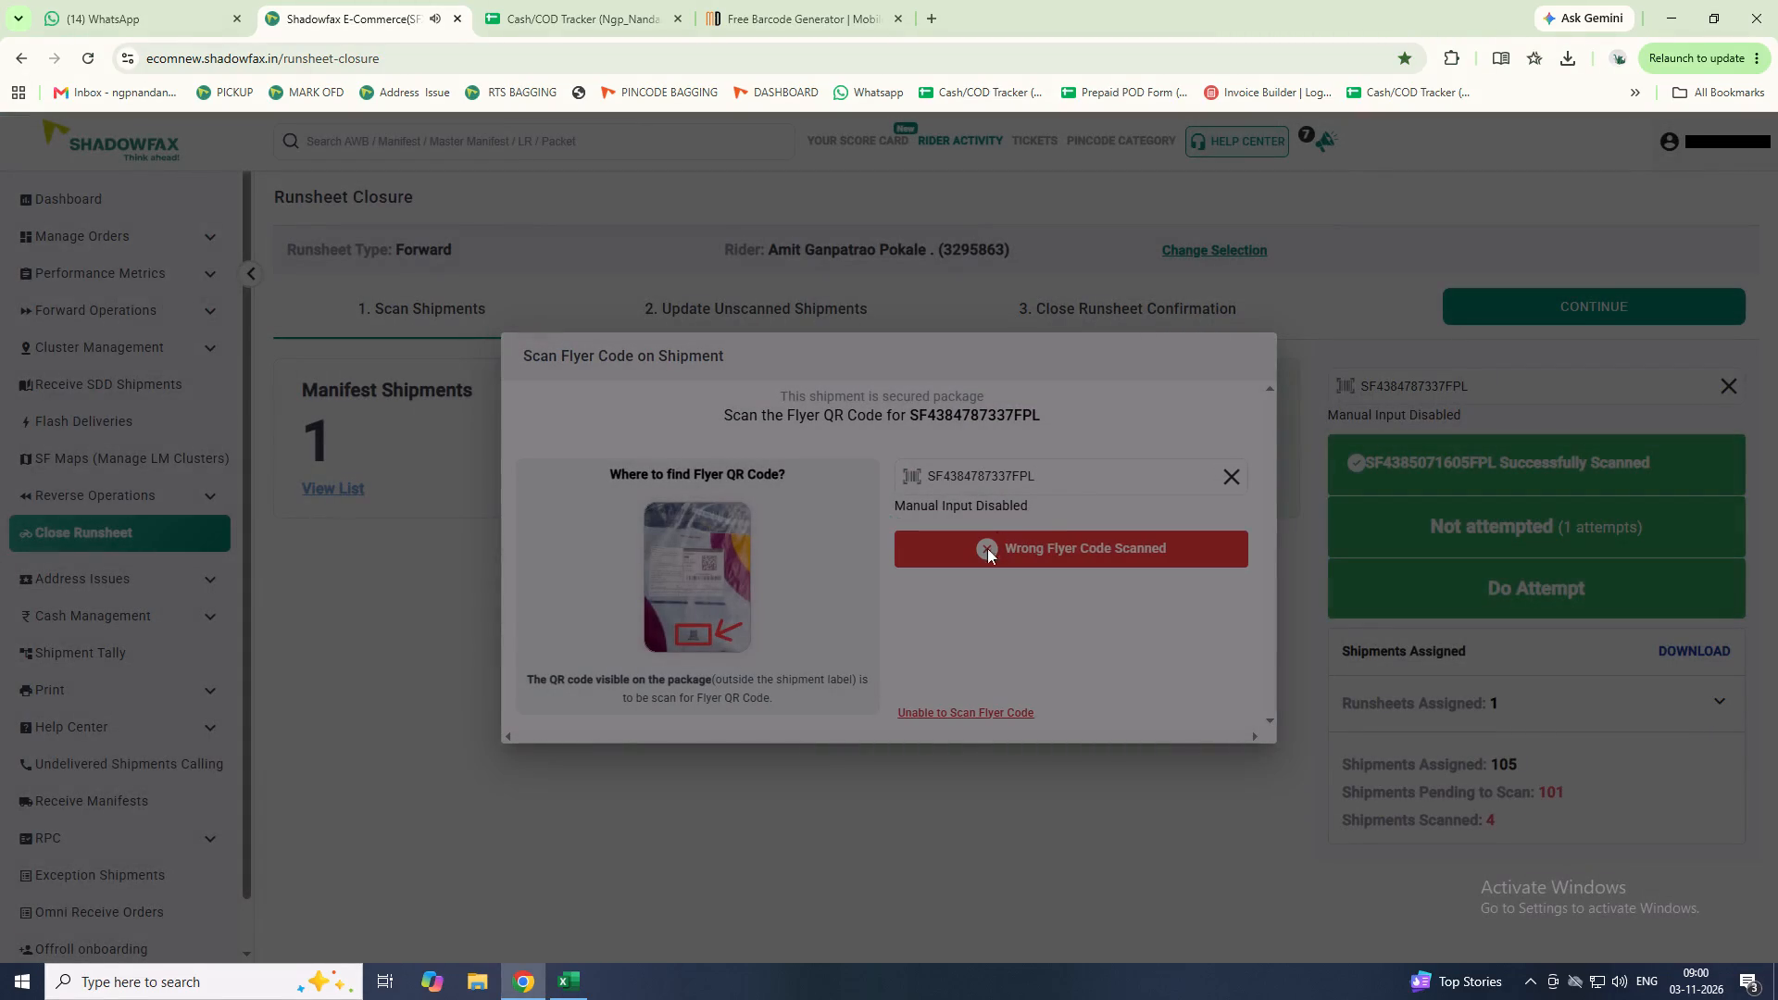
{"action": "left_click", "coordinate": [961, 716]}
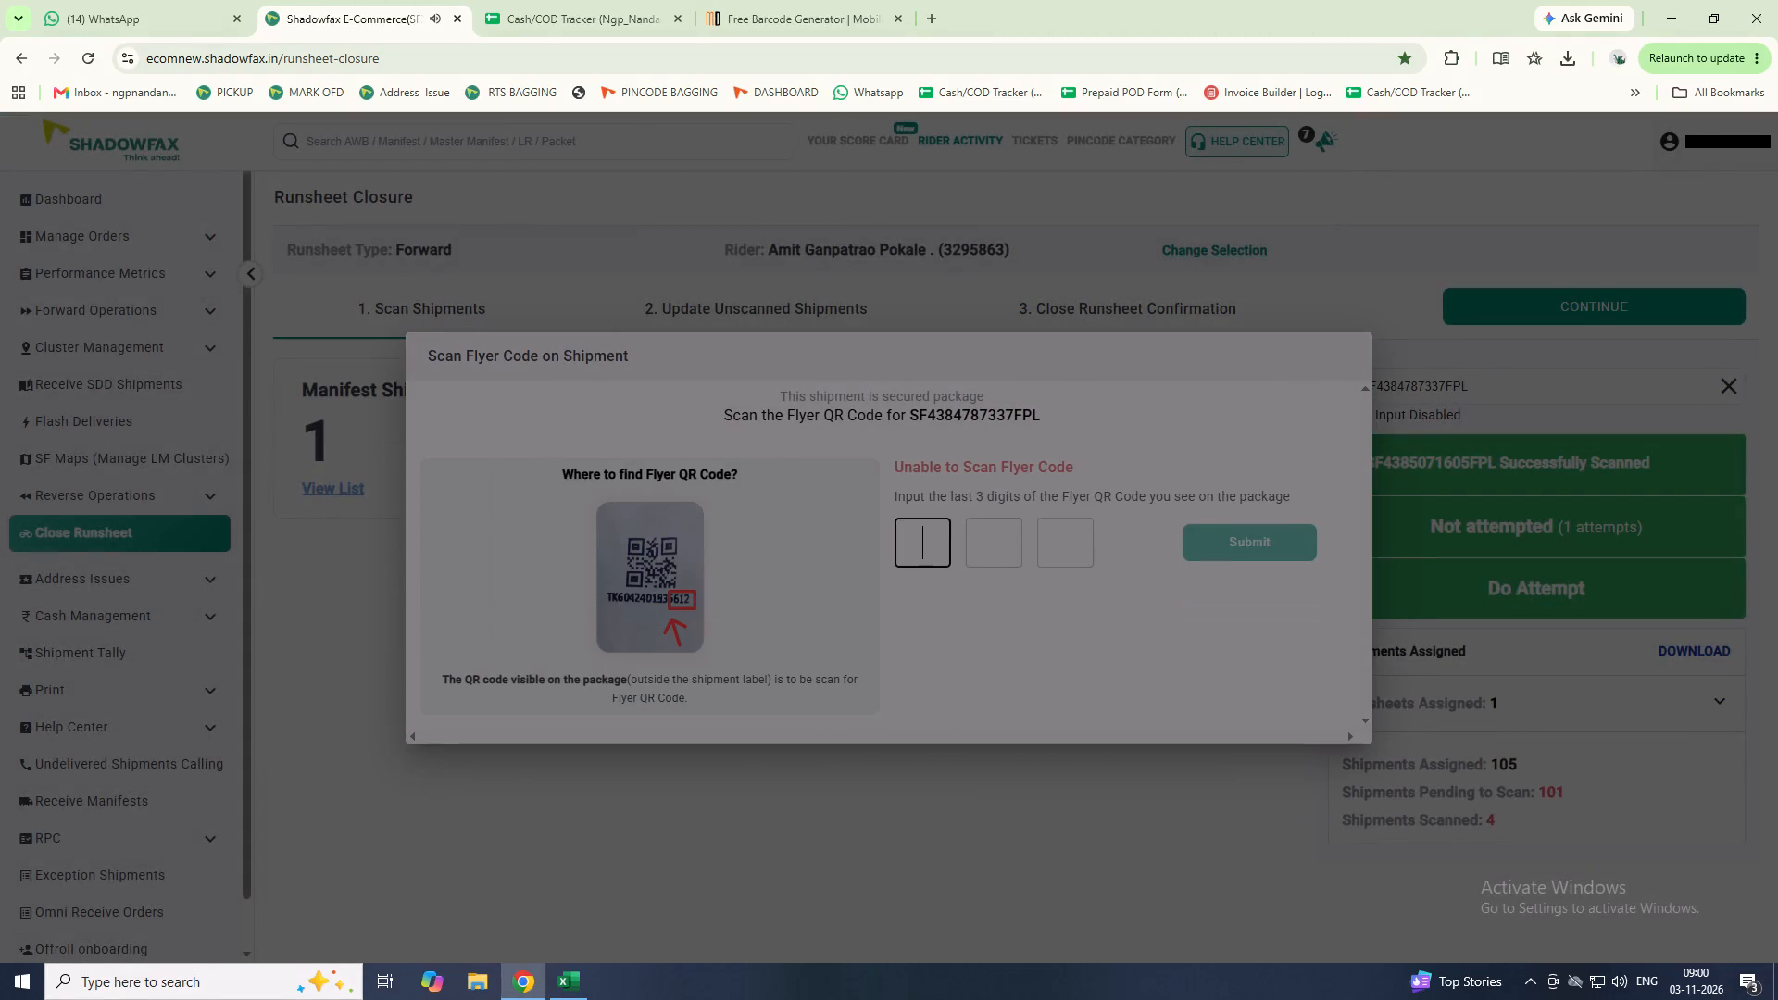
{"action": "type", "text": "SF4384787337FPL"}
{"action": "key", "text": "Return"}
{"action": "left_click", "coordinate": [1203, 555]}
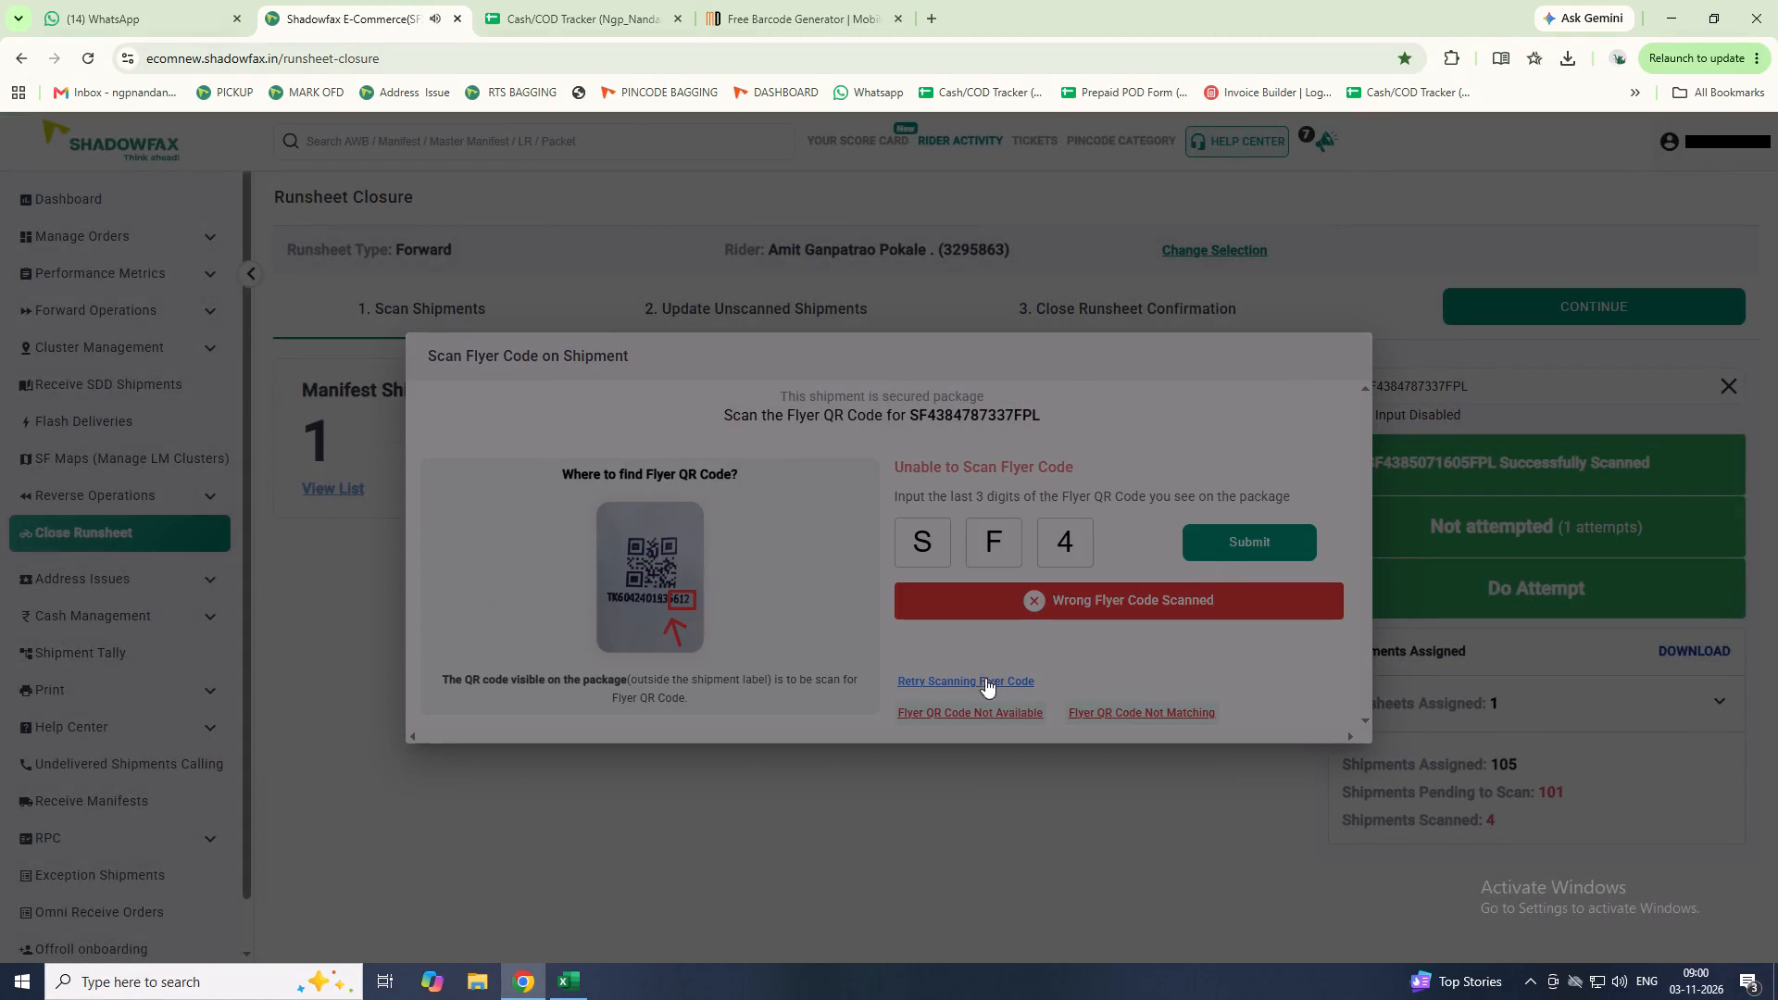
{"action": "left_click", "coordinate": [997, 708]}
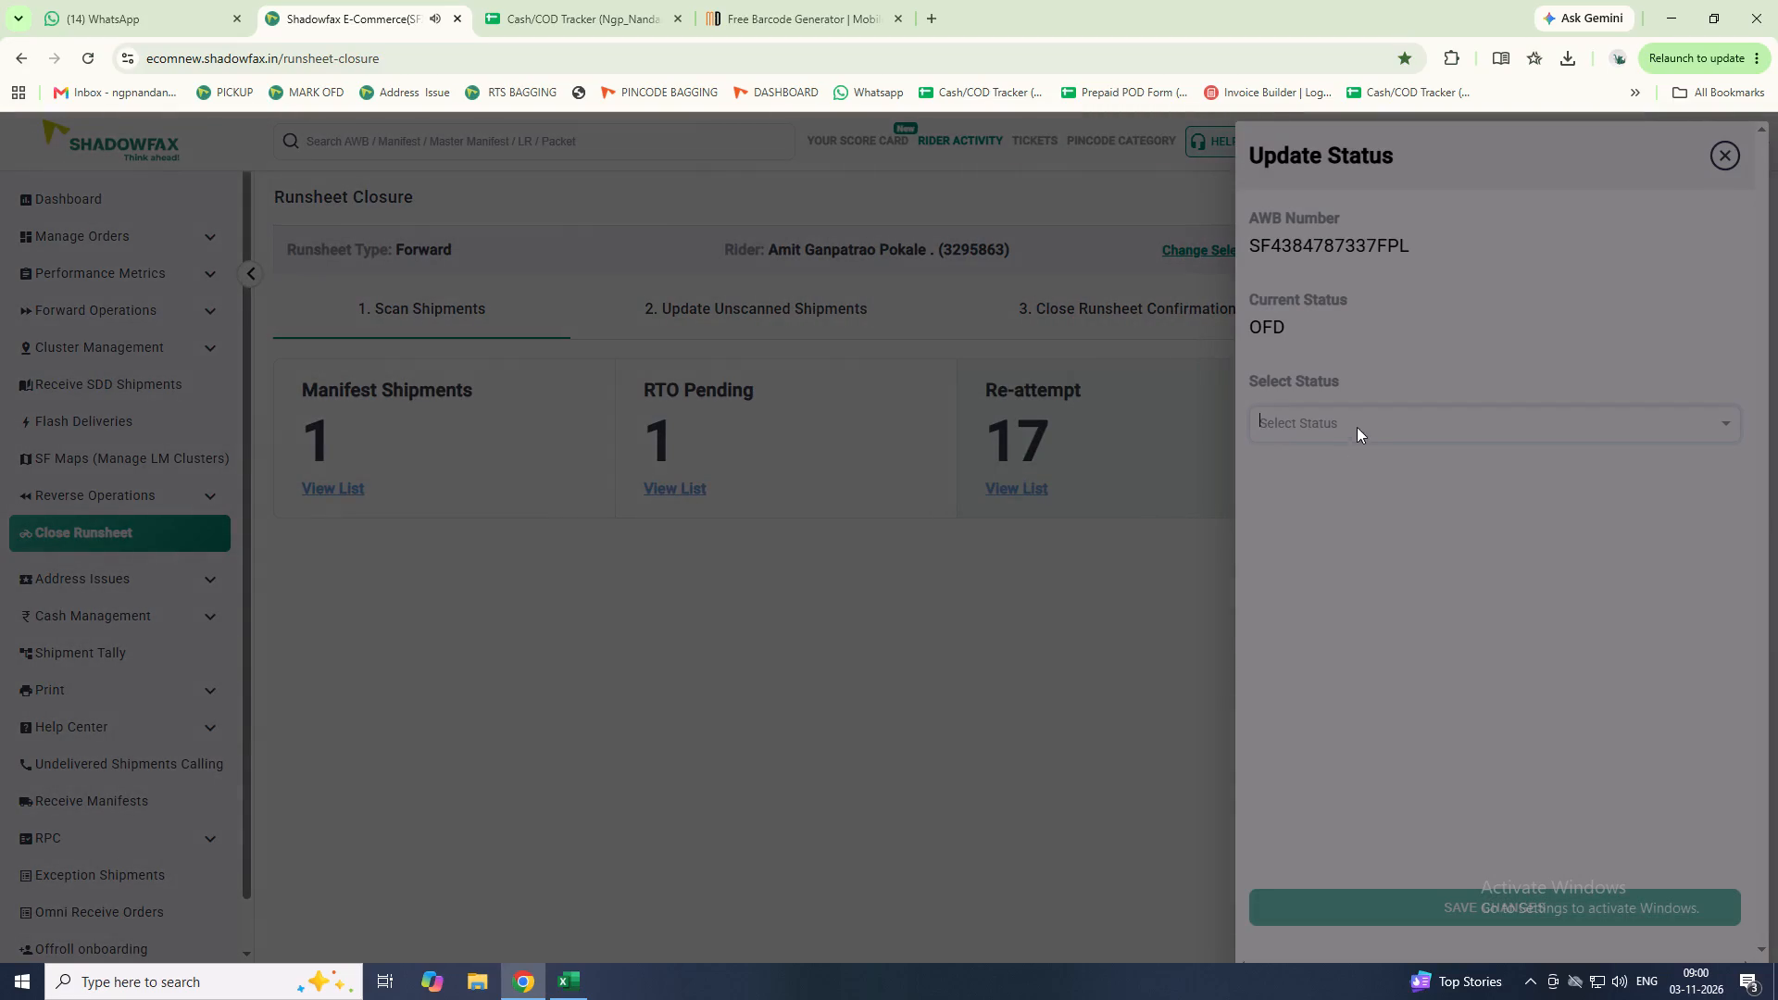
{"action": "left_click", "coordinate": [1357, 427]}
{"action": "left_click", "coordinate": [1332, 449]}
{"action": "left_click", "coordinate": [1328, 545]}
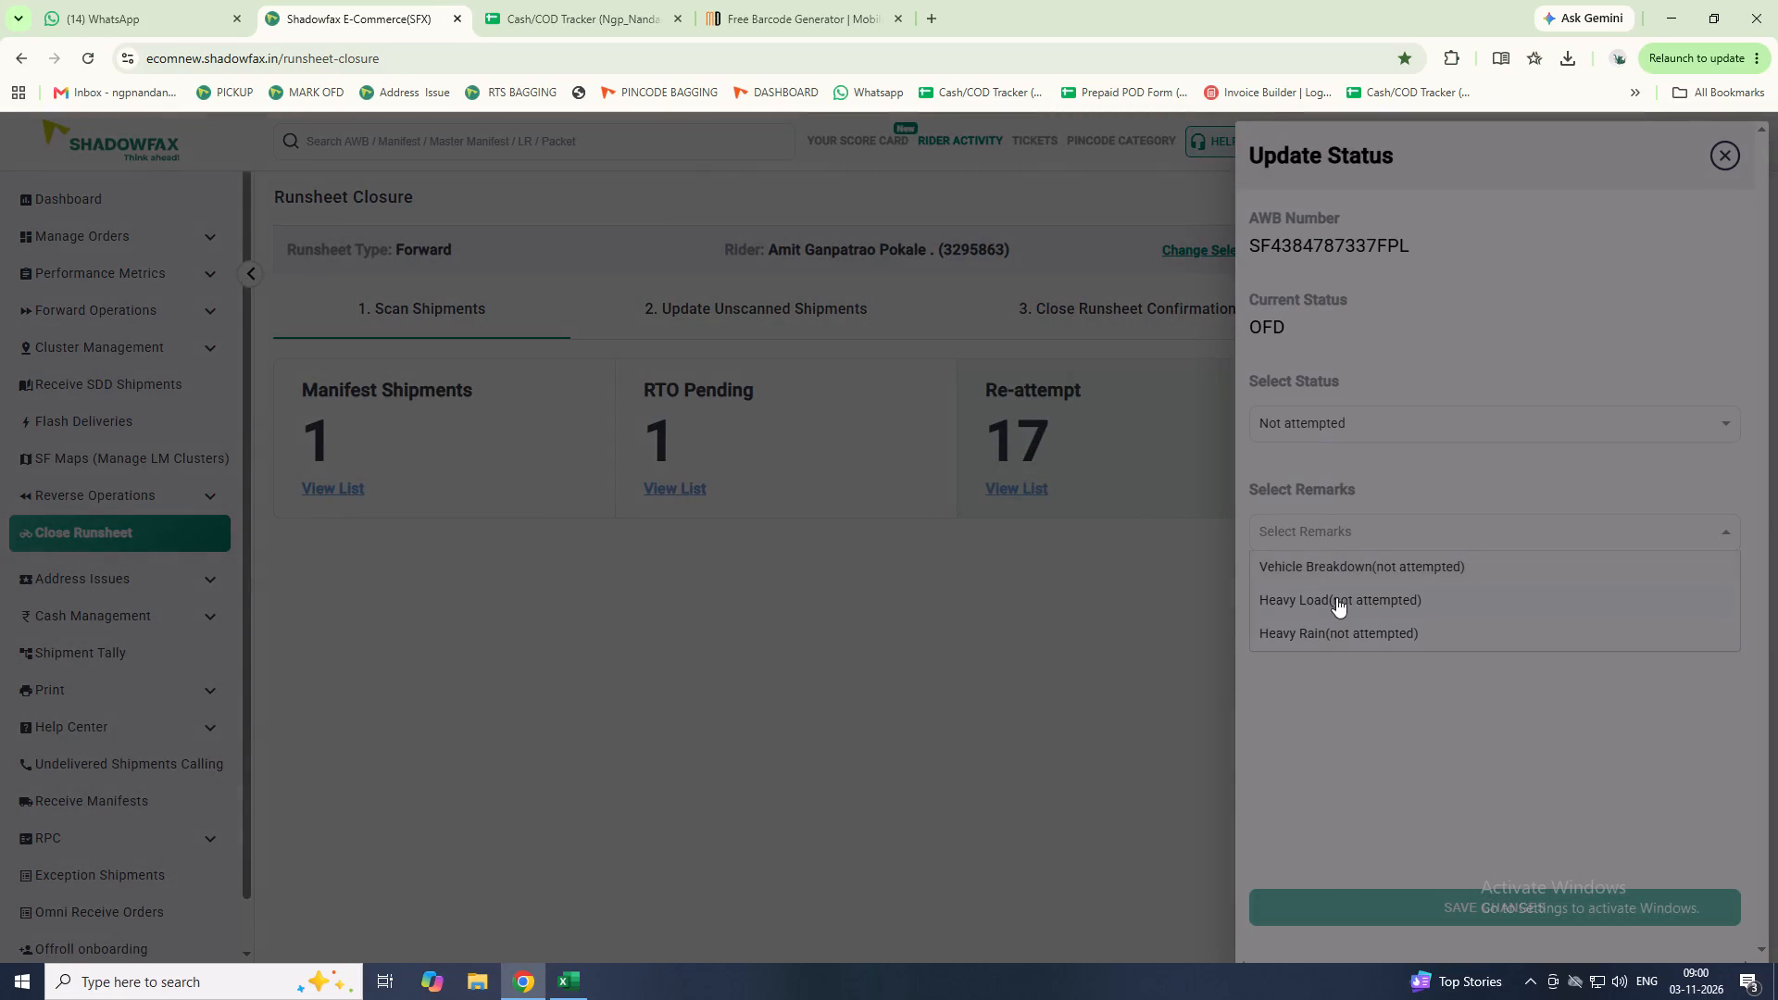
{"action": "left_click", "coordinate": [1351, 572]}
{"action": "left_click", "coordinate": [1367, 897]}
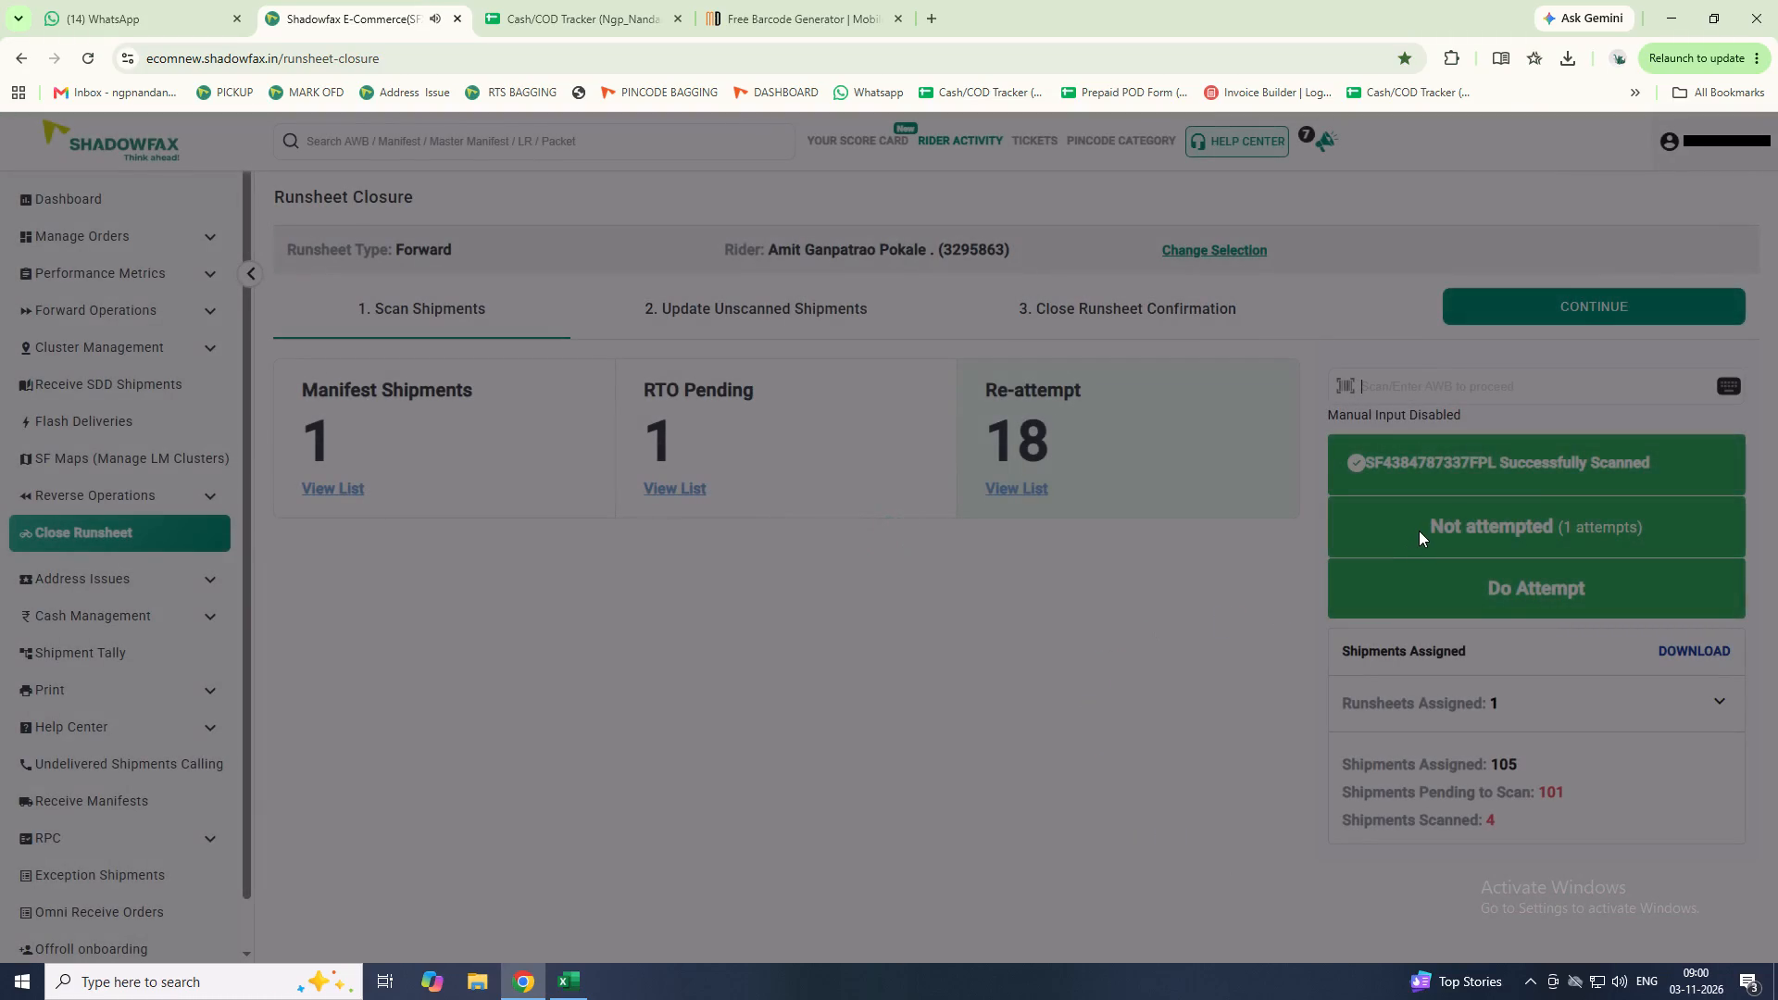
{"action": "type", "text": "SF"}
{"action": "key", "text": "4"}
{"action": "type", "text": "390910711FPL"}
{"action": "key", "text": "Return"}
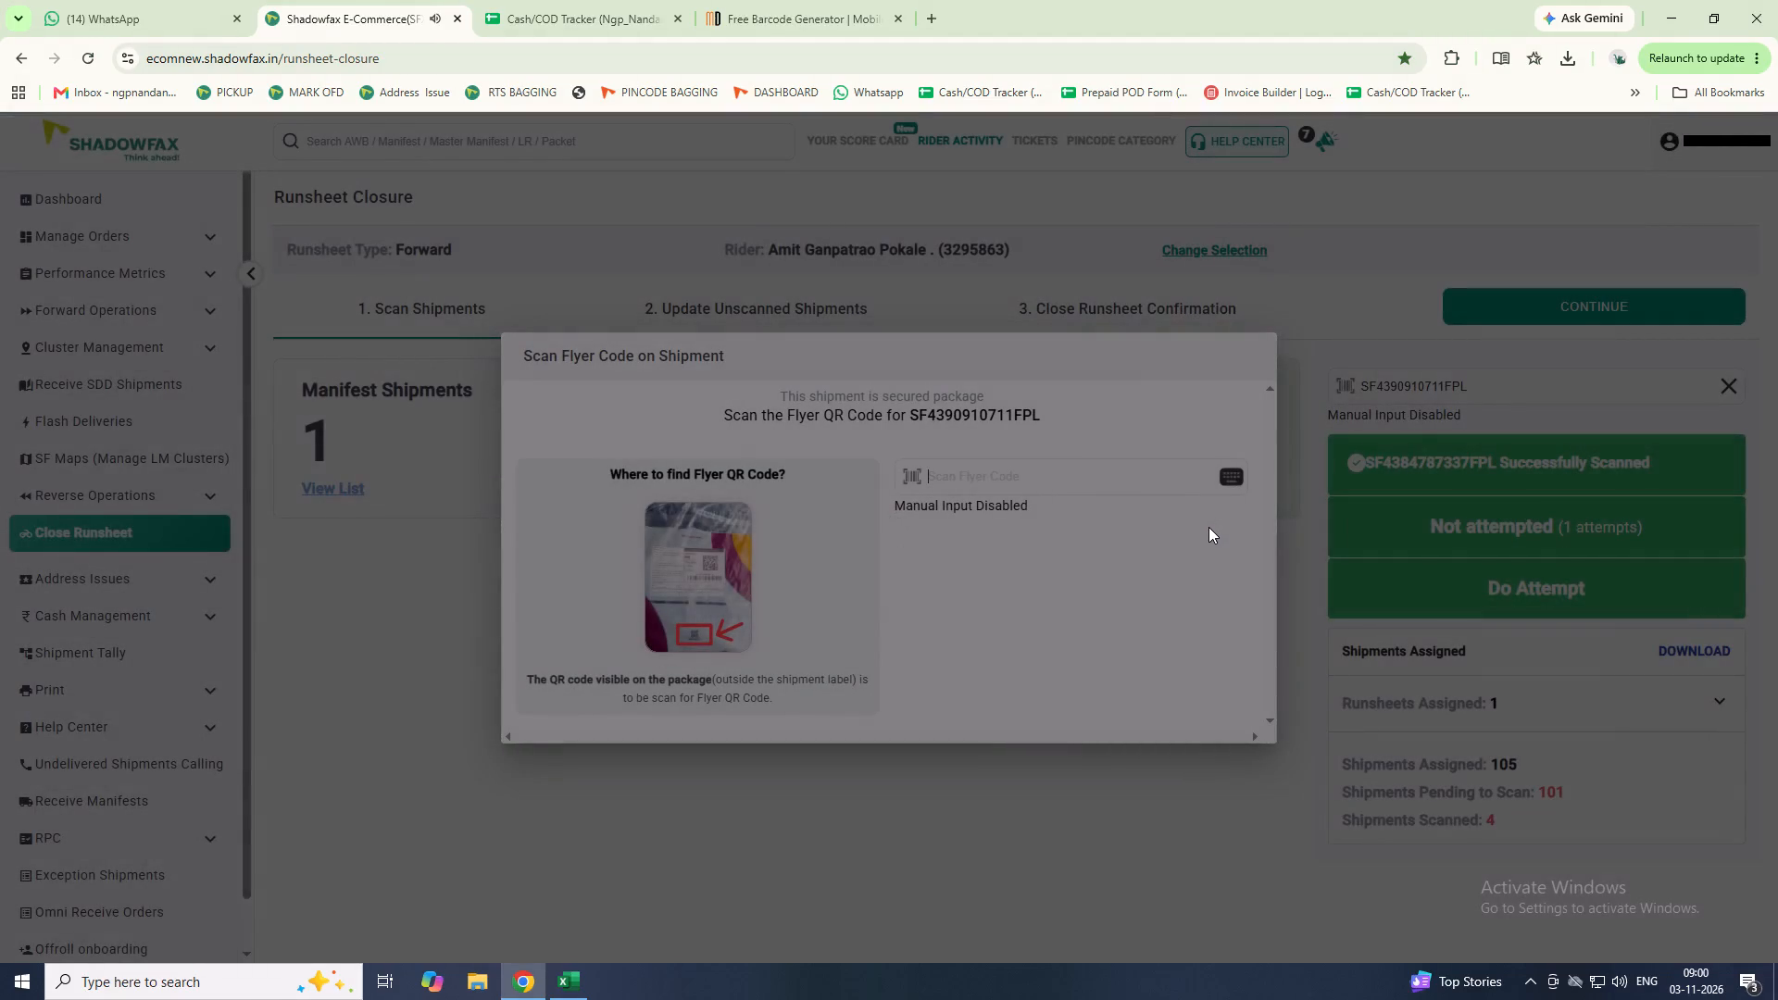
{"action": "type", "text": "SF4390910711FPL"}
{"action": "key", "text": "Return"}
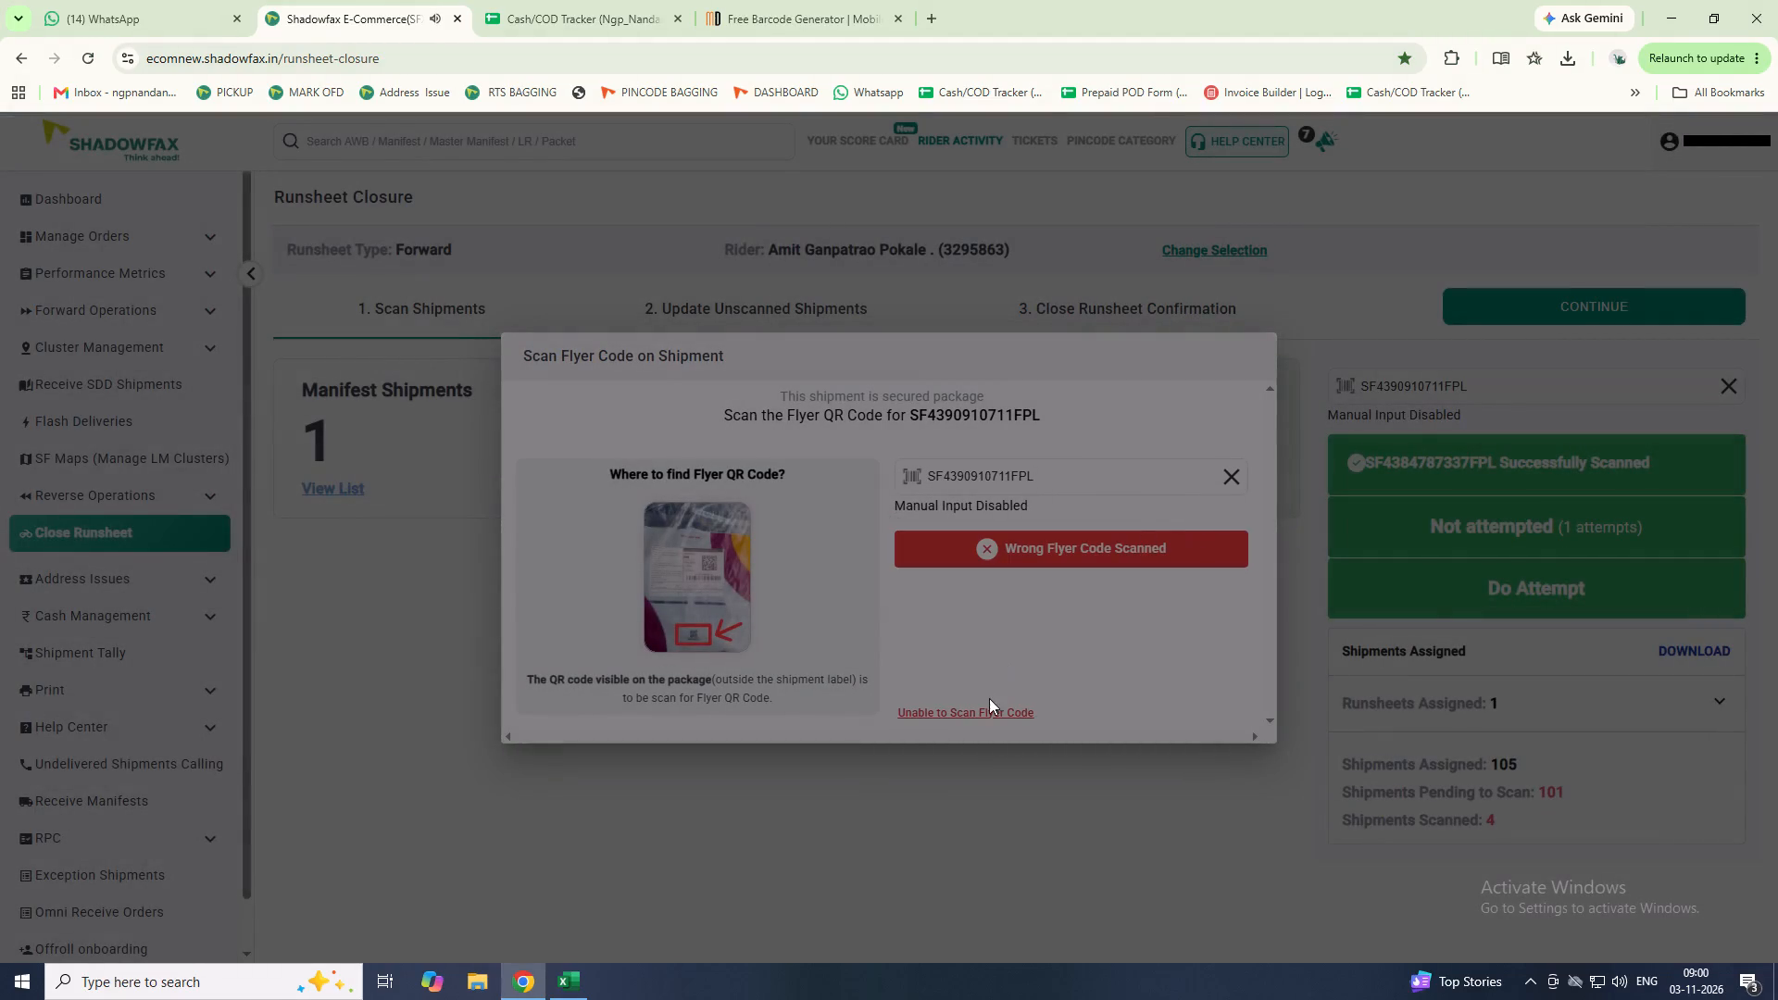
{"action": "left_click", "coordinate": [986, 701]}
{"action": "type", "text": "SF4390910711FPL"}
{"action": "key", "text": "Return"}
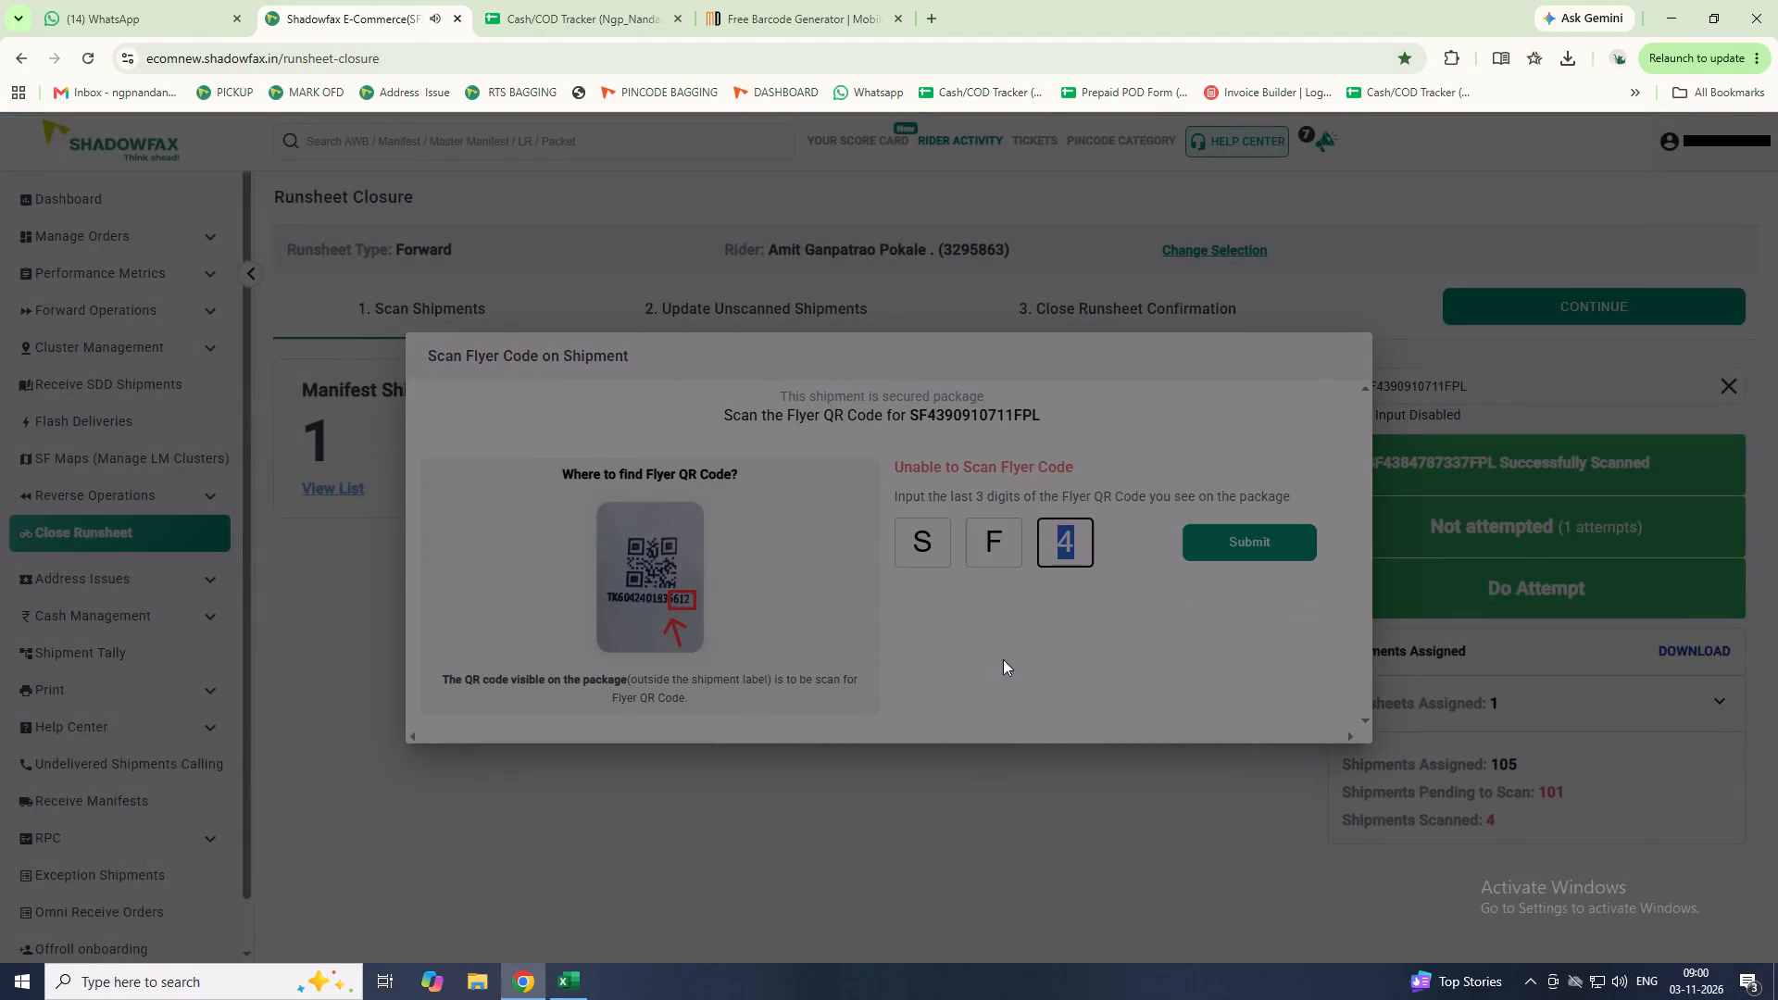
{"action": "left_click", "coordinate": [1271, 539]}
{"action": "left_click", "coordinate": [997, 713]}
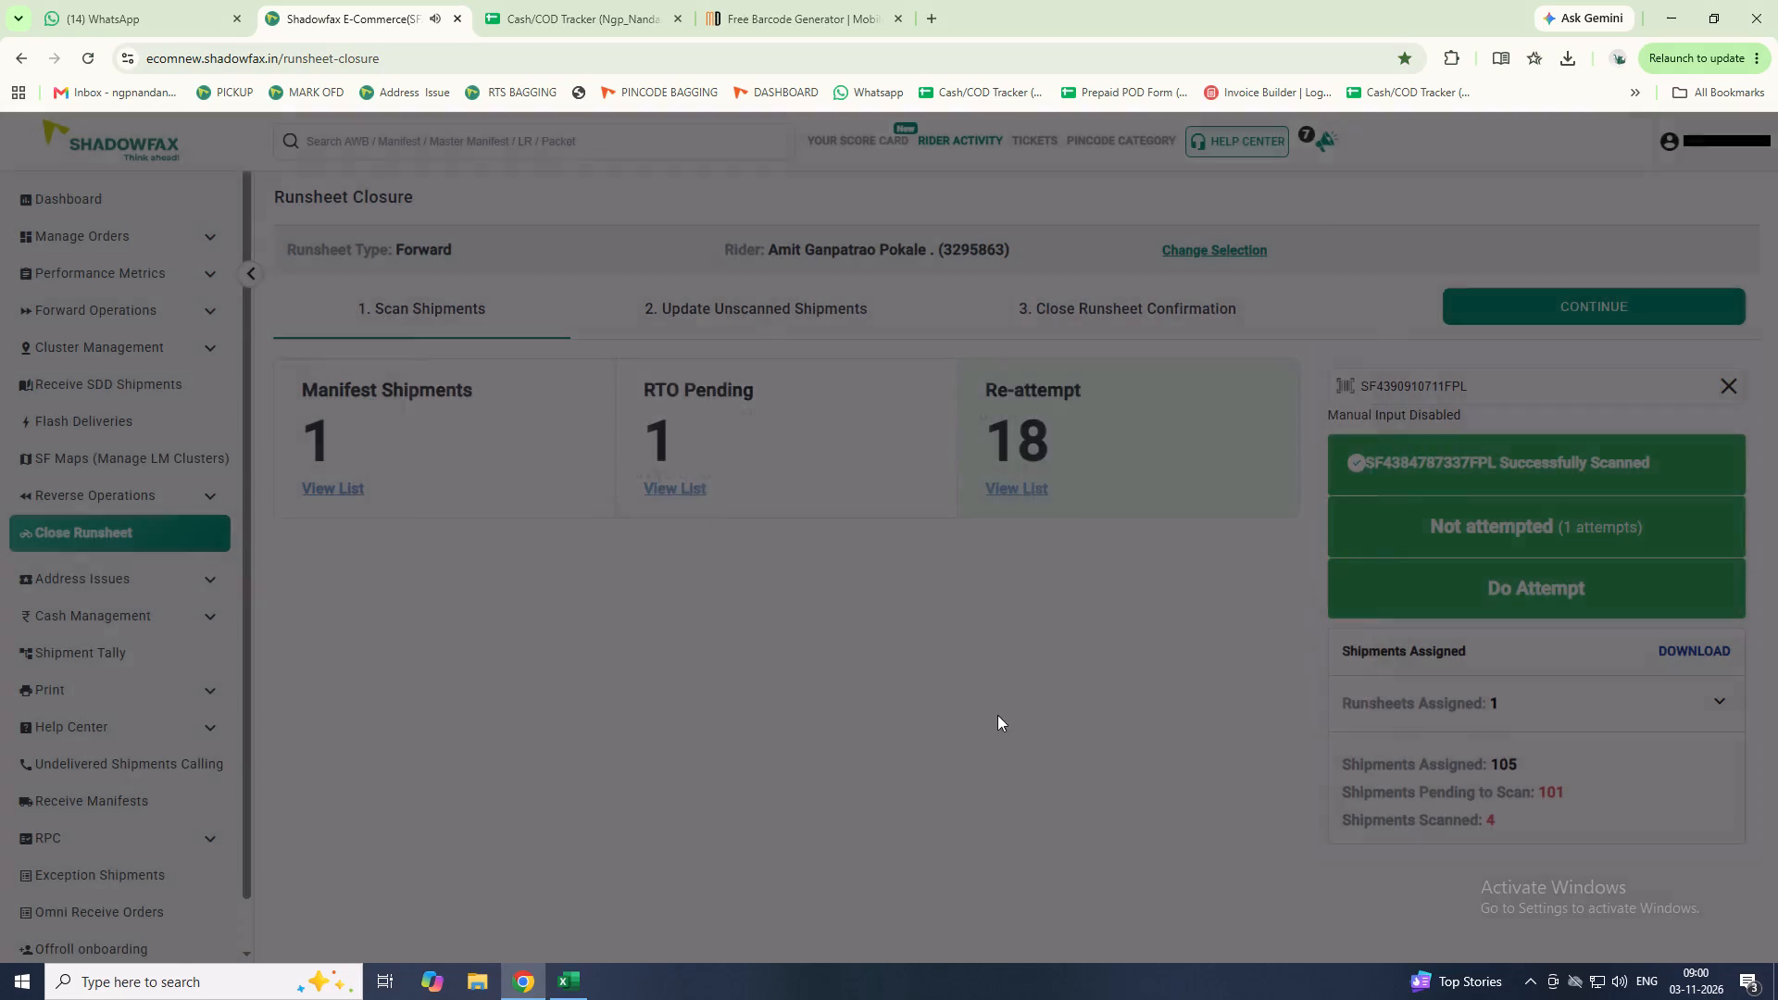
{"action": "left_click", "coordinate": [1376, 416]}
{"action": "left_click", "coordinate": [1324, 463]}
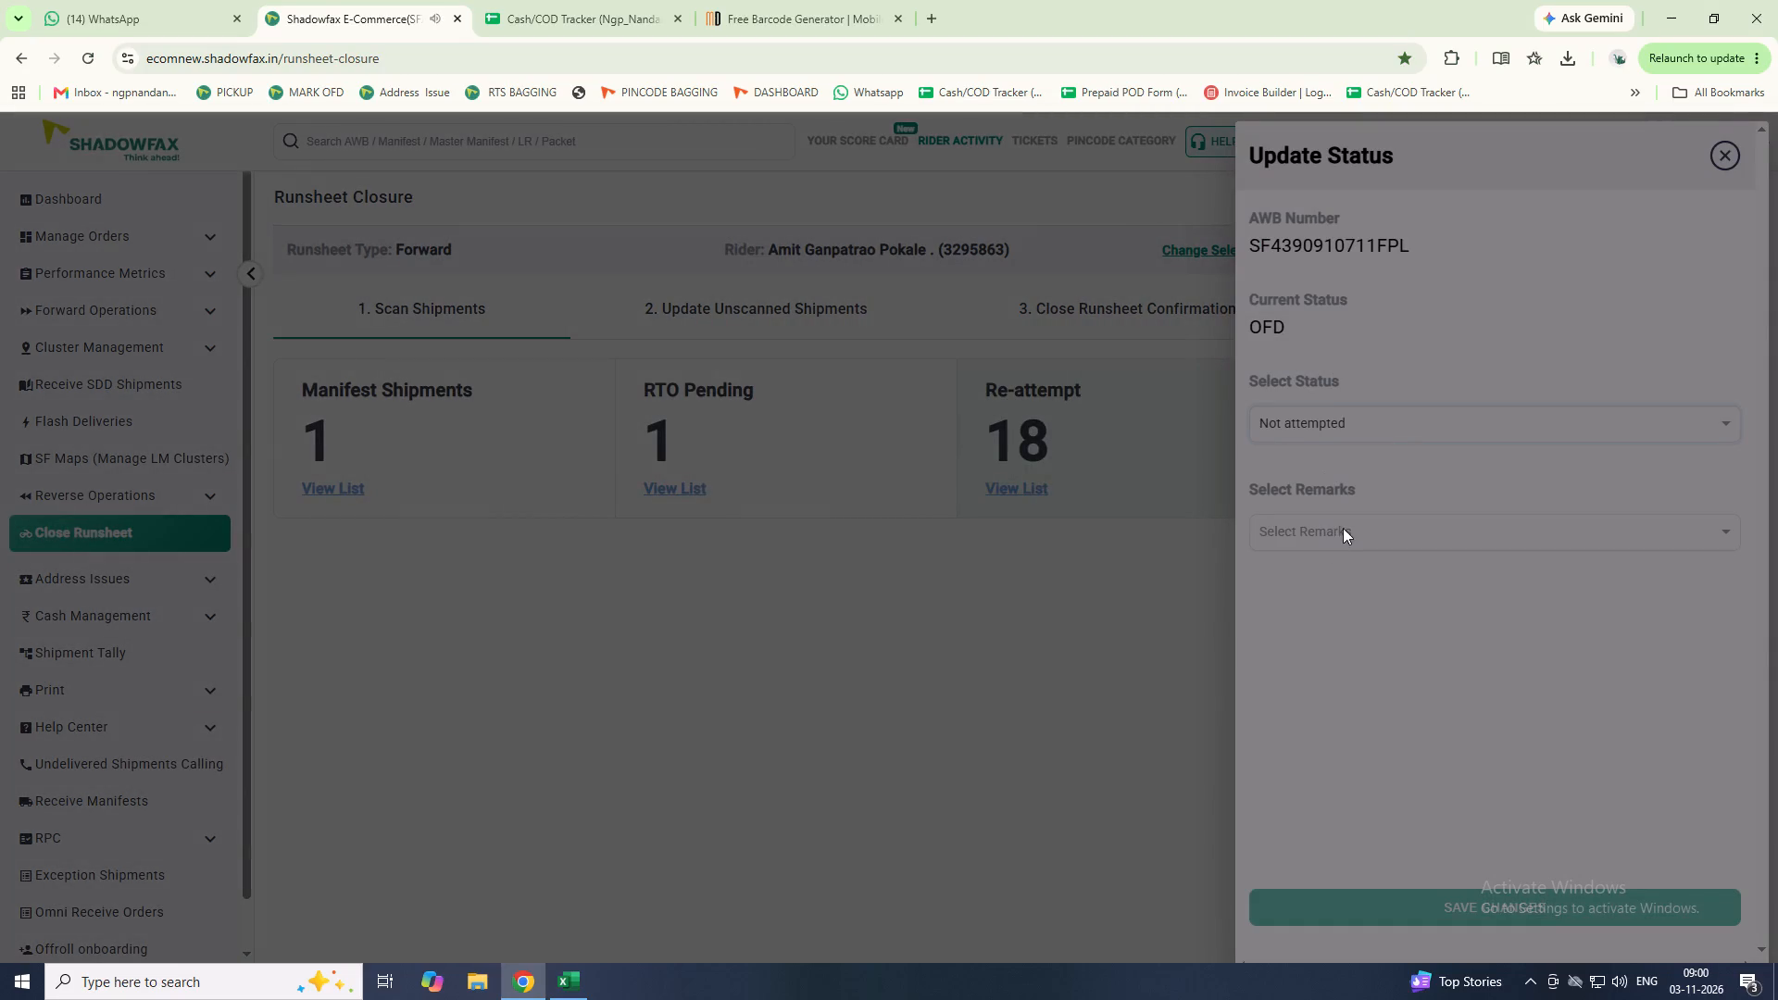
{"action": "left_click", "coordinate": [1472, 531]}
{"action": "left_click", "coordinate": [1409, 569]}
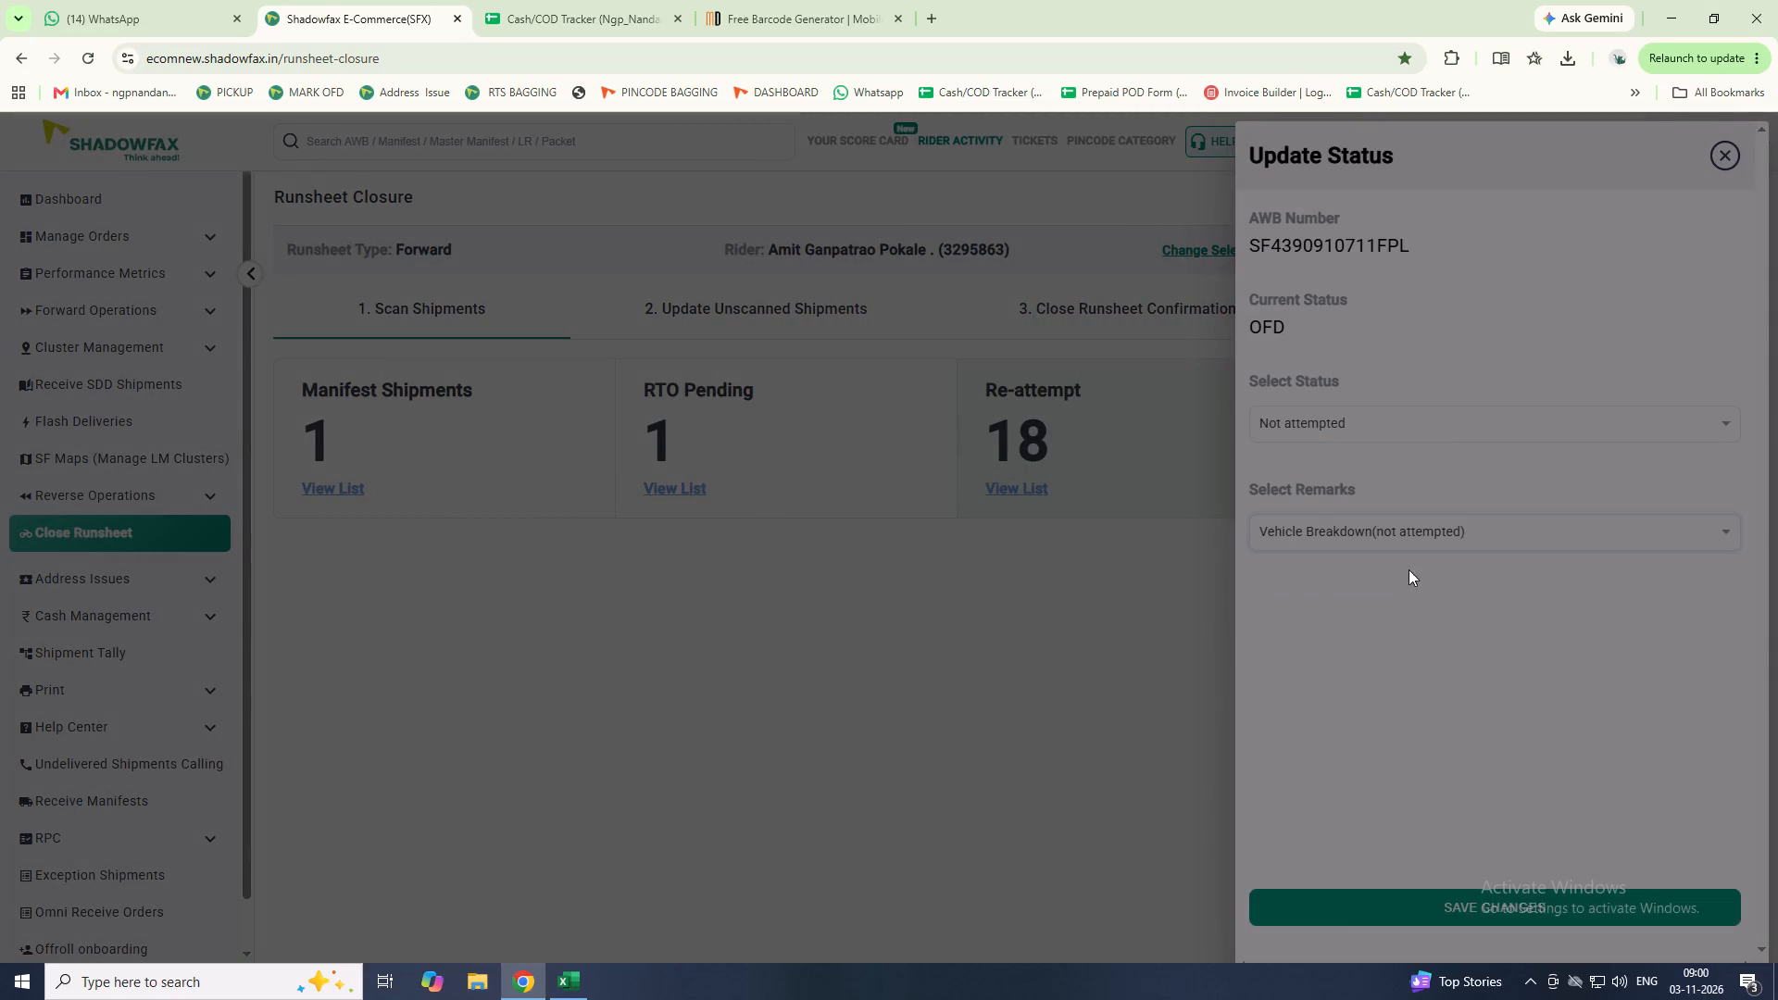
{"action": "left_click", "coordinate": [1348, 910]}
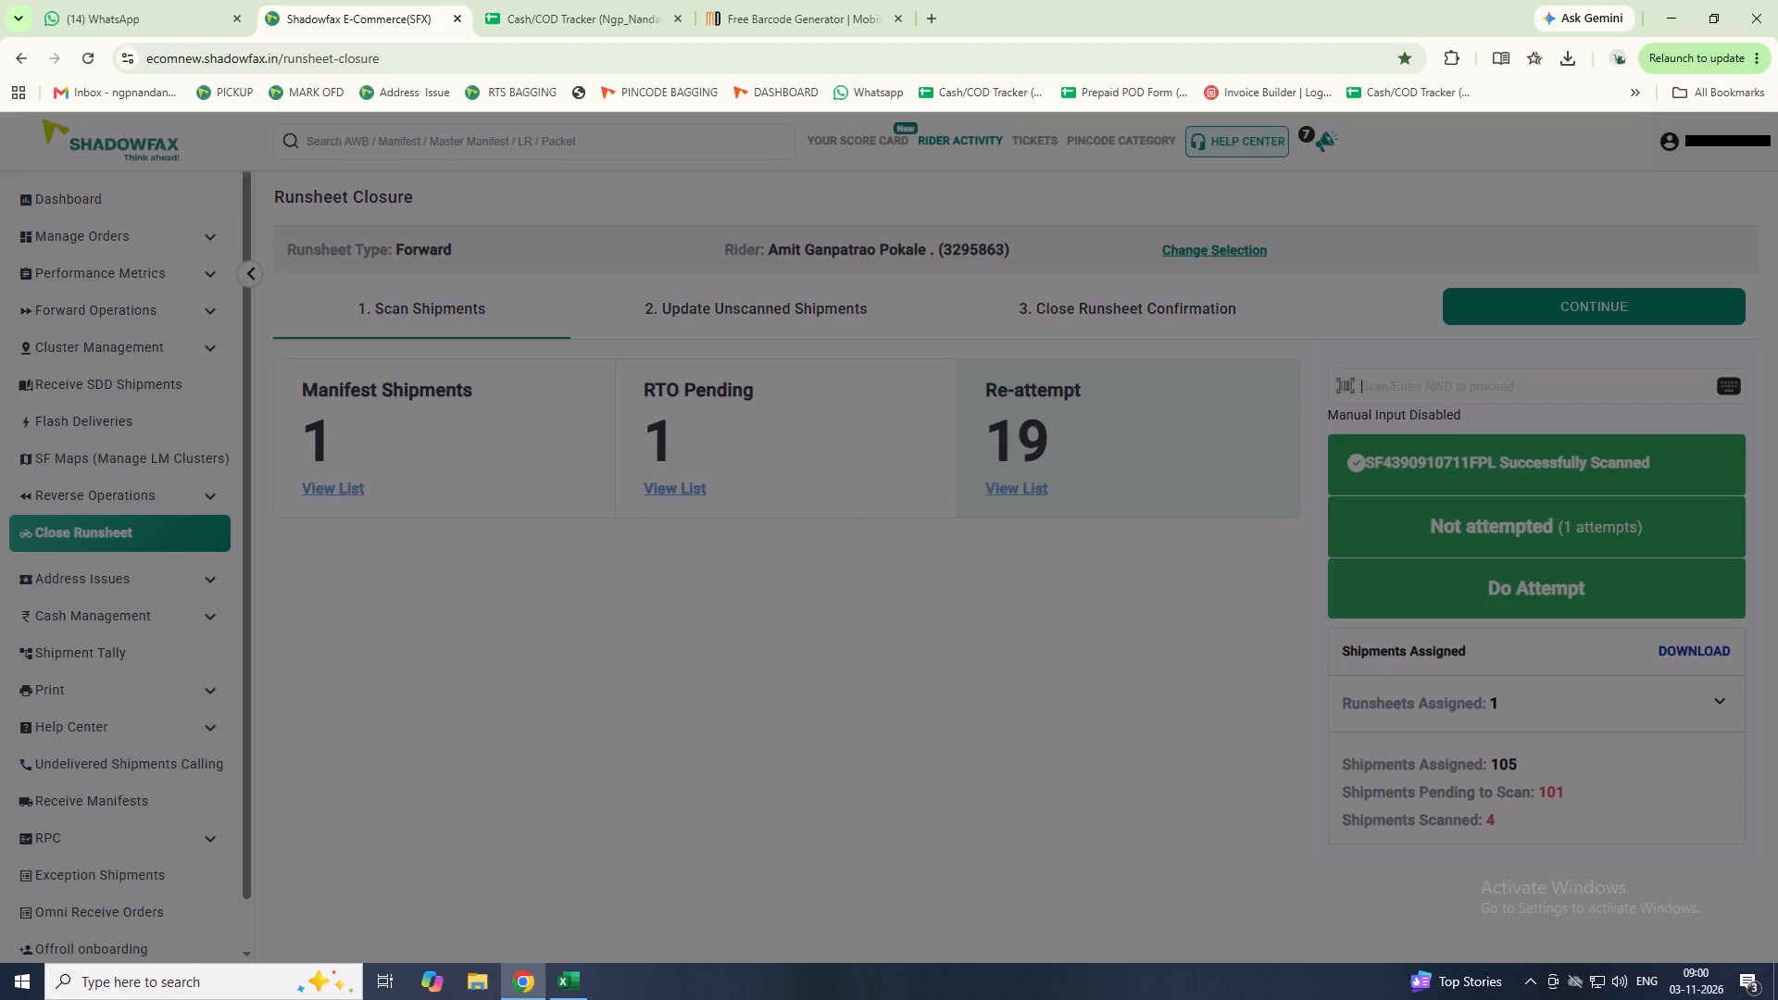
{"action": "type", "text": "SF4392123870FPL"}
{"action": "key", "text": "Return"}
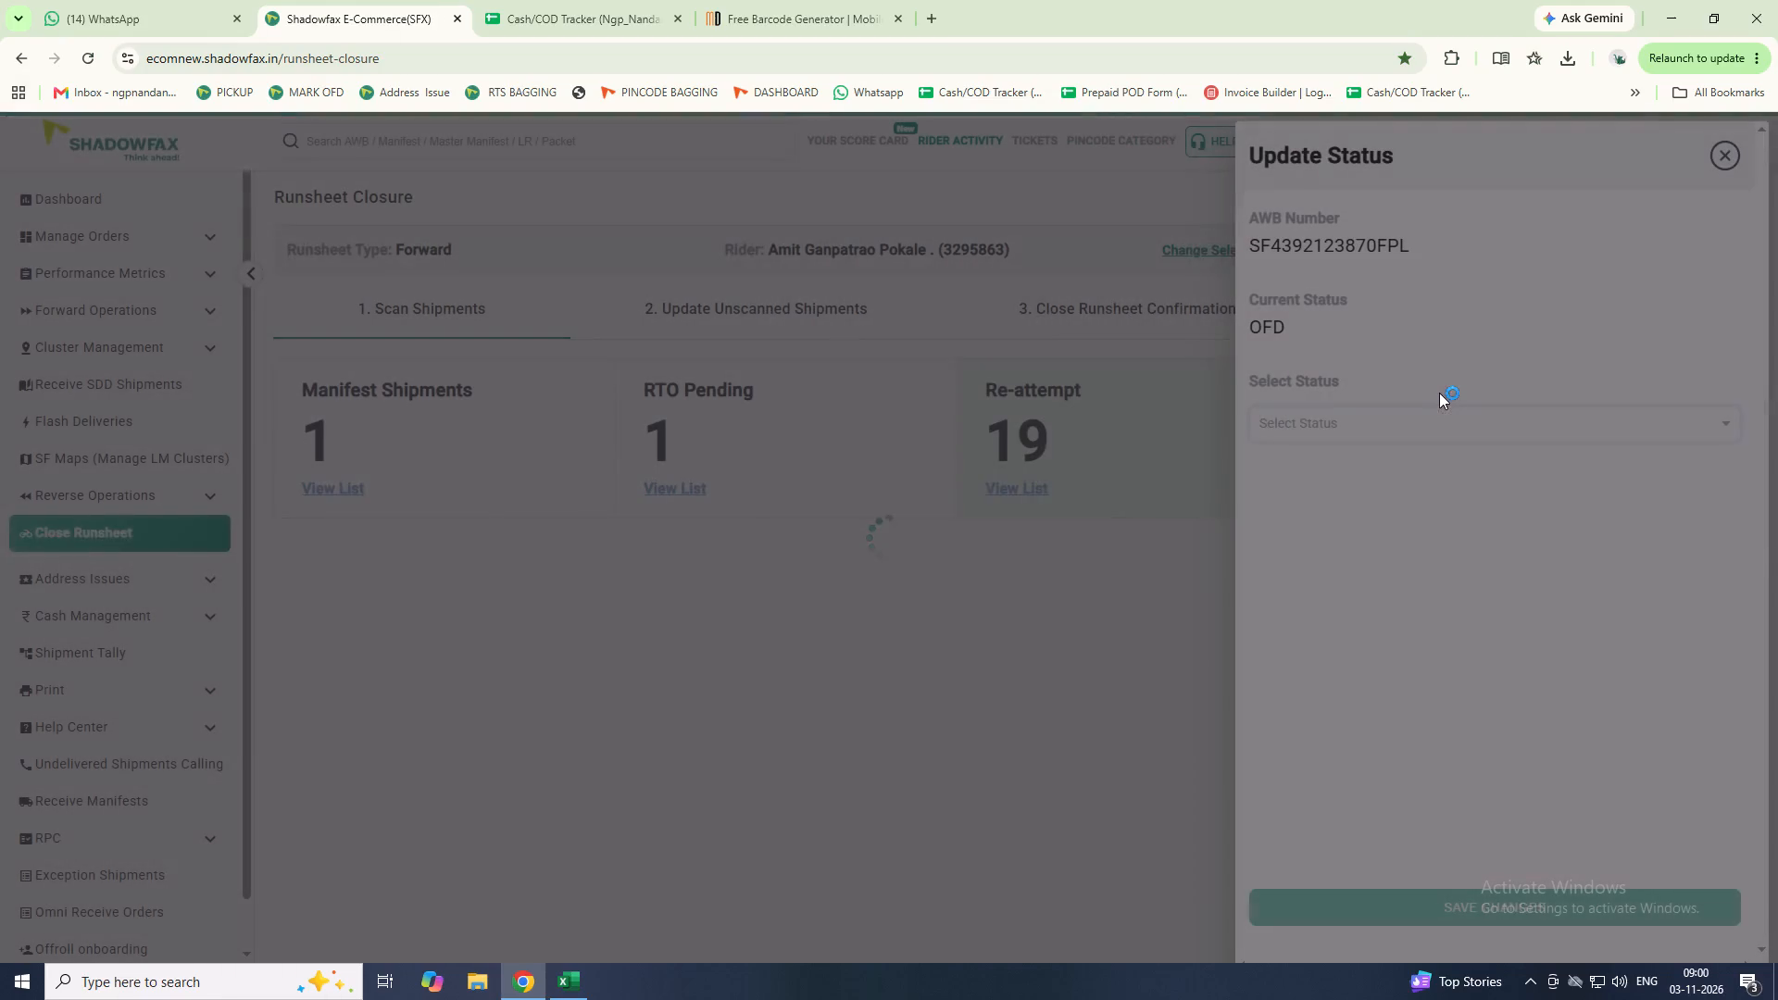
{"action": "left_click", "coordinate": [1469, 431]}
{"action": "left_click", "coordinate": [1434, 467]}
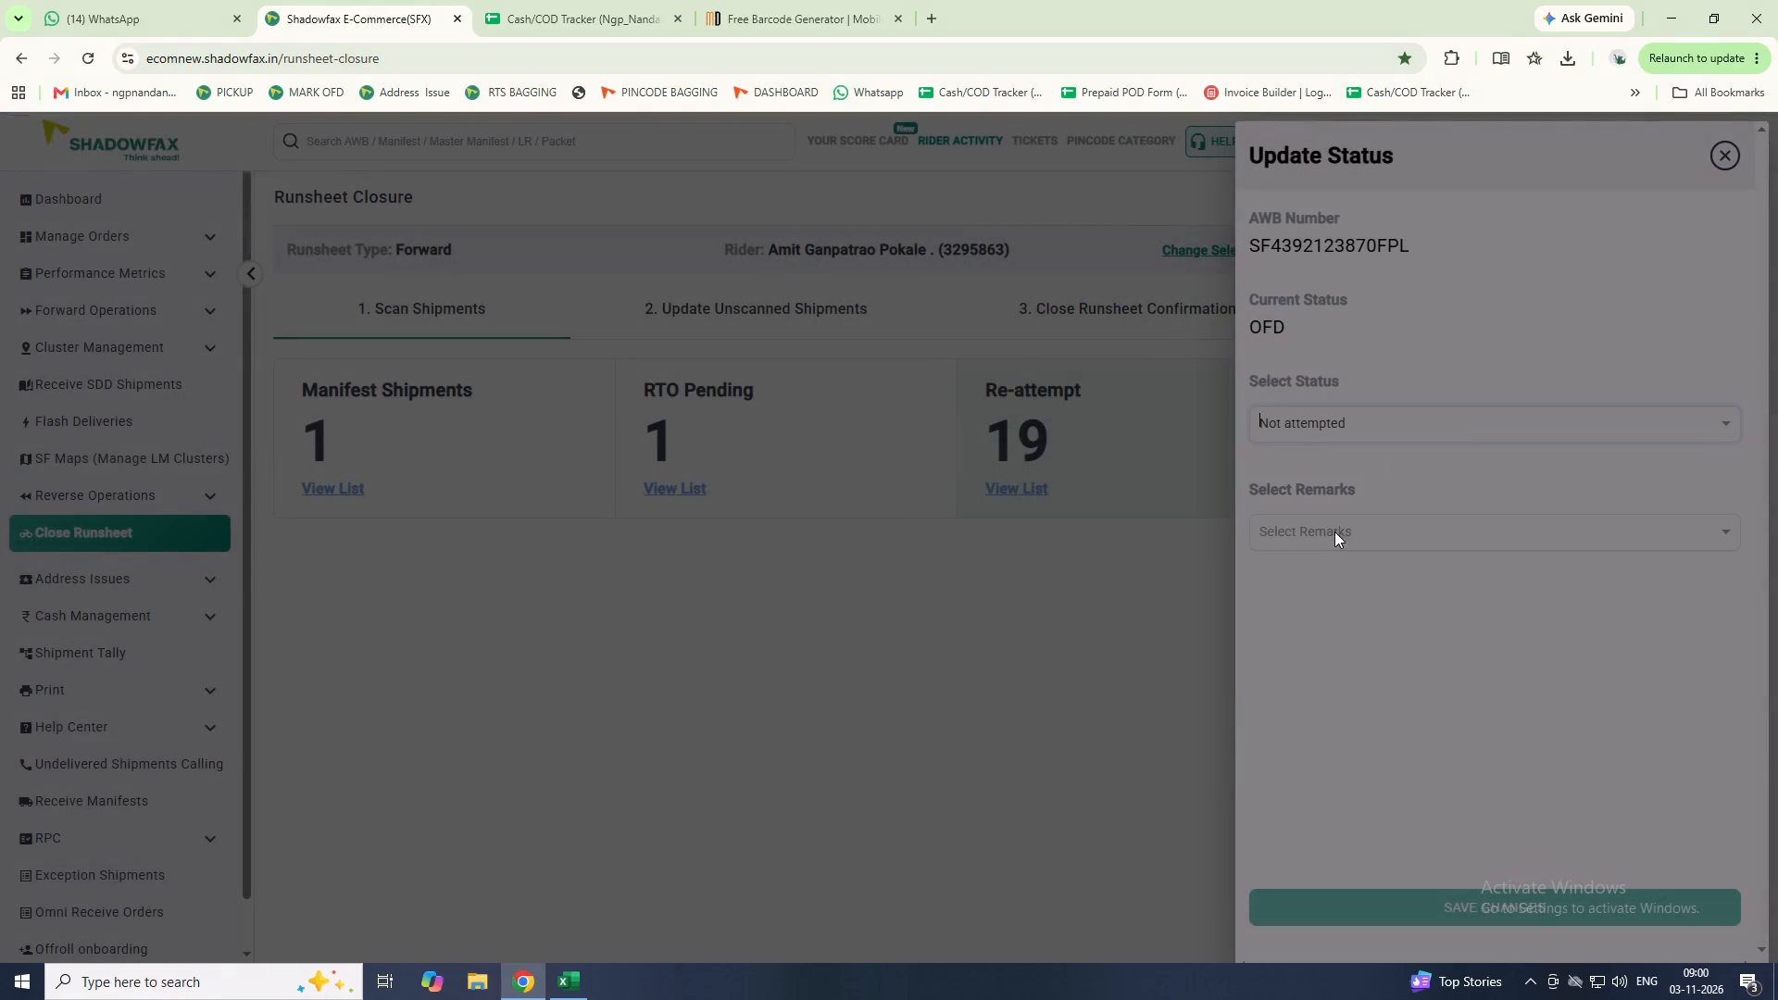
{"action": "left_click", "coordinate": [1335, 531]}
{"action": "left_click", "coordinate": [1345, 562]}
{"action": "left_click", "coordinate": [1353, 894]}
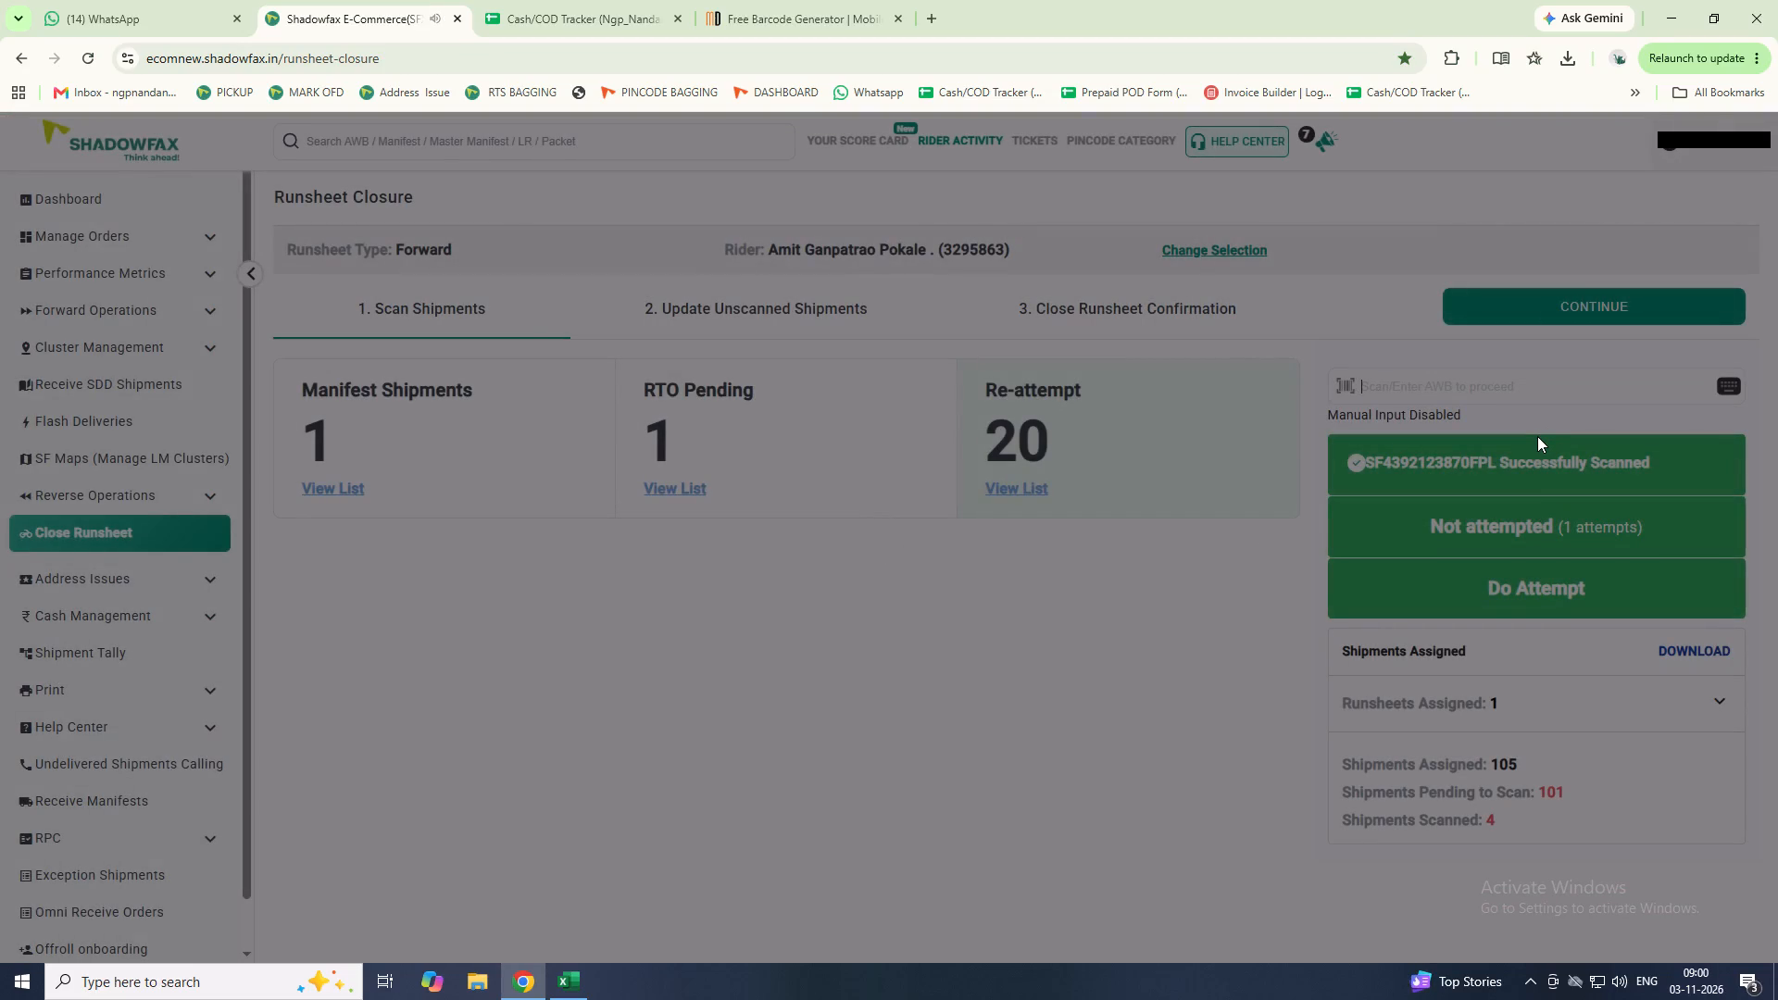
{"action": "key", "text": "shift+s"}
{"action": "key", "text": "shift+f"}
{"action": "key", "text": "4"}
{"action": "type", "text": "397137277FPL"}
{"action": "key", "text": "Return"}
{"action": "left_click", "coordinate": [1463, 421]}
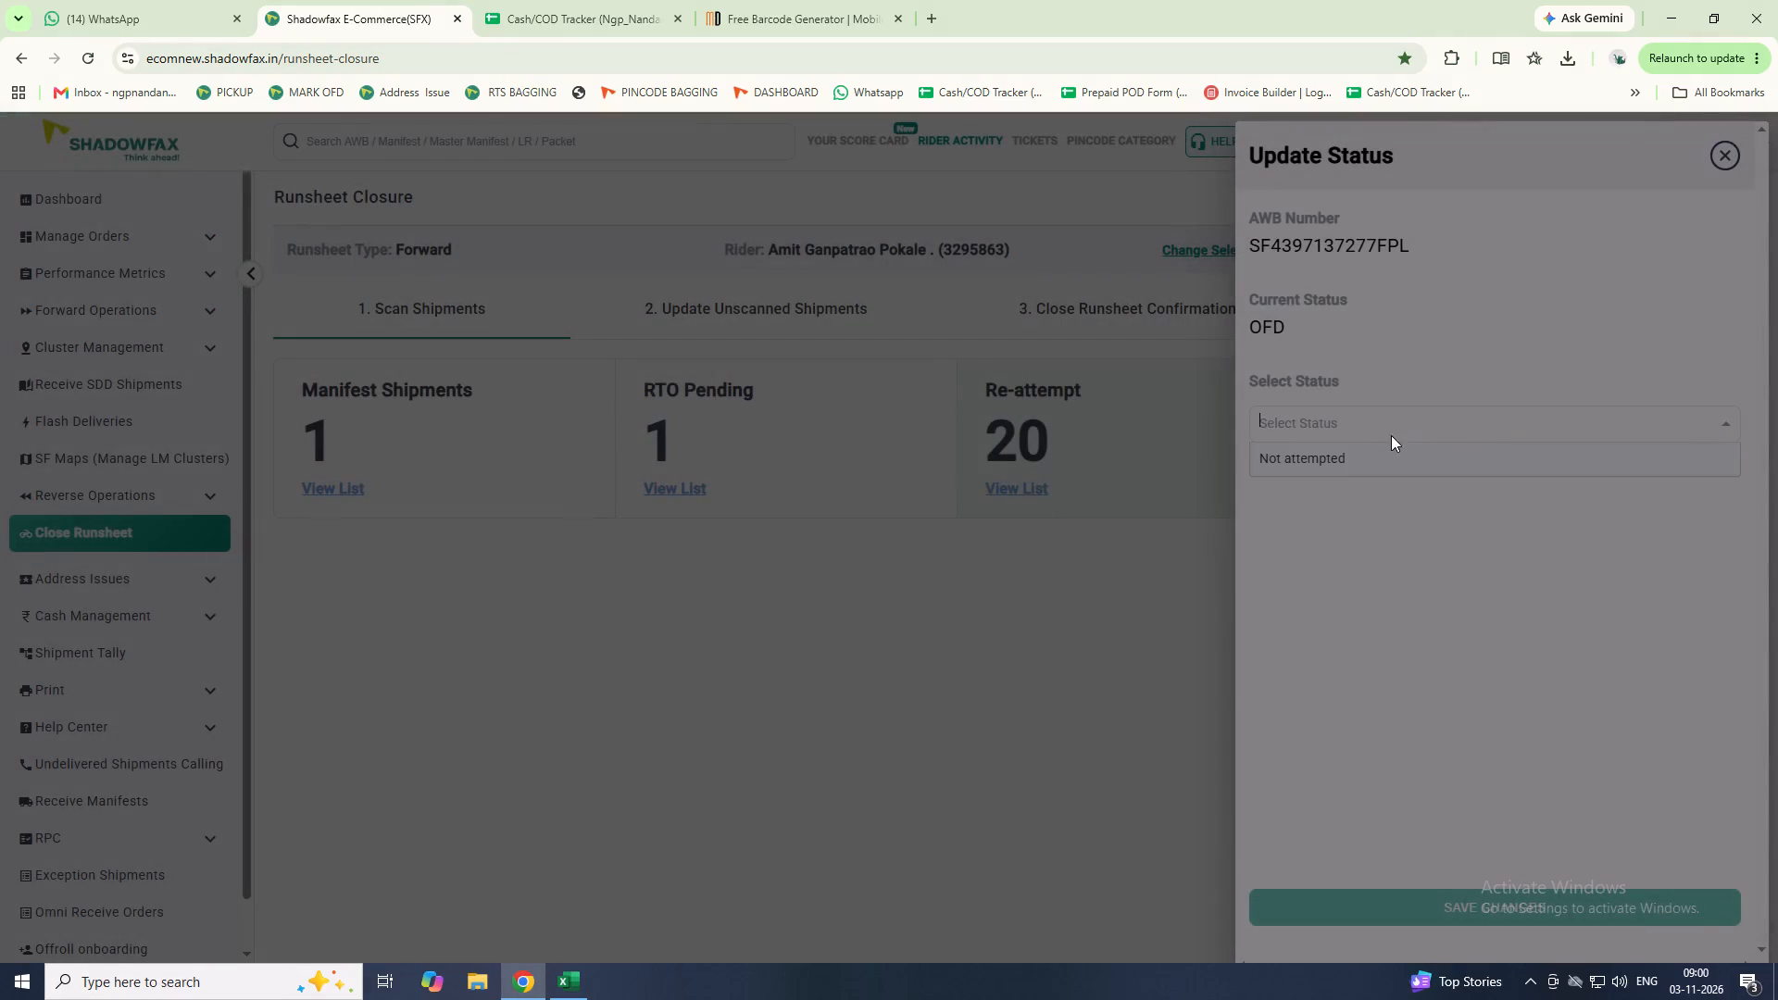
{"action": "left_click", "coordinate": [1328, 469]}
{"action": "left_click", "coordinate": [1321, 537]}
{"action": "left_click", "coordinate": [1312, 564]}
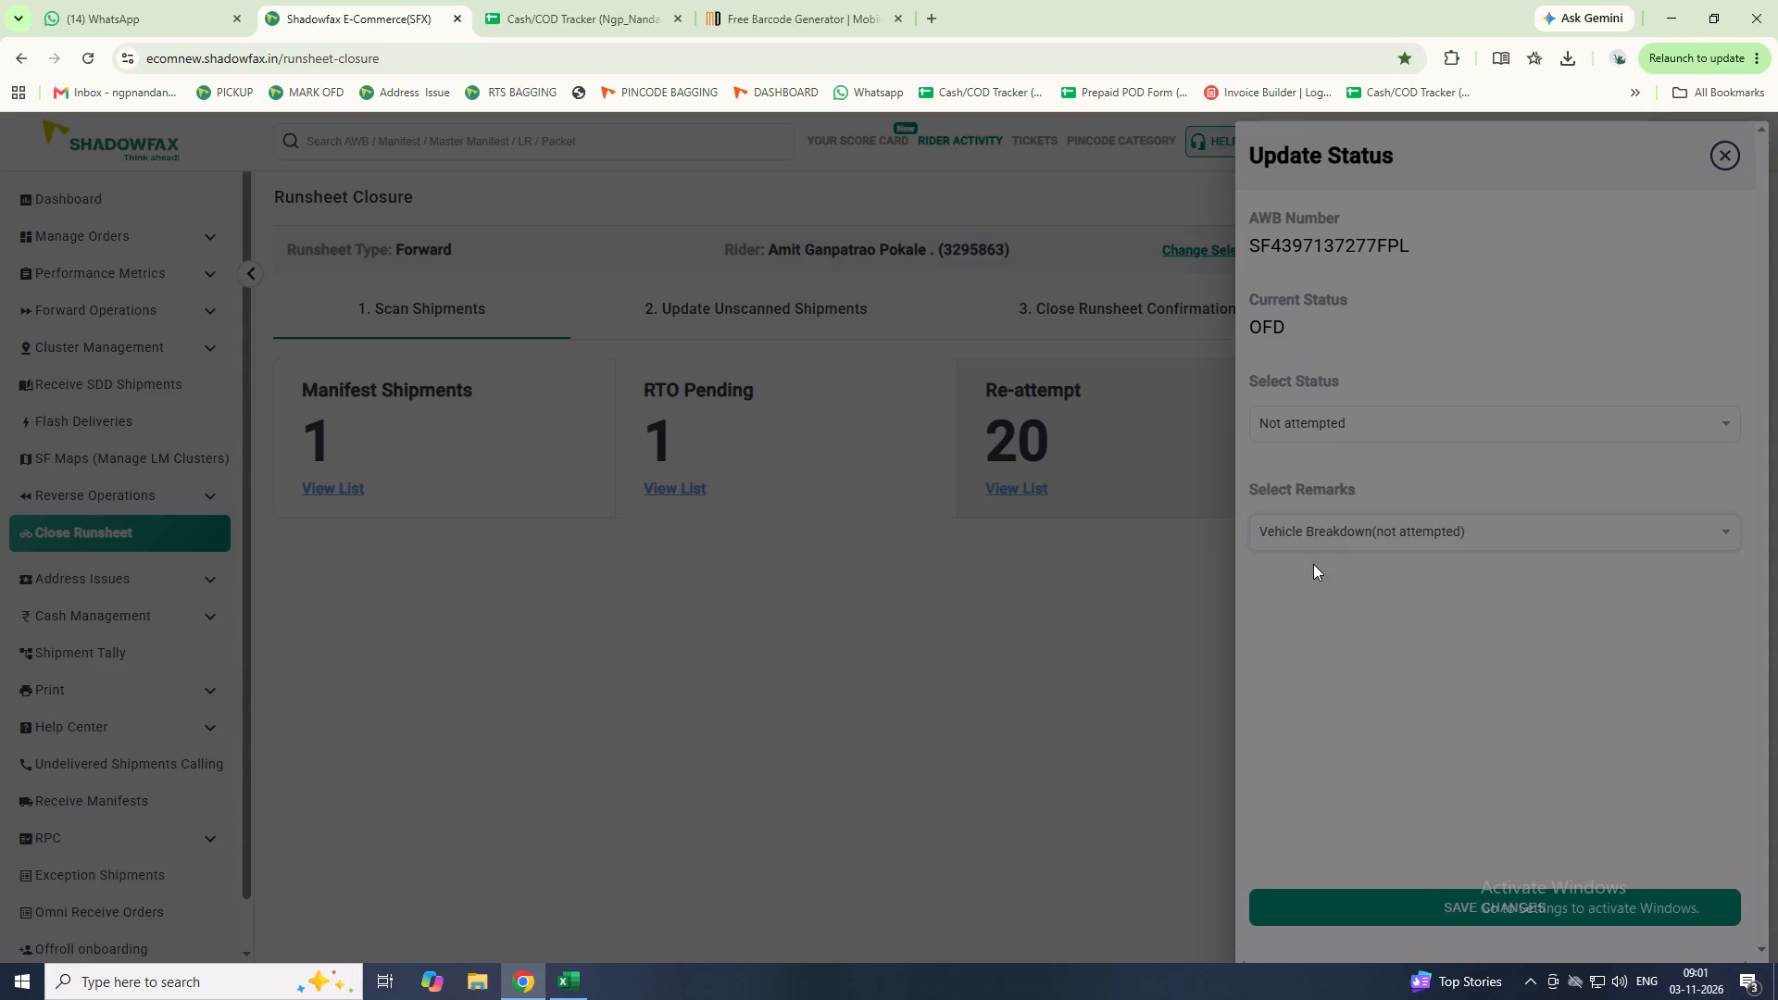
{"action": "left_click", "coordinate": [1405, 895]}
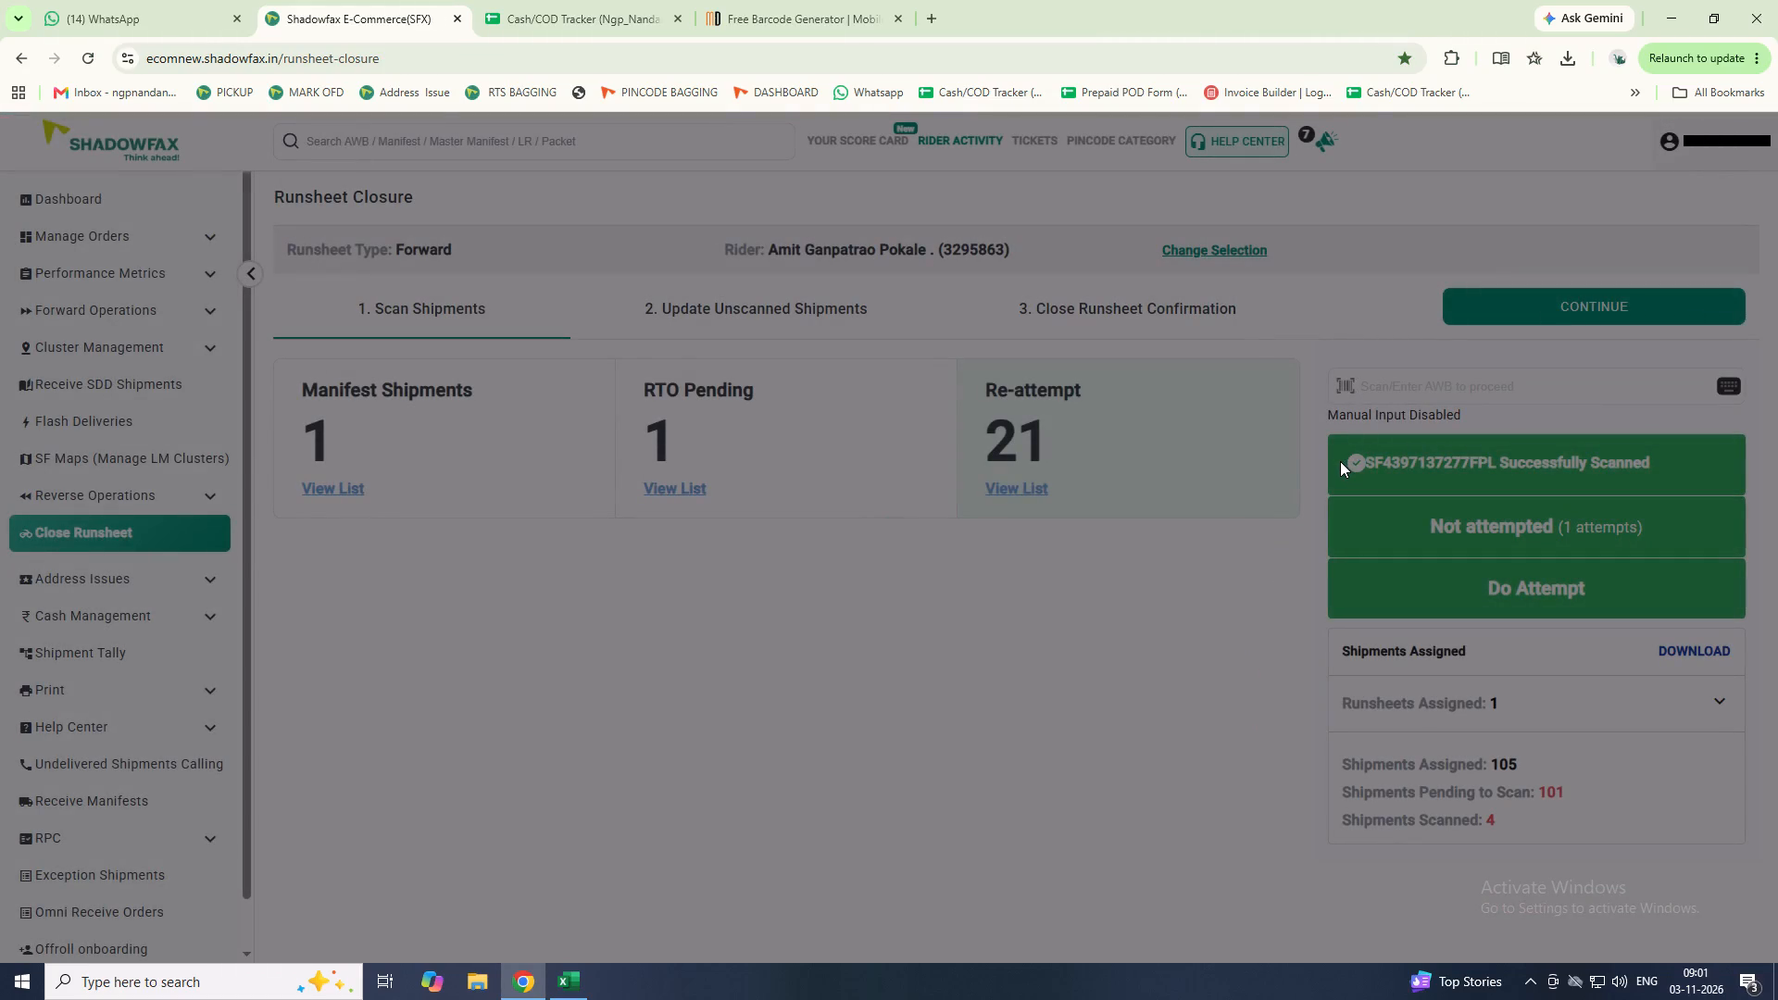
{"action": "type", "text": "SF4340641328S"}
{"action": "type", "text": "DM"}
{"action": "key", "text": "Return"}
{"action": "left_click", "coordinate": [1391, 425]}
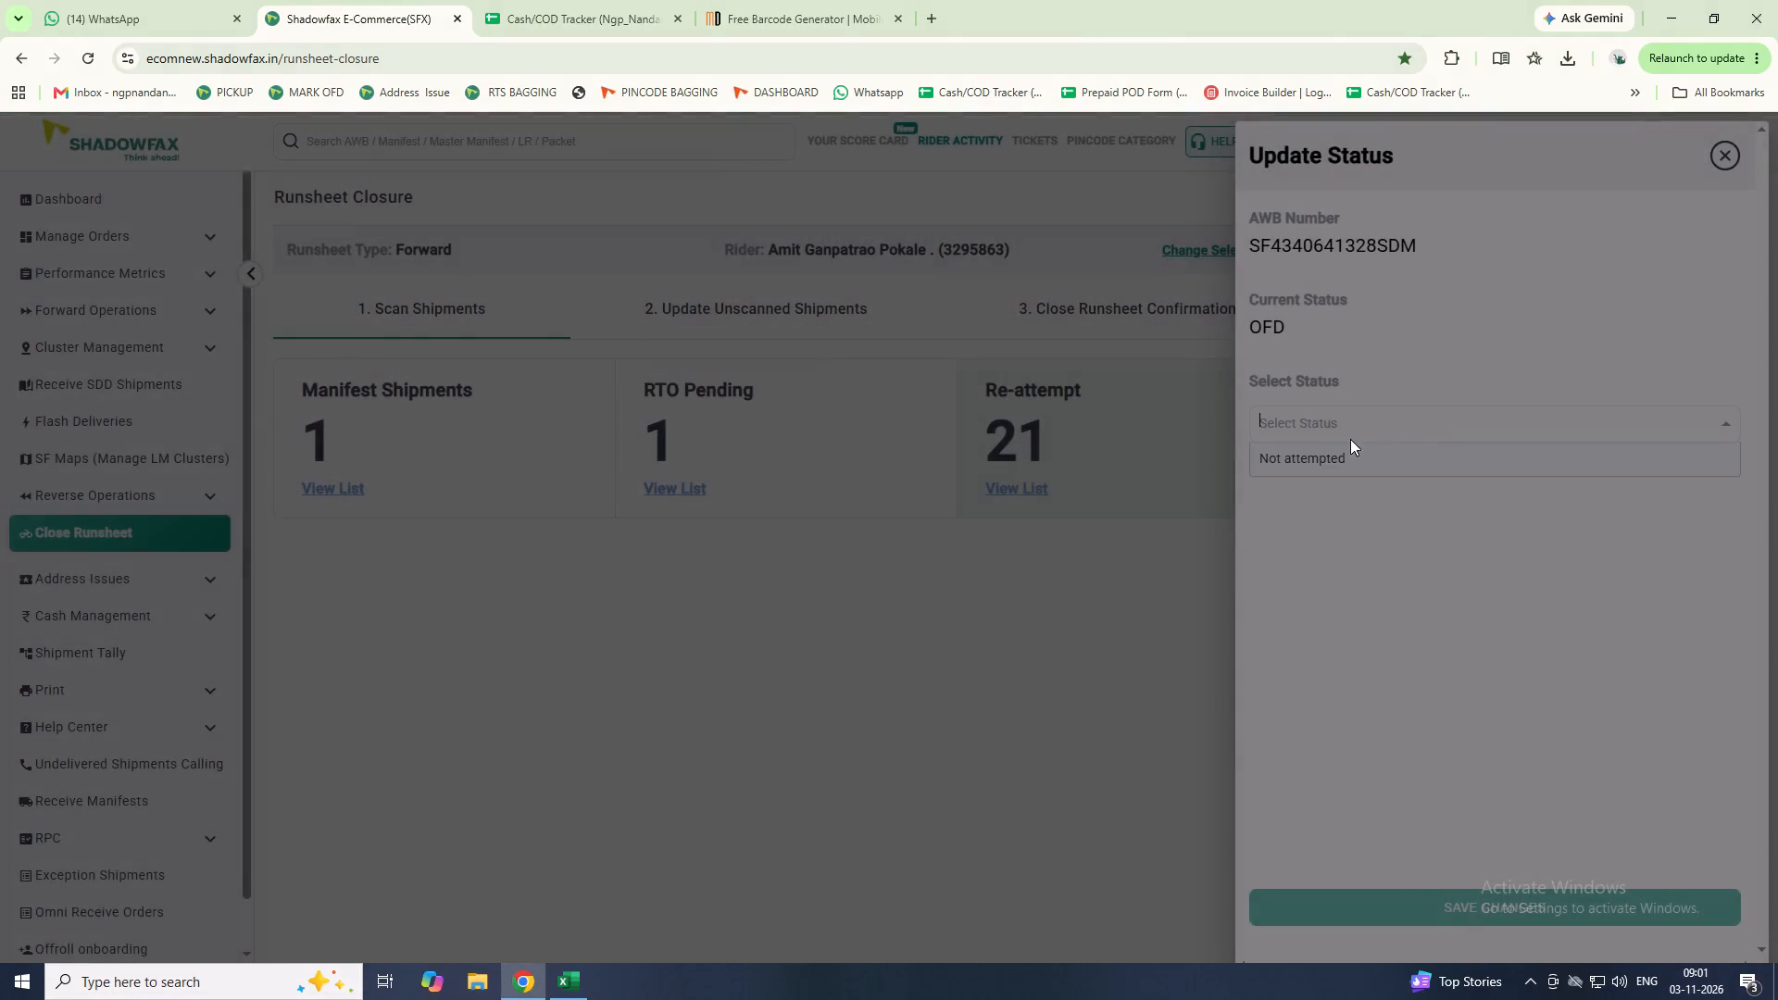
{"action": "left_click", "coordinate": [1335, 448]}
{"action": "left_click", "coordinate": [1324, 535]}
{"action": "left_click", "coordinate": [1314, 562]}
{"action": "left_click", "coordinate": [1333, 903]}
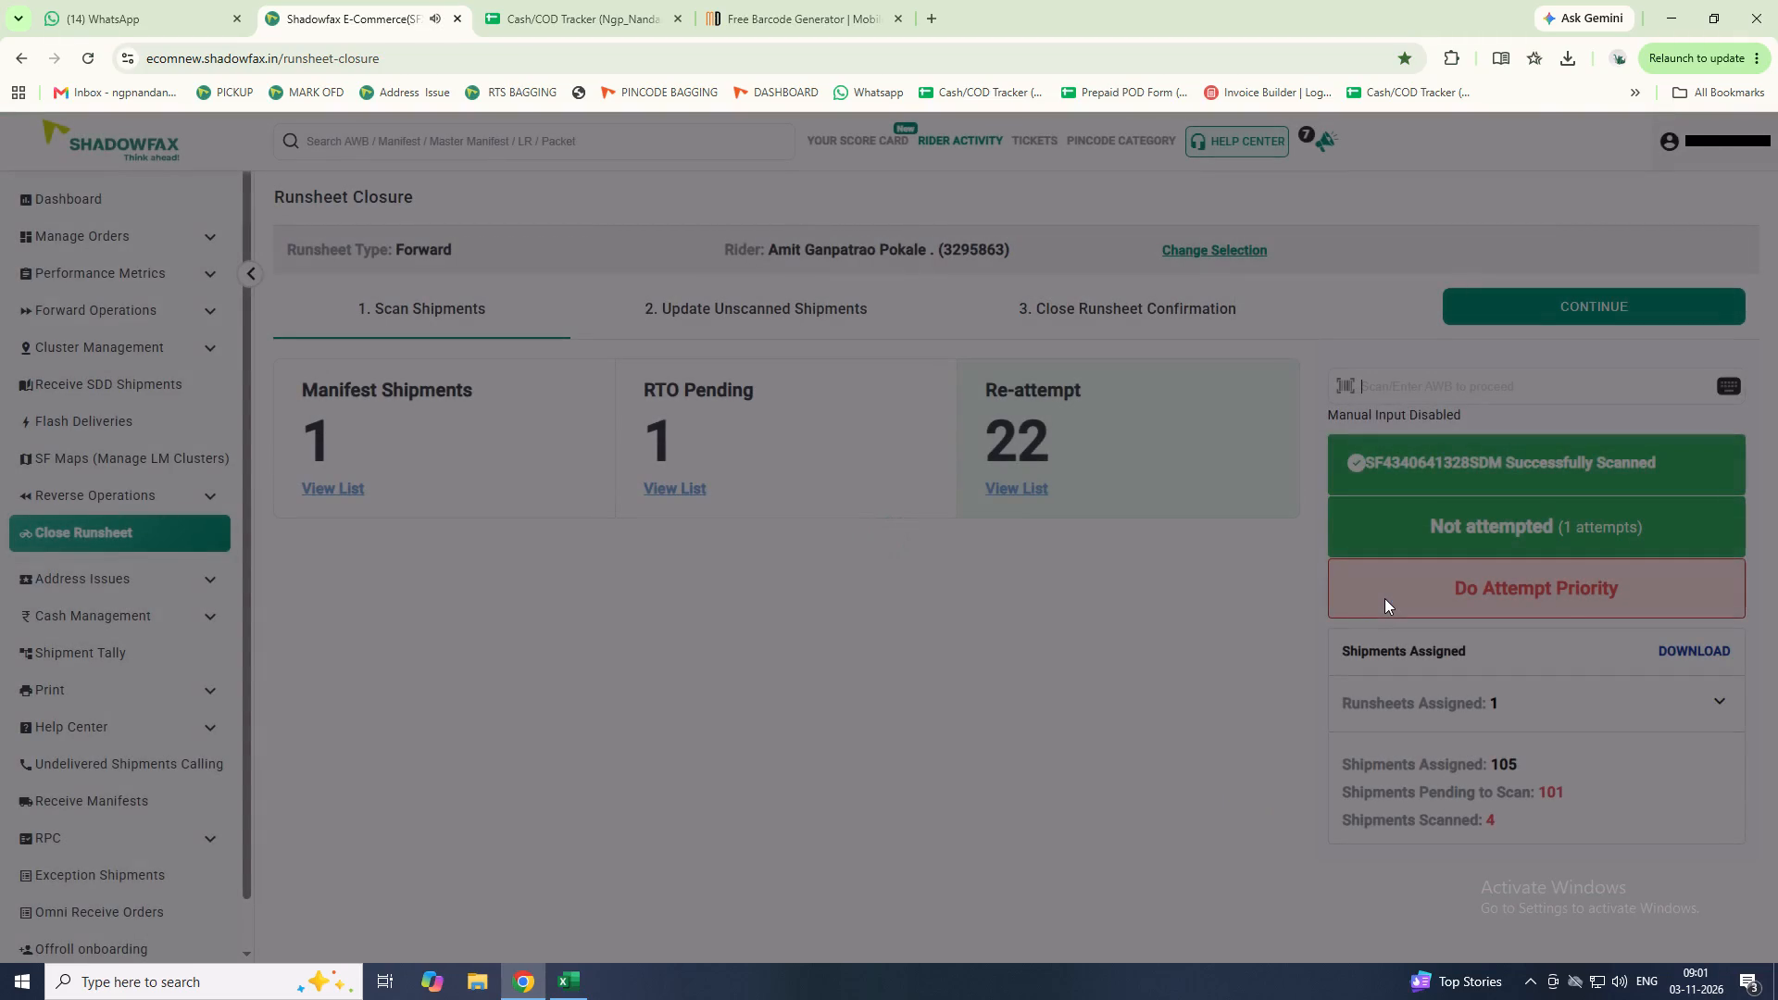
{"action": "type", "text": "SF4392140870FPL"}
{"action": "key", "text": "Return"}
{"action": "left_click", "coordinate": [1406, 424]}
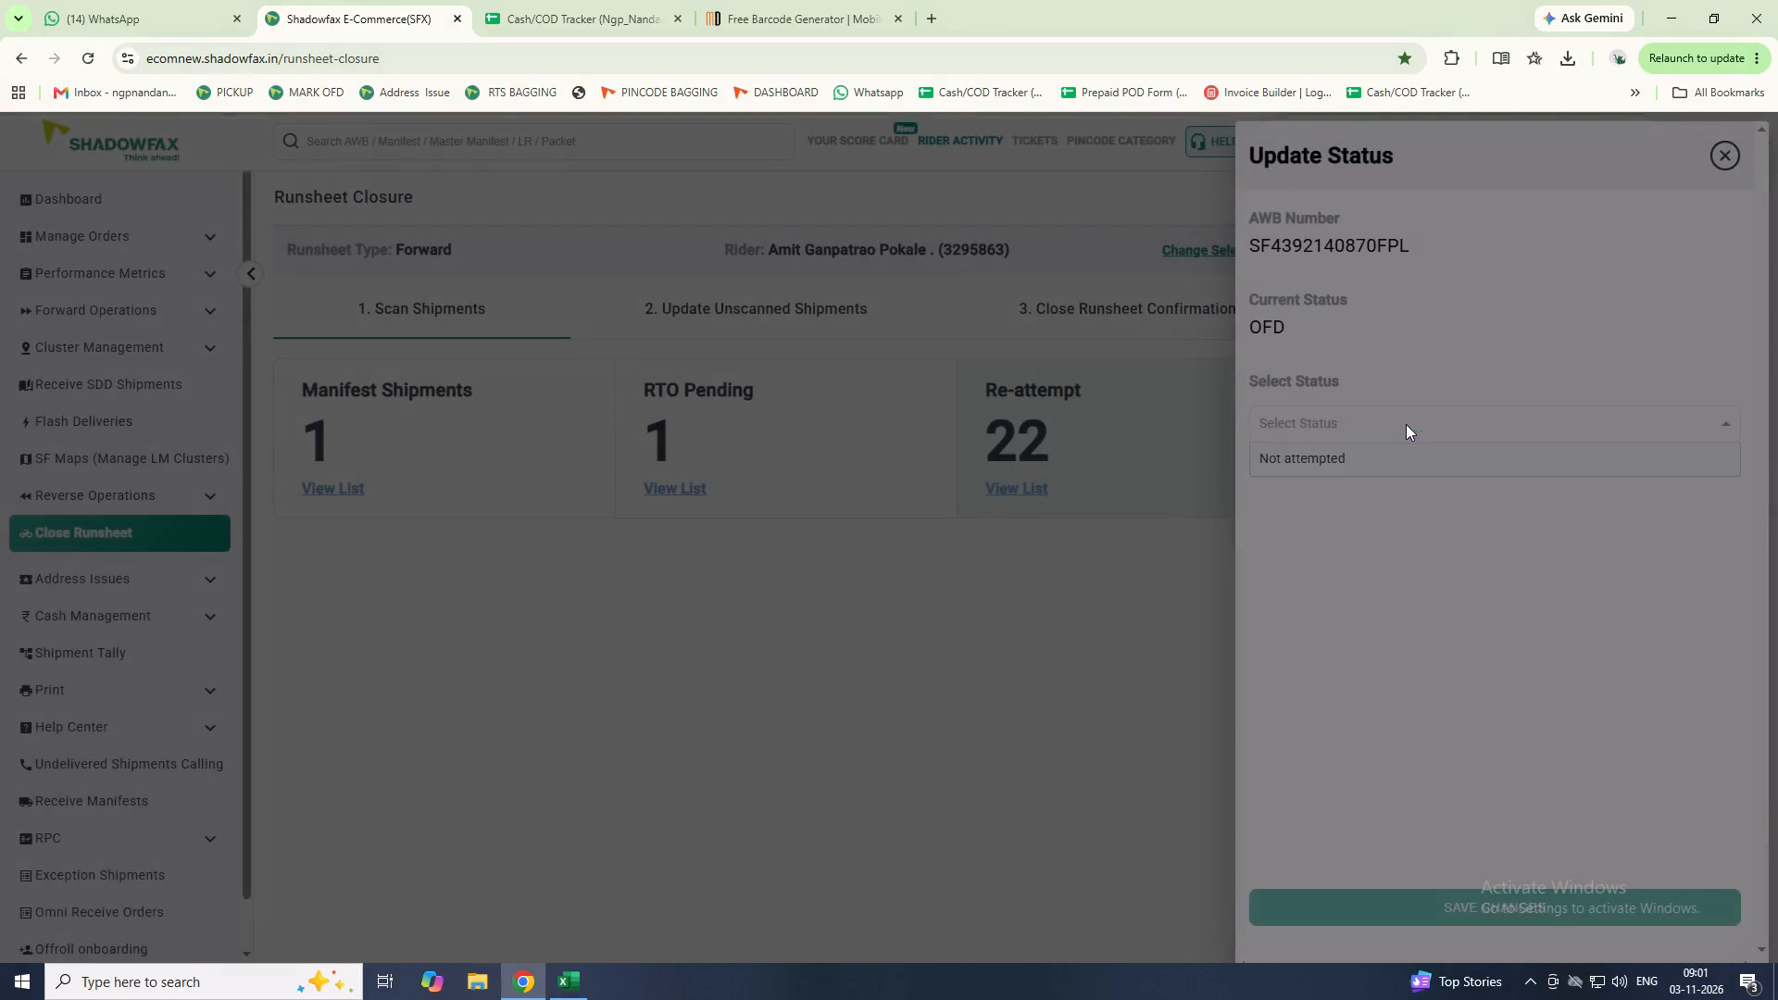
{"action": "left_click", "coordinate": [1338, 456]}
{"action": "left_click", "coordinate": [1330, 530]}
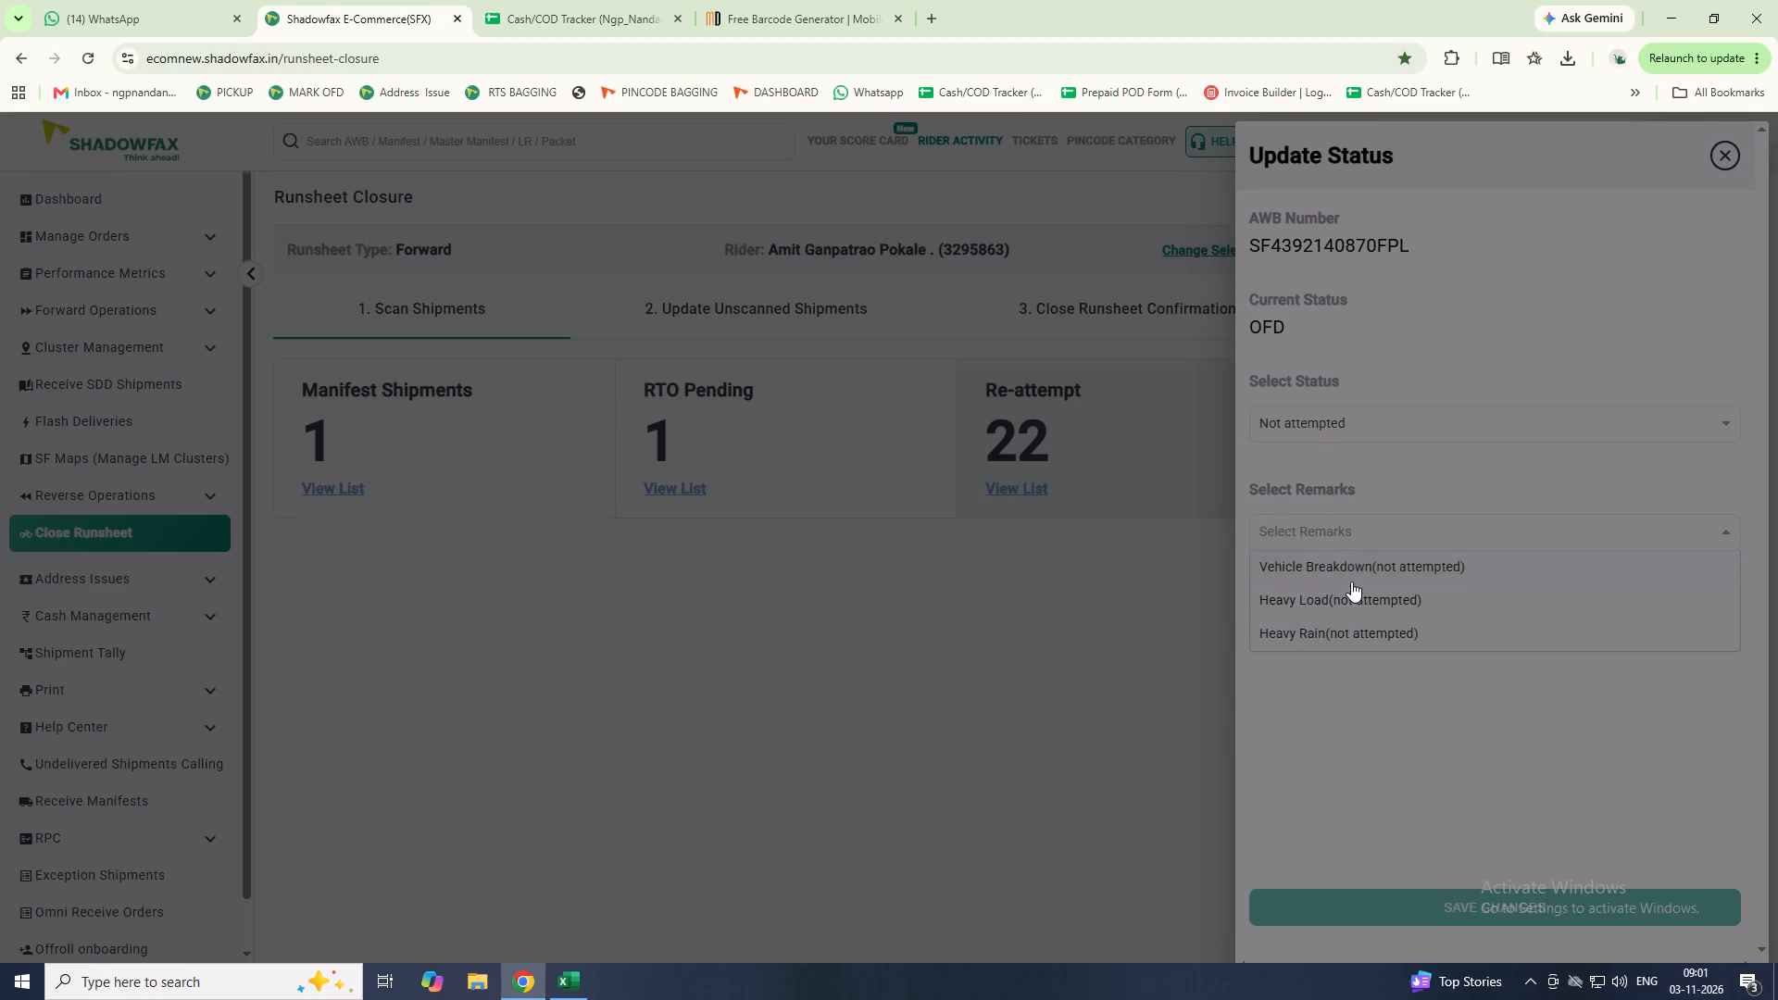
{"action": "left_click", "coordinate": [1351, 581]}
{"action": "left_click", "coordinate": [1392, 912]}
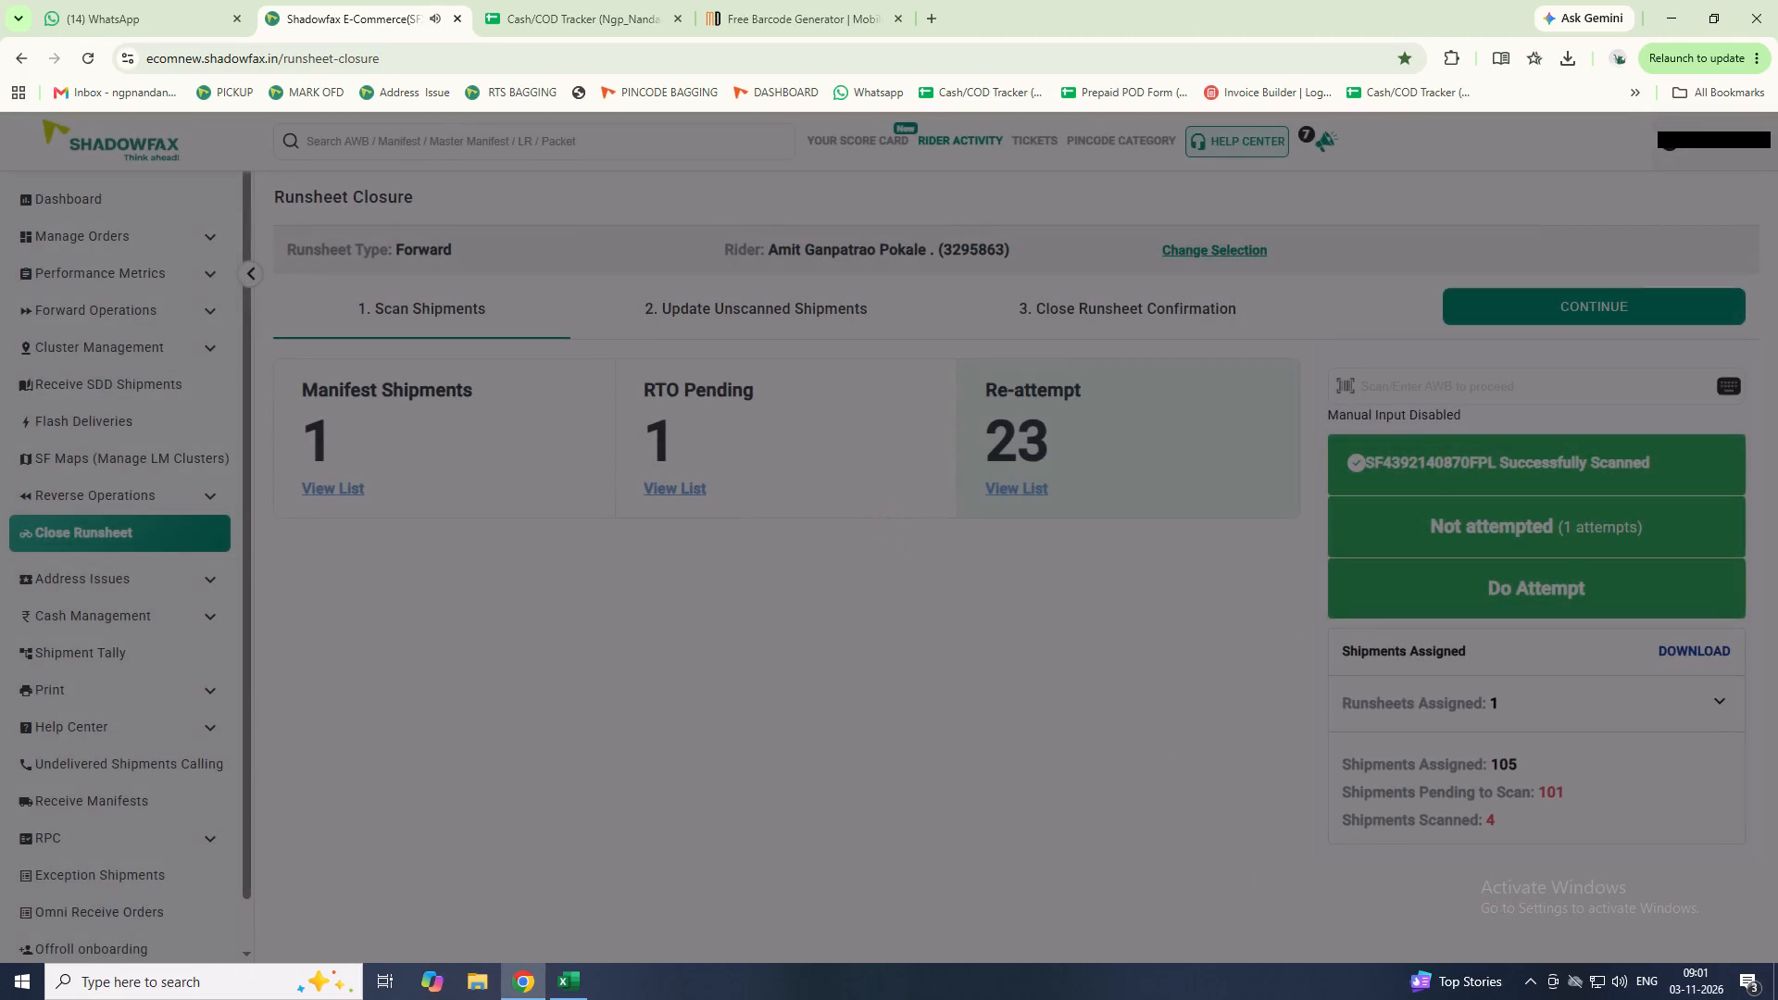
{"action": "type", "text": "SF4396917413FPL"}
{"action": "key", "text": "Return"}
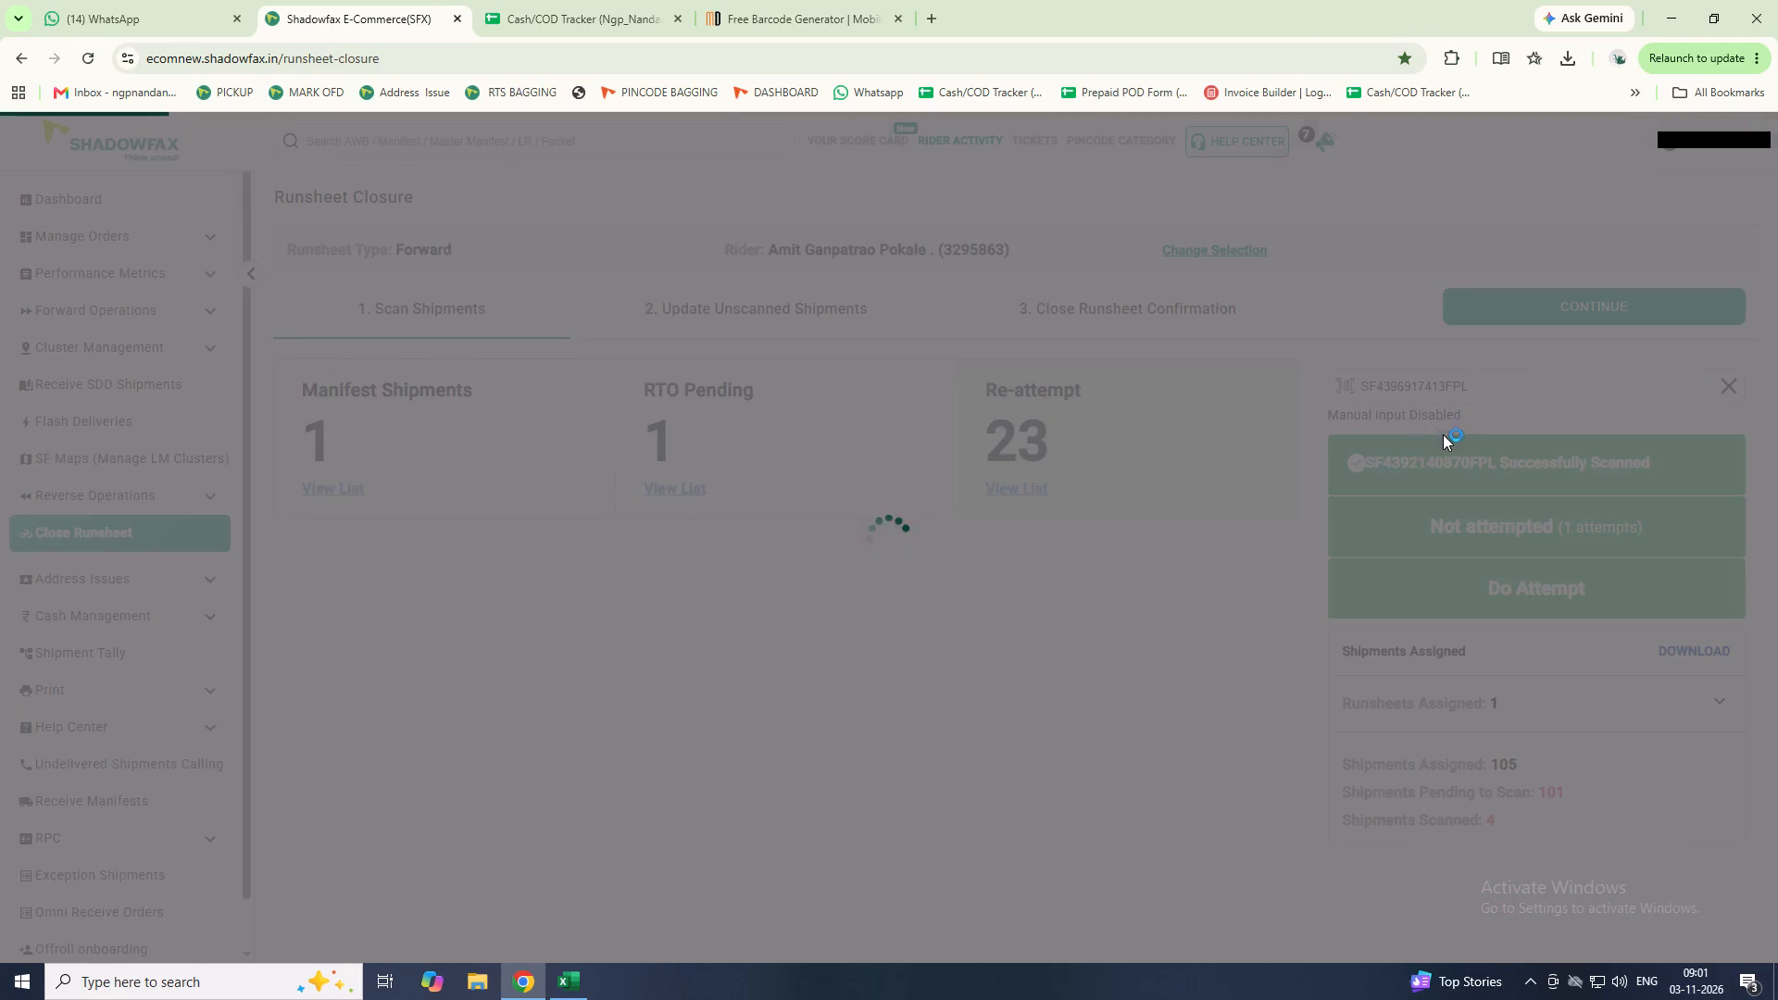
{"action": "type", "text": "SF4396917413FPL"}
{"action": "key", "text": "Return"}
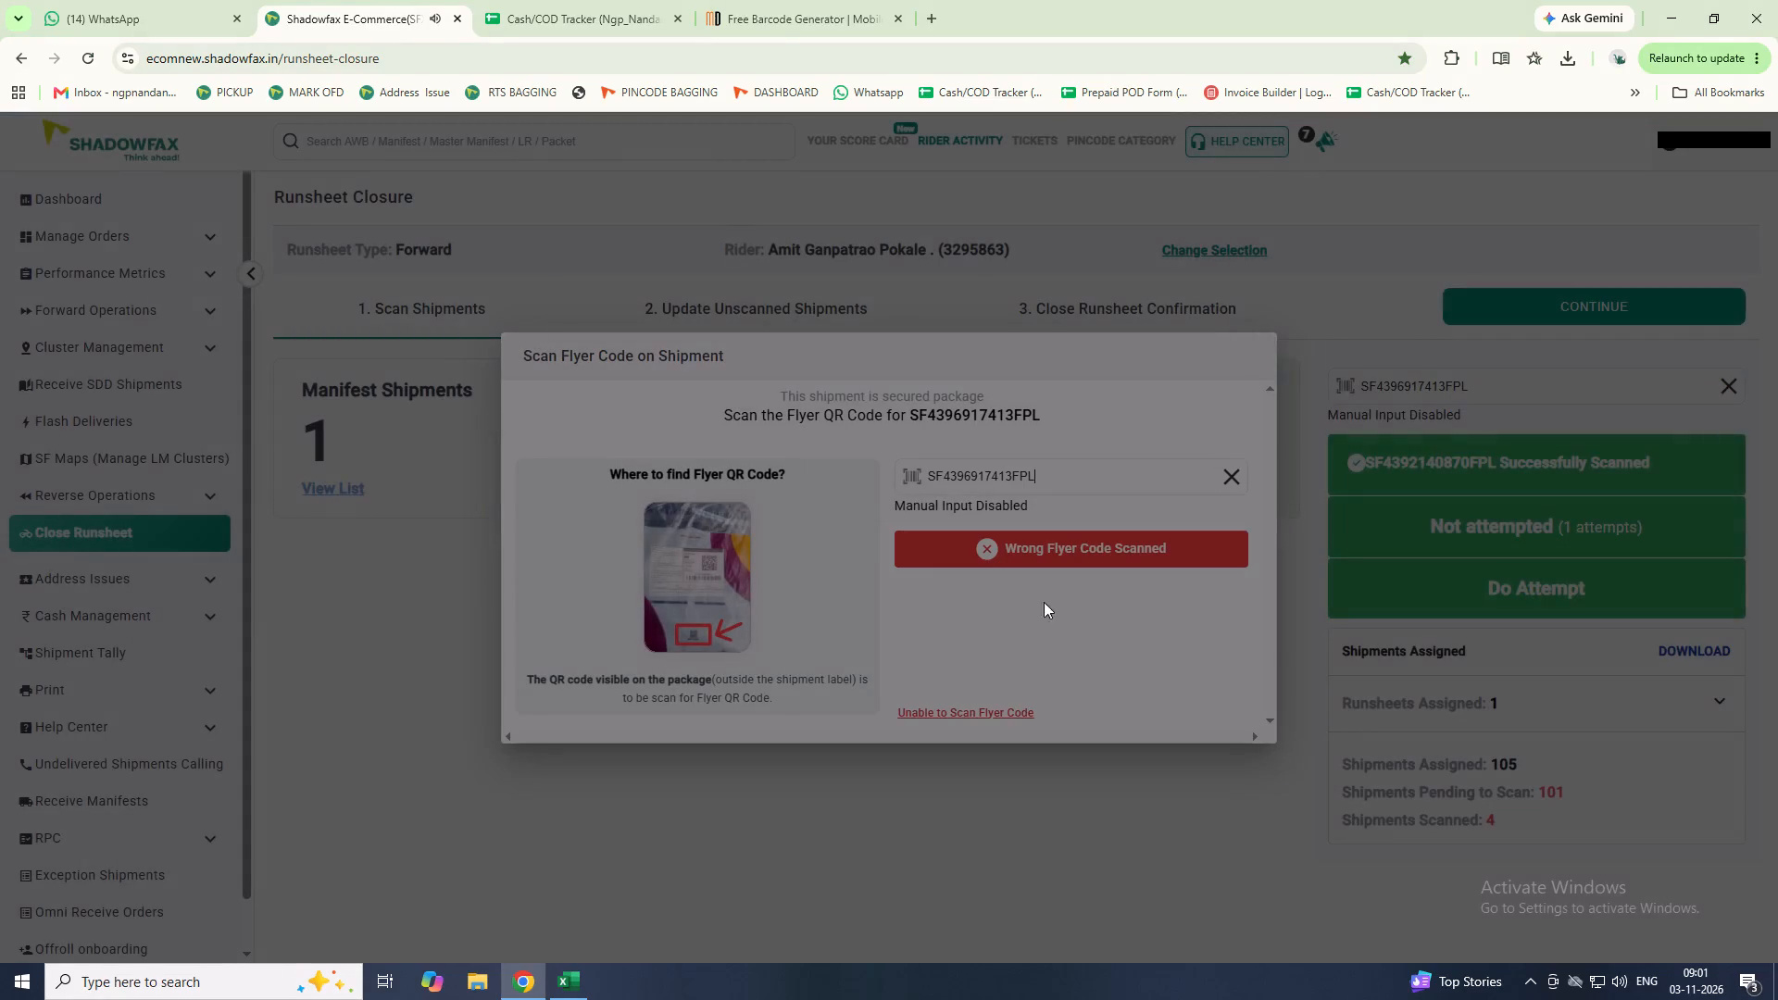
{"action": "left_click", "coordinate": [987, 717]}
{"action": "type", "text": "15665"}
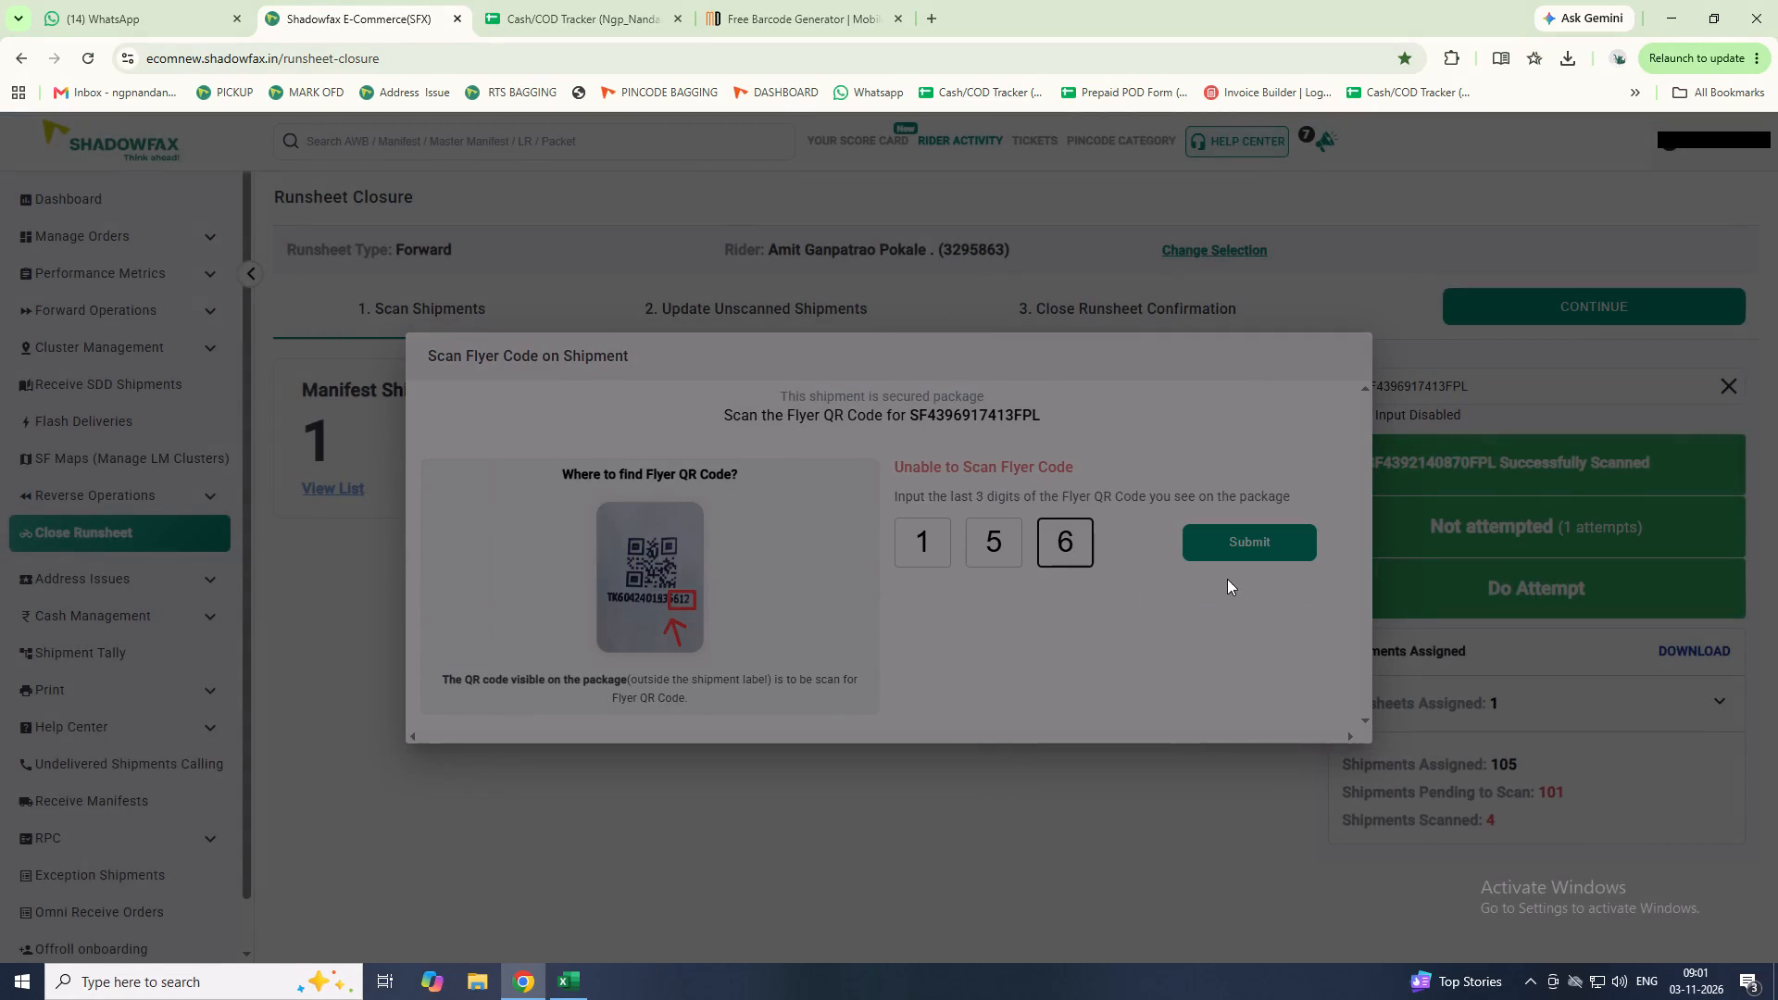
{"action": "left_click", "coordinate": [1231, 545]}
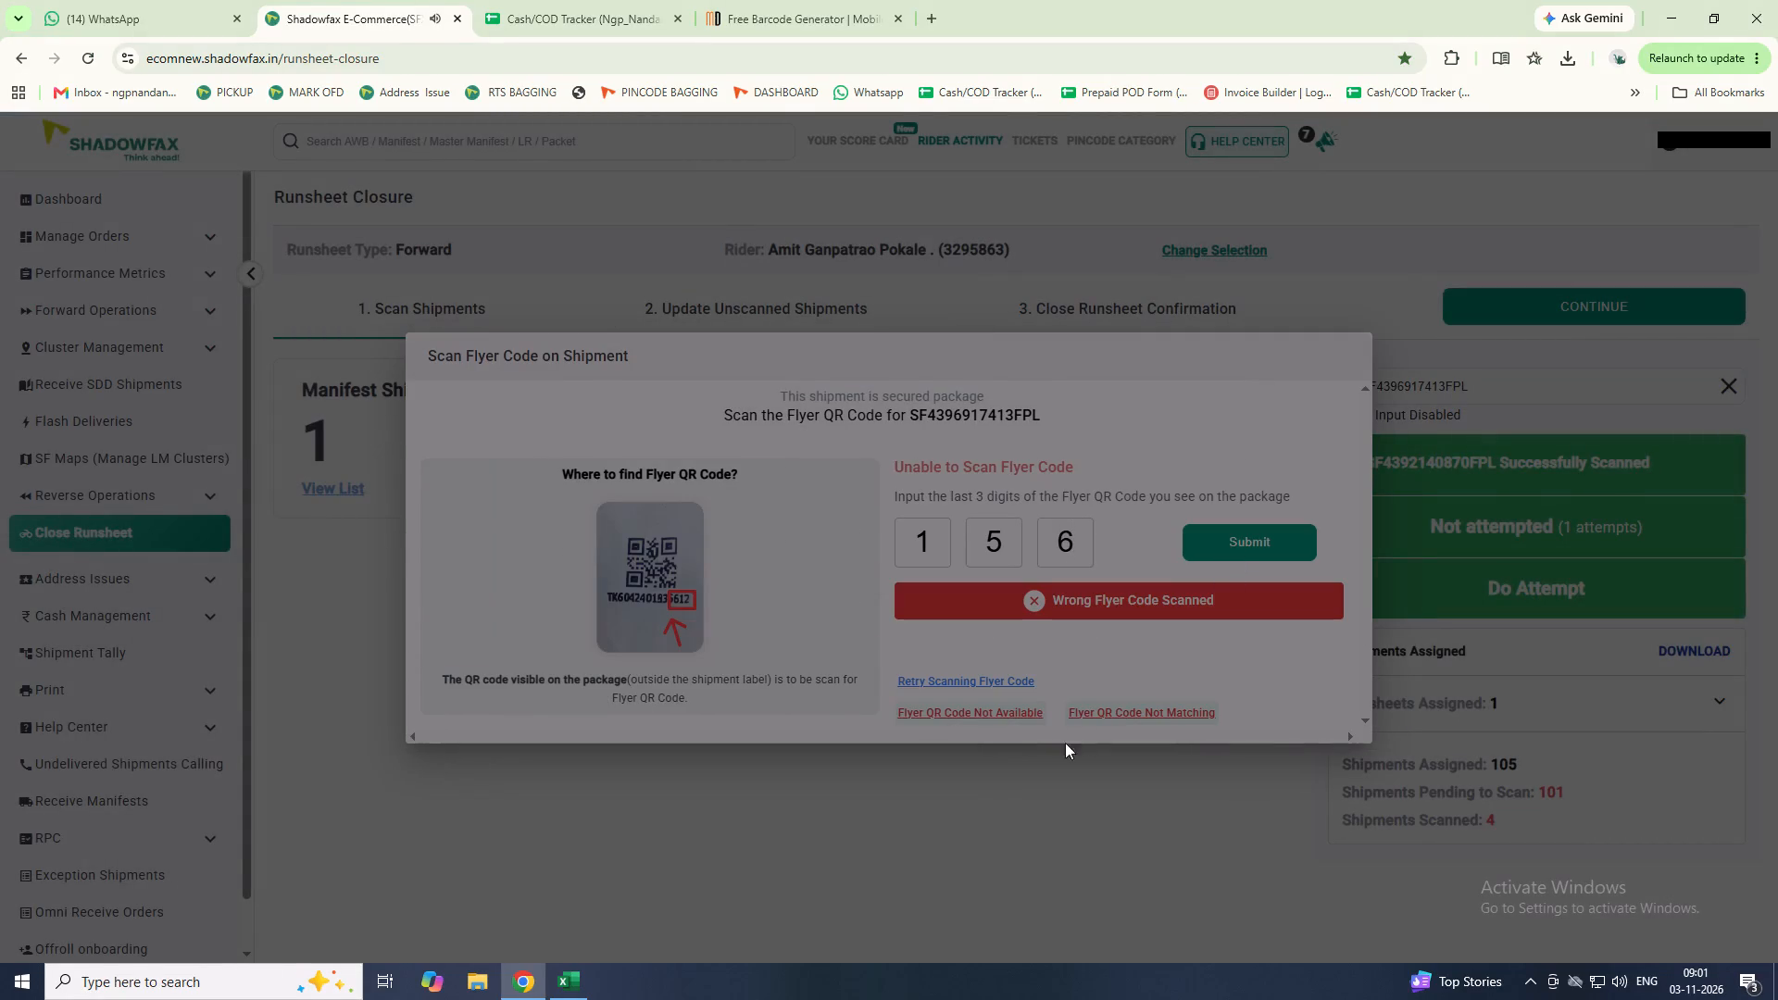
{"action": "left_click", "coordinate": [1005, 713]}
{"action": "left_click", "coordinate": [1437, 423]}
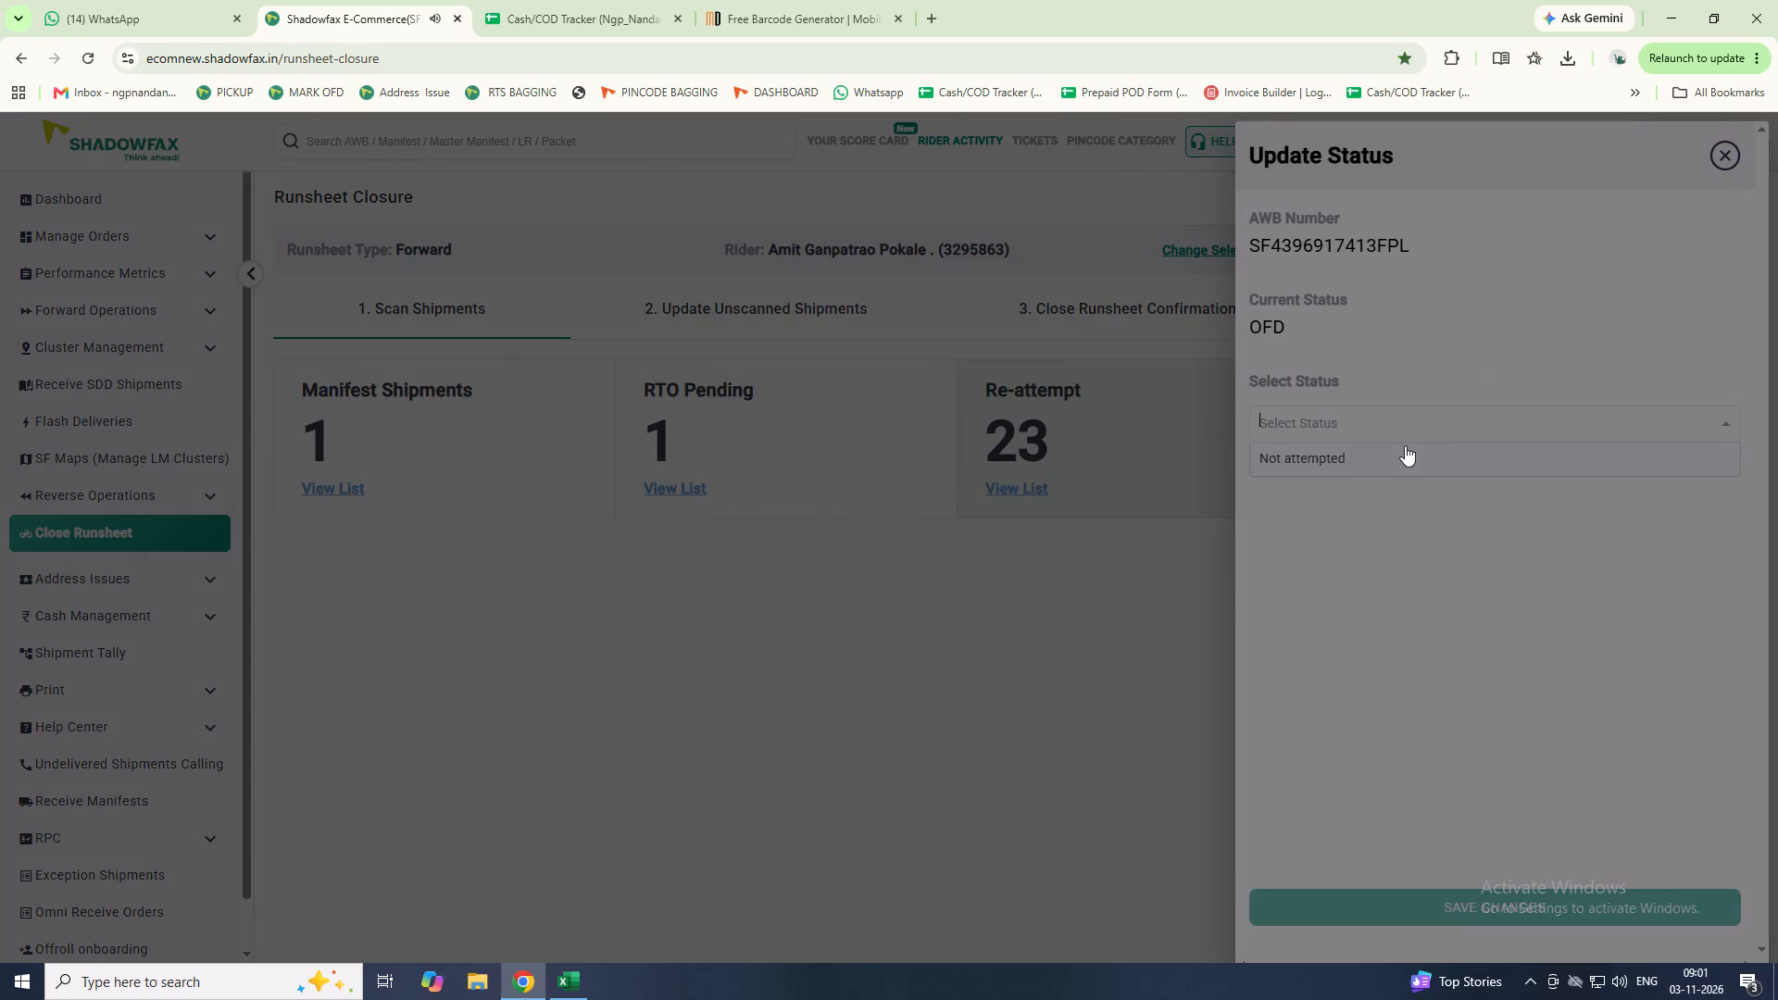
{"action": "left_click", "coordinate": [1363, 460]}
{"action": "left_click", "coordinate": [1324, 531]}
{"action": "left_click", "coordinate": [1315, 560]}
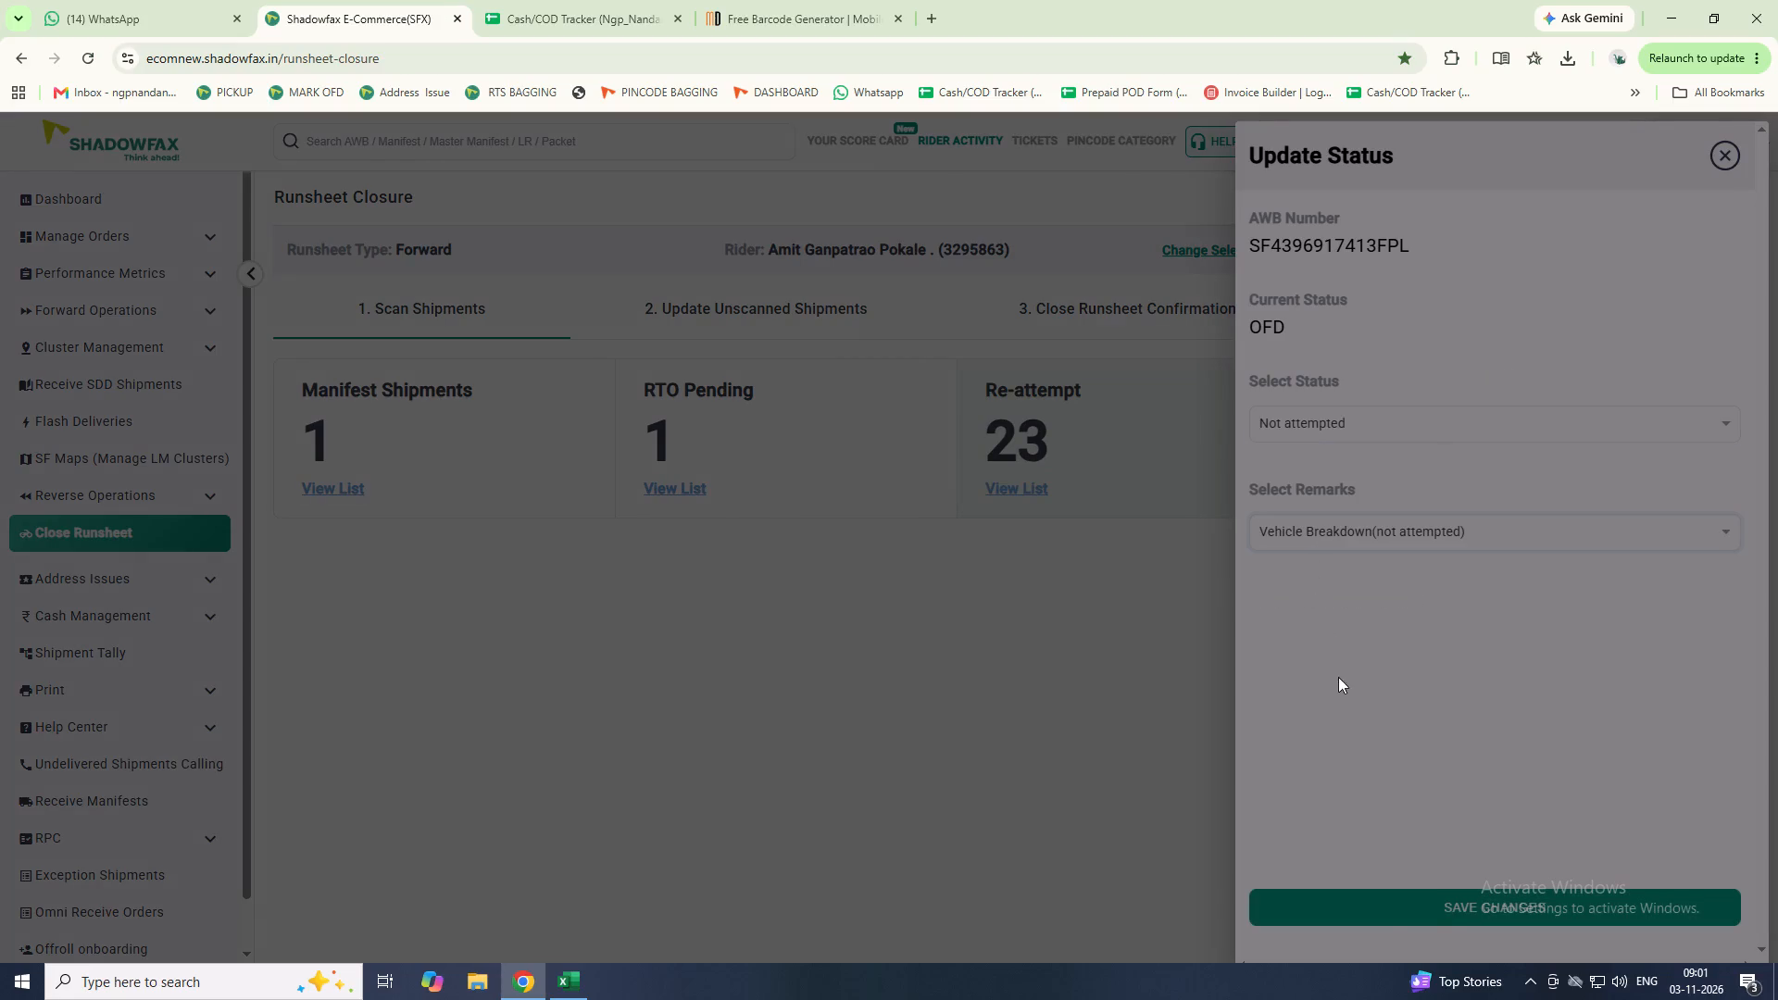
{"action": "left_click", "coordinate": [1418, 900]}
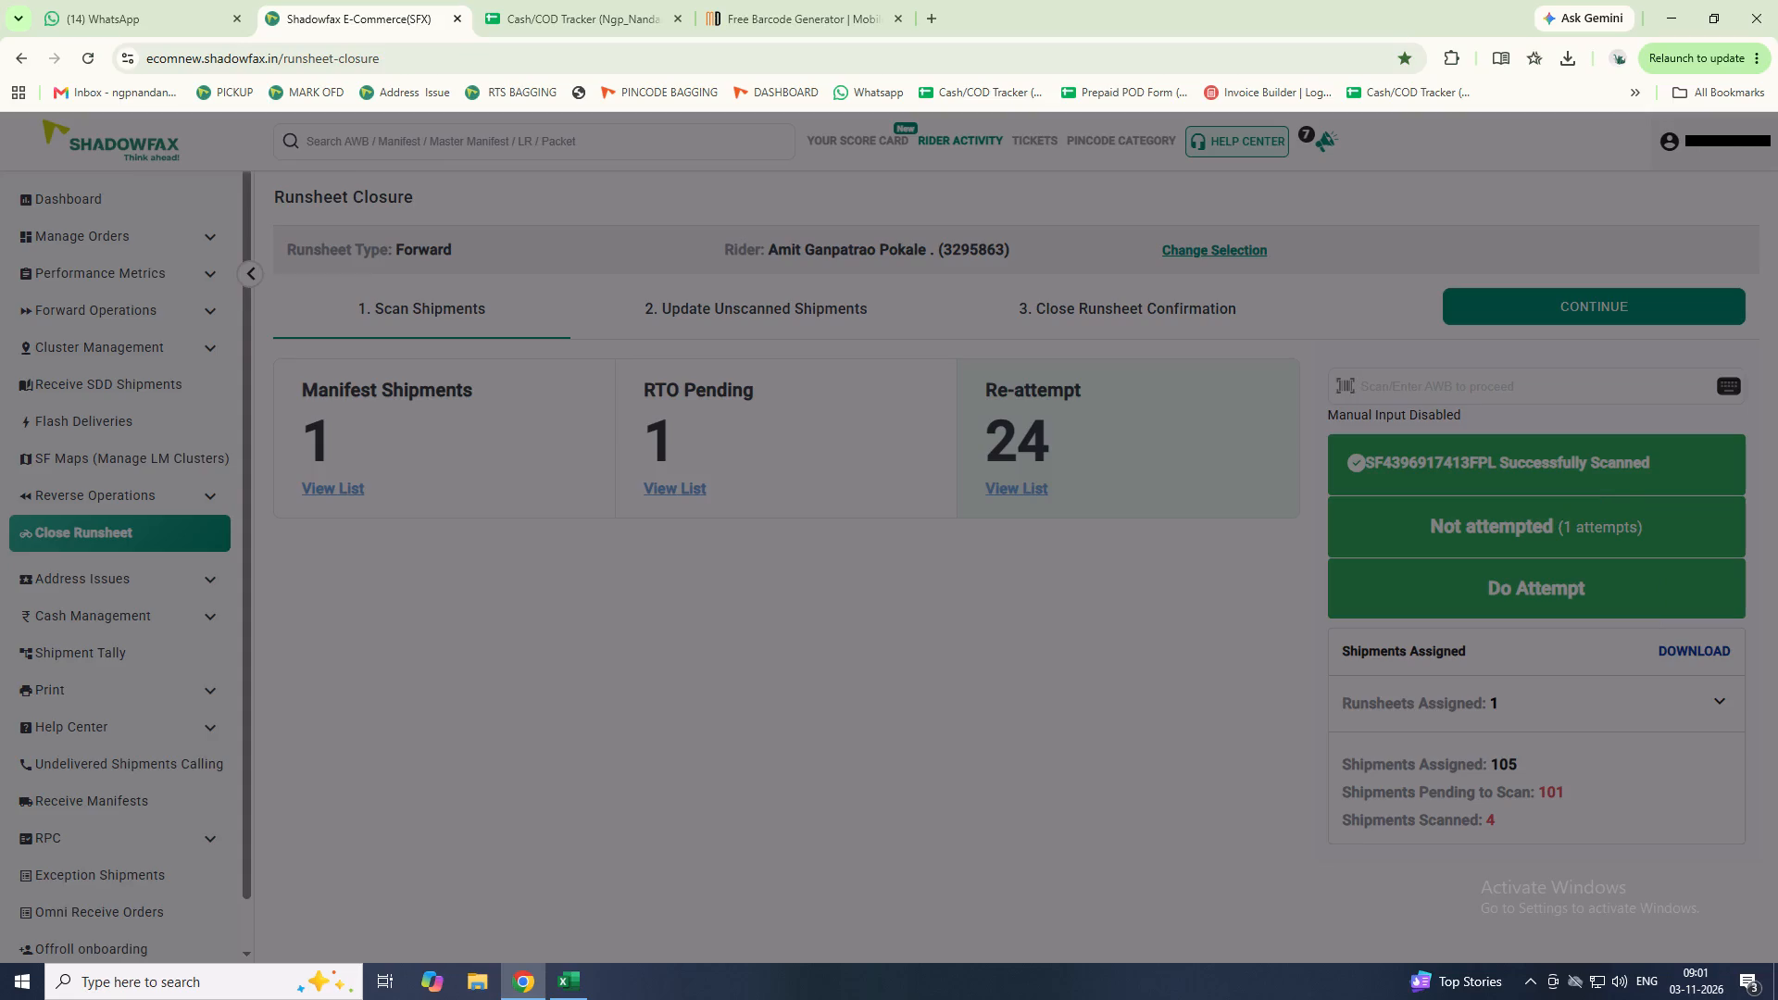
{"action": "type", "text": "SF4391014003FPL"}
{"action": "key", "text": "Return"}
{"action": "right_click", "coordinate": [1591, 462]}
{"action": "left_click", "coordinate": [1460, 432]}
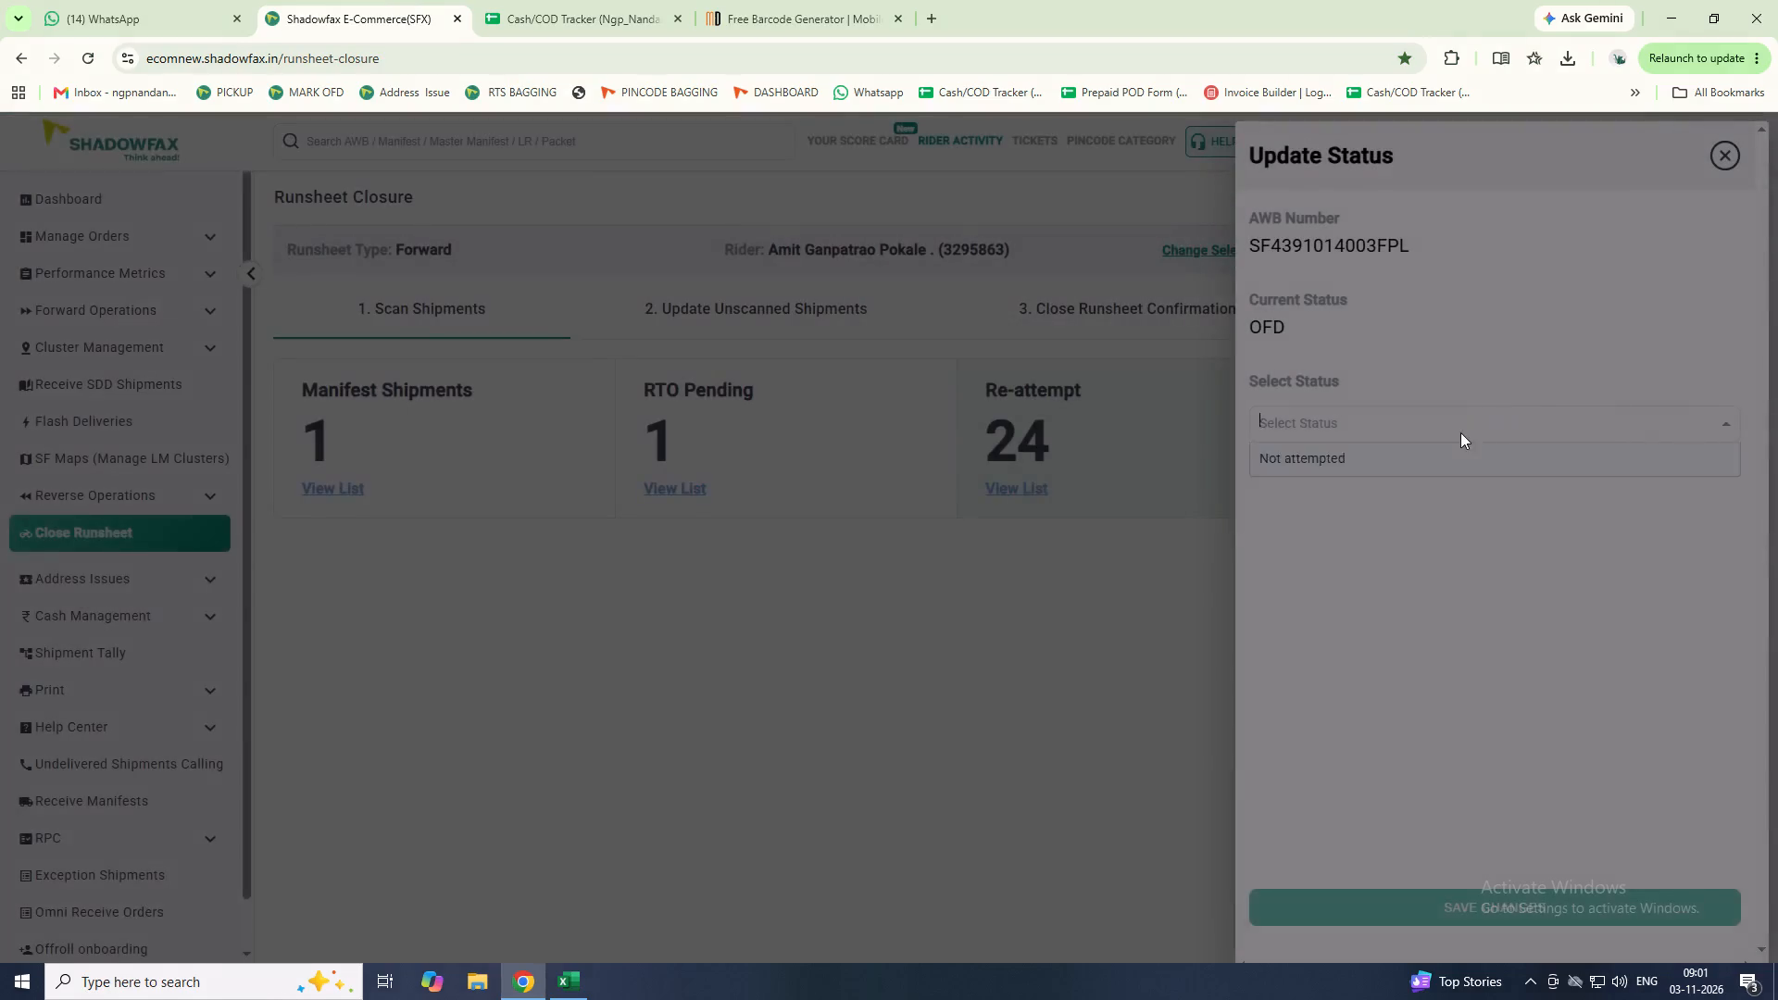
{"action": "left_click", "coordinate": [1363, 454]}
{"action": "left_click", "coordinate": [1348, 541]}
{"action": "left_click", "coordinate": [1347, 568]}
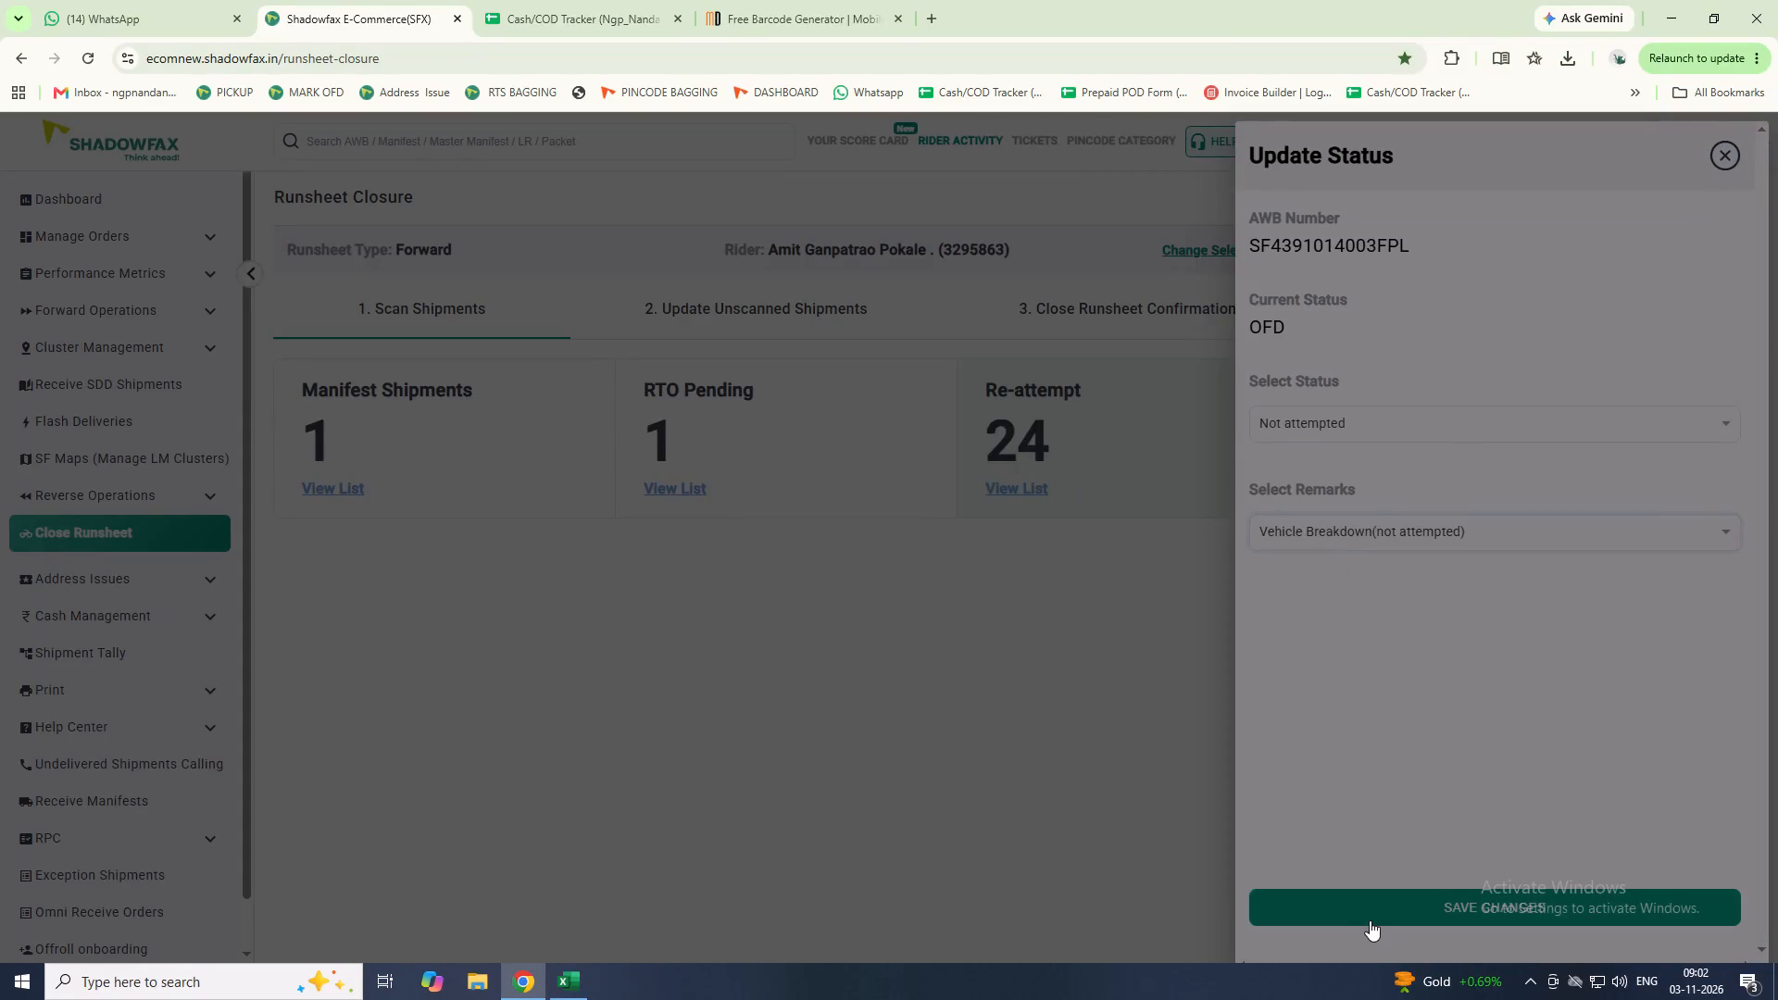
{"action": "left_click", "coordinate": [1367, 917]}
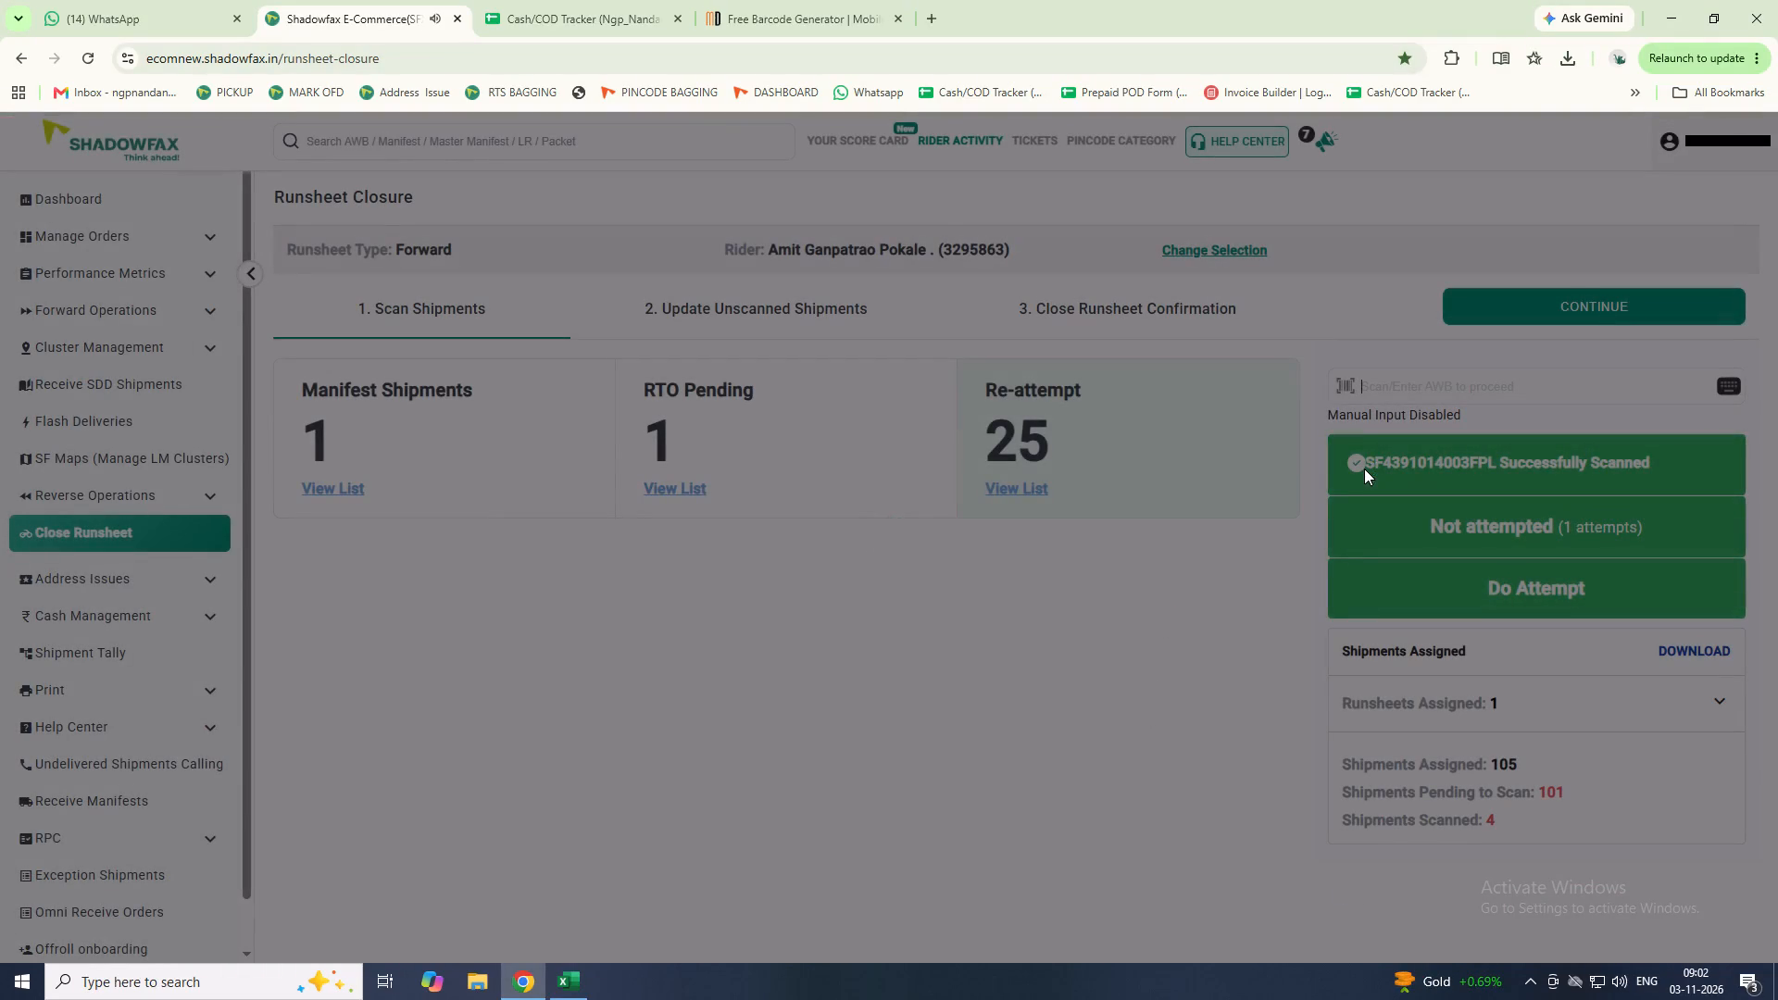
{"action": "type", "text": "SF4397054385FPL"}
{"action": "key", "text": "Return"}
{"action": "left_click", "coordinate": [1366, 430]}
{"action": "left_click", "coordinate": [1348, 458]}
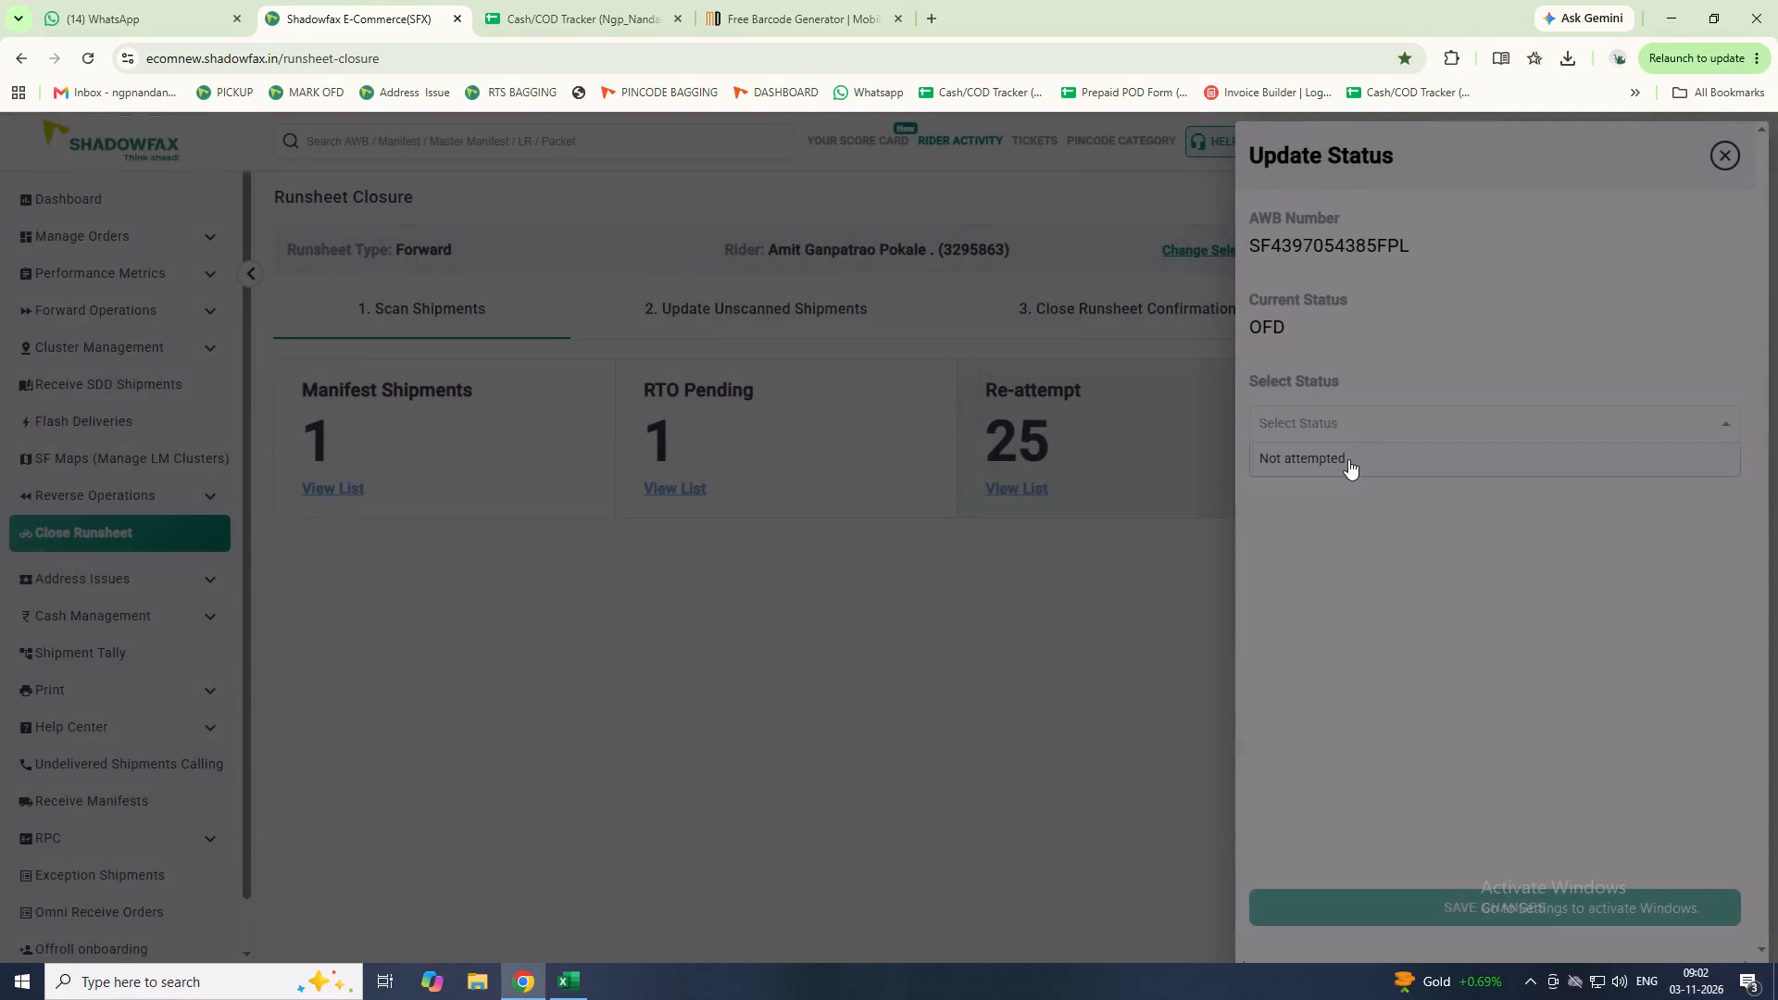
{"action": "left_click", "coordinate": [1328, 547]}
{"action": "left_click", "coordinate": [1340, 567]}
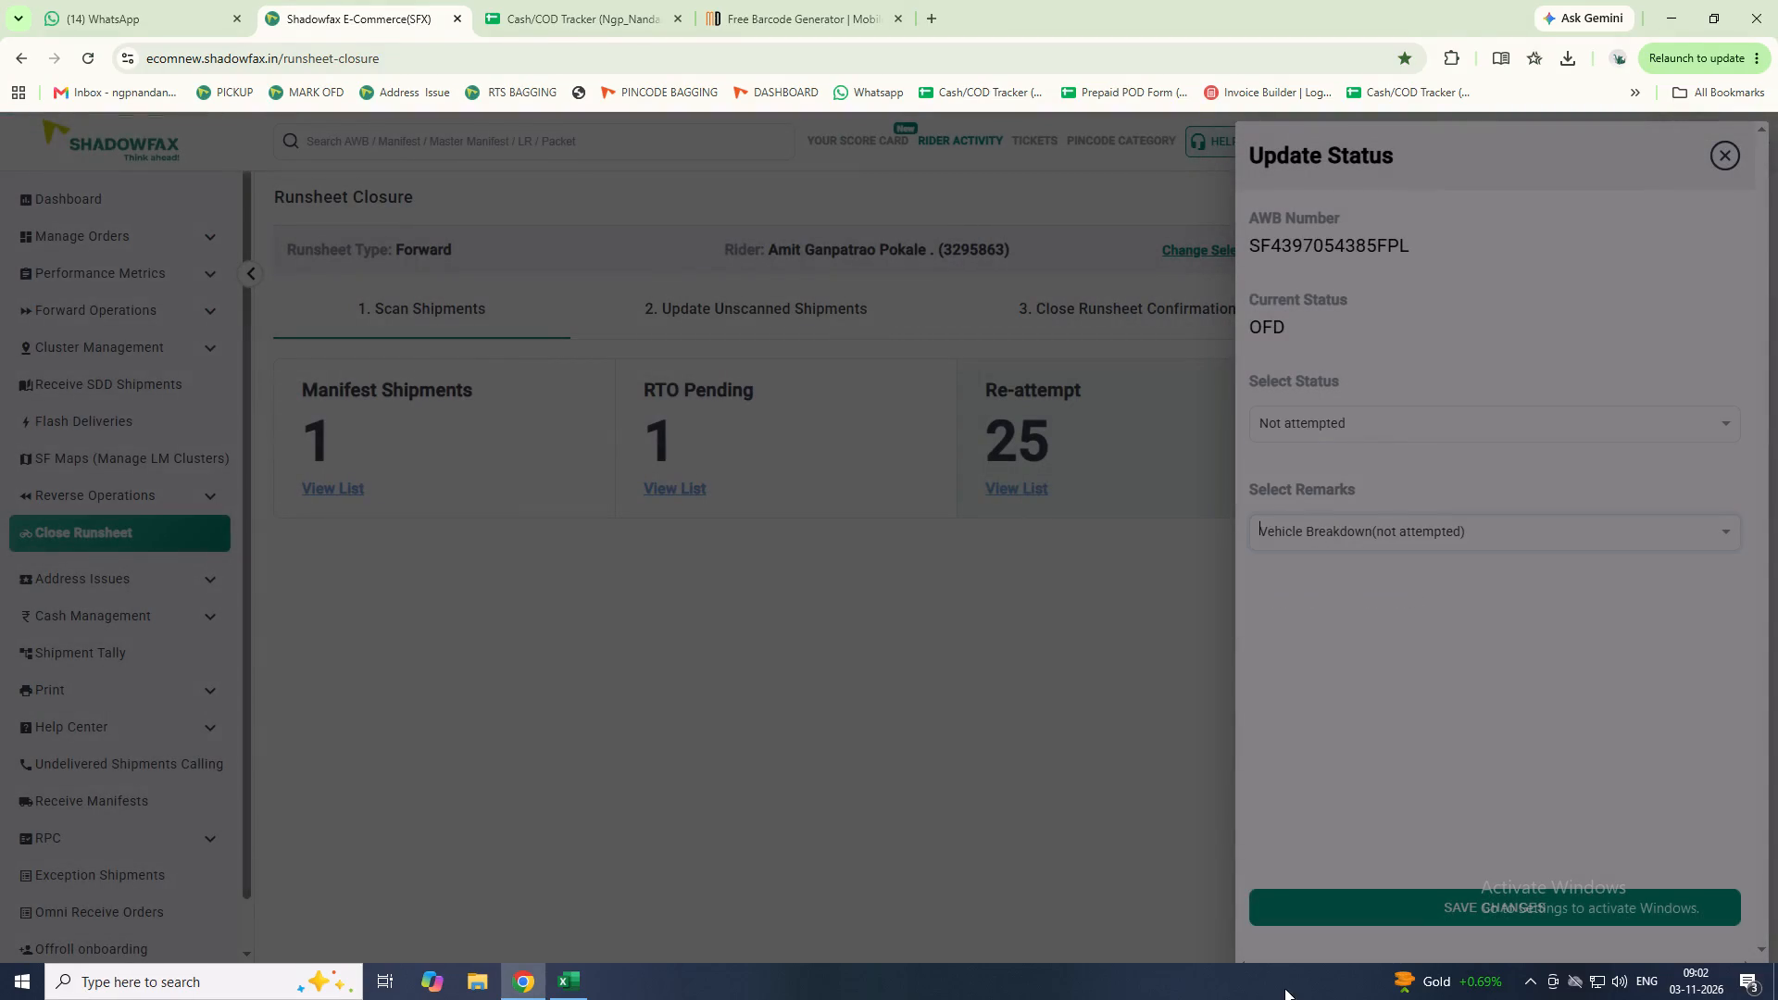
{"action": "left_click", "coordinate": [1401, 906]}
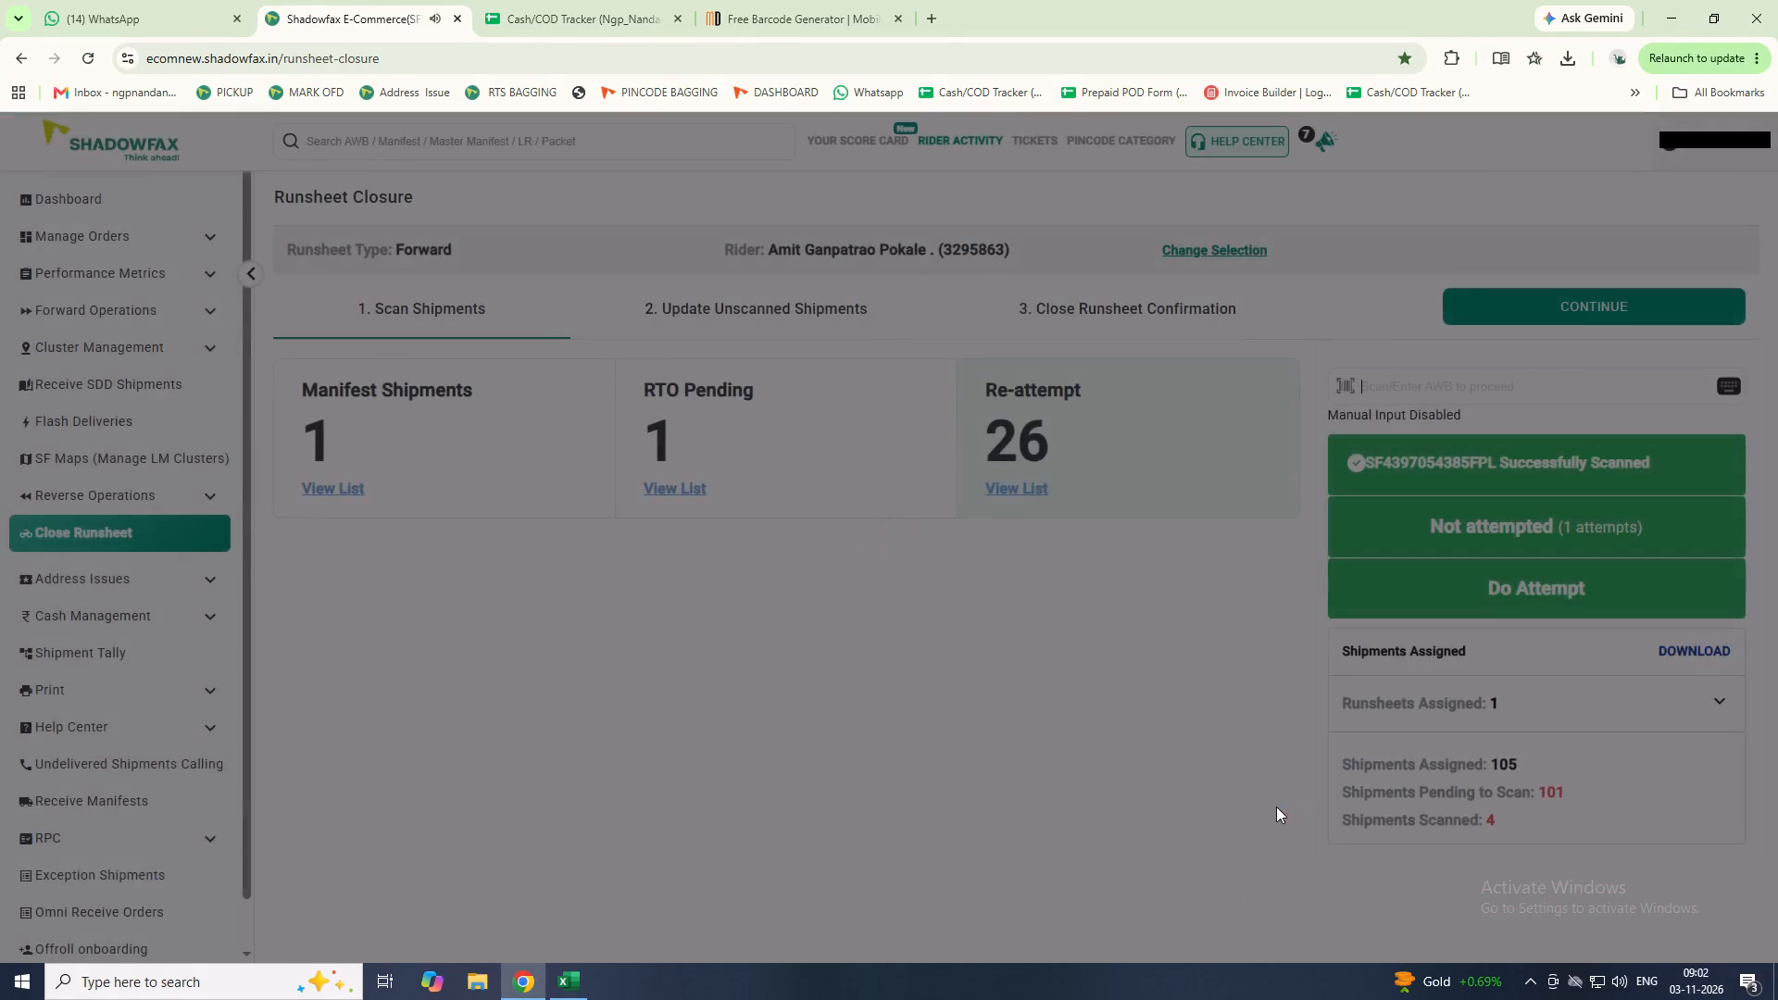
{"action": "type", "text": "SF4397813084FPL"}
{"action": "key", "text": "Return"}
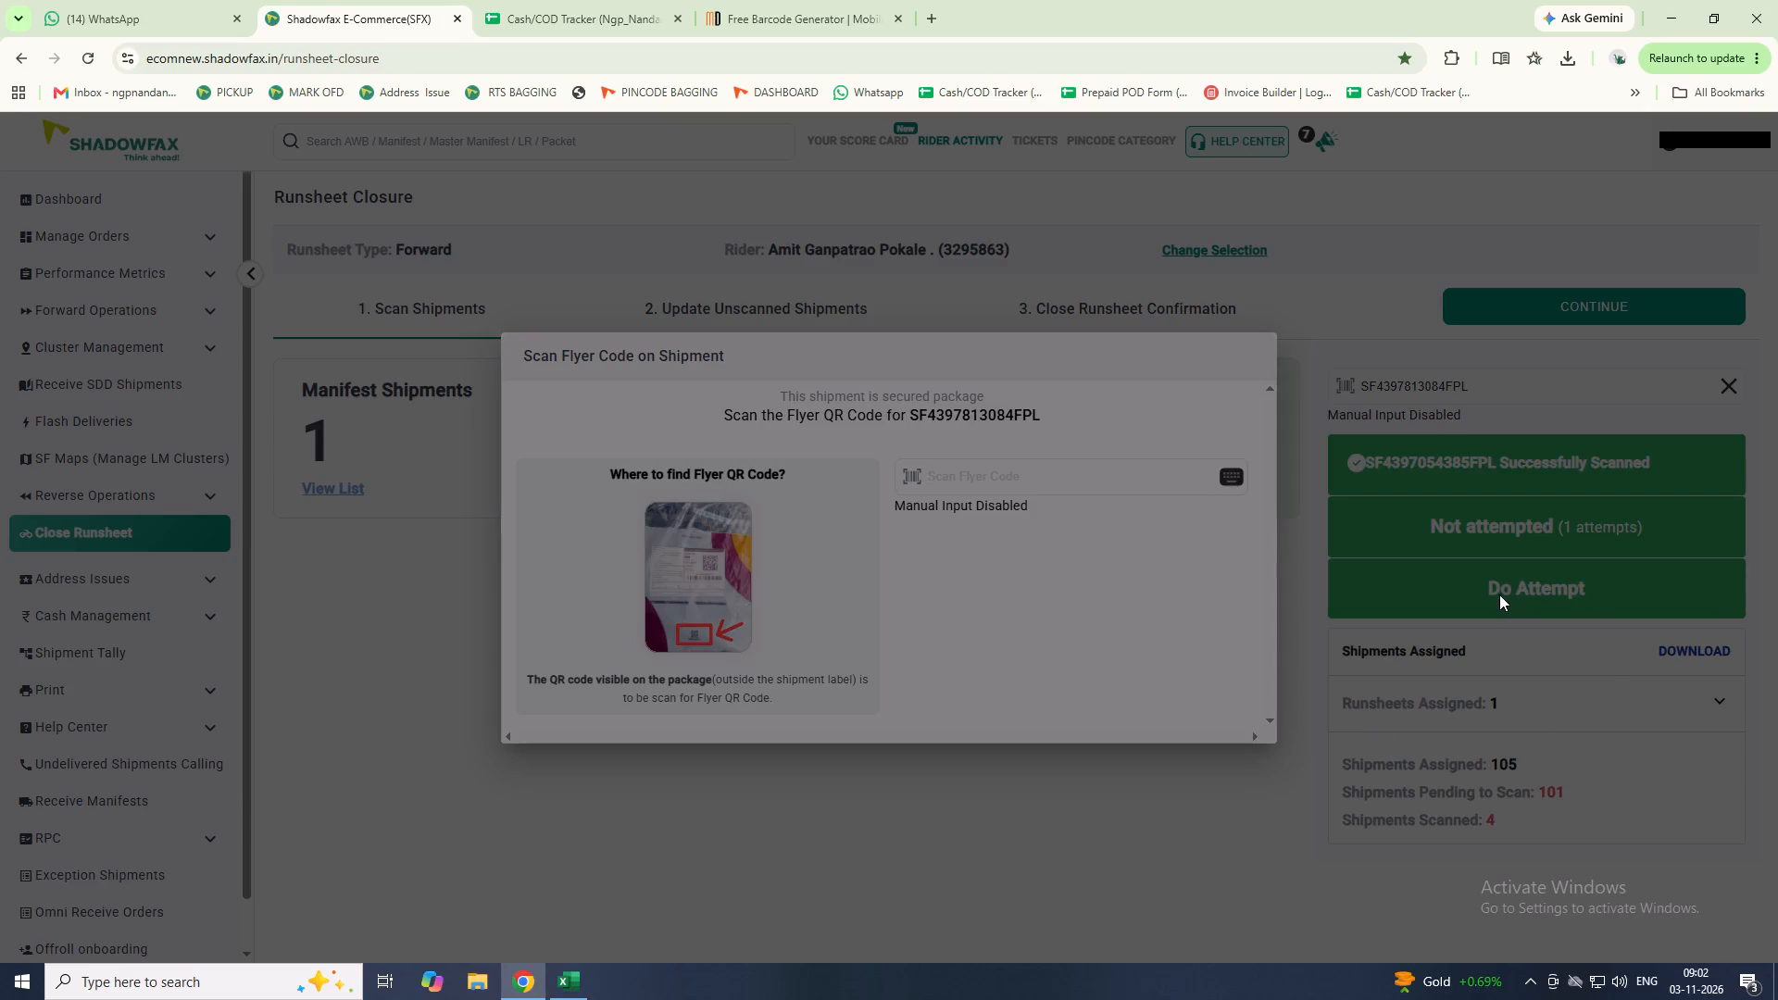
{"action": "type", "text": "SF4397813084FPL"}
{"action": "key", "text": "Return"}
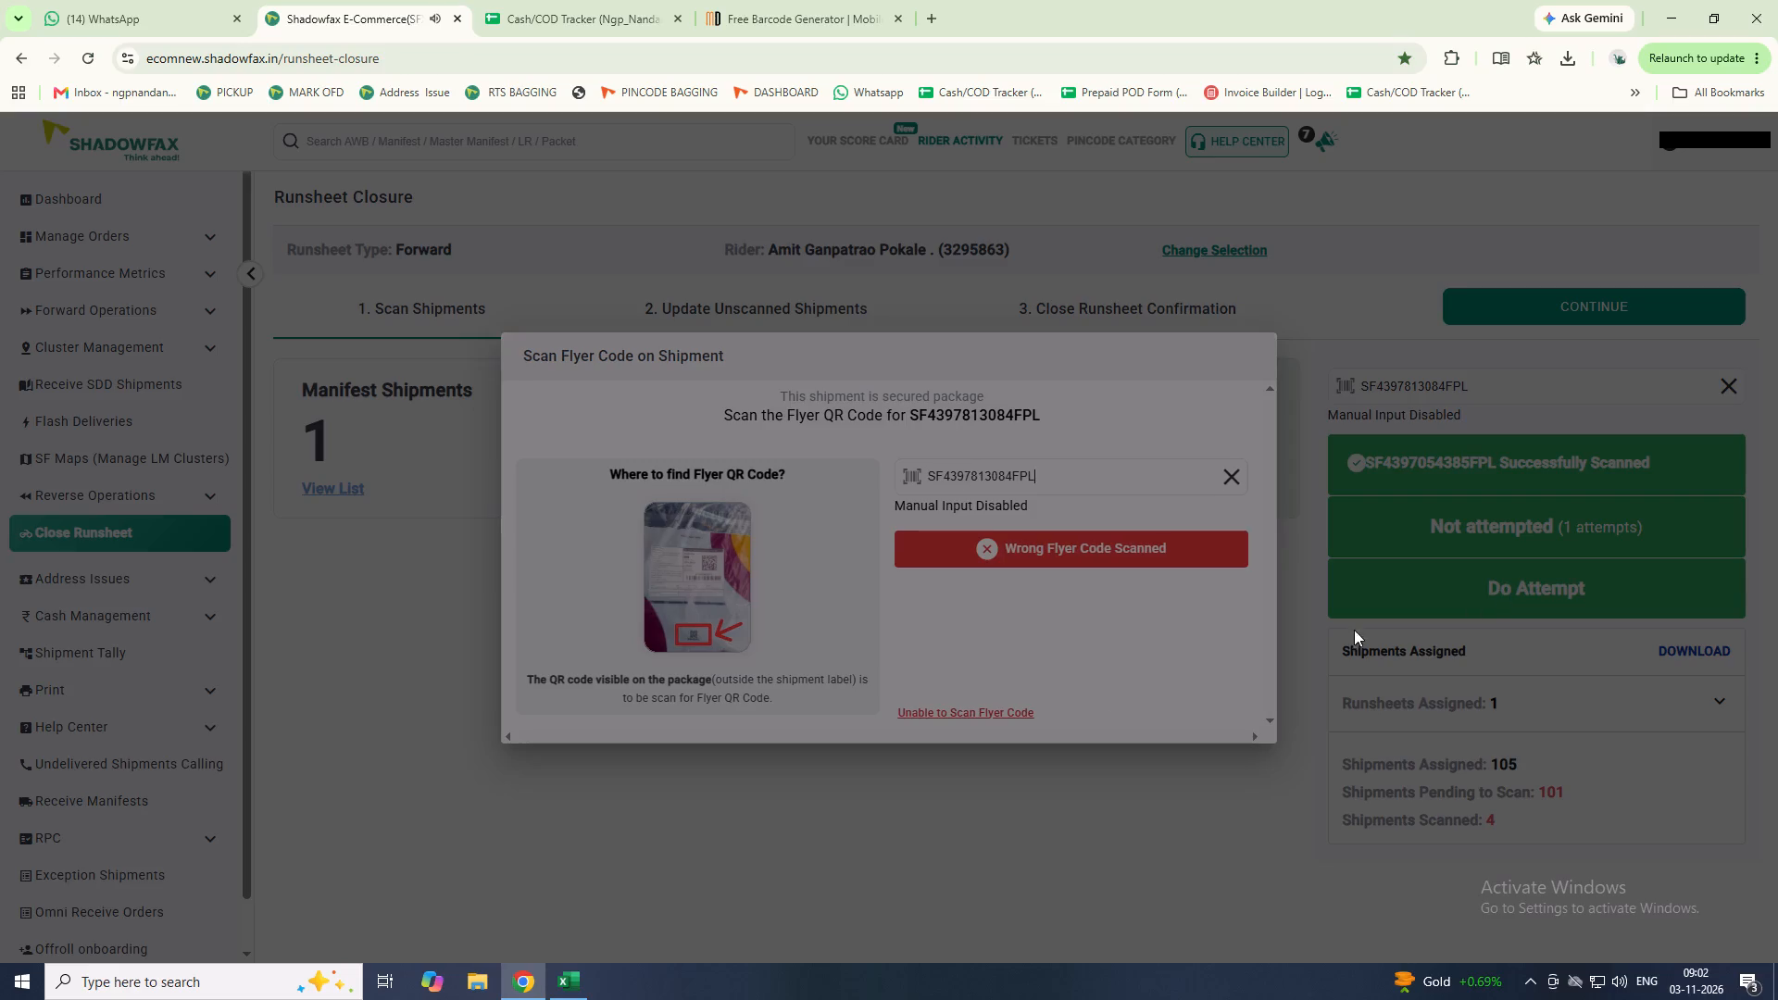
{"action": "left_click", "coordinate": [972, 716]}
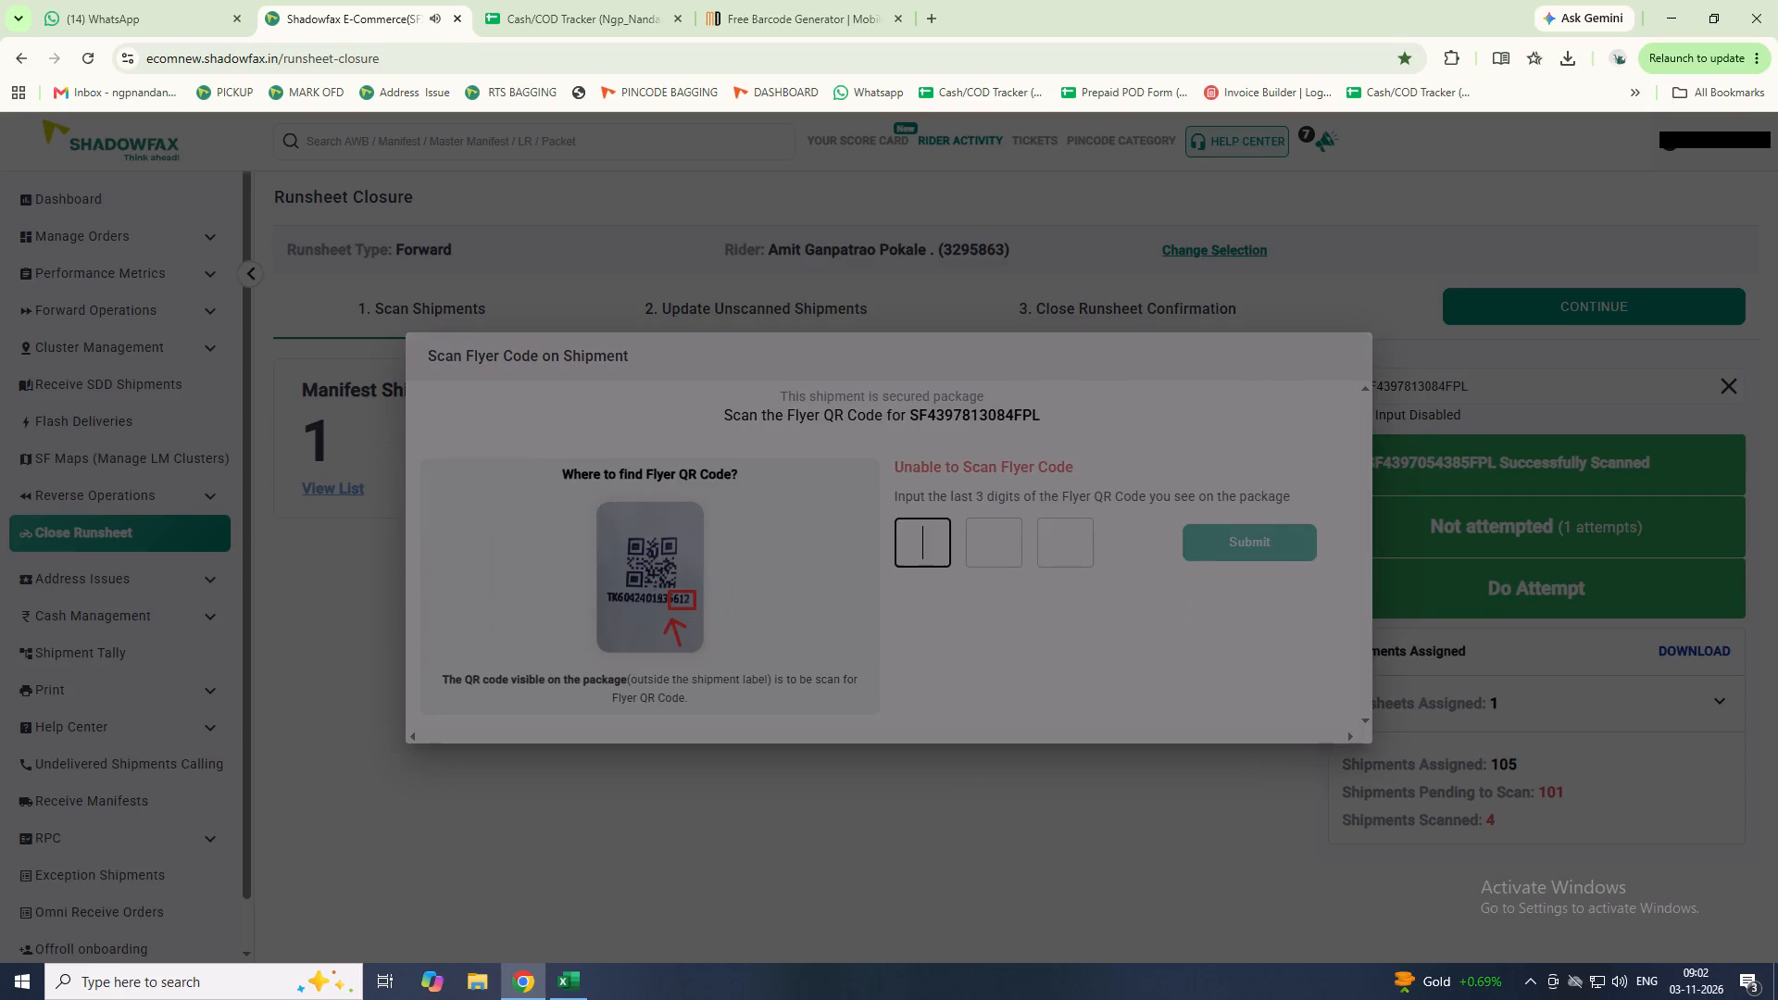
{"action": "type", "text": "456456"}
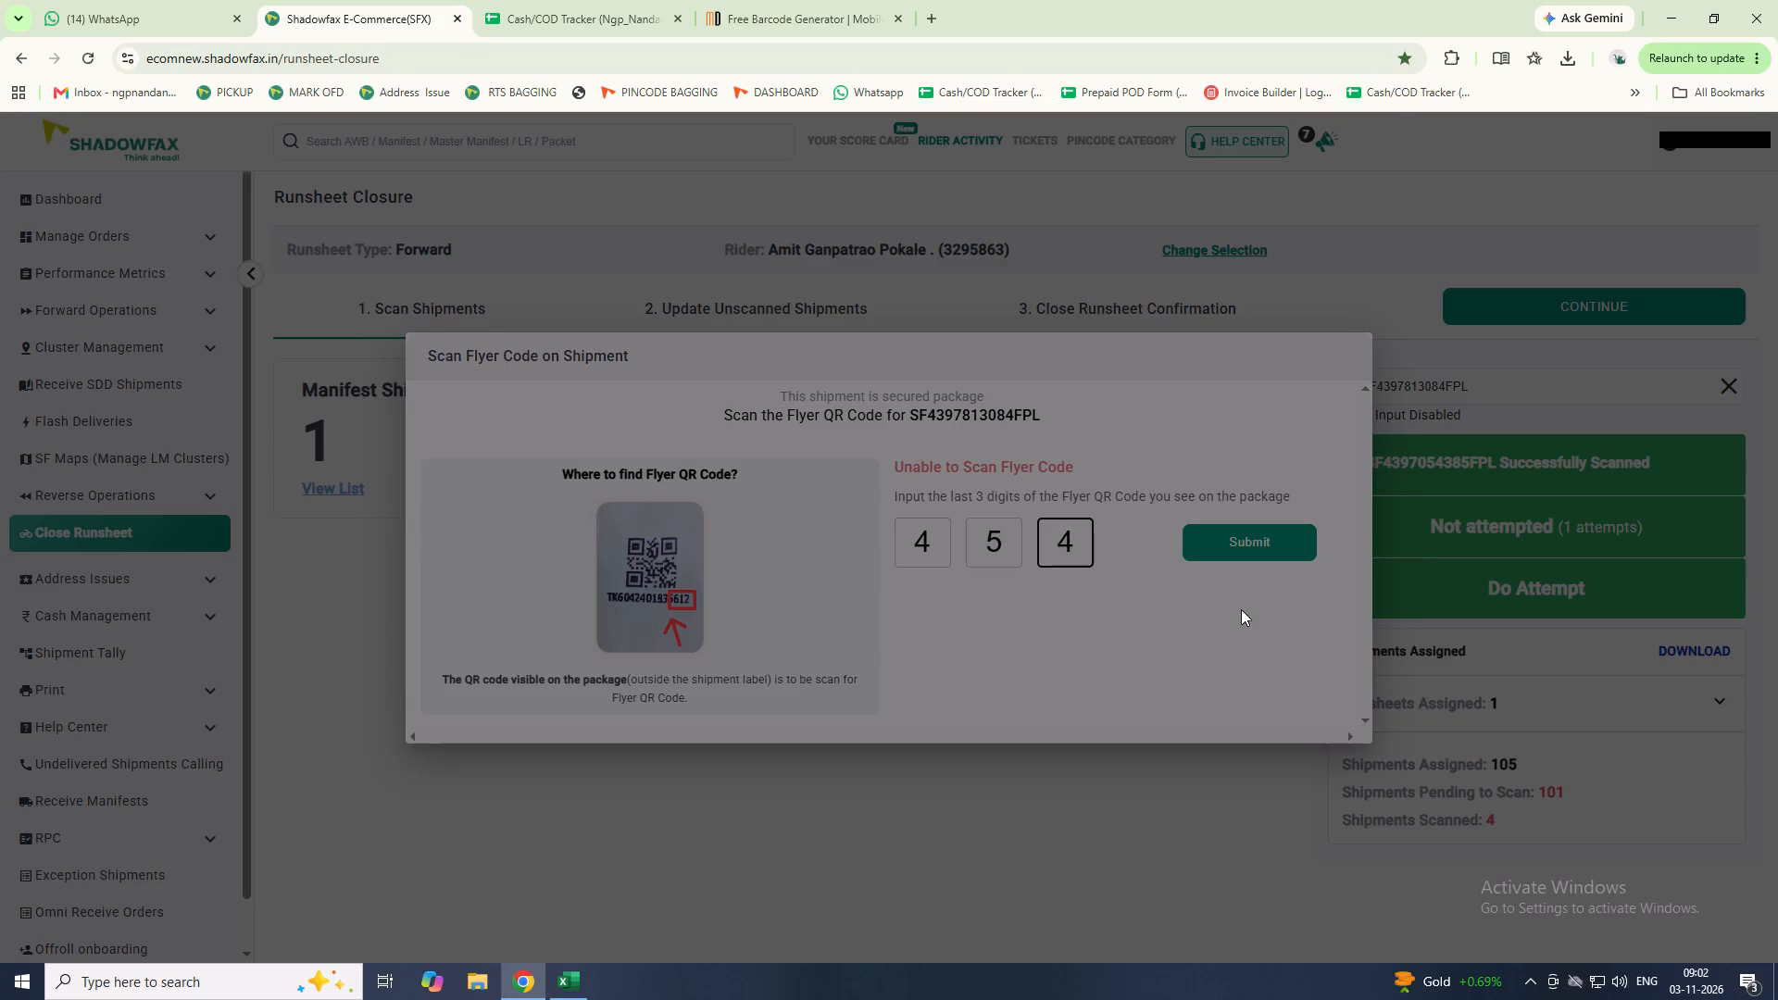
{"action": "double_click", "coordinate": [1252, 539]}
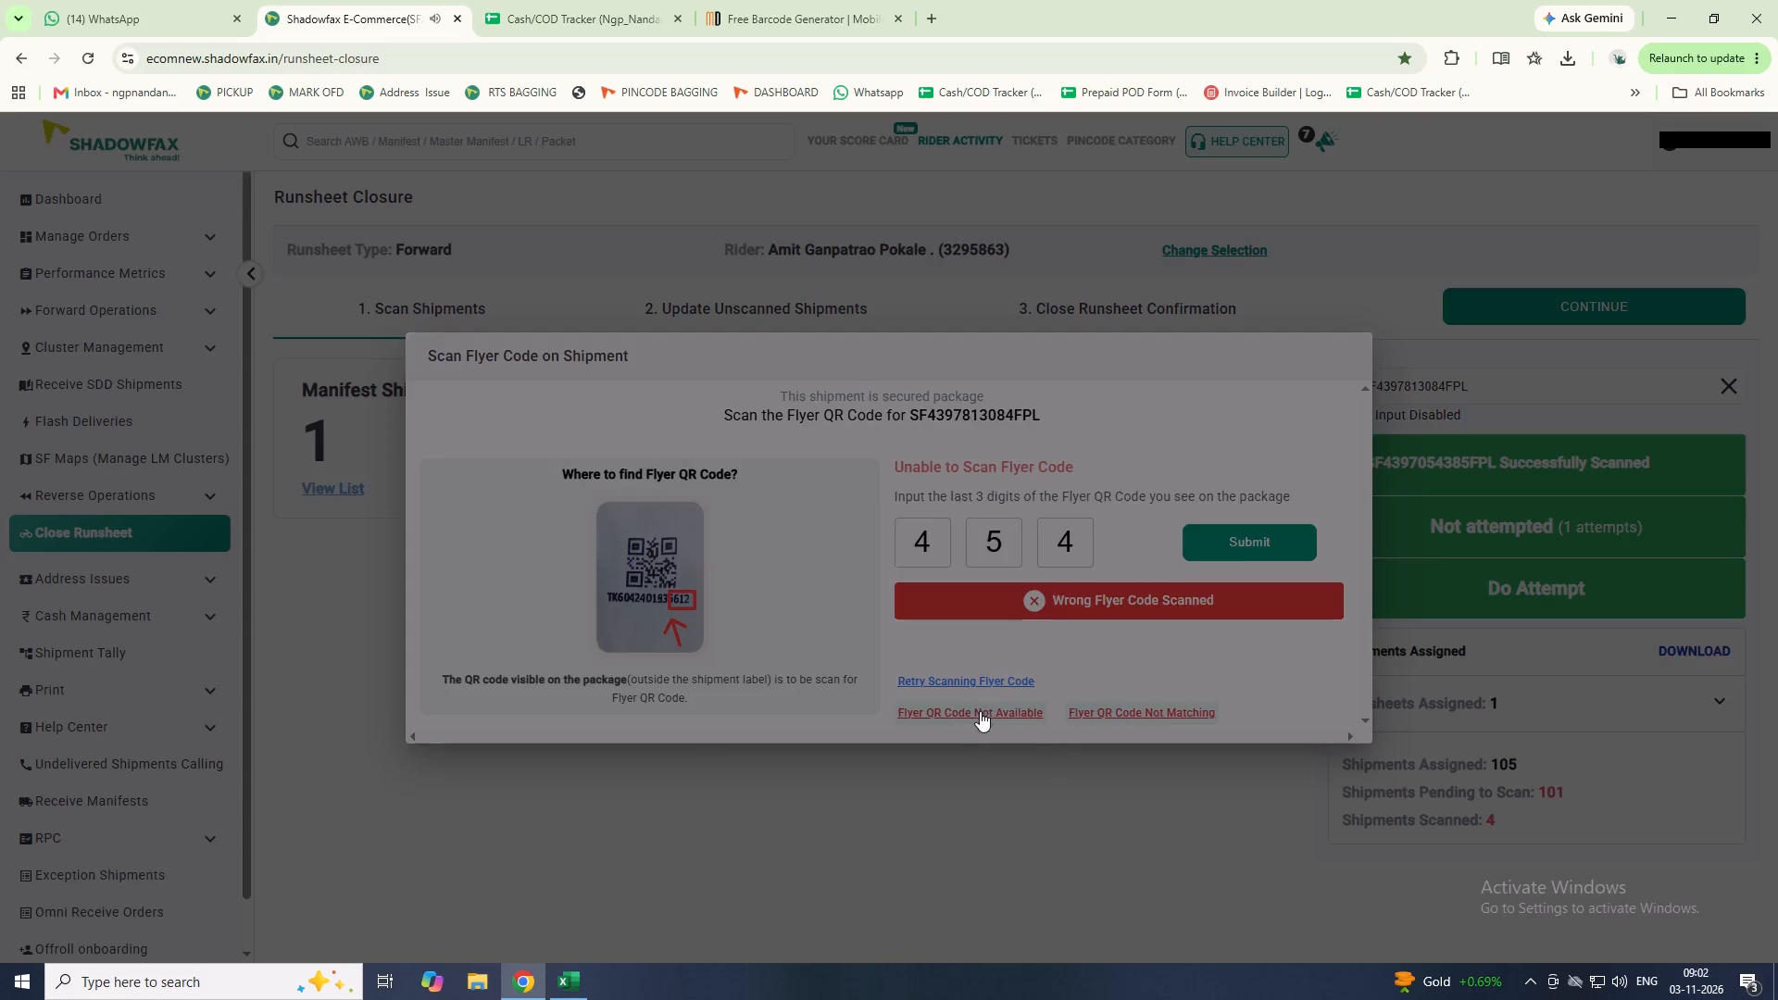
{"action": "left_click", "coordinate": [980, 711]}
{"action": "left_click", "coordinate": [1452, 428]}
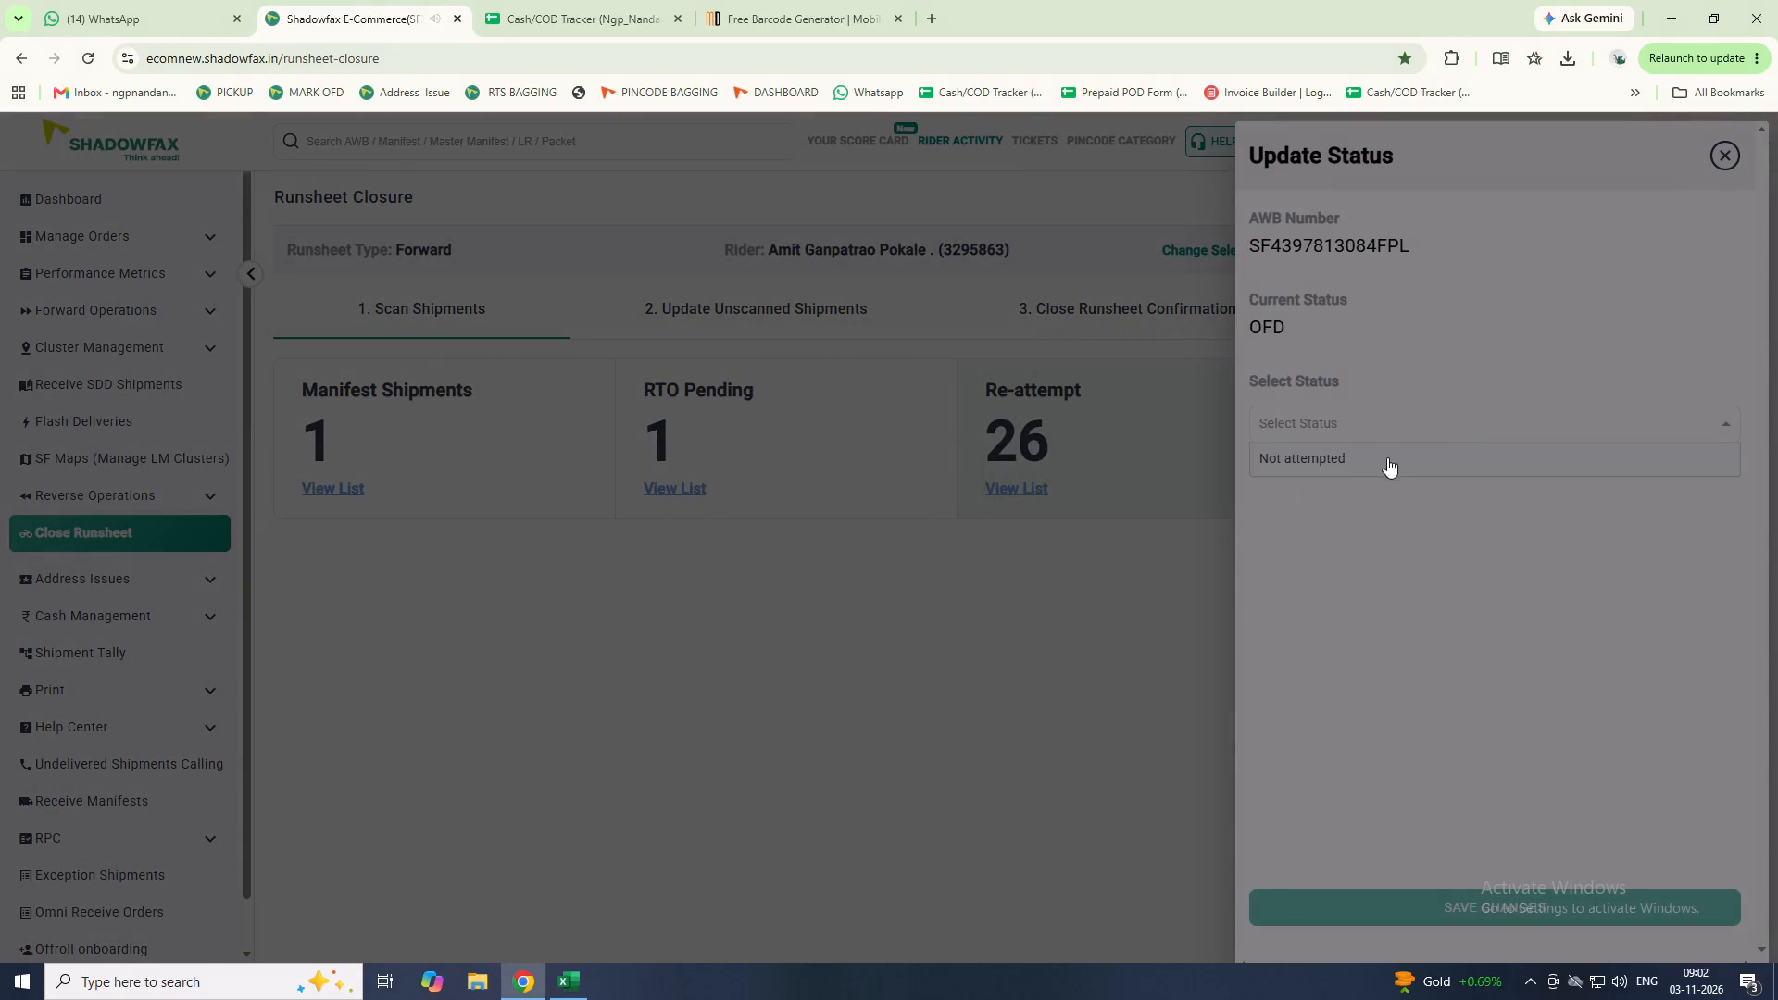
{"action": "left_click", "coordinate": [1387, 457]}
{"action": "left_click", "coordinate": [1366, 539]}
{"action": "left_click", "coordinate": [1344, 556]}
{"action": "left_click", "coordinate": [1358, 902]}
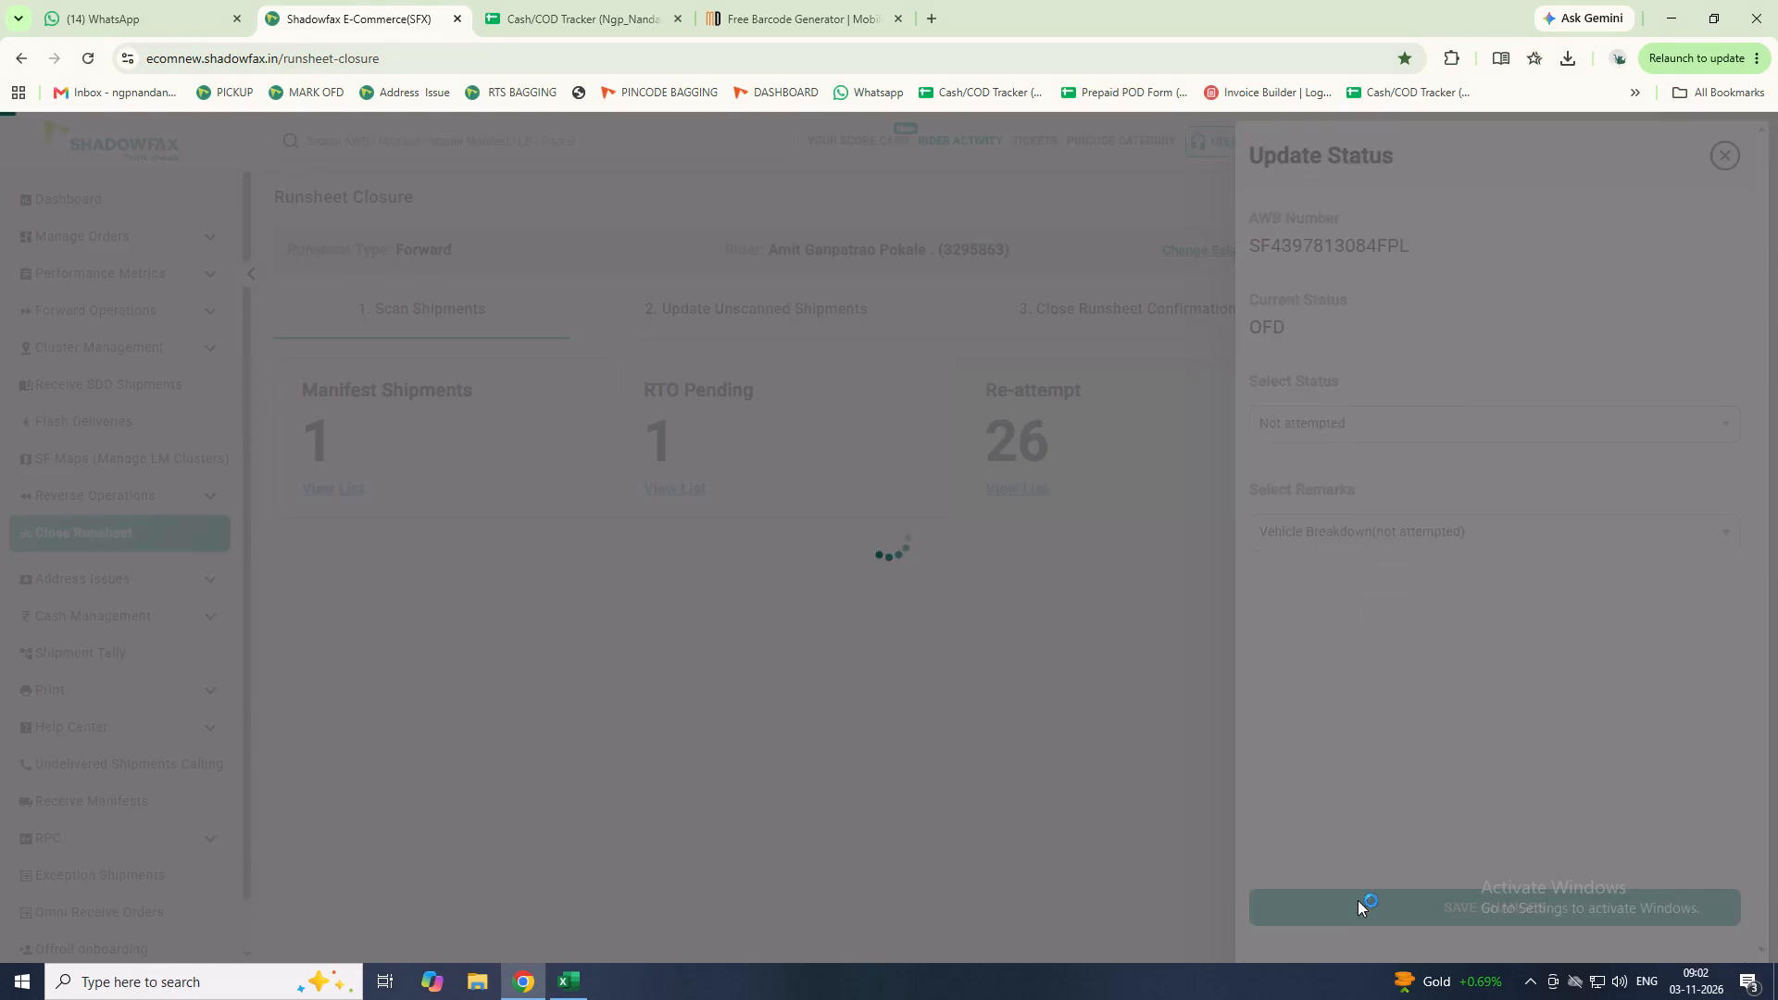
{"action": "left_click", "coordinate": [1459, 374]}
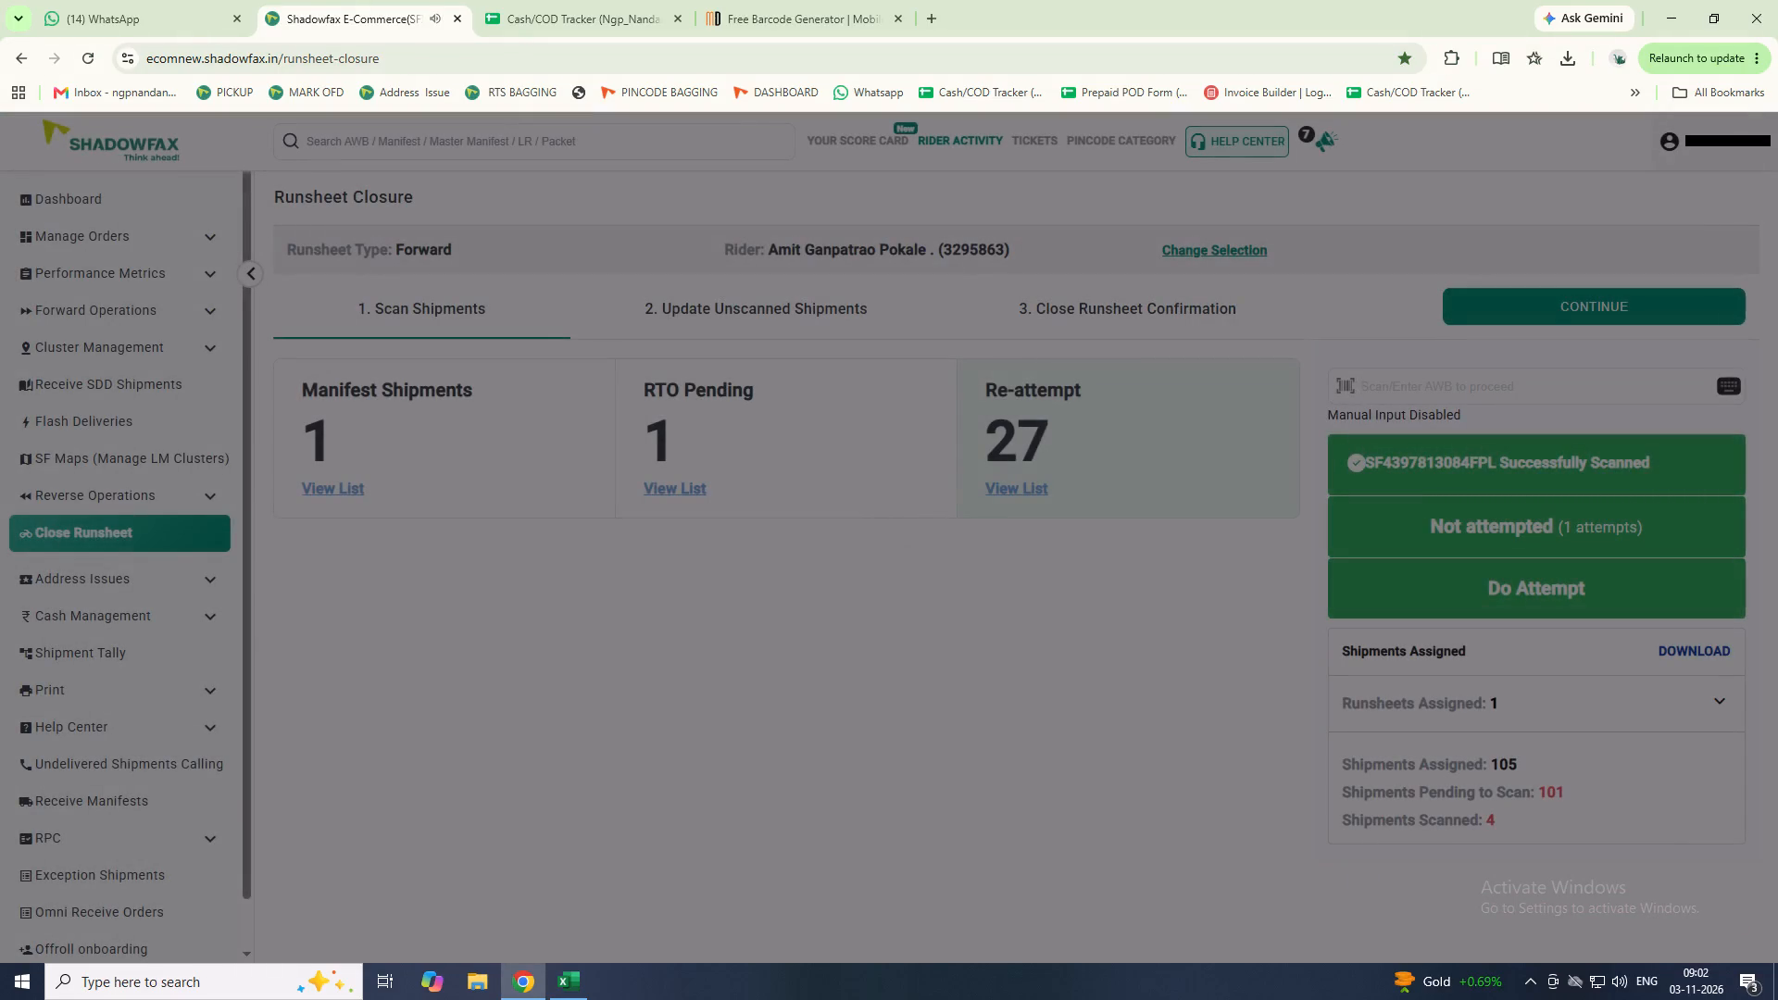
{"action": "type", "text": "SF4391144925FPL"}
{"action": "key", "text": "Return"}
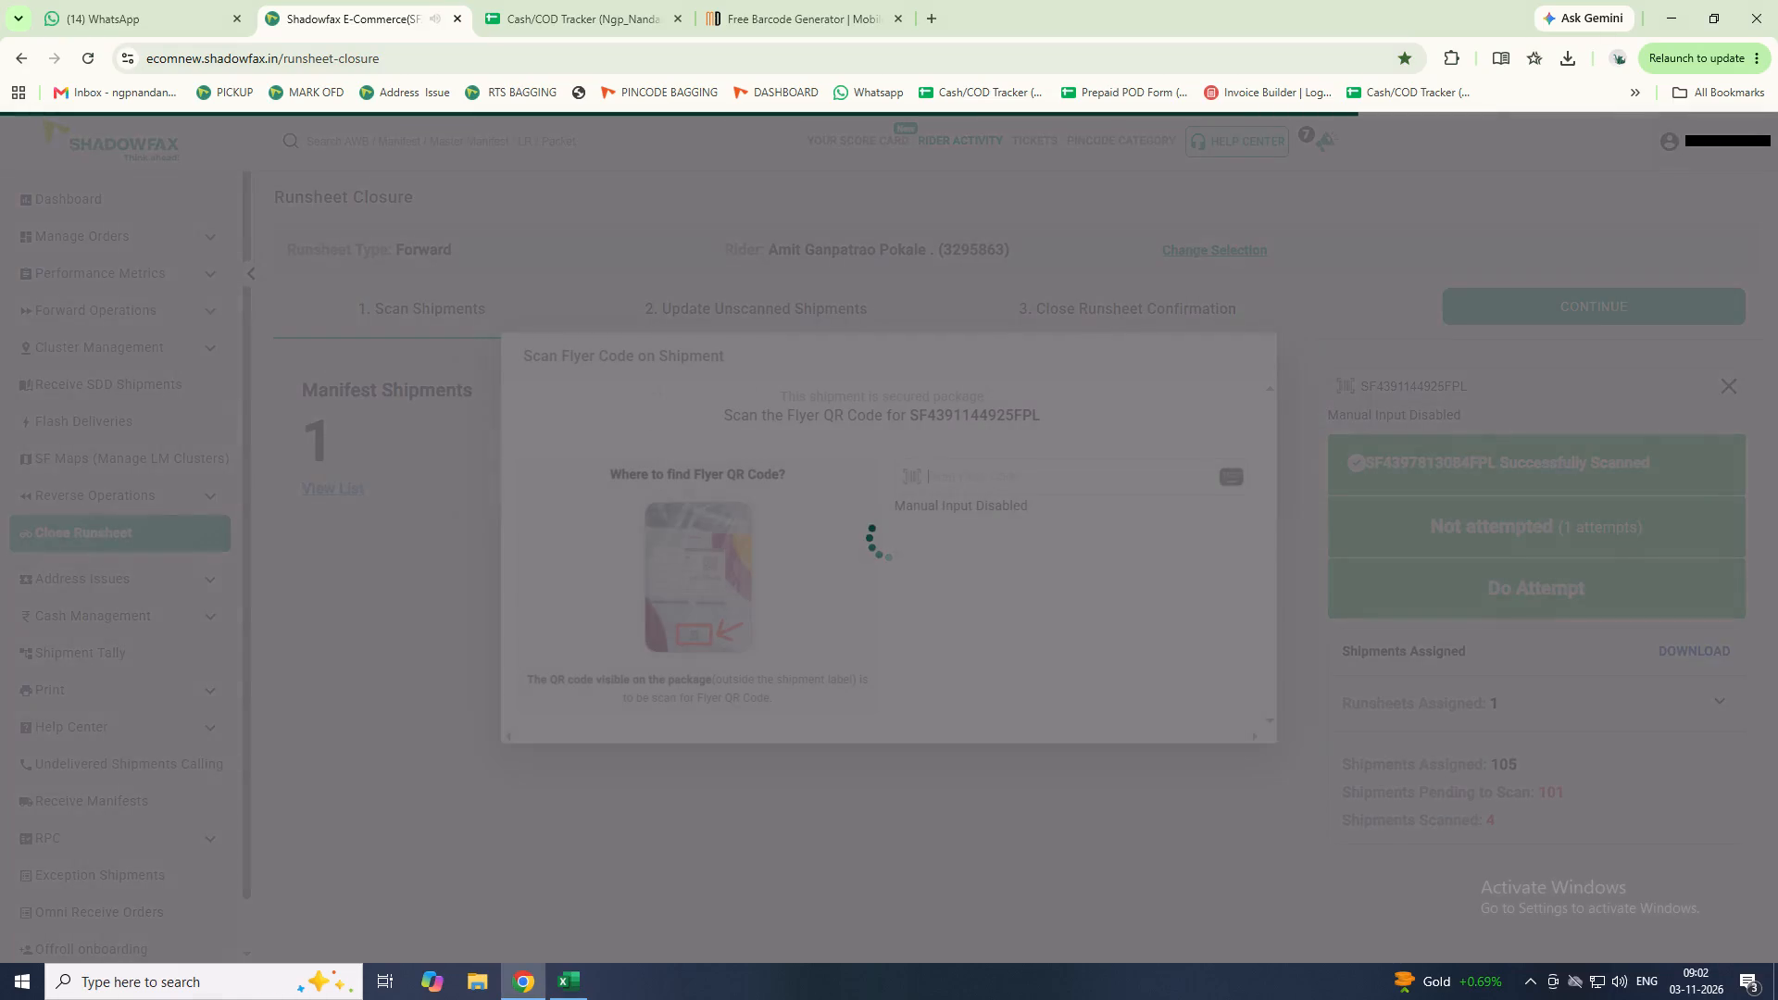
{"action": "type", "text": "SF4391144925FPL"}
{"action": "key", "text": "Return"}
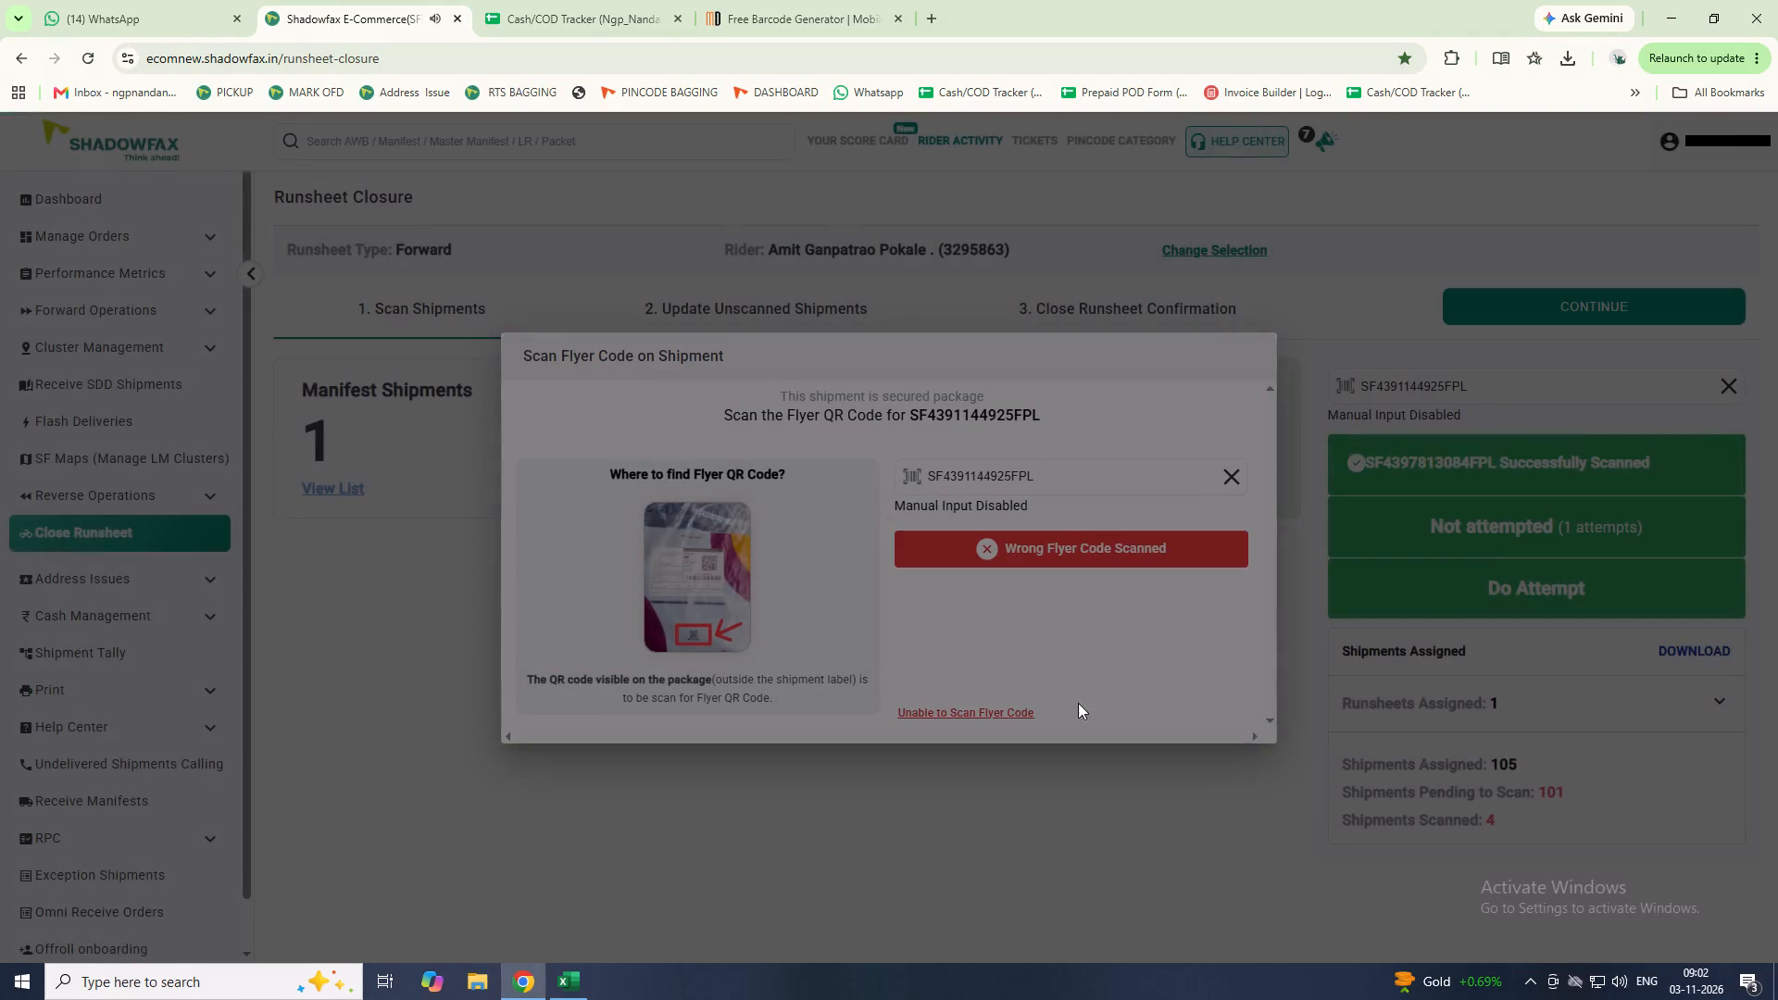
{"action": "left_click", "coordinate": [965, 710]}
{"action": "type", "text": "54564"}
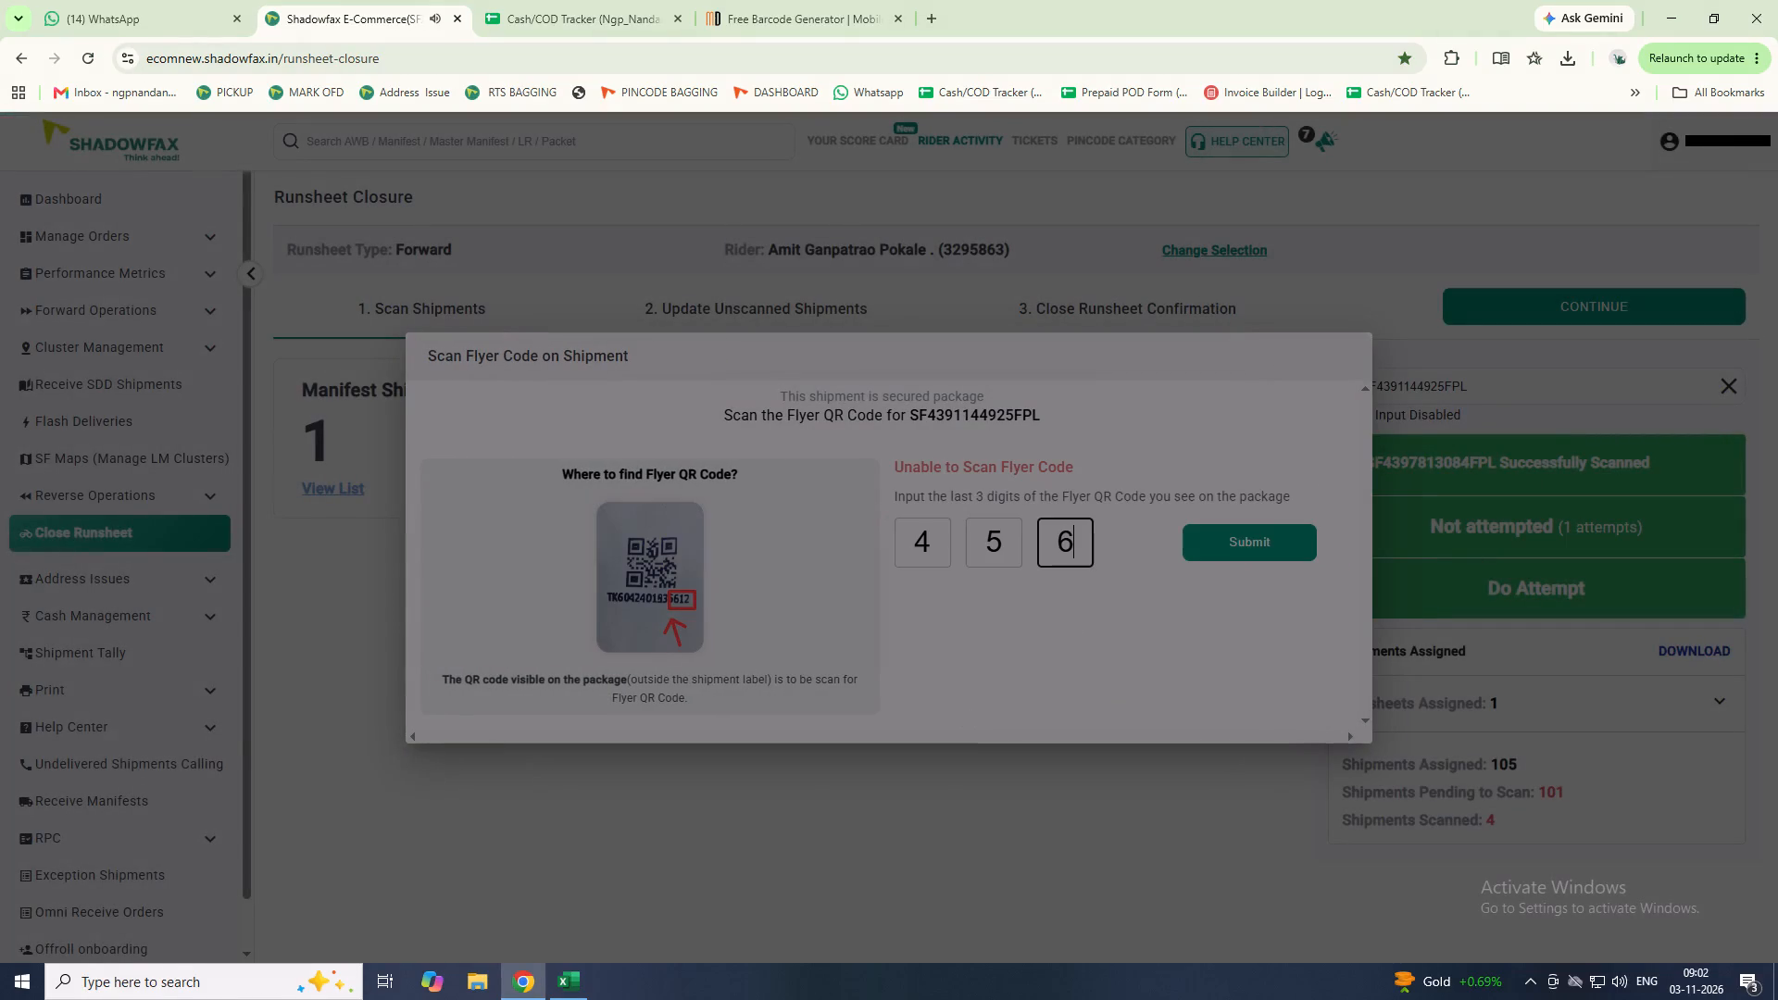
{"action": "left_click", "coordinate": [1246, 548]}
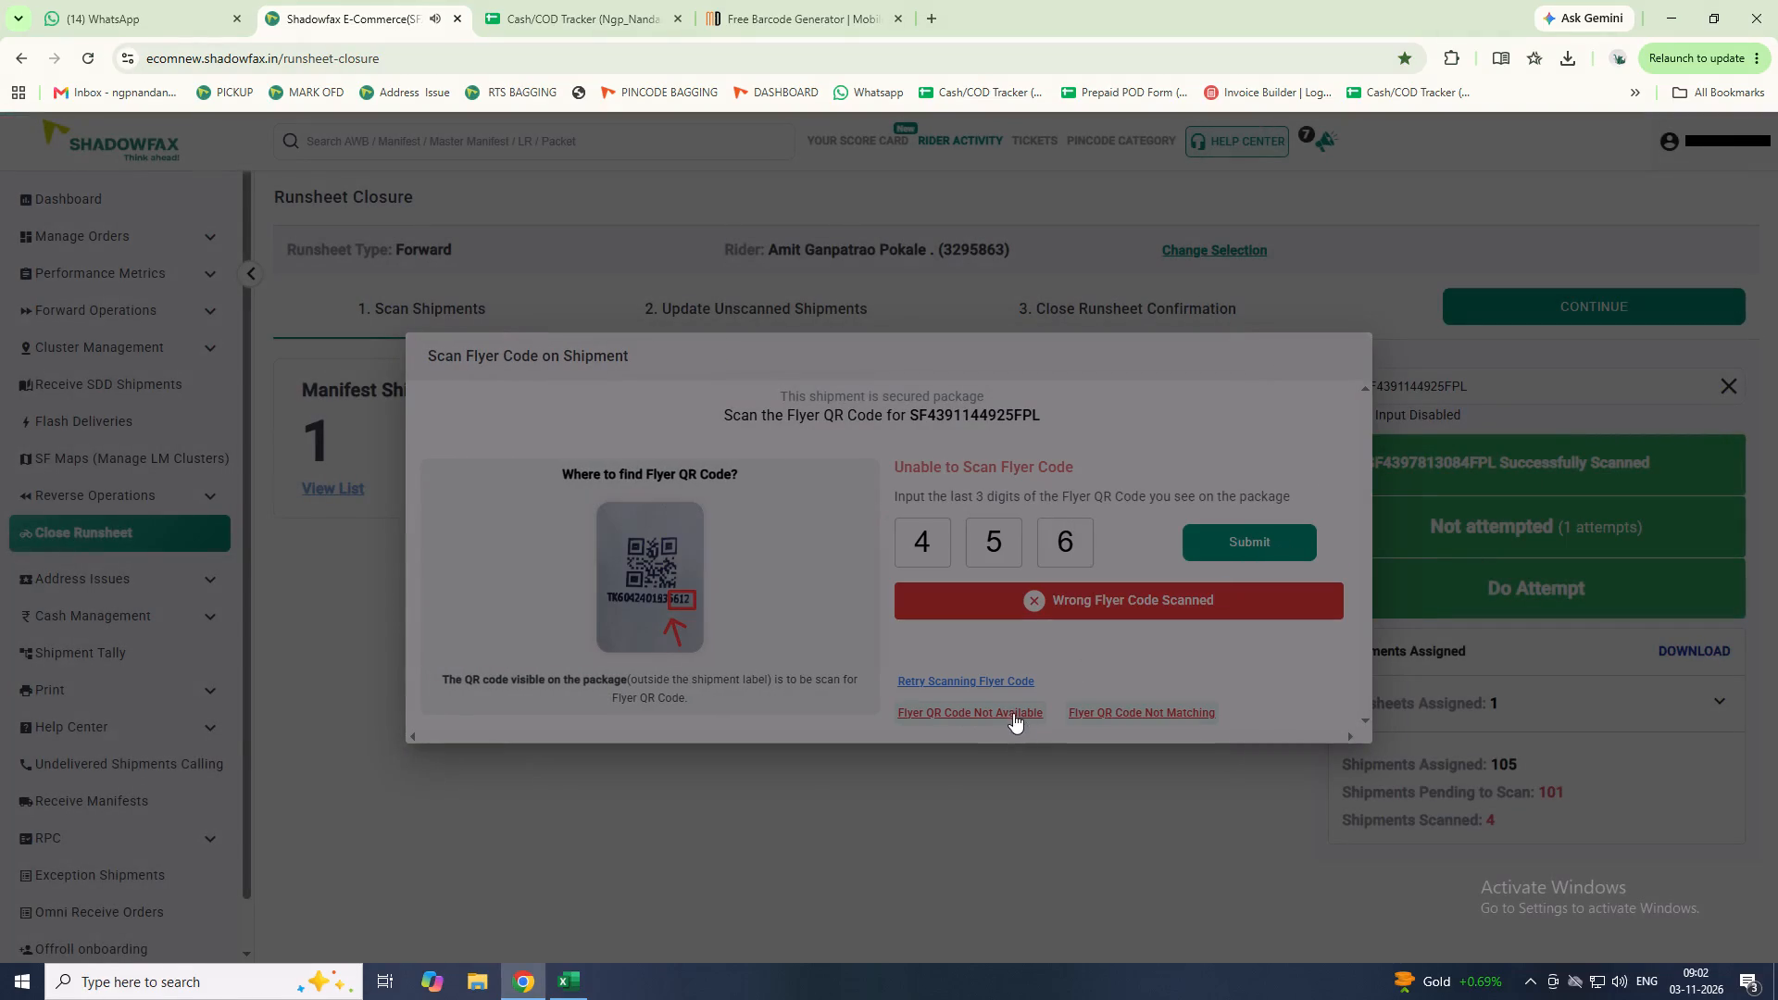
{"action": "left_click", "coordinate": [1014, 712]}
{"action": "left_click", "coordinate": [1423, 406]}
{"action": "left_click", "coordinate": [1346, 450]}
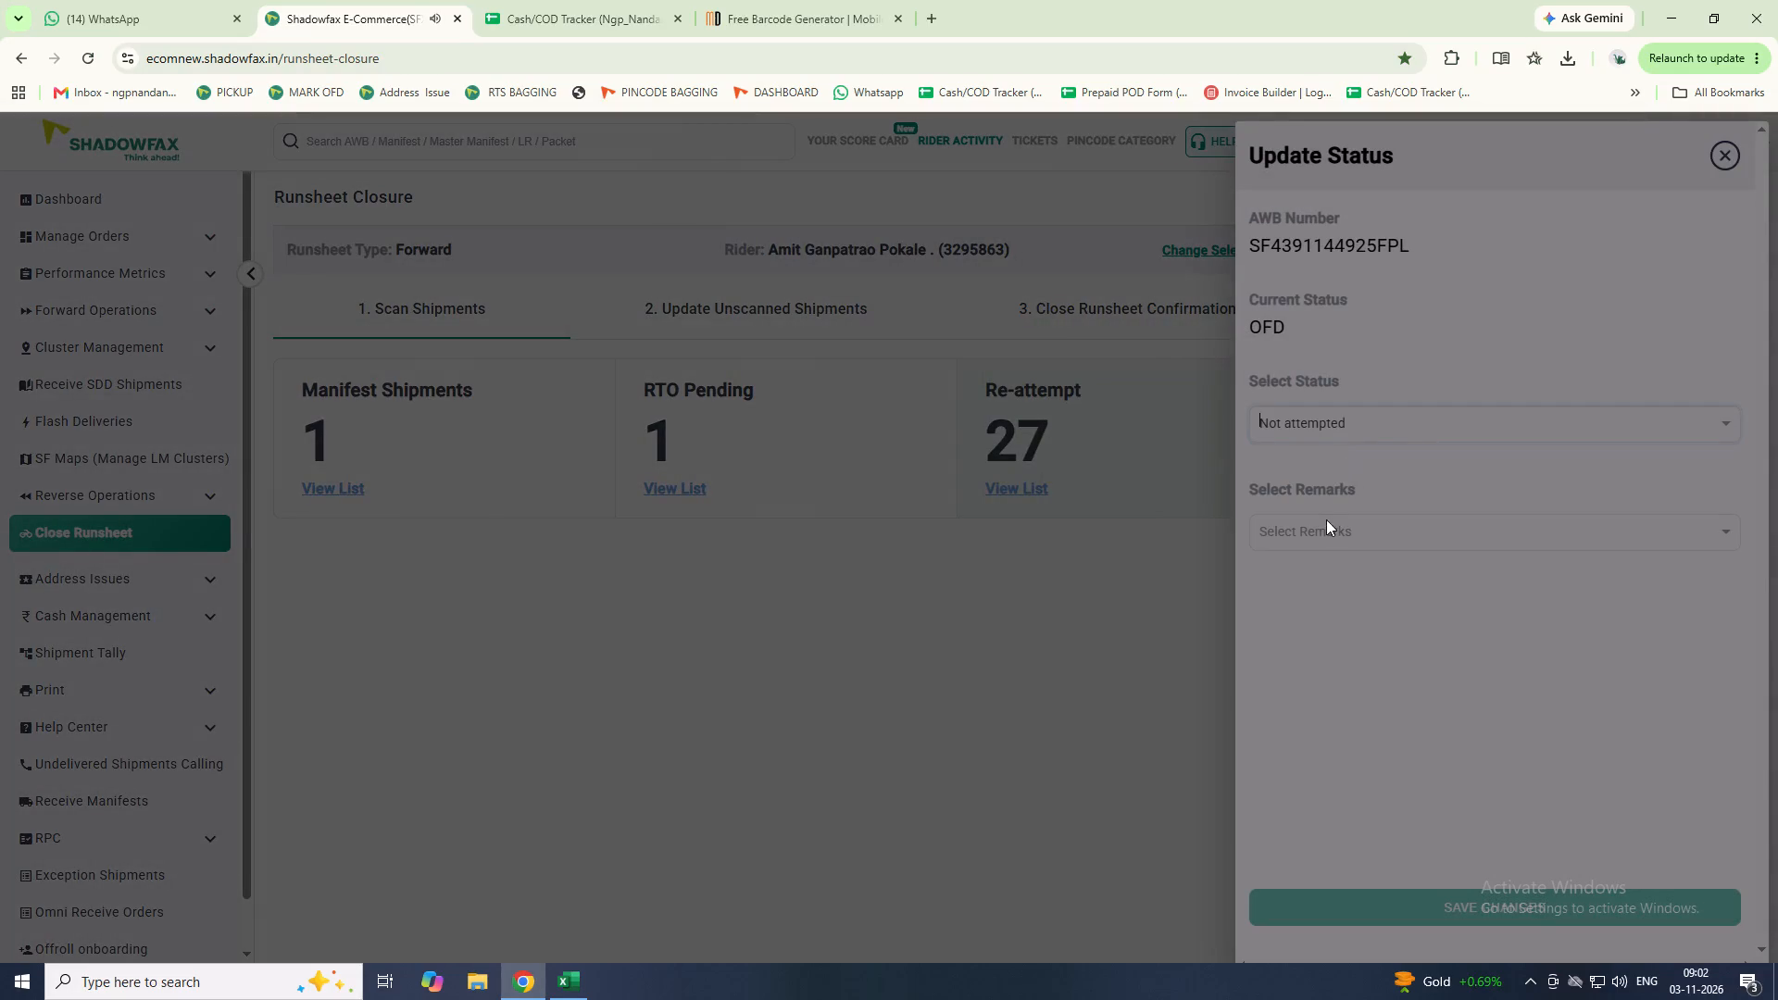
{"action": "left_click", "coordinate": [1326, 520]}
{"action": "left_click", "coordinate": [1328, 556]}
{"action": "left_click", "coordinate": [1387, 896]}
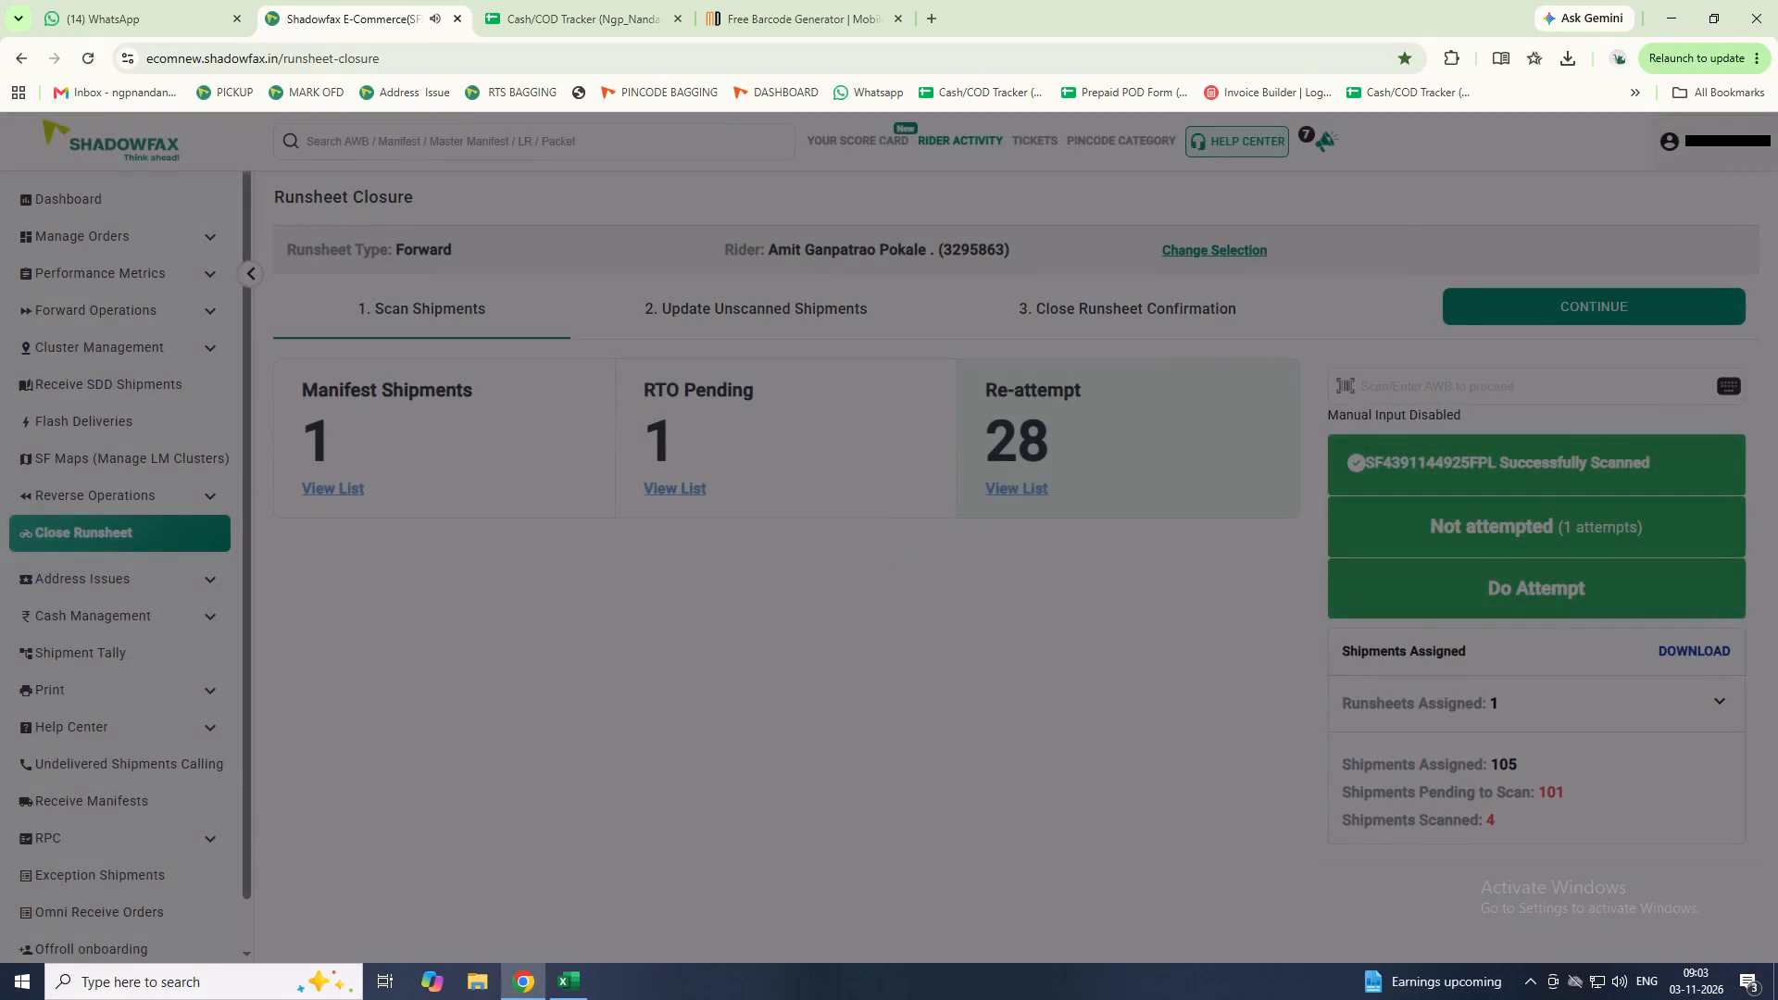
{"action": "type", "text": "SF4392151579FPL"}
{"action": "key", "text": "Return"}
{"action": "left_click", "coordinate": [1334, 423]}
{"action": "double_click", "coordinate": [1335, 453]}
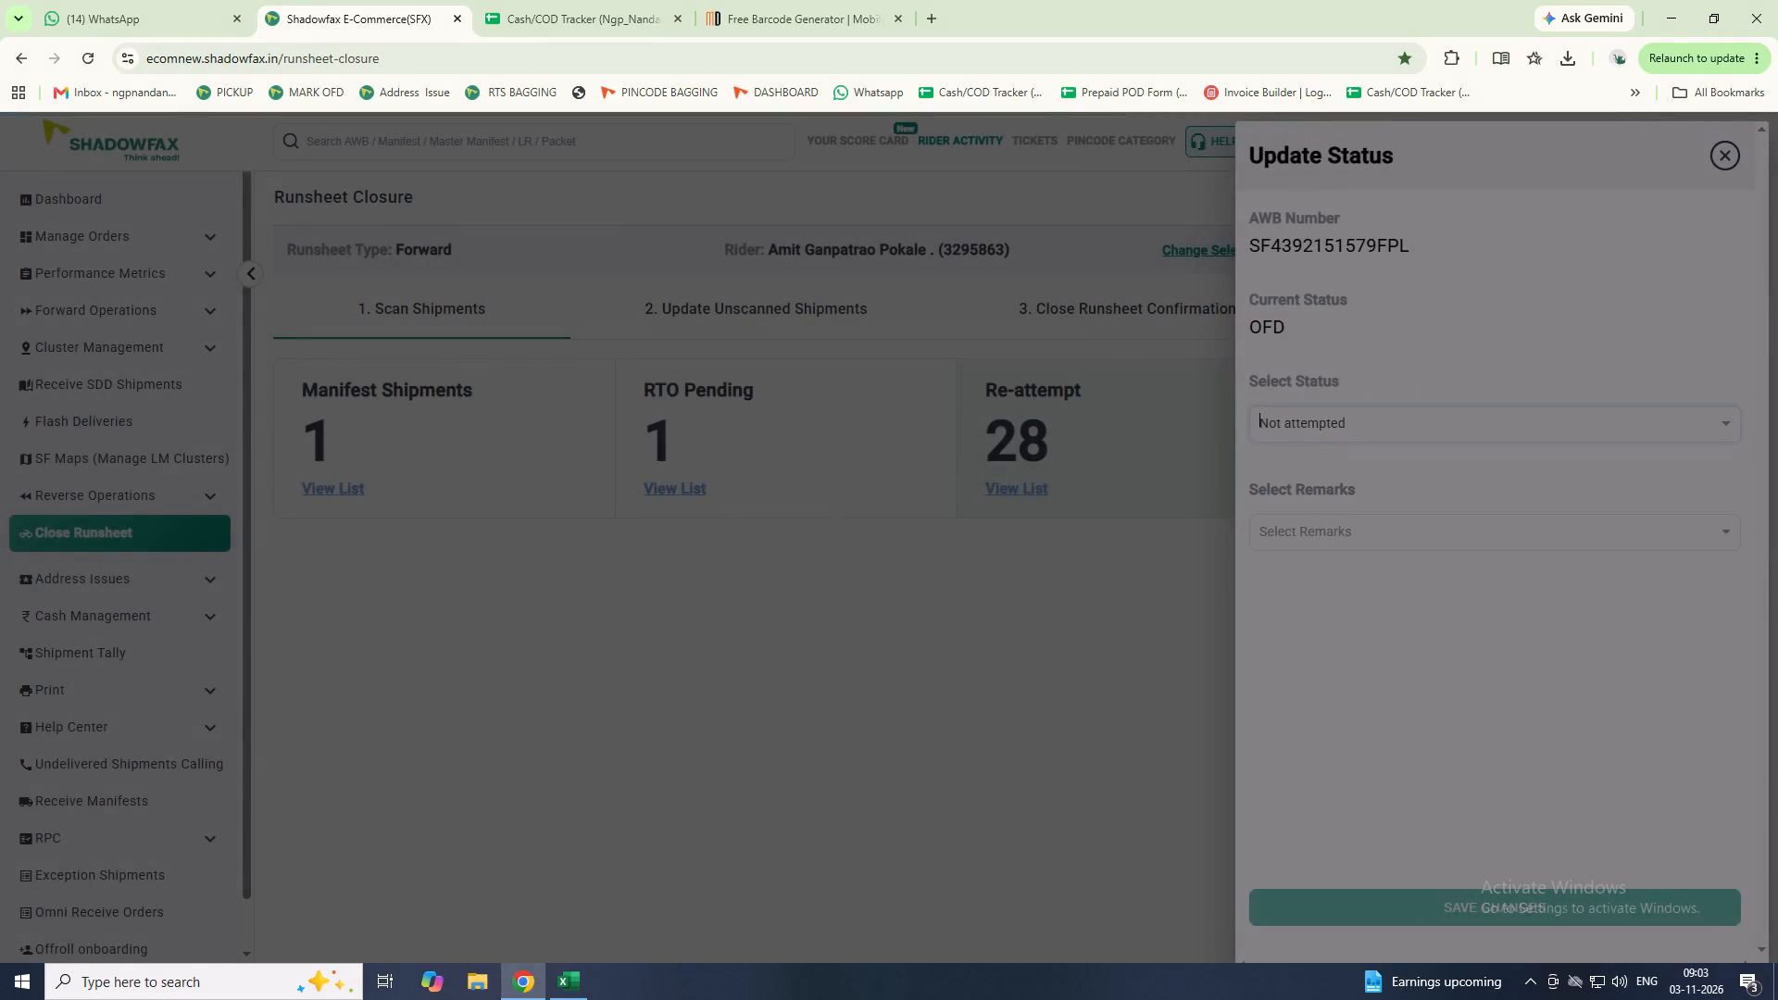
{"action": "left_click", "coordinate": [1326, 522]}
{"action": "left_click", "coordinate": [1312, 573]}
{"action": "left_click", "coordinate": [1359, 898]}
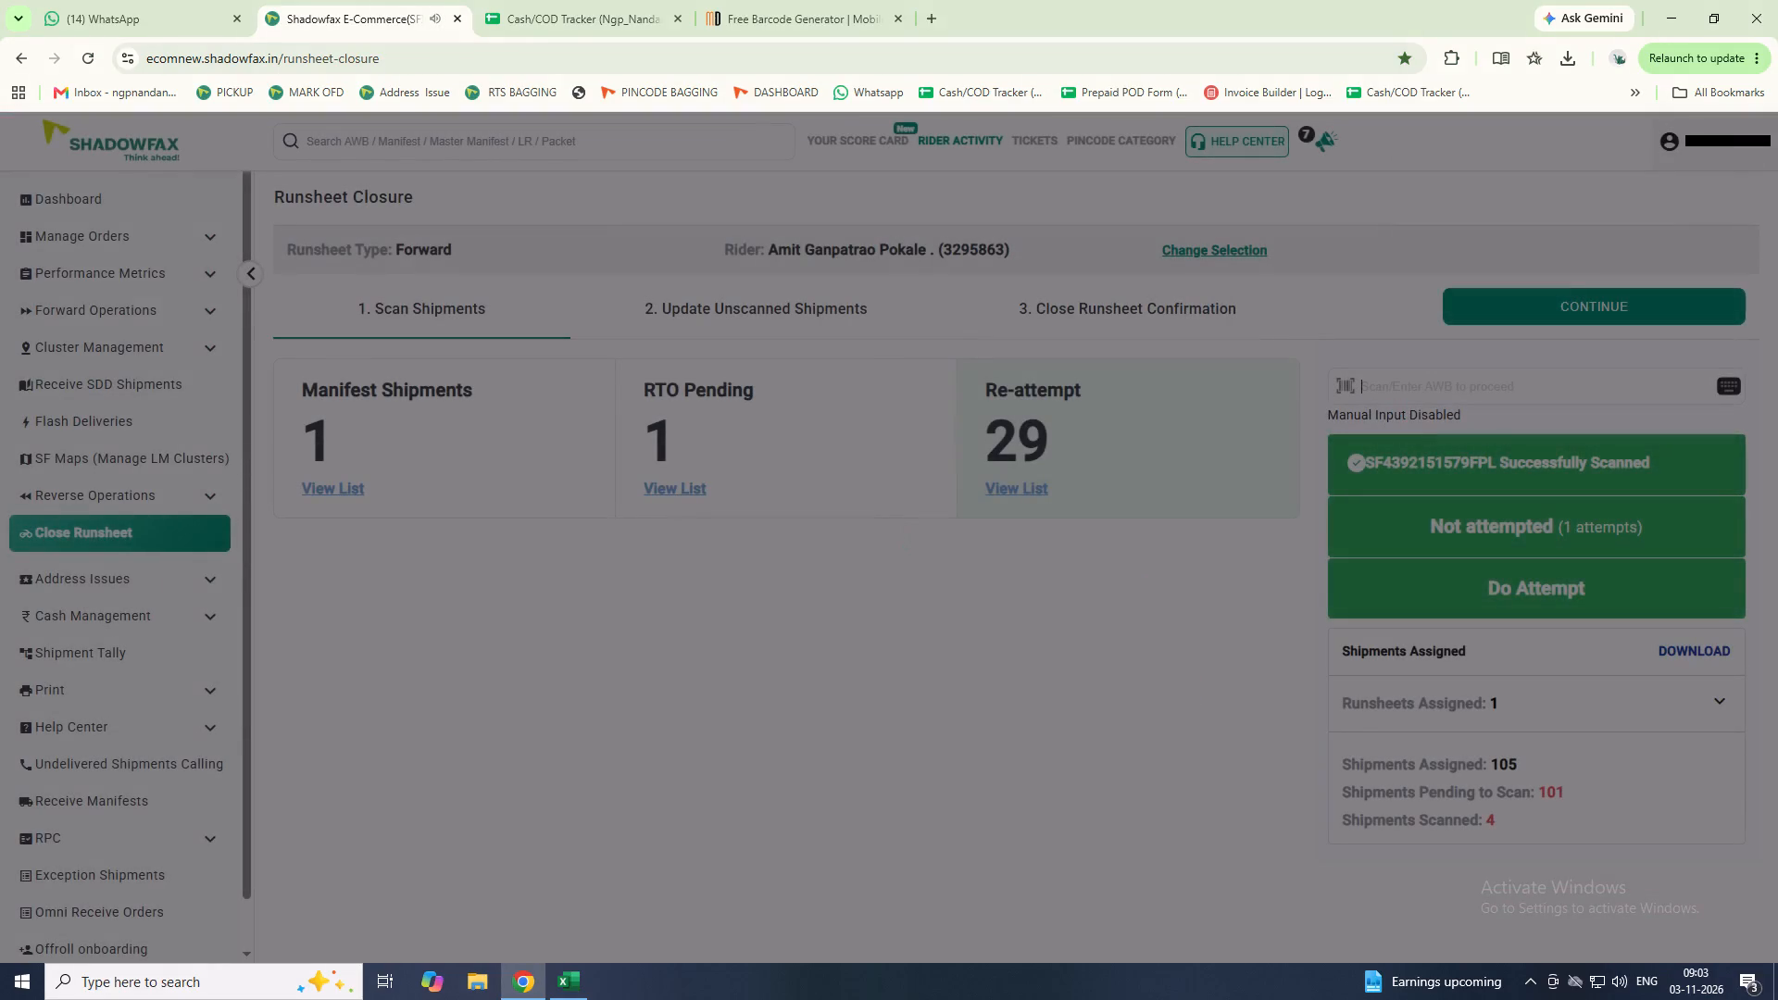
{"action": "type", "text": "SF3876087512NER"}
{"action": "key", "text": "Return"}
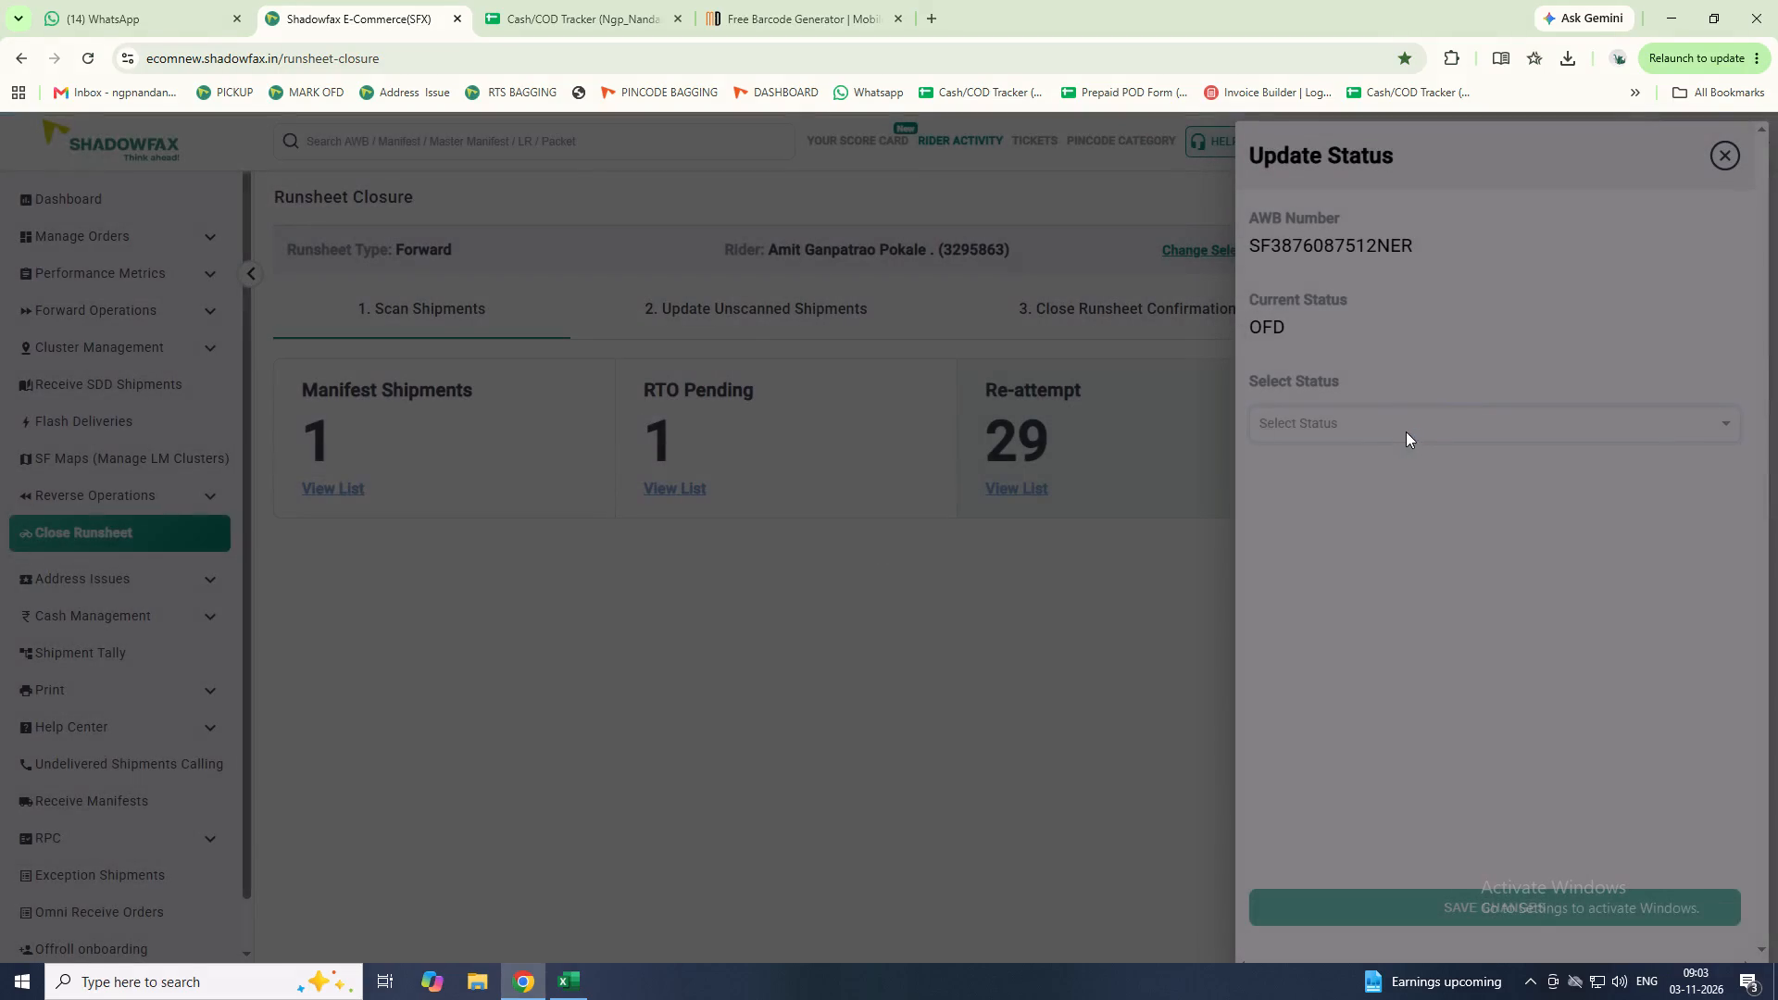
{"action": "left_click", "coordinate": [1406, 431]}
{"action": "left_click", "coordinate": [1383, 467]}
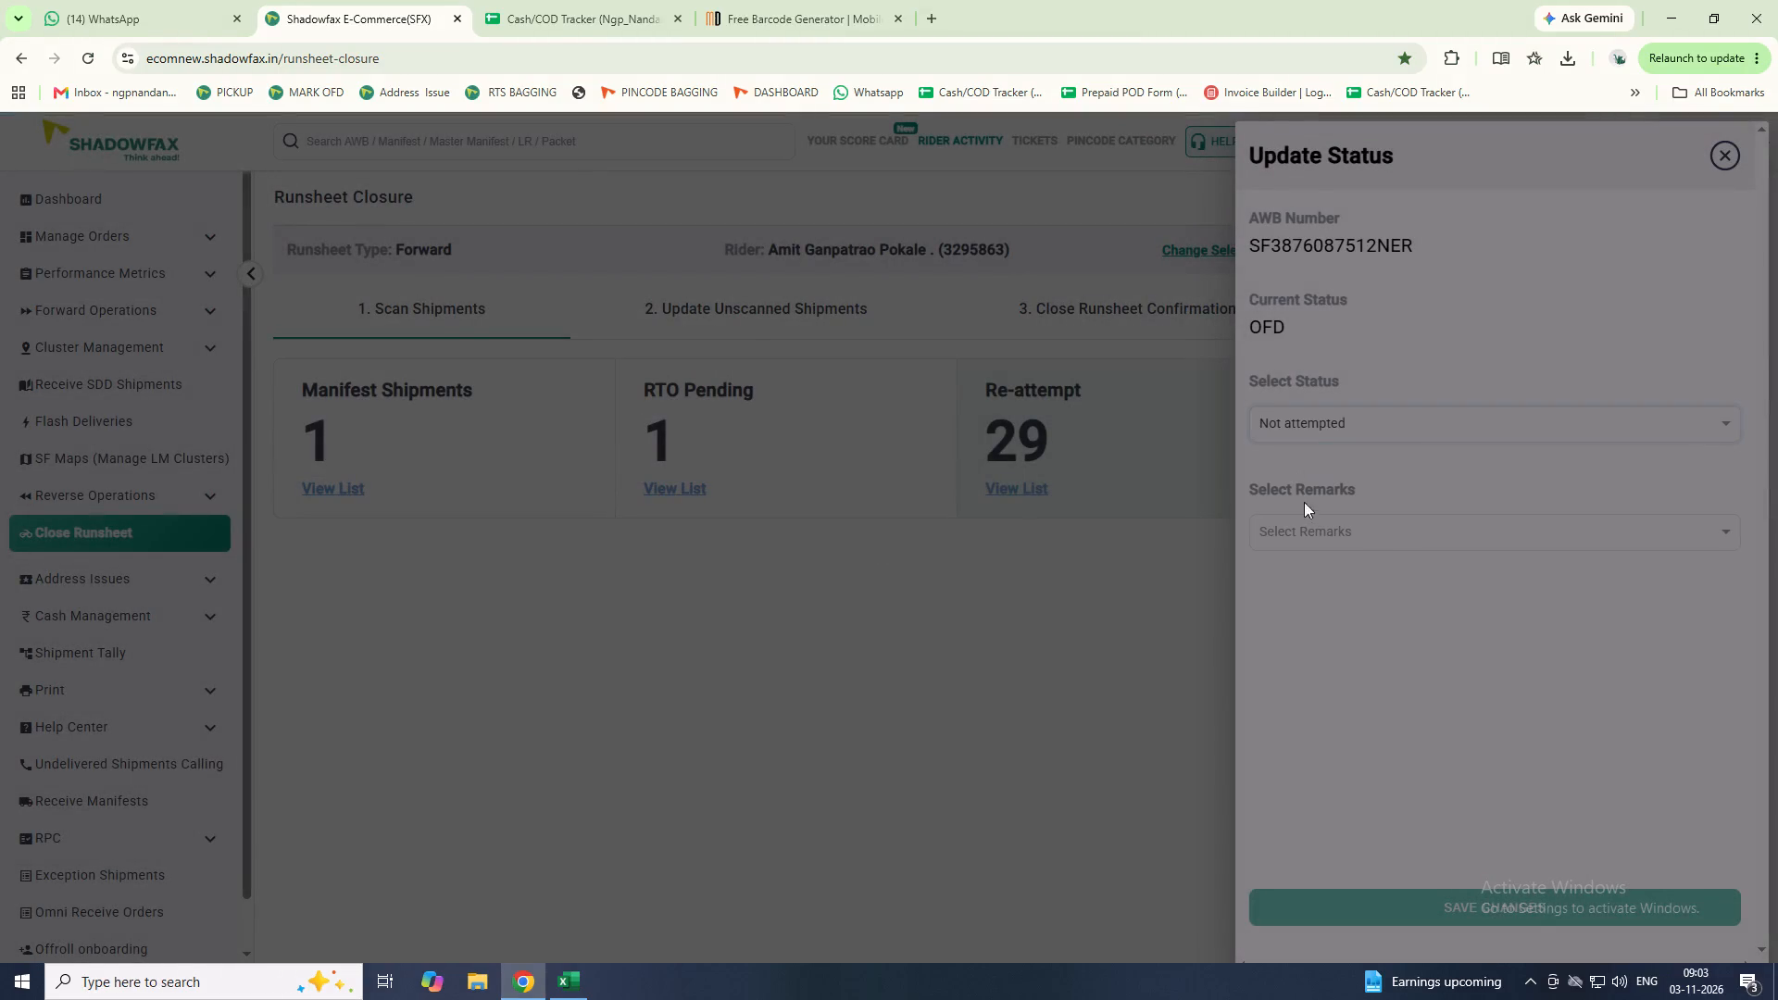
{"action": "left_click", "coordinate": [1321, 537]}
{"action": "left_click", "coordinate": [1316, 563]}
{"action": "left_click", "coordinate": [1346, 905]}
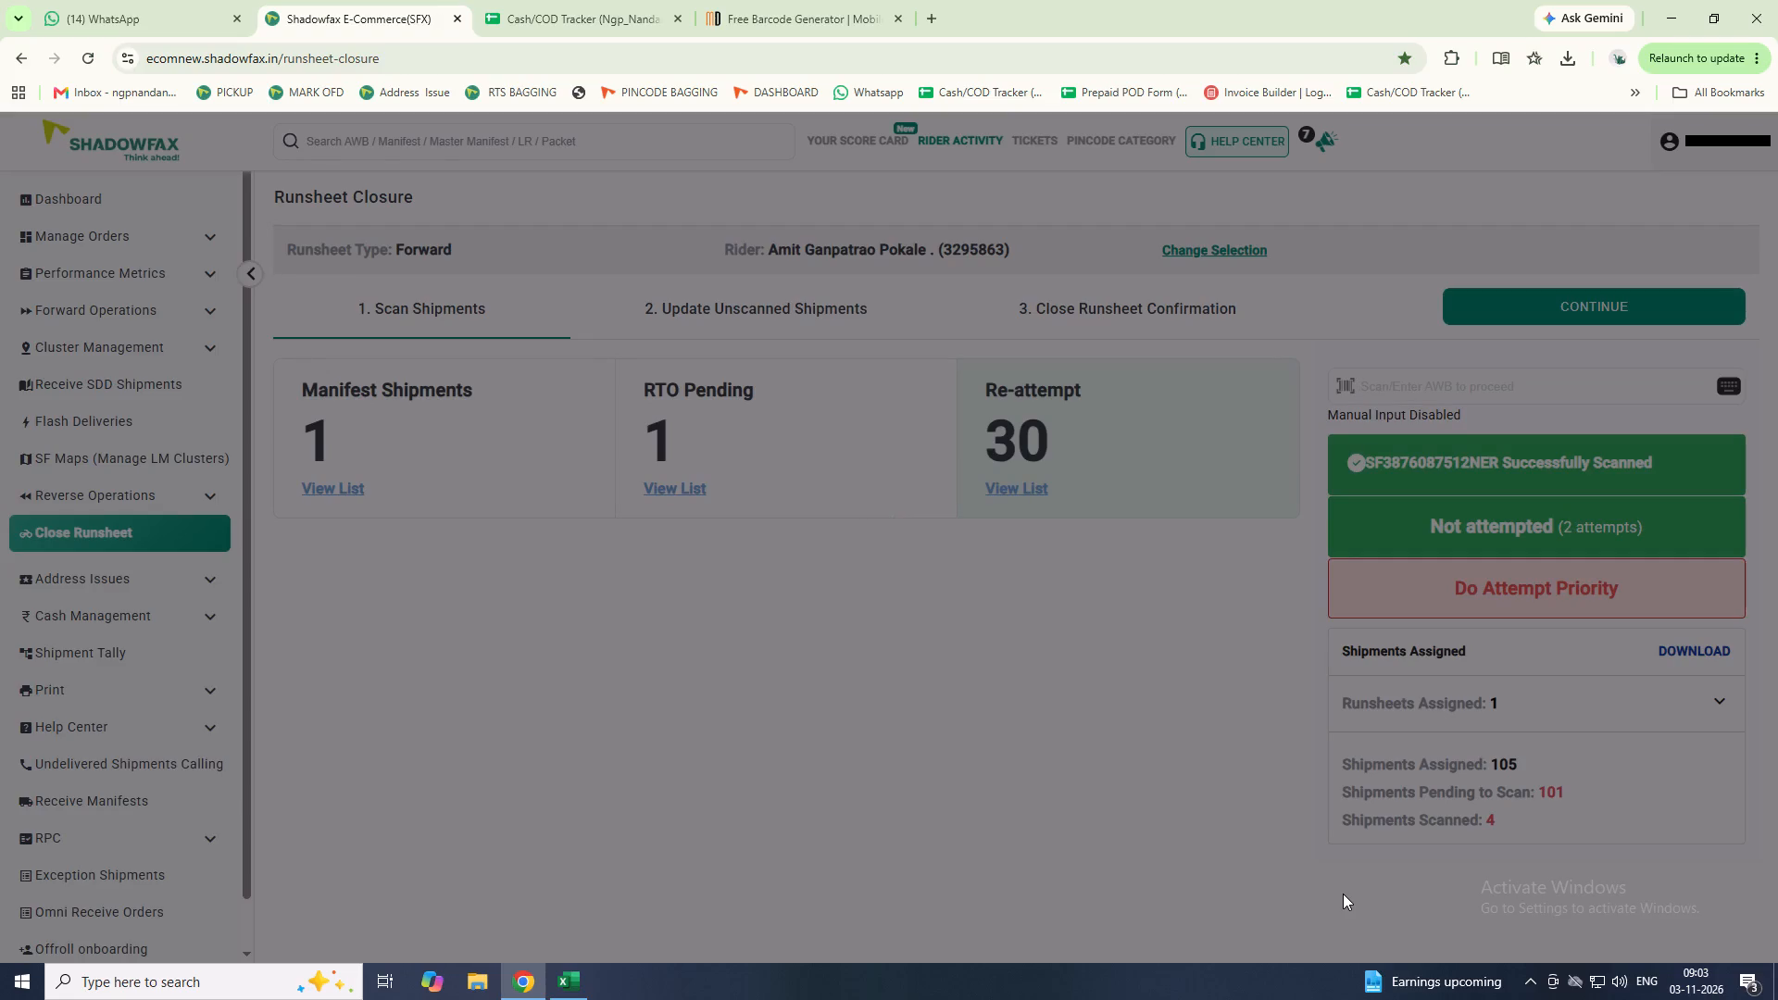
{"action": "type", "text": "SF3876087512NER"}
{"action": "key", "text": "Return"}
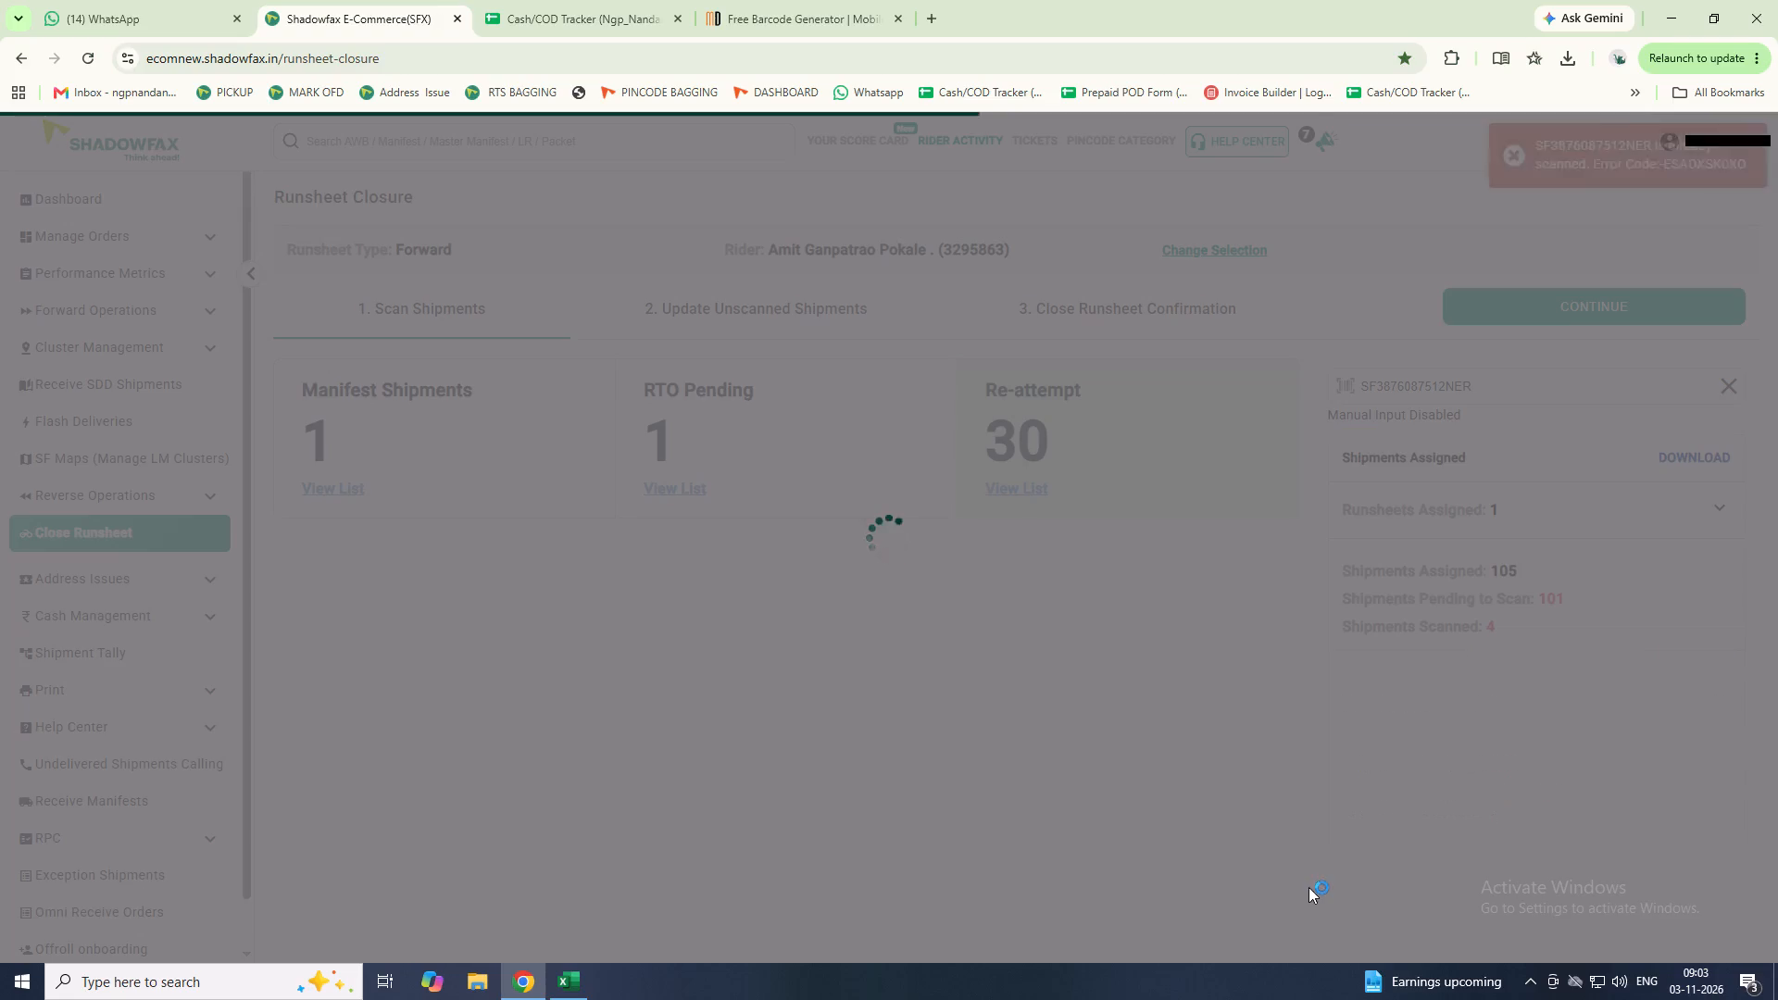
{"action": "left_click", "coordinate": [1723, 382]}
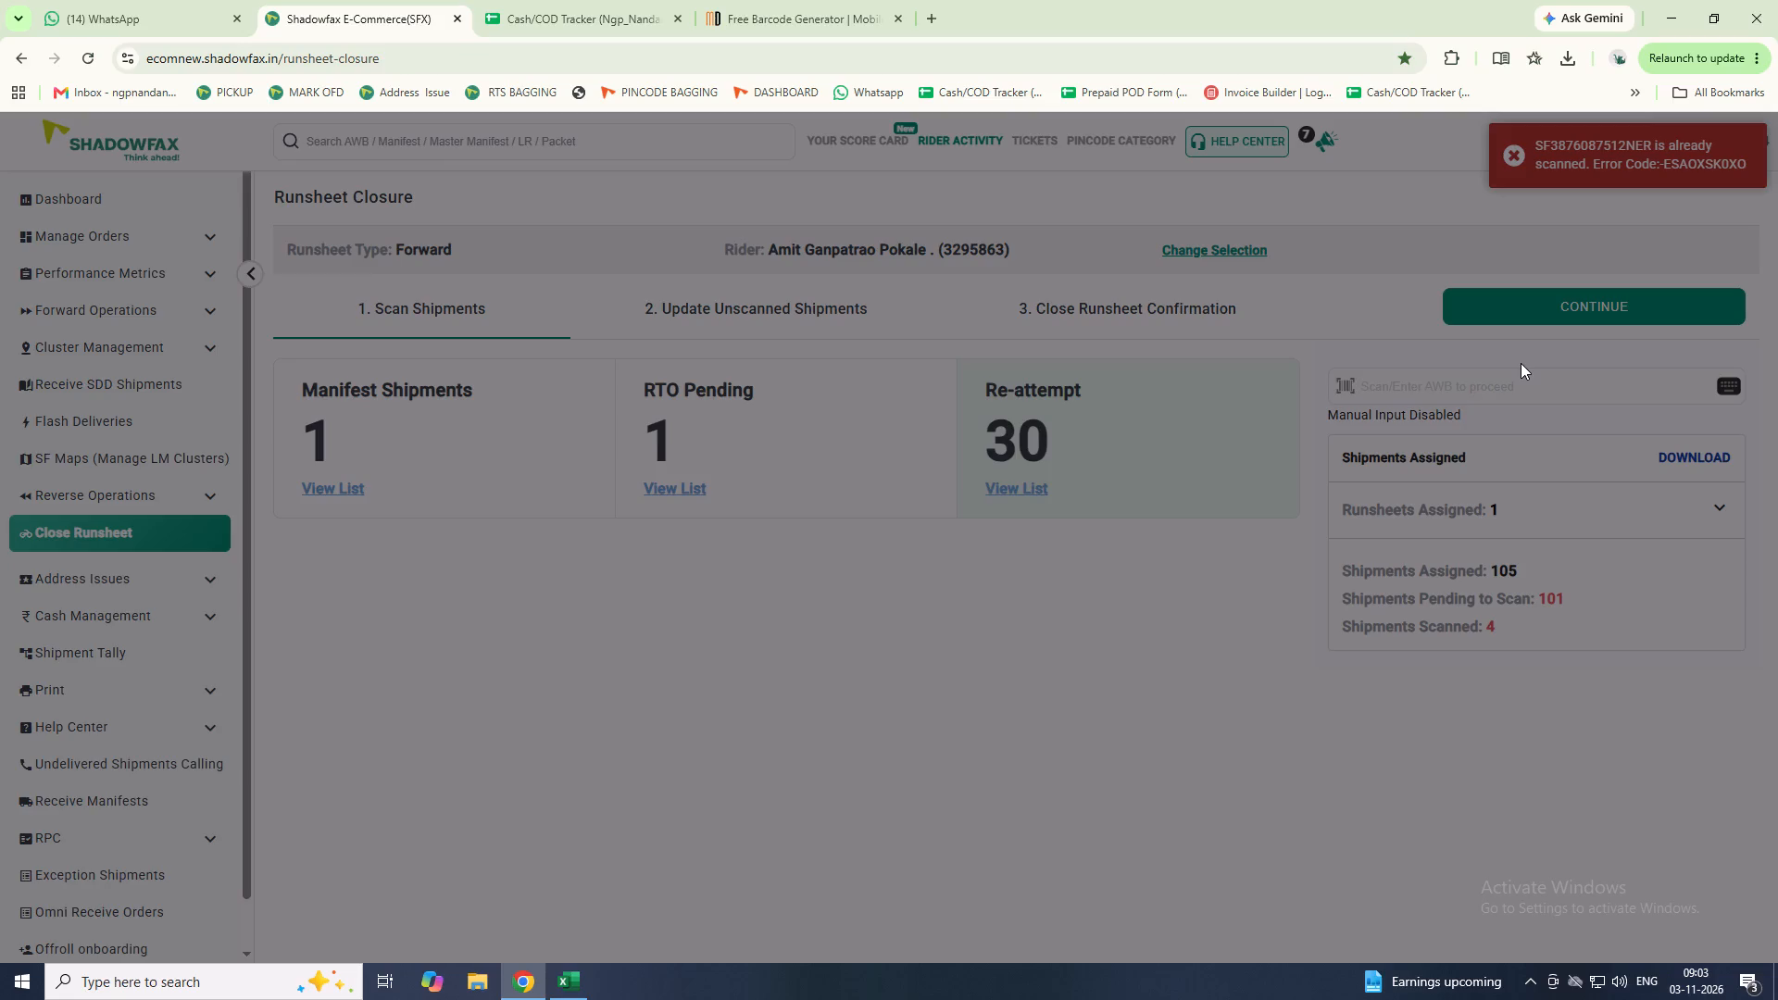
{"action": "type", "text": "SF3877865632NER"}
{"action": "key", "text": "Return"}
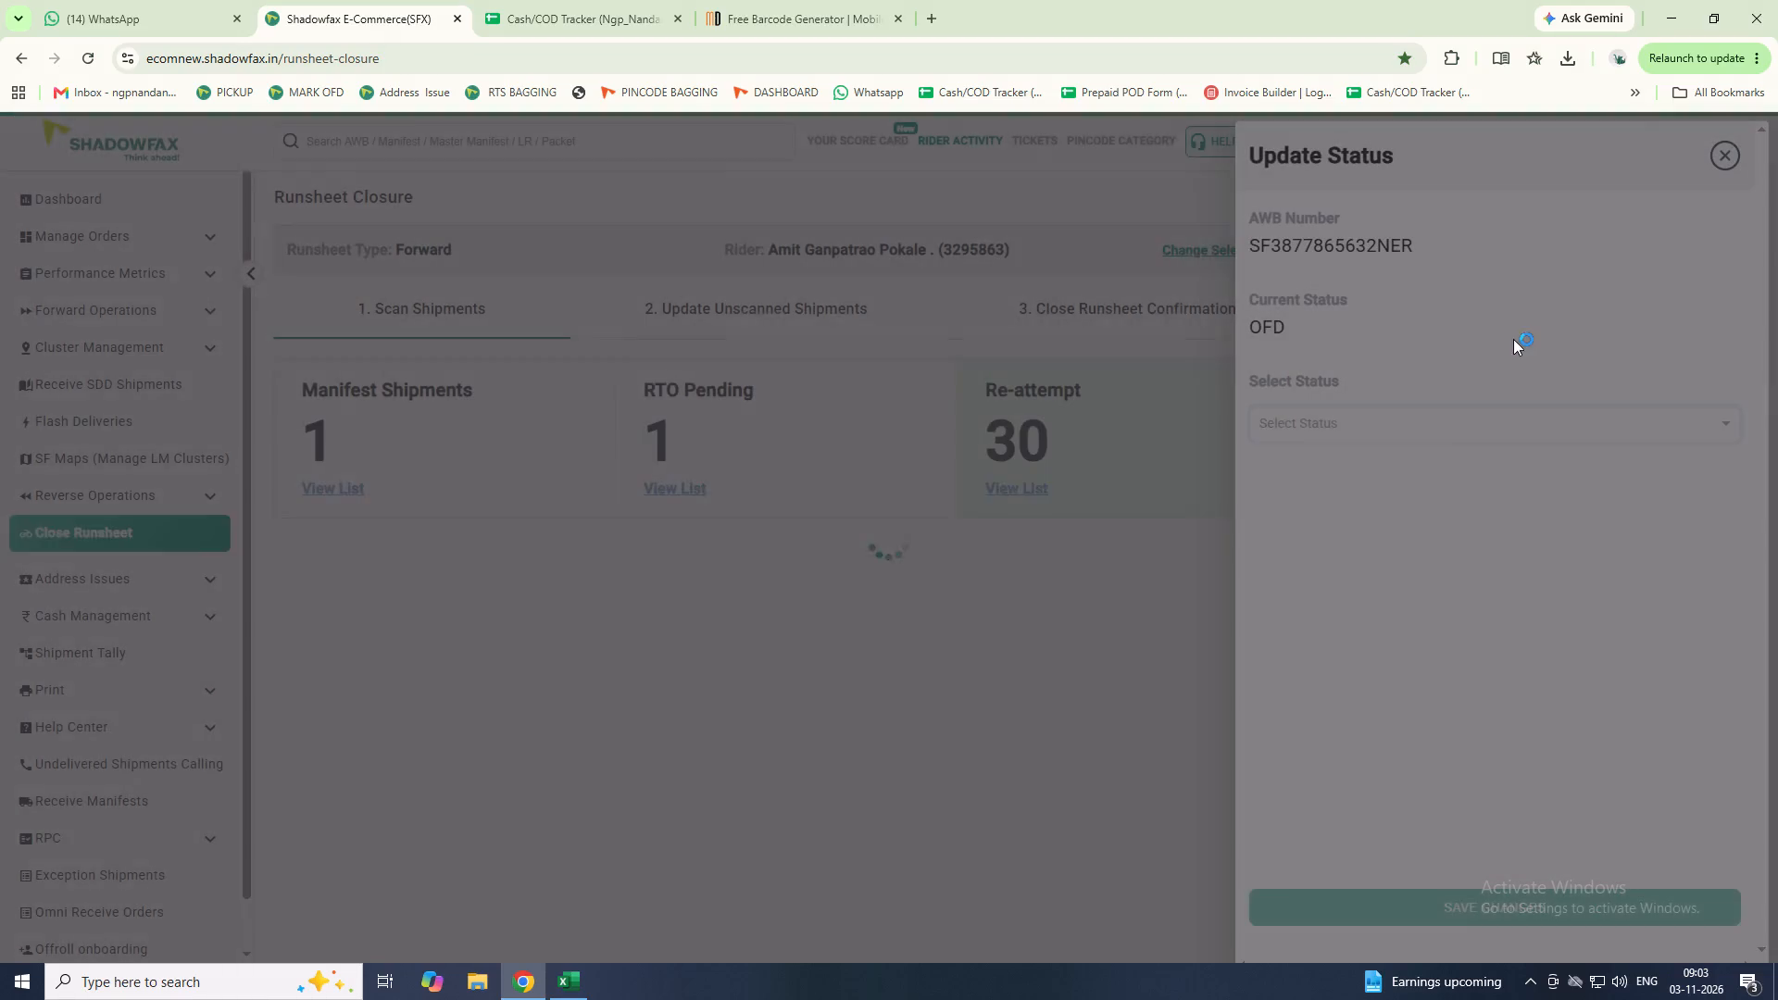
{"action": "left_click", "coordinate": [1441, 425]}
{"action": "left_click", "coordinate": [1361, 457]}
{"action": "left_click", "coordinate": [1368, 521]}
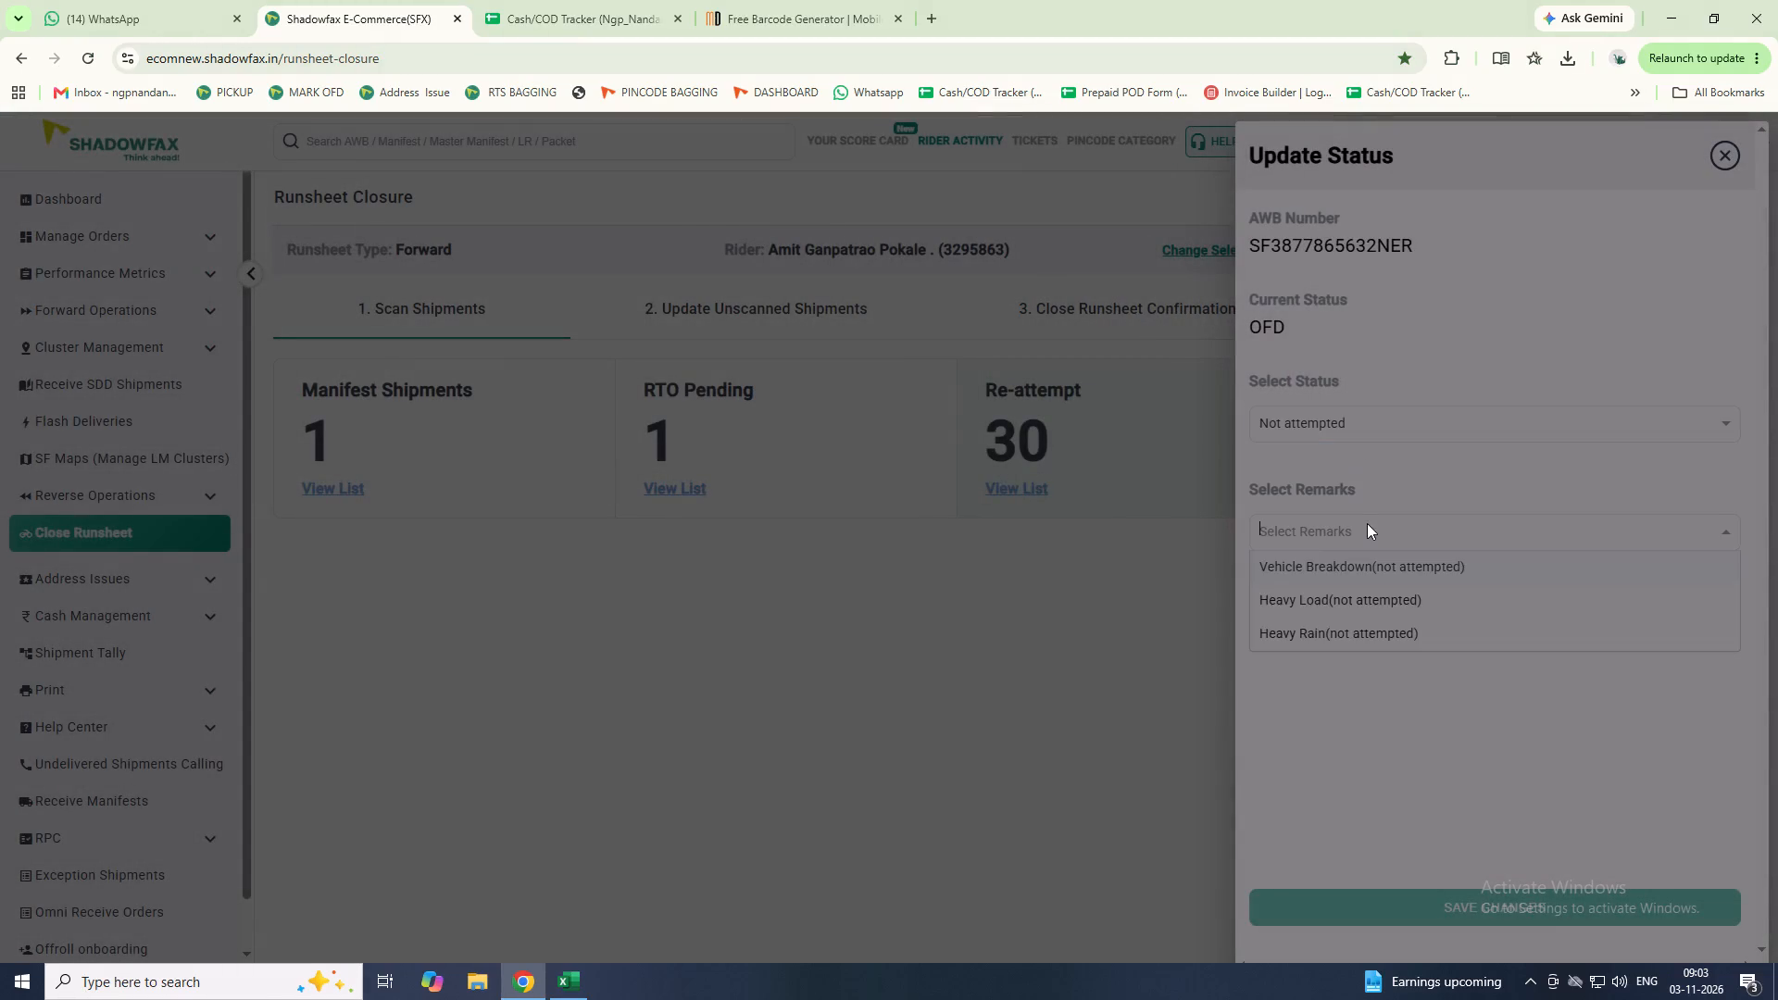
{"action": "left_click", "coordinate": [1344, 565]}
{"action": "left_click", "coordinate": [1283, 913]}
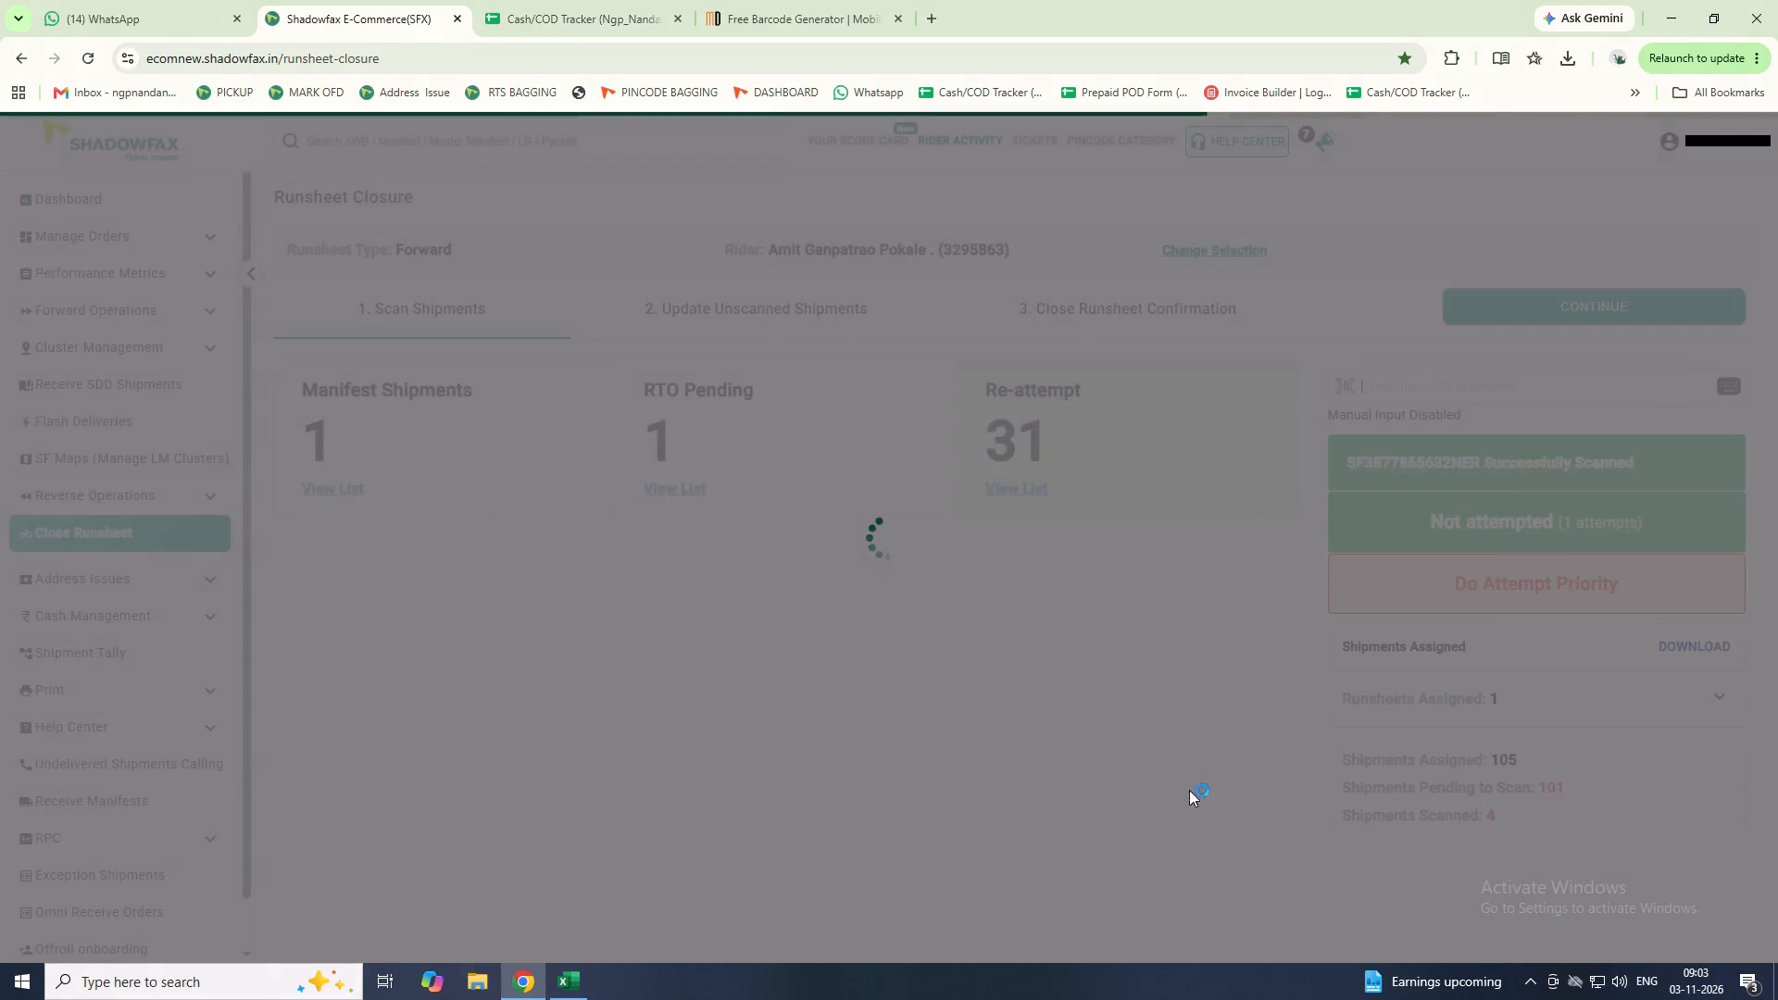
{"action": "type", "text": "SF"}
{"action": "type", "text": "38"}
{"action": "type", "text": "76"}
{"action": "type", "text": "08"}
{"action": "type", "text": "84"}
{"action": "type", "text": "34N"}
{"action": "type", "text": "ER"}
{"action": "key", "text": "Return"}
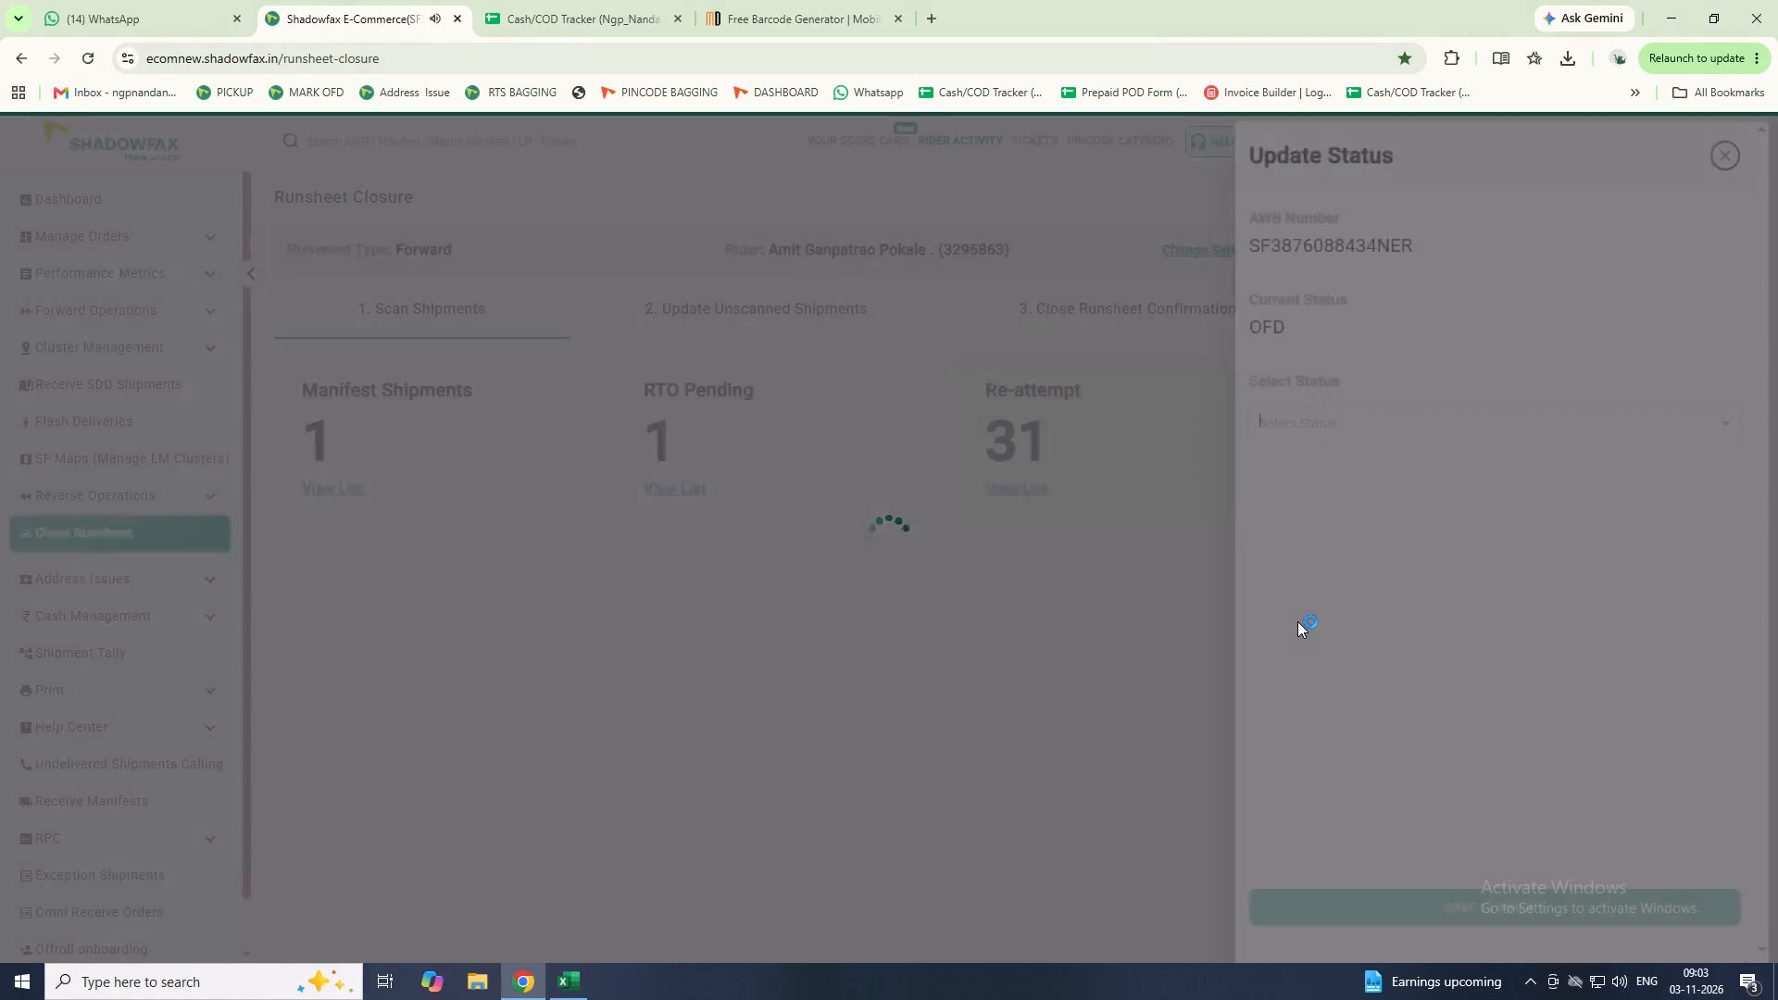
{"action": "left_click", "coordinate": [1559, 431]}
{"action": "left_click", "coordinate": [1458, 459]}
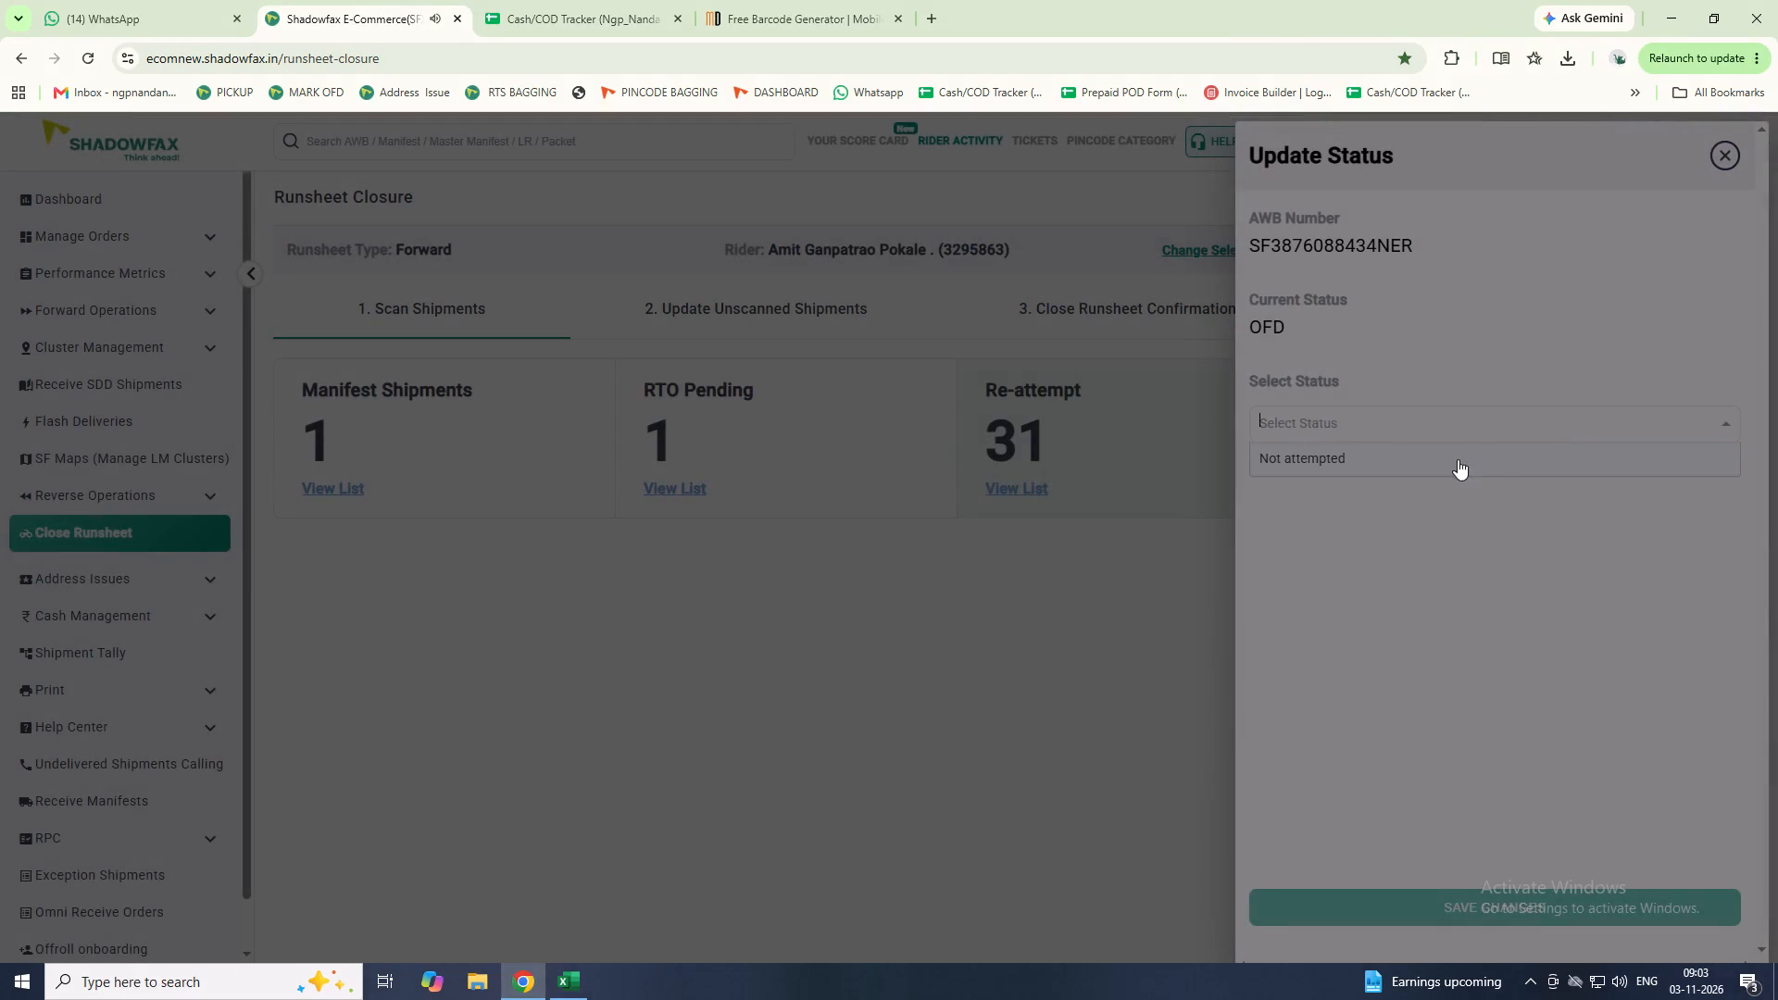
{"action": "left_click", "coordinate": [1384, 535]}
{"action": "left_click", "coordinate": [1362, 568]}
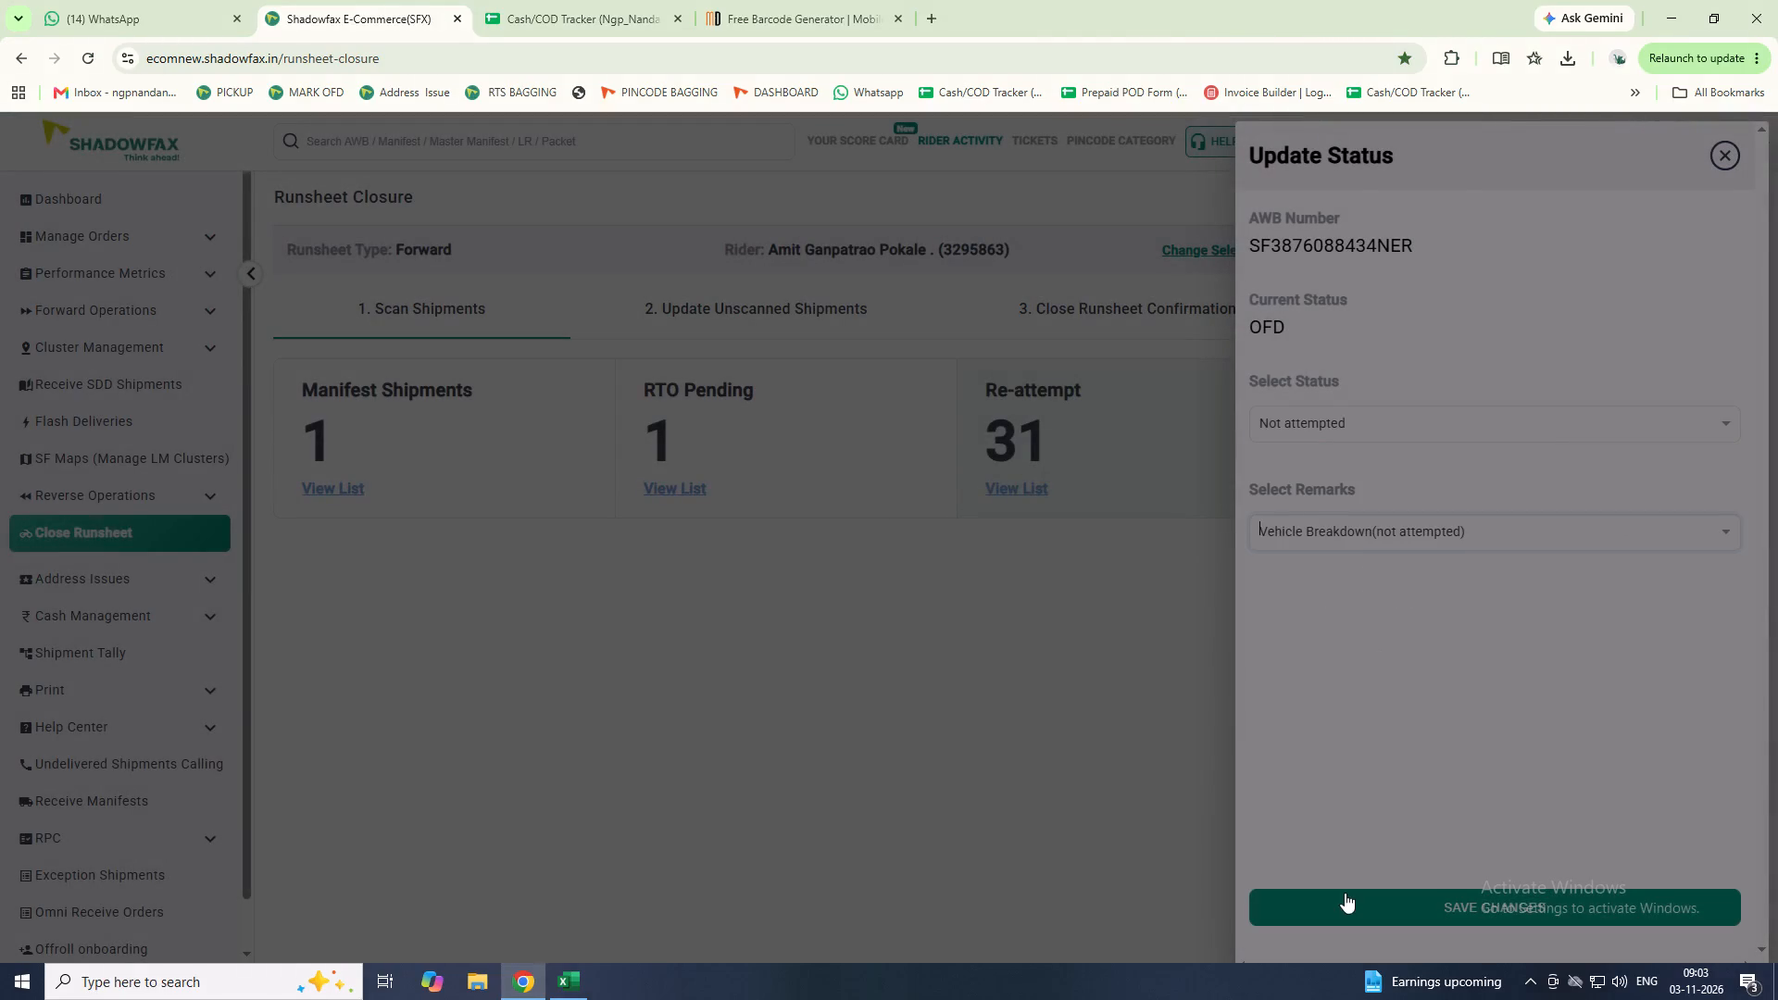
{"action": "left_click", "coordinate": [1345, 893]}
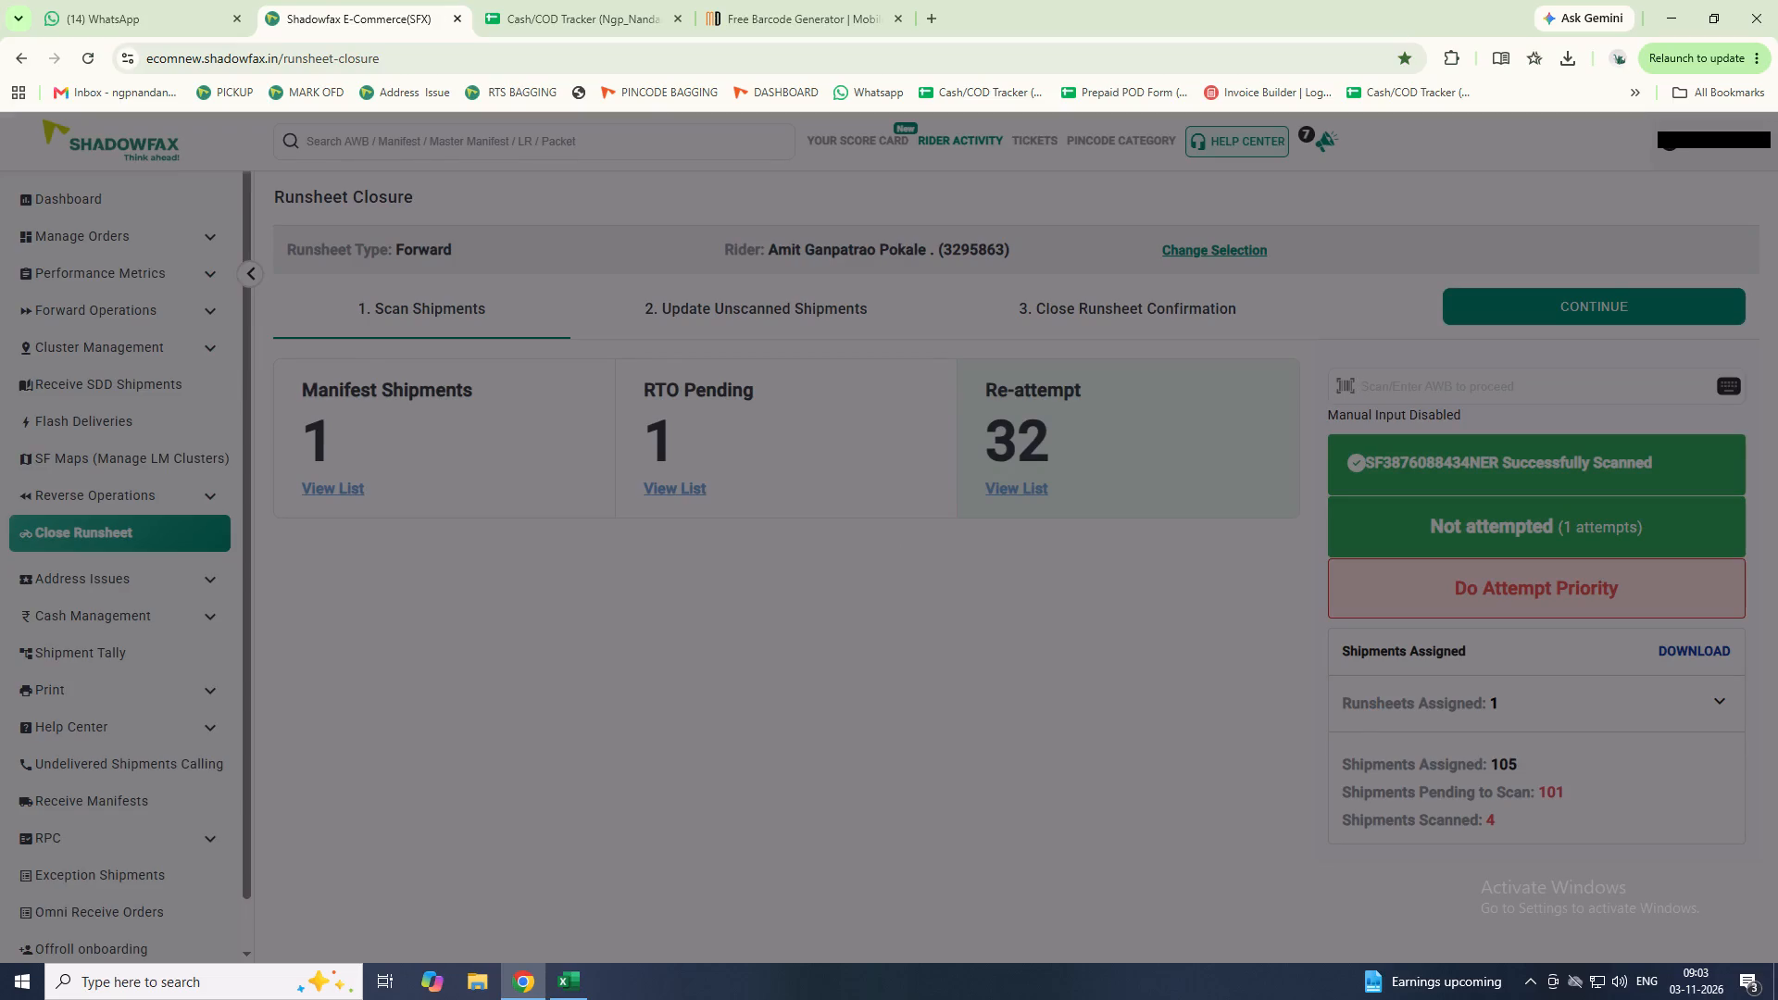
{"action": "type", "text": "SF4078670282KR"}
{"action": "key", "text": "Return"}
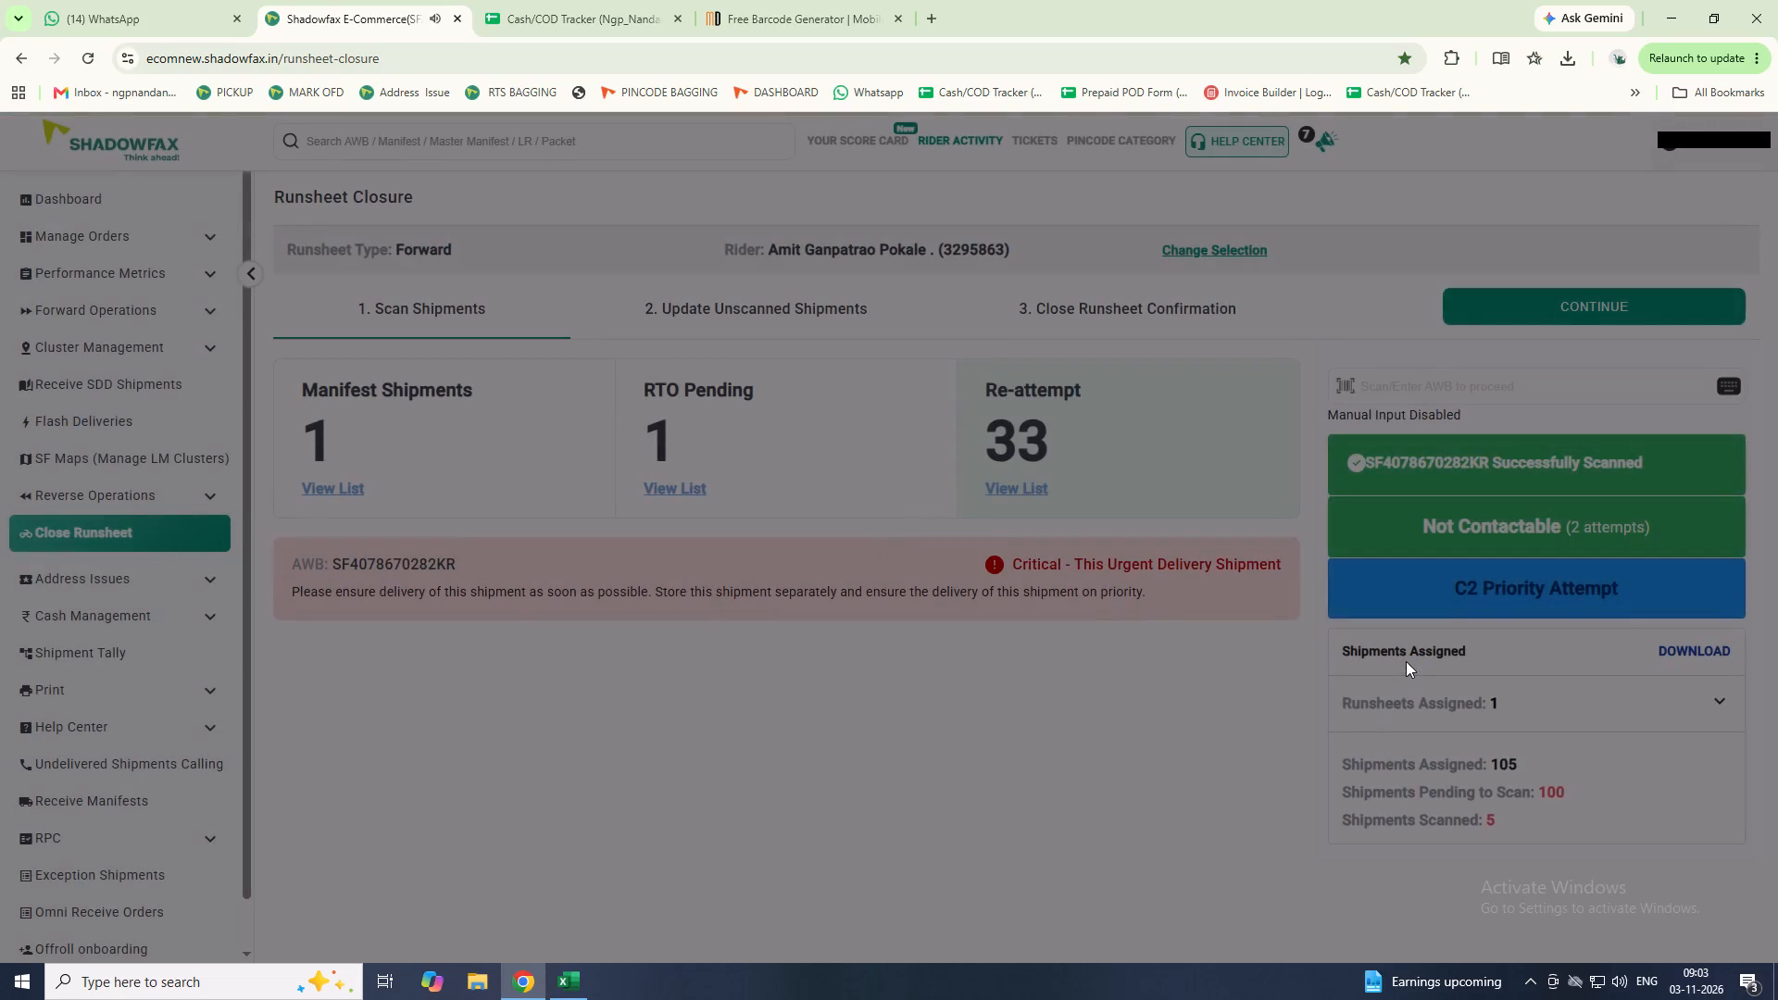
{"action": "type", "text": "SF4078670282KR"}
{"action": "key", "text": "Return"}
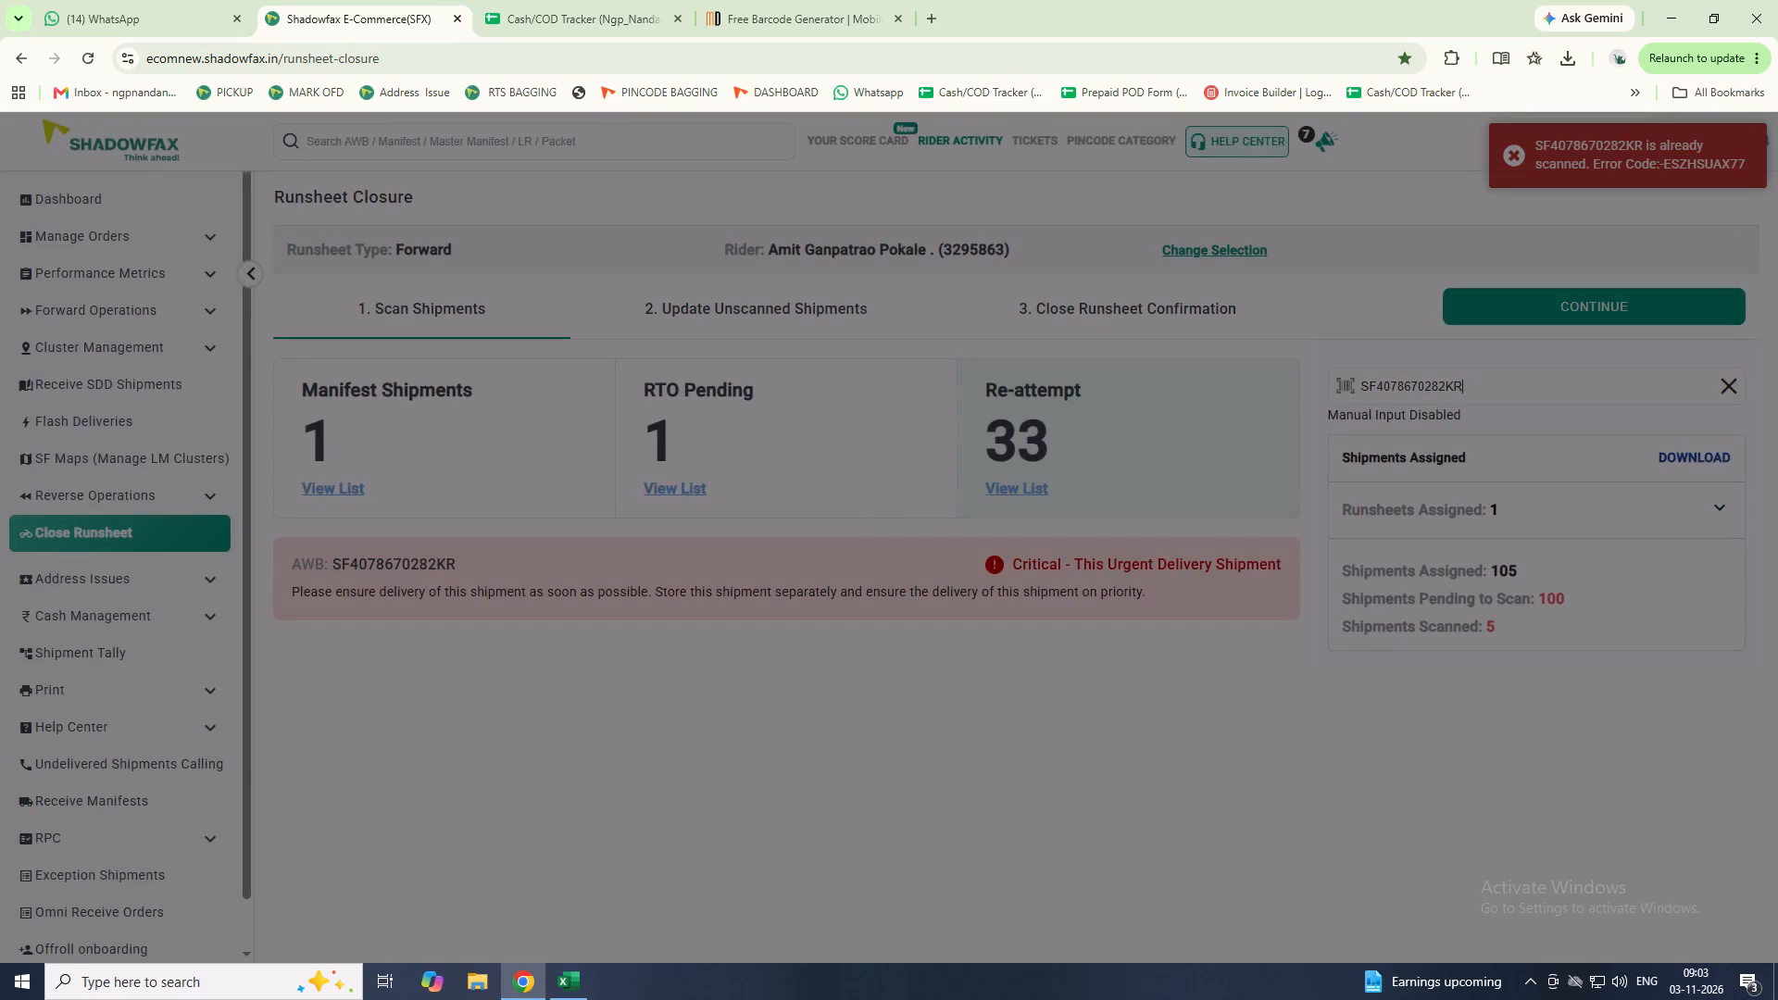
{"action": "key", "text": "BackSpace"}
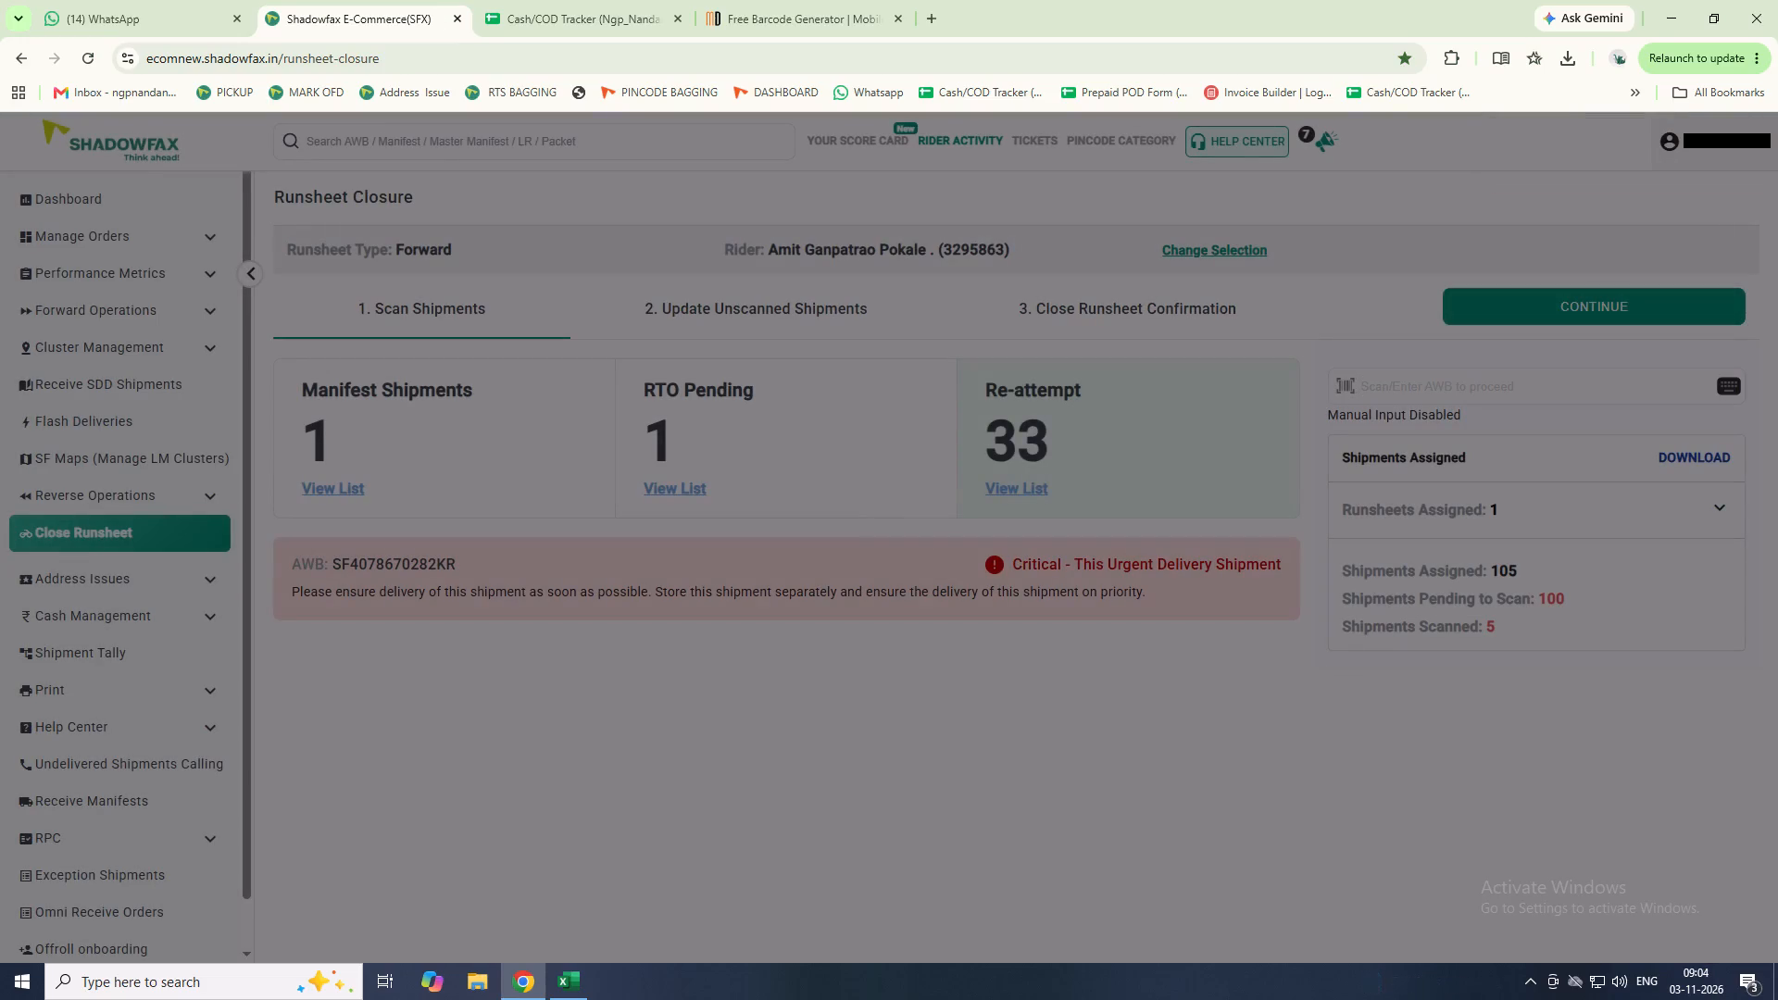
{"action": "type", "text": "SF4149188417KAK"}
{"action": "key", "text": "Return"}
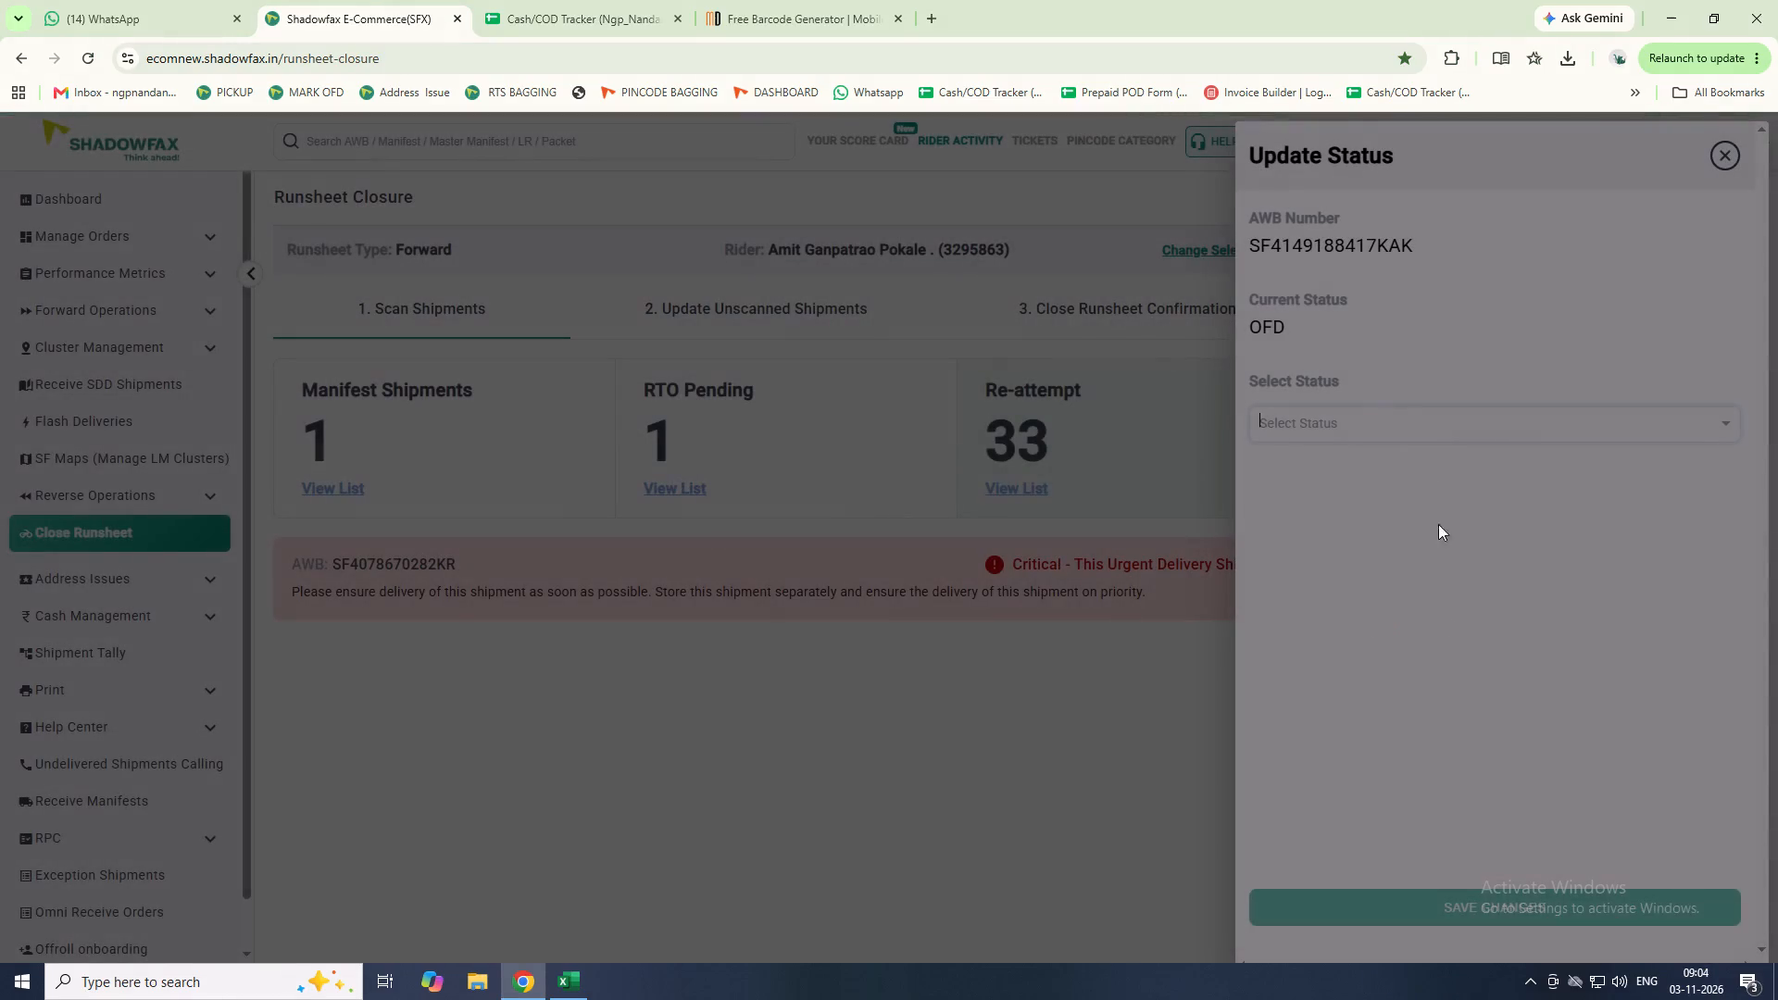
{"action": "left_click", "coordinate": [1381, 430]}
{"action": "left_click", "coordinate": [1354, 453]}
{"action": "left_click", "coordinate": [1340, 549]}
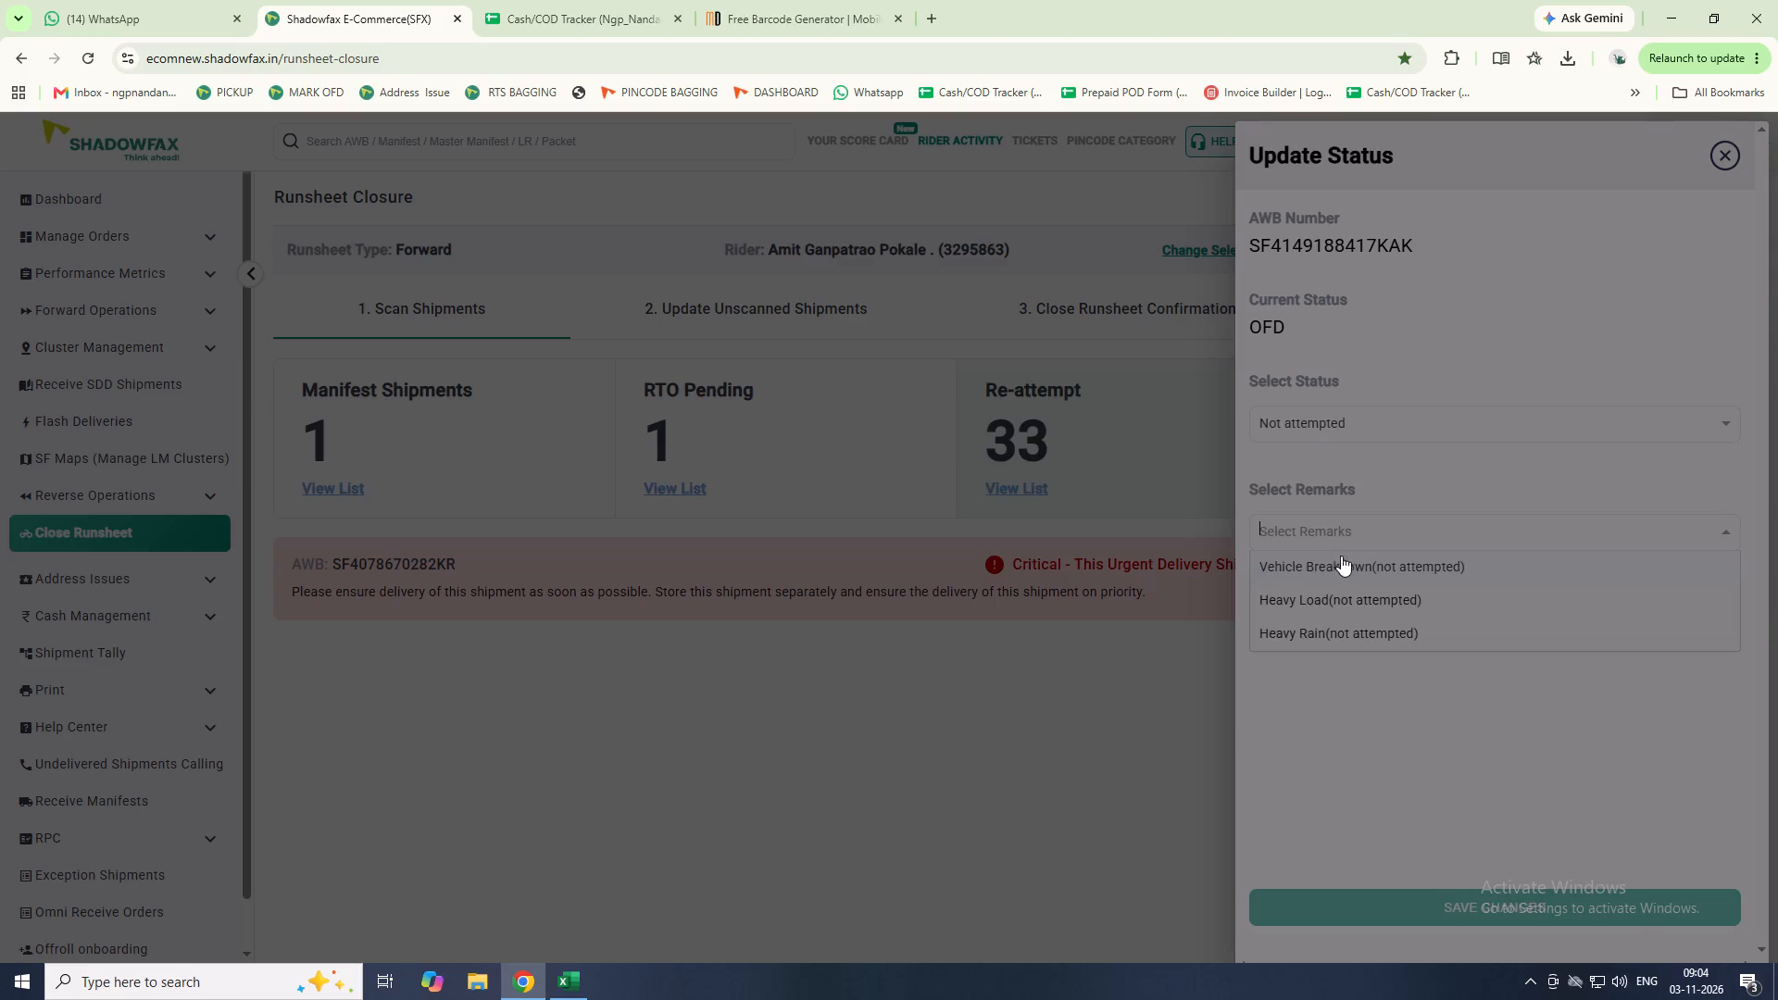
{"action": "left_click", "coordinate": [1338, 564]}
{"action": "left_click", "coordinate": [1301, 904]}
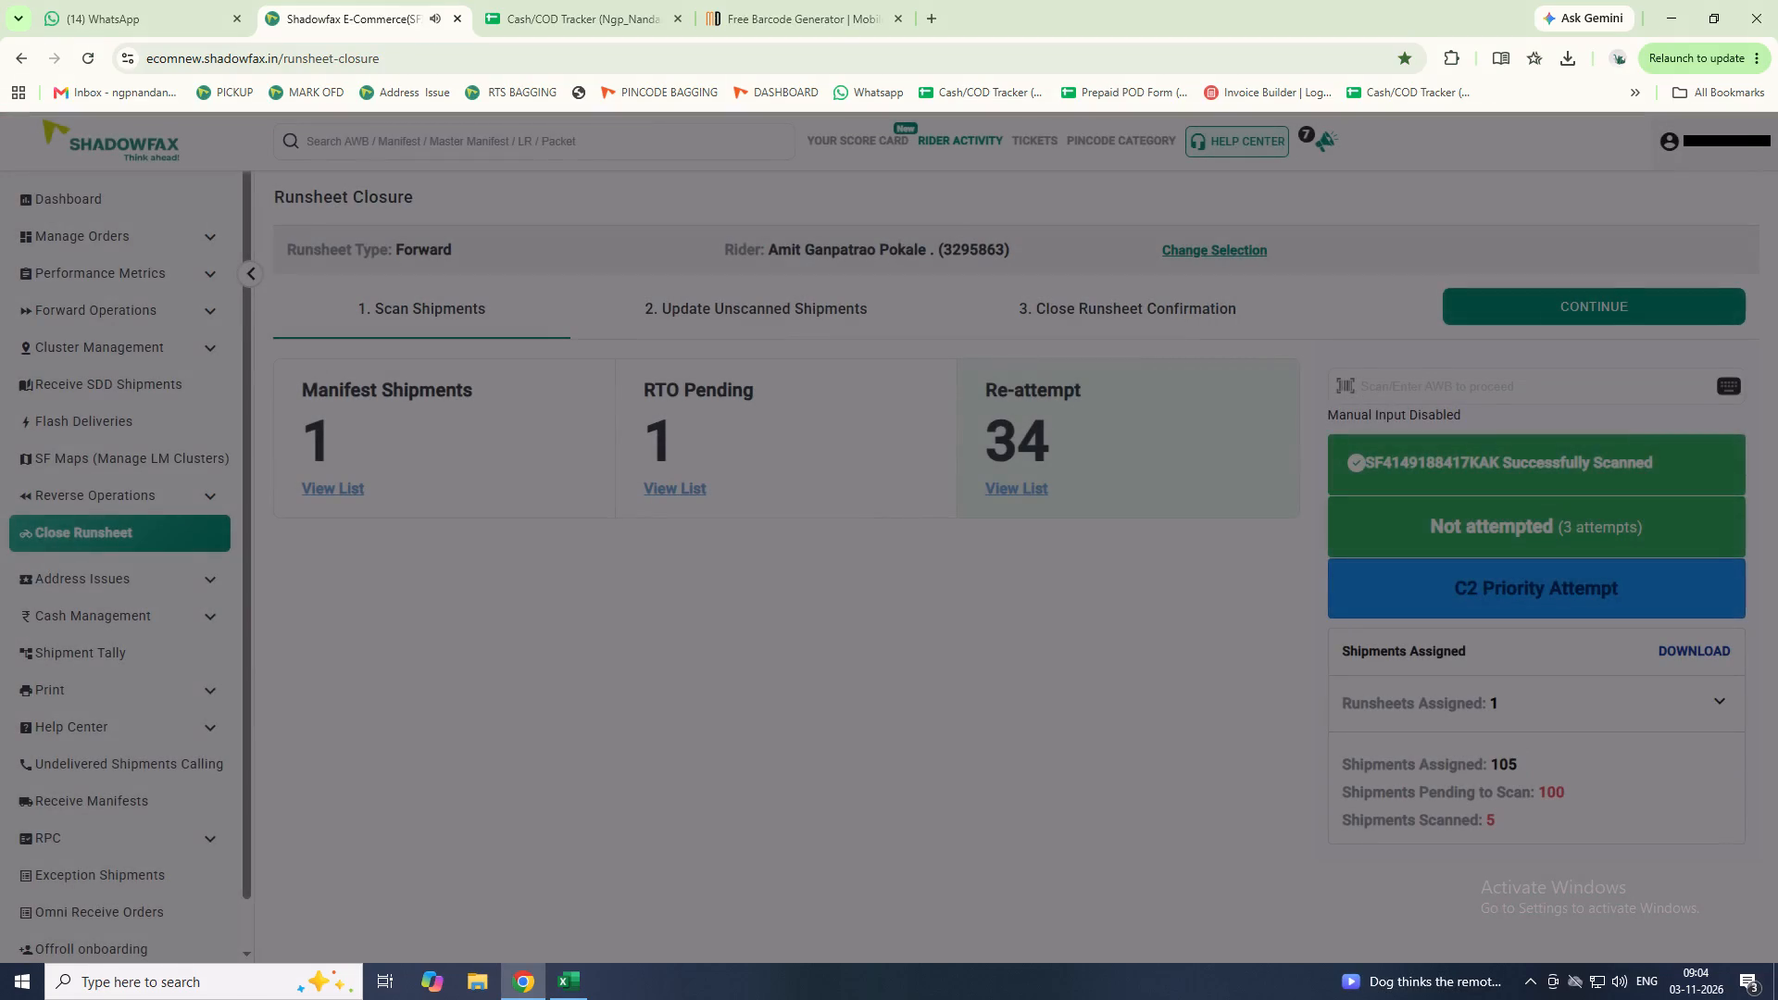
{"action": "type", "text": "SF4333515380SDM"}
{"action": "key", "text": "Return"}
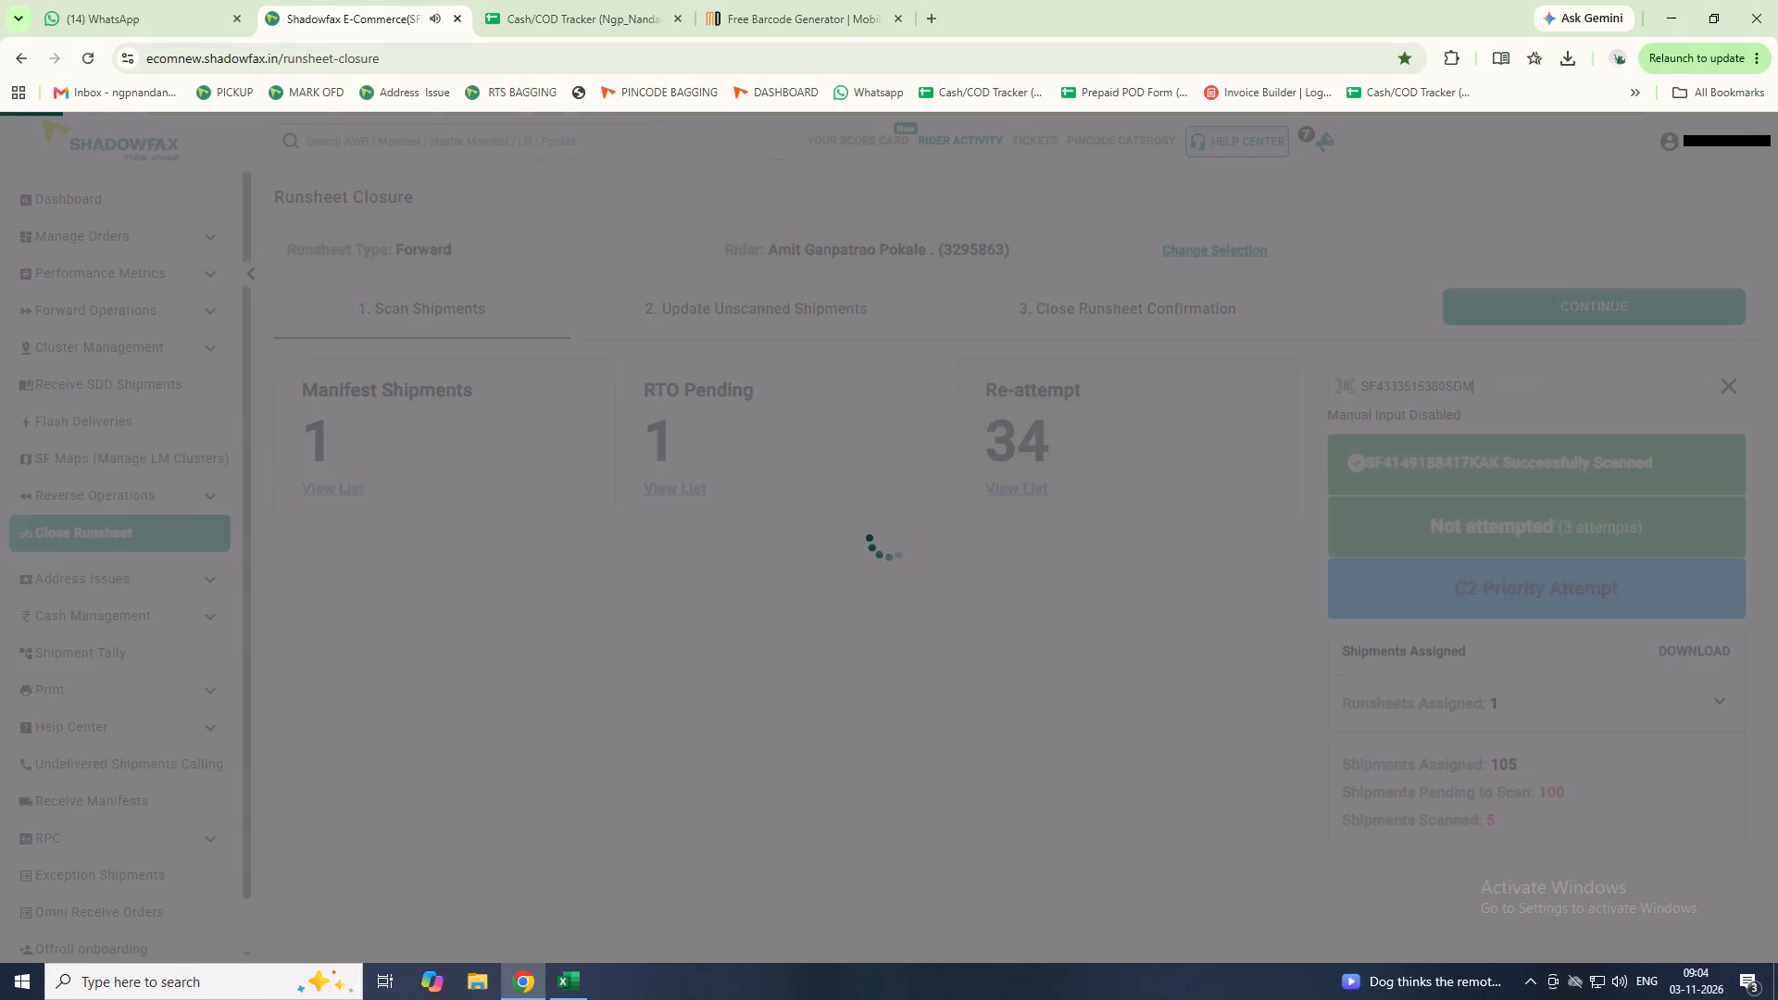
{"action": "left_click", "coordinate": [1494, 421]}
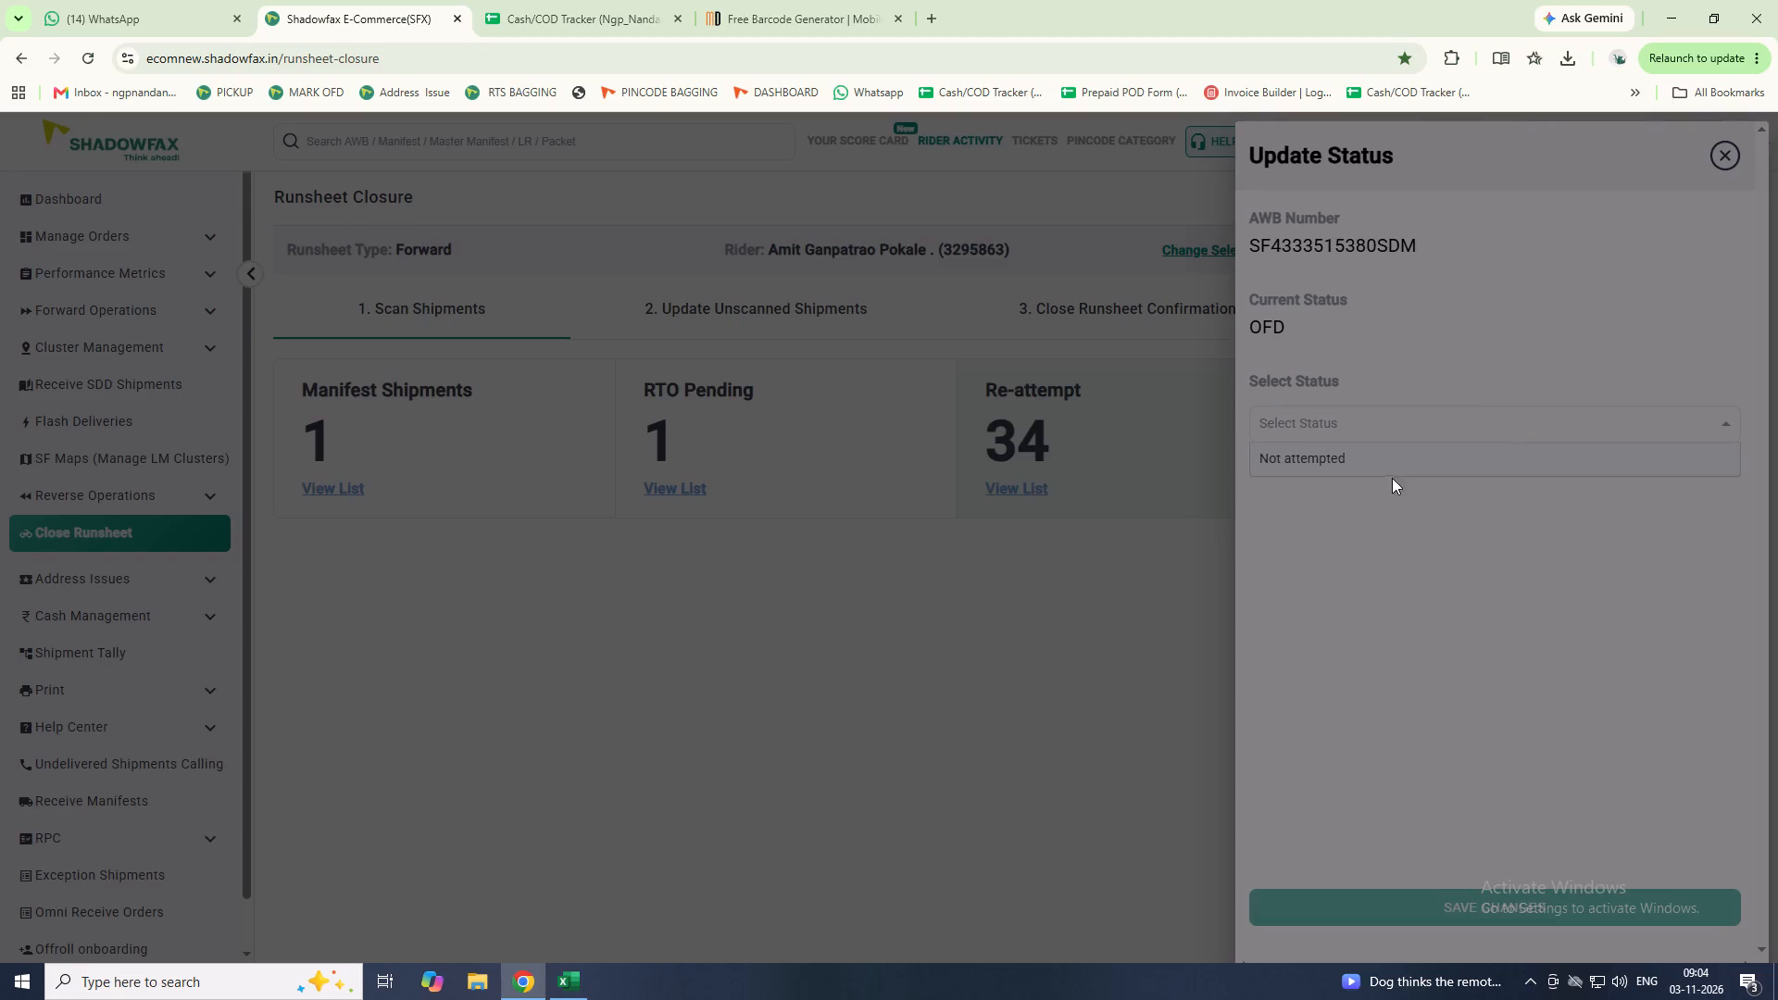
{"action": "left_click", "coordinate": [1388, 467]}
{"action": "left_click", "coordinate": [1342, 538]}
{"action": "left_click", "coordinate": [1333, 564]}
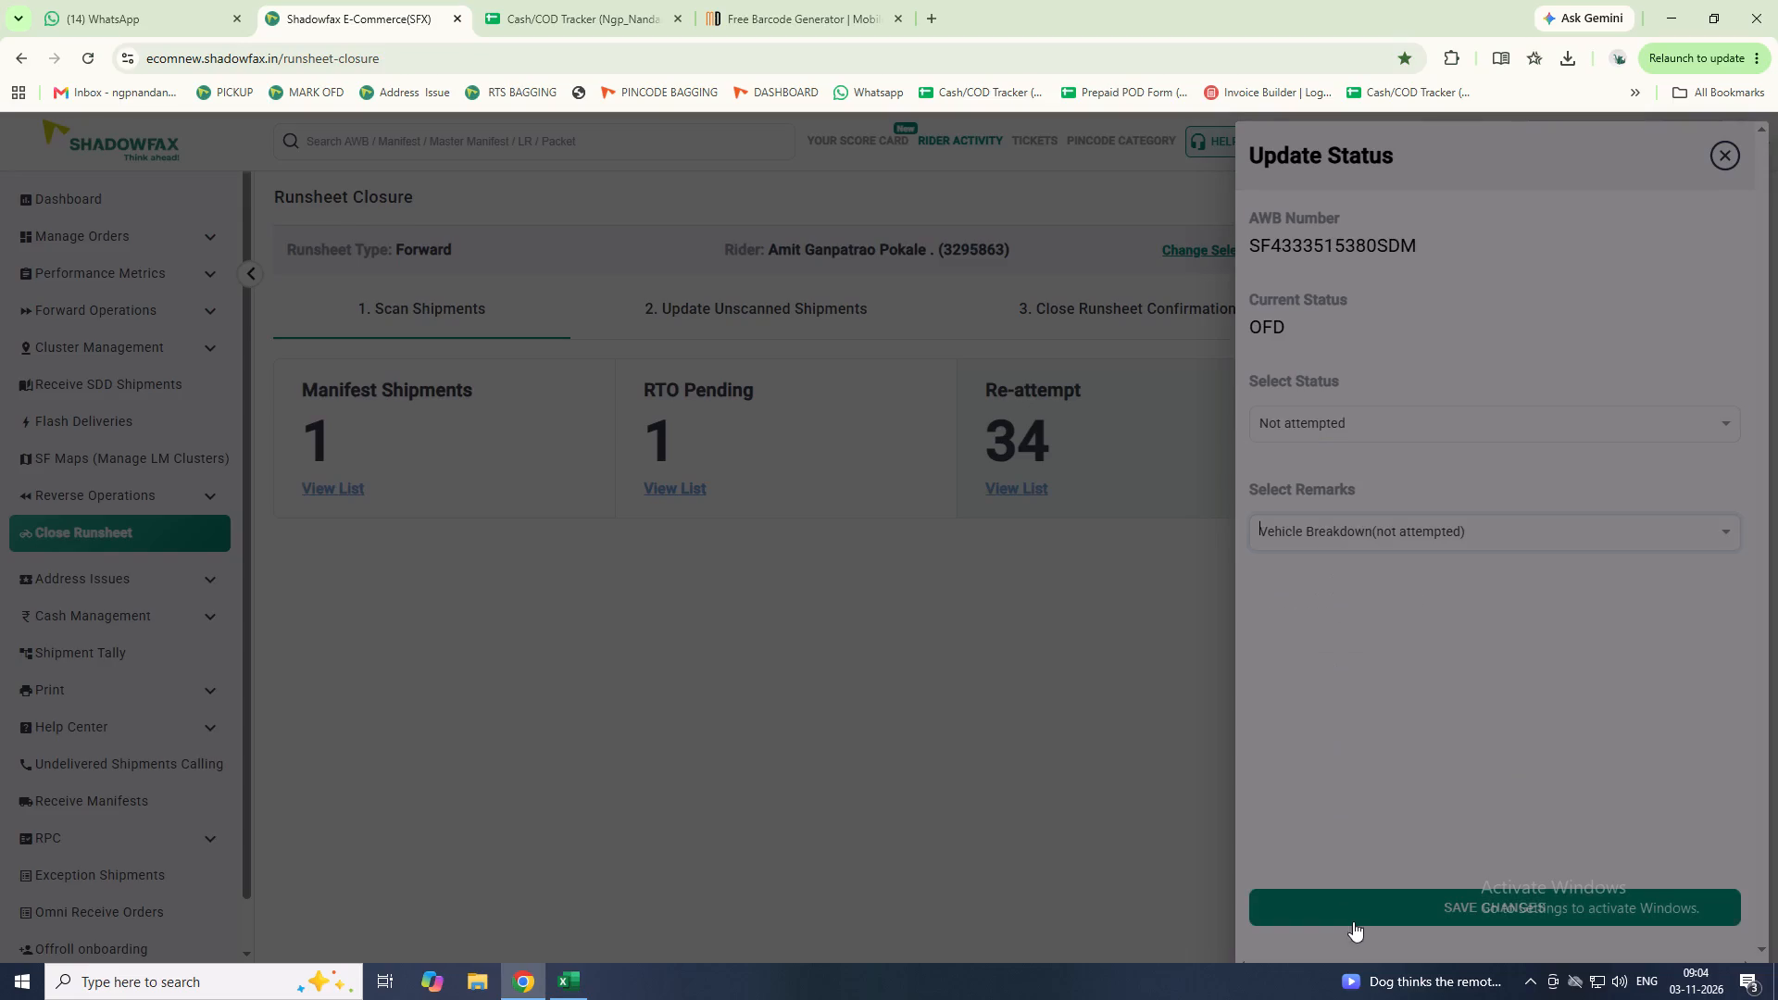
{"action": "left_click", "coordinate": [1353, 915]}
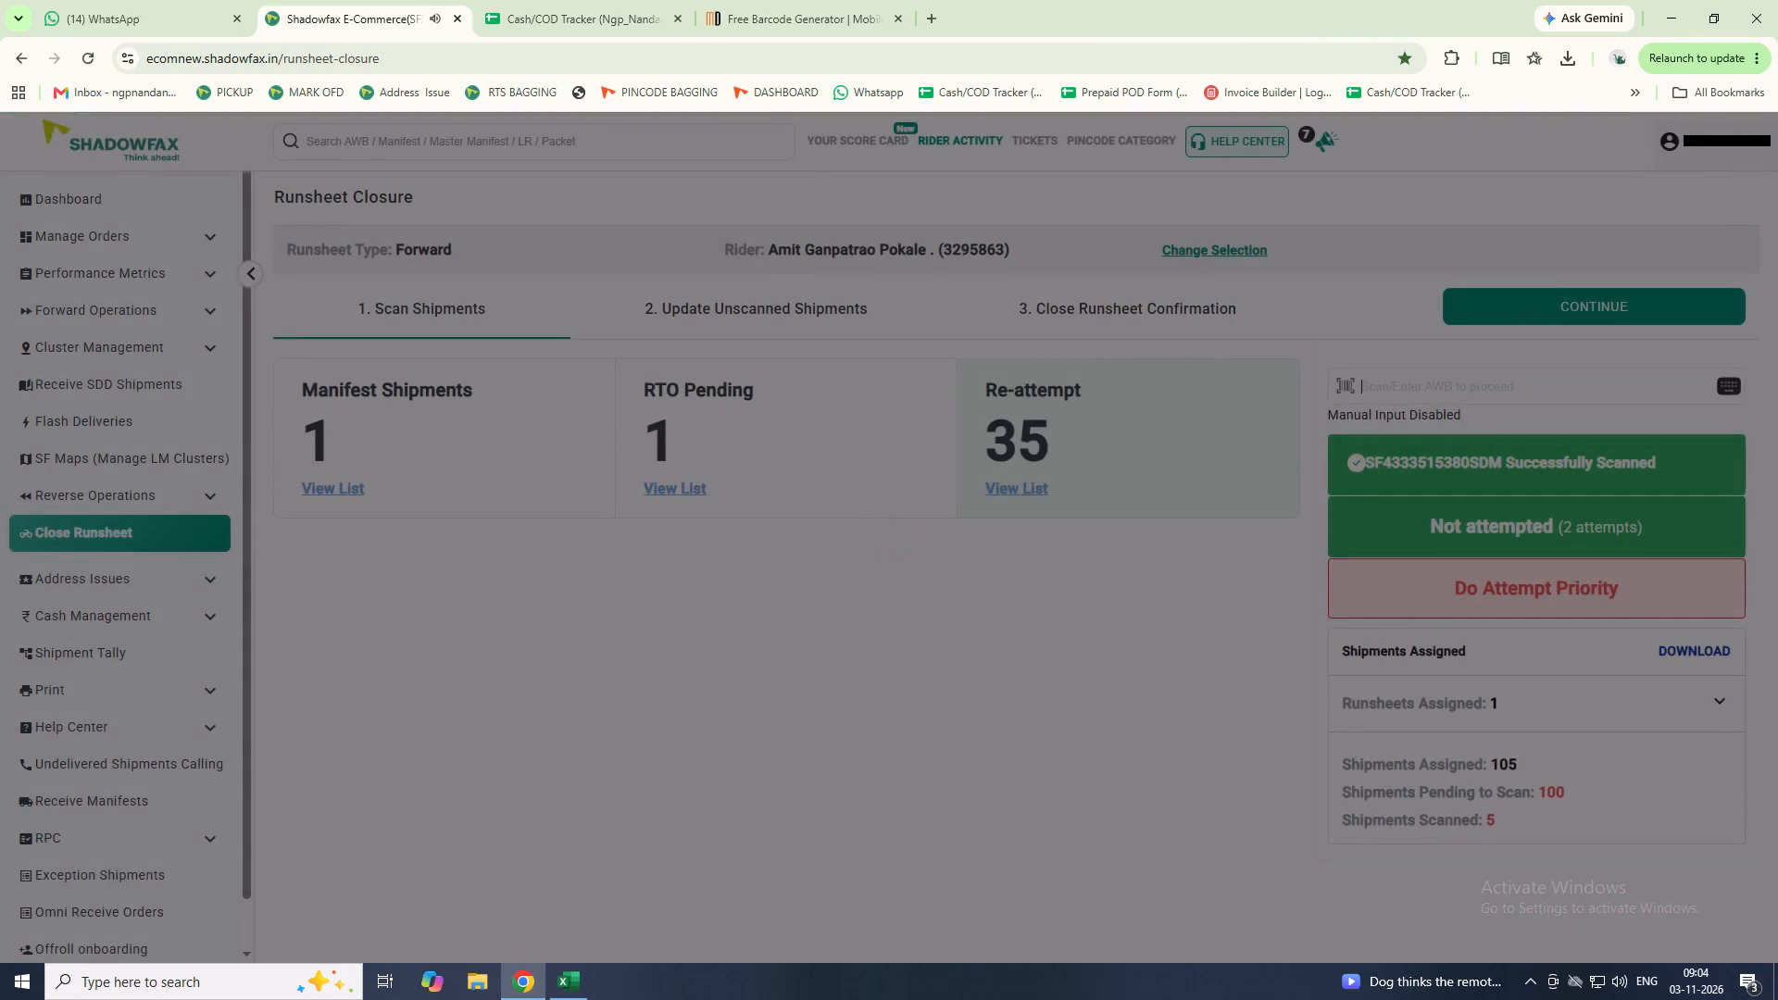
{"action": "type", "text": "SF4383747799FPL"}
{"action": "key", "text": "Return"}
{"action": "left_click", "coordinate": [1404, 420]}
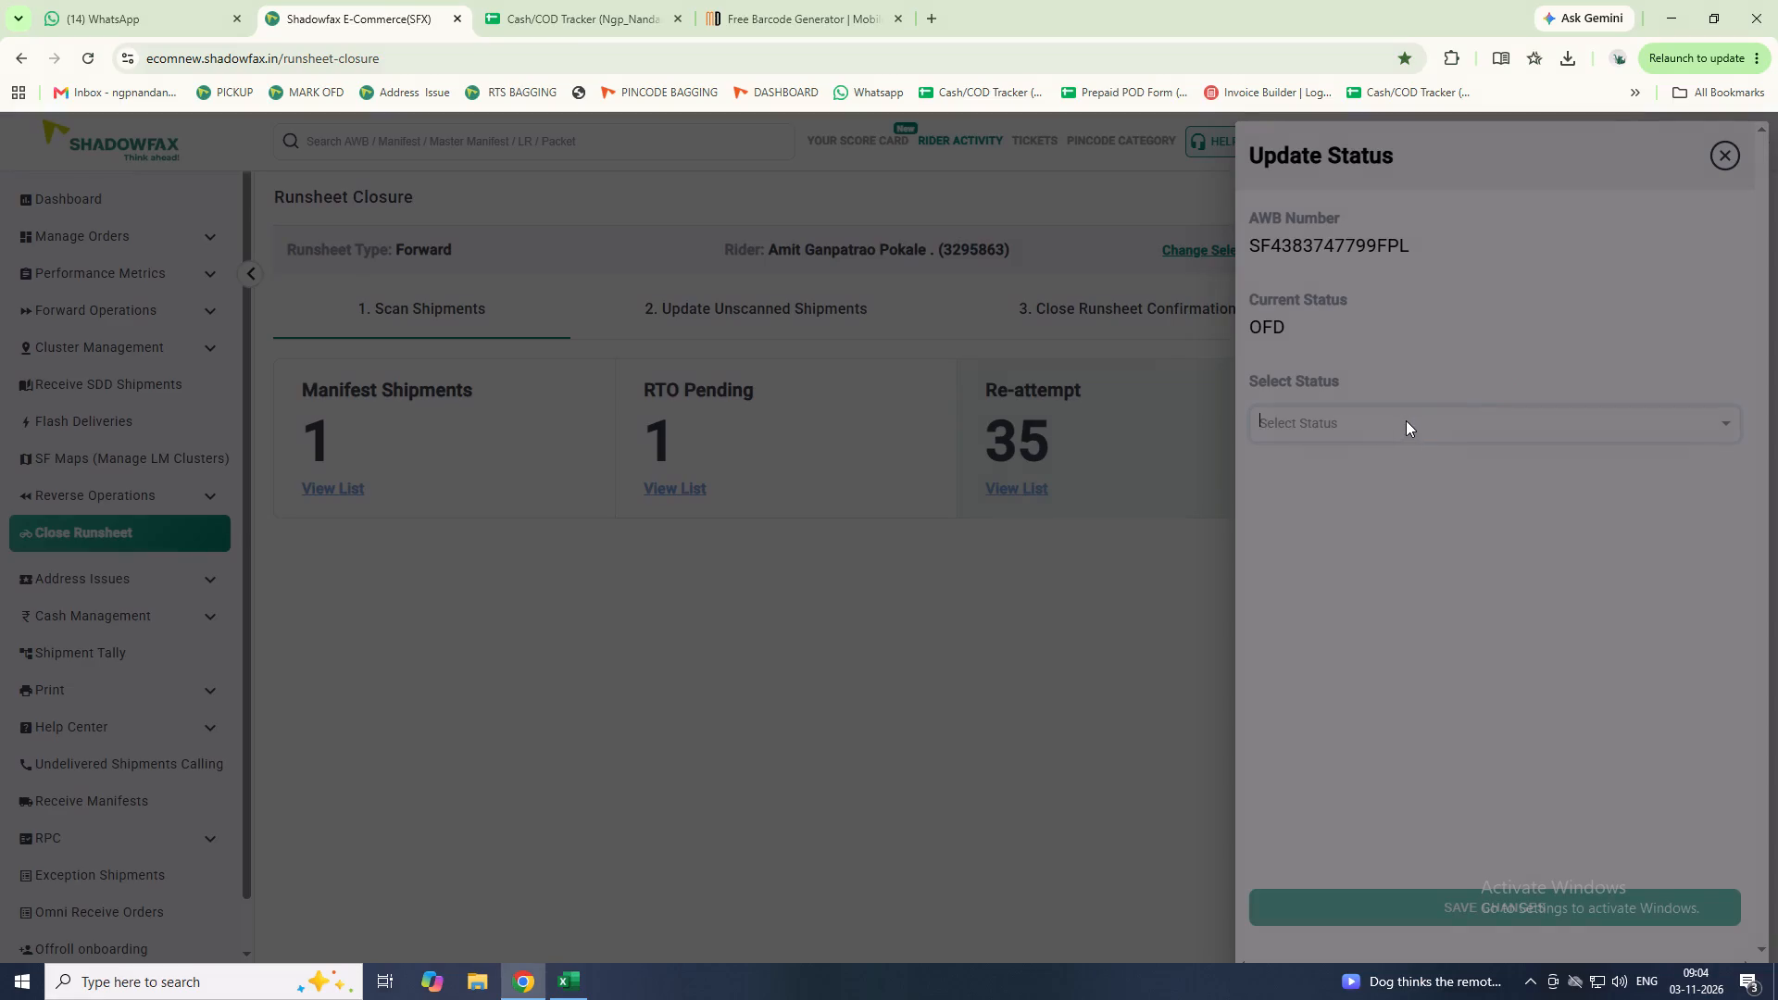
{"action": "left_click", "coordinate": [1377, 465]}
{"action": "left_click", "coordinate": [1379, 538]}
{"action": "left_click", "coordinate": [1366, 566]}
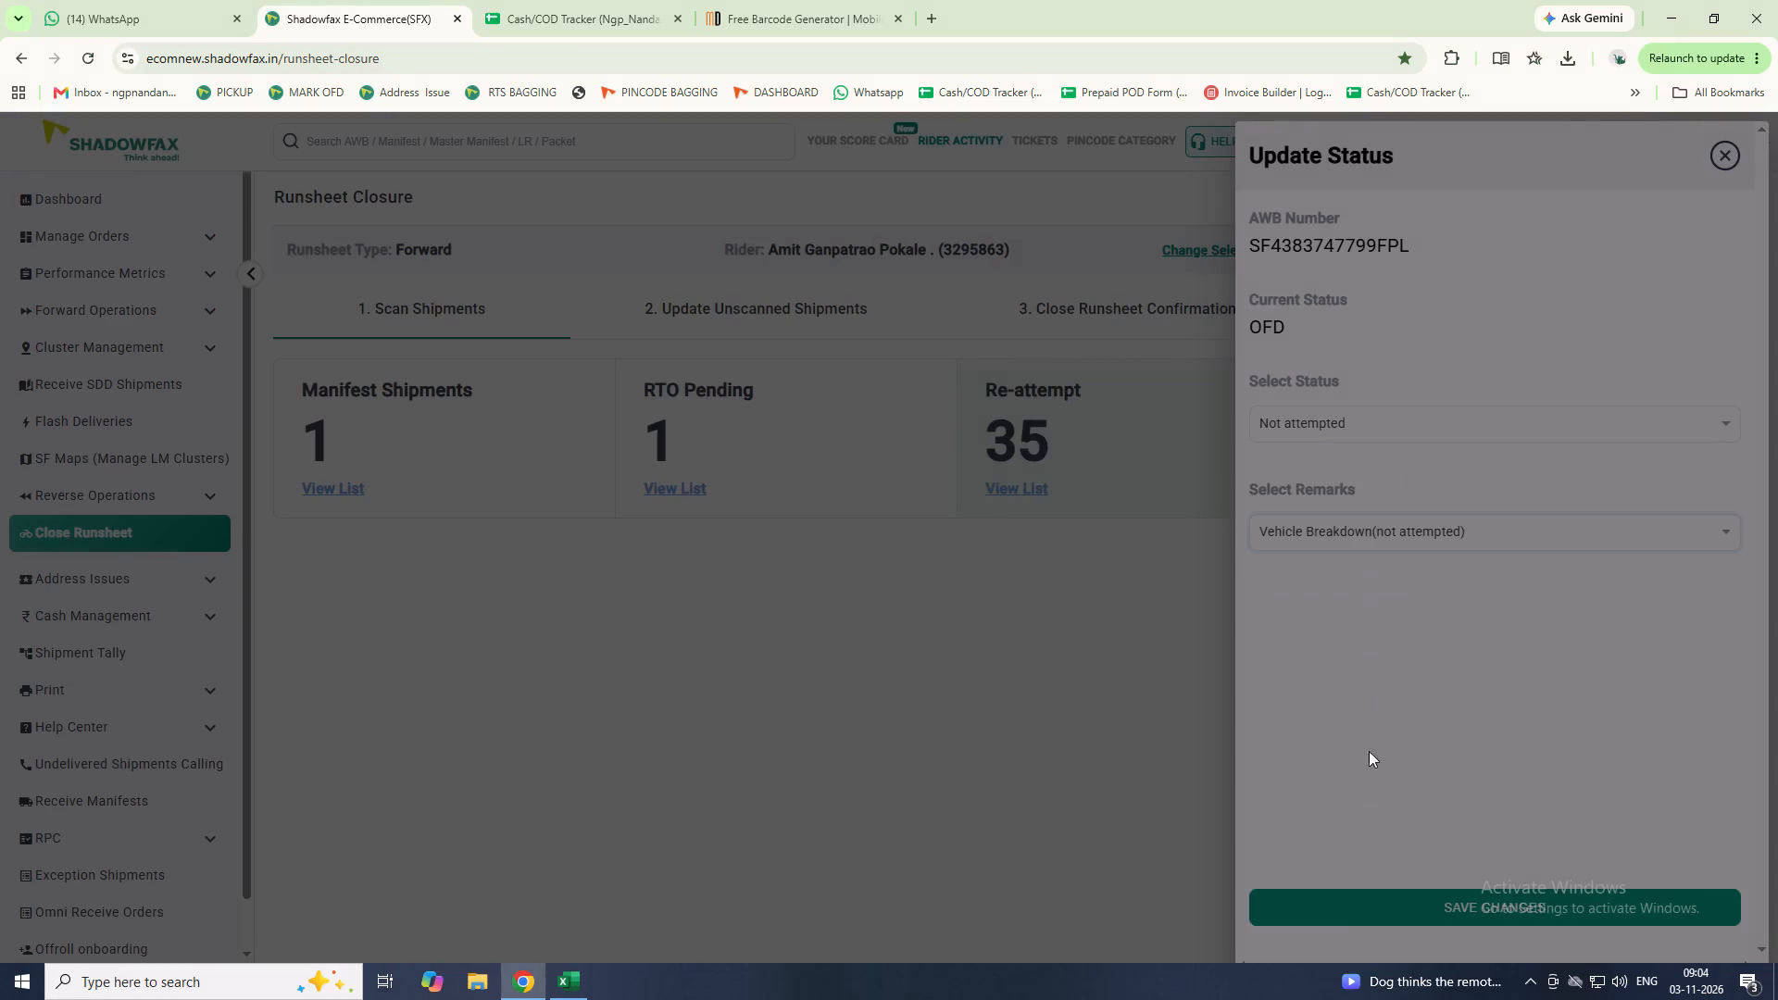
{"action": "left_click", "coordinate": [1339, 899]}
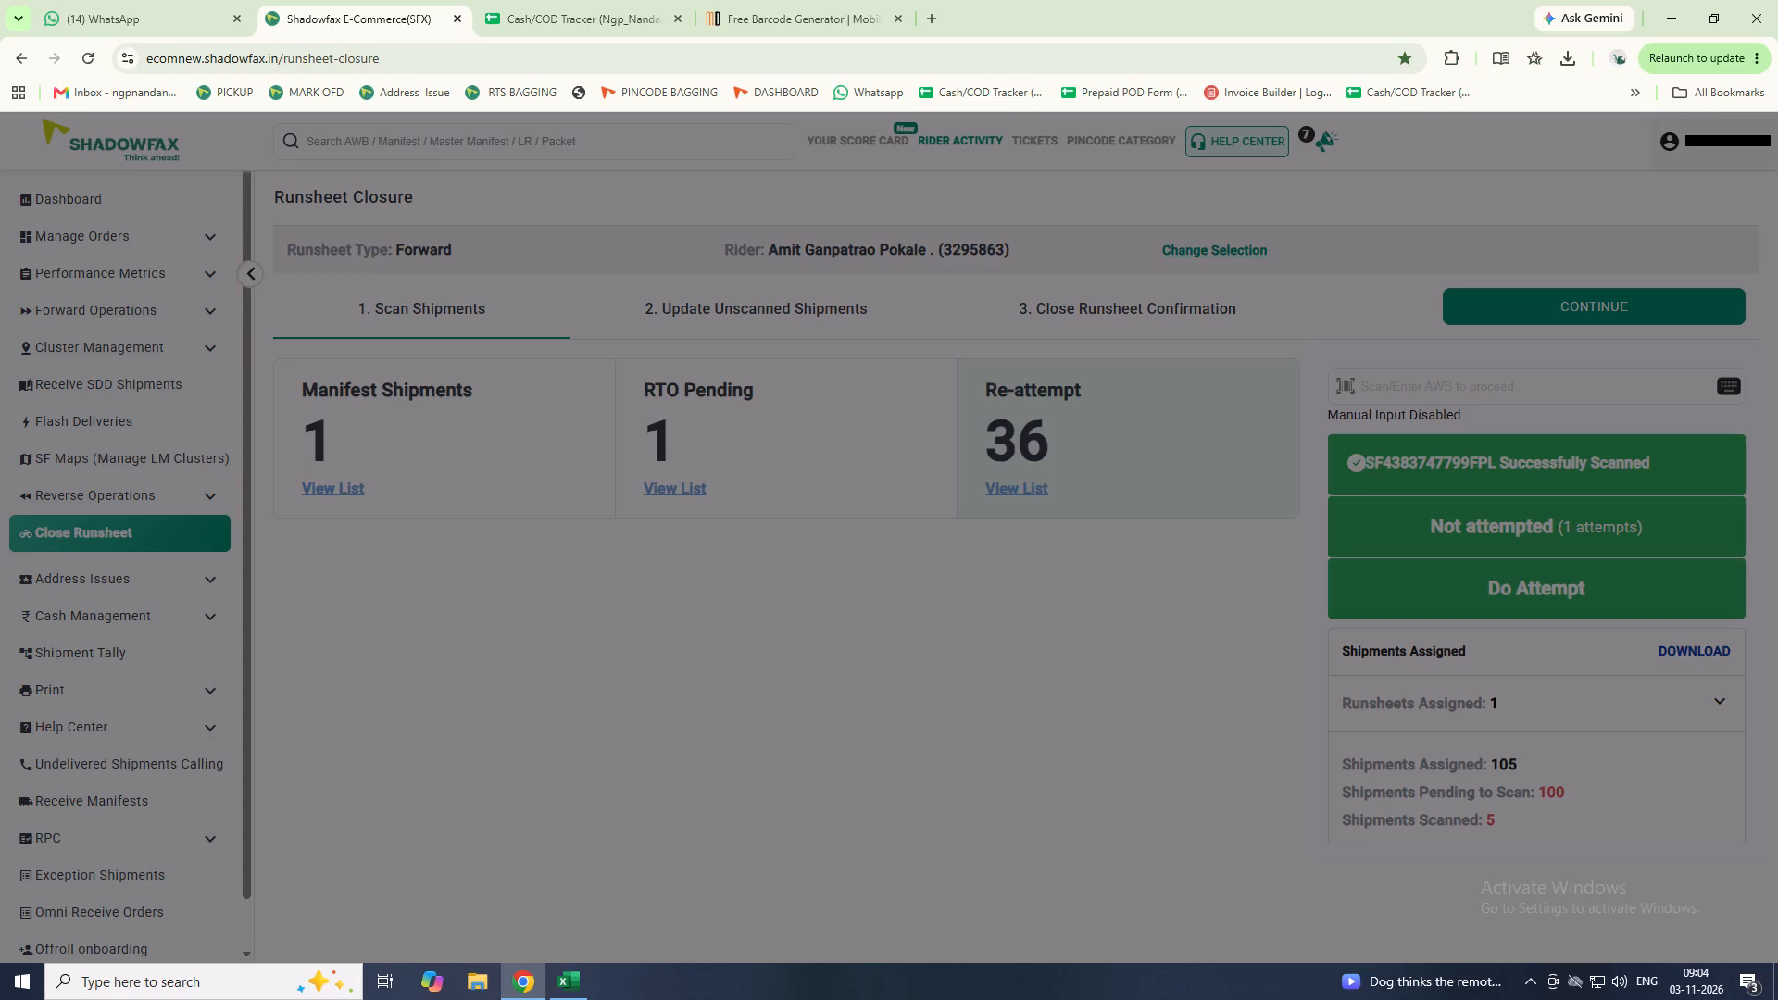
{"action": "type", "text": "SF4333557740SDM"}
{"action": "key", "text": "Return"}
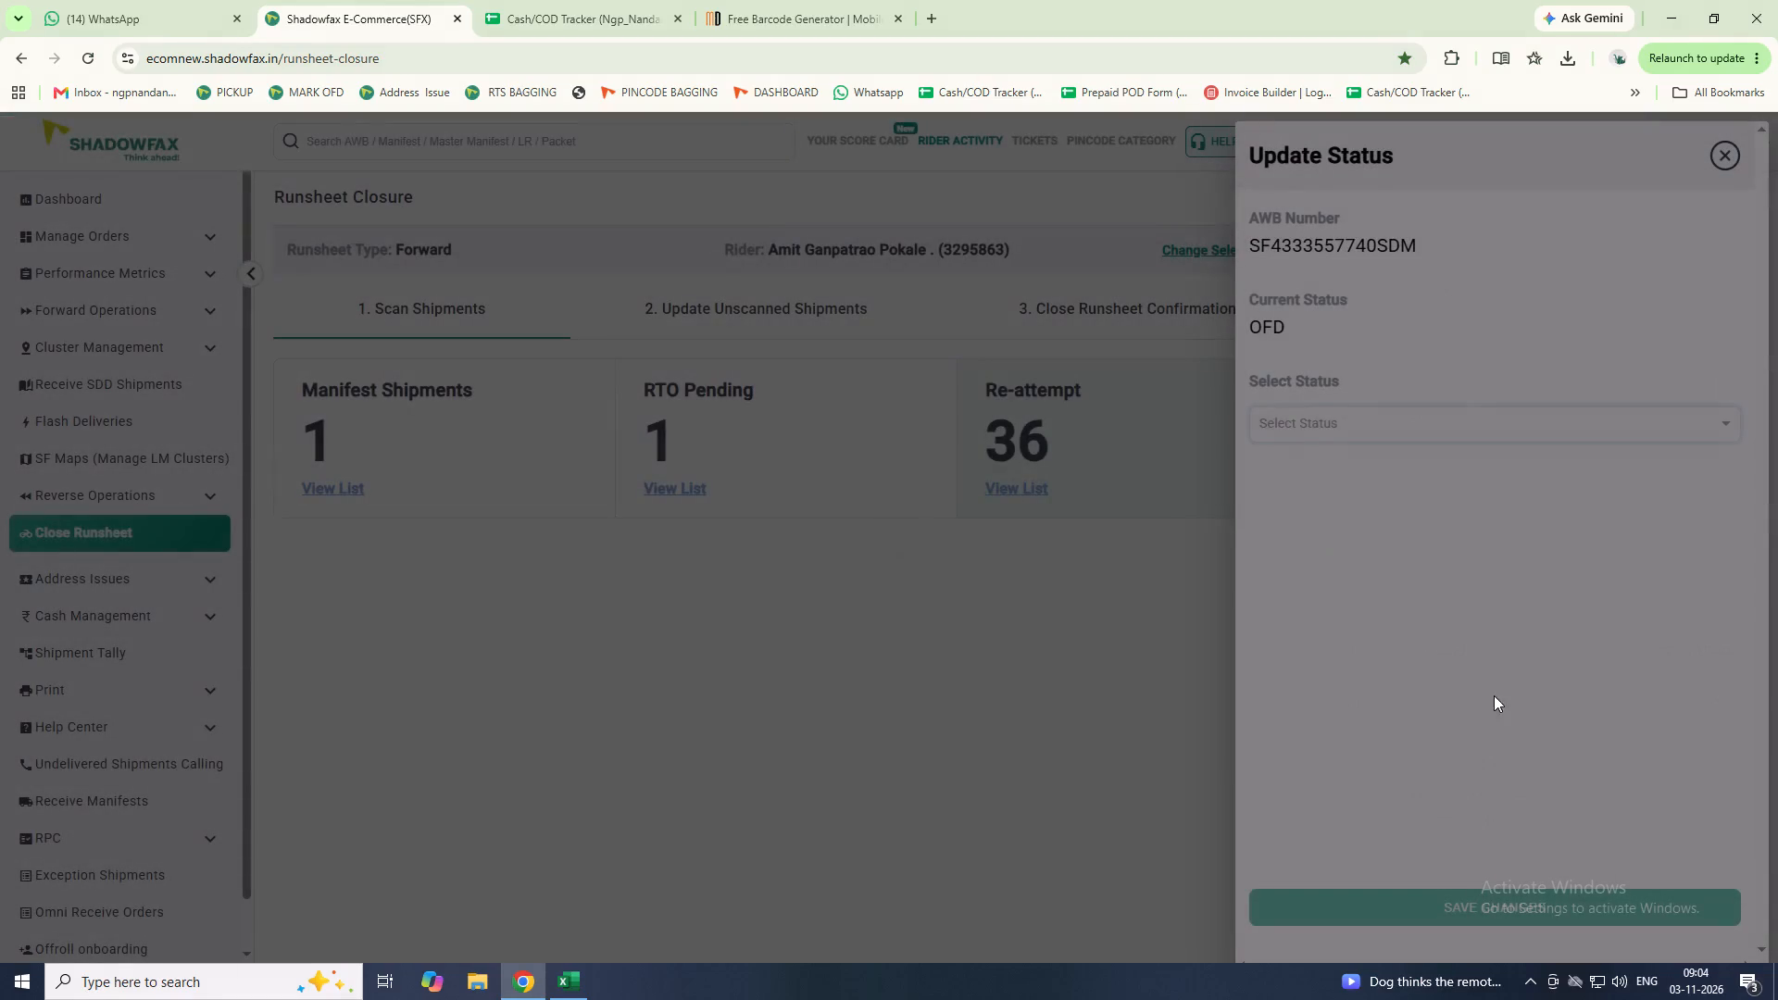
{"action": "left_click", "coordinate": [1373, 431]}
{"action": "left_click", "coordinate": [1333, 455]}
{"action": "left_click", "coordinate": [1291, 525]}
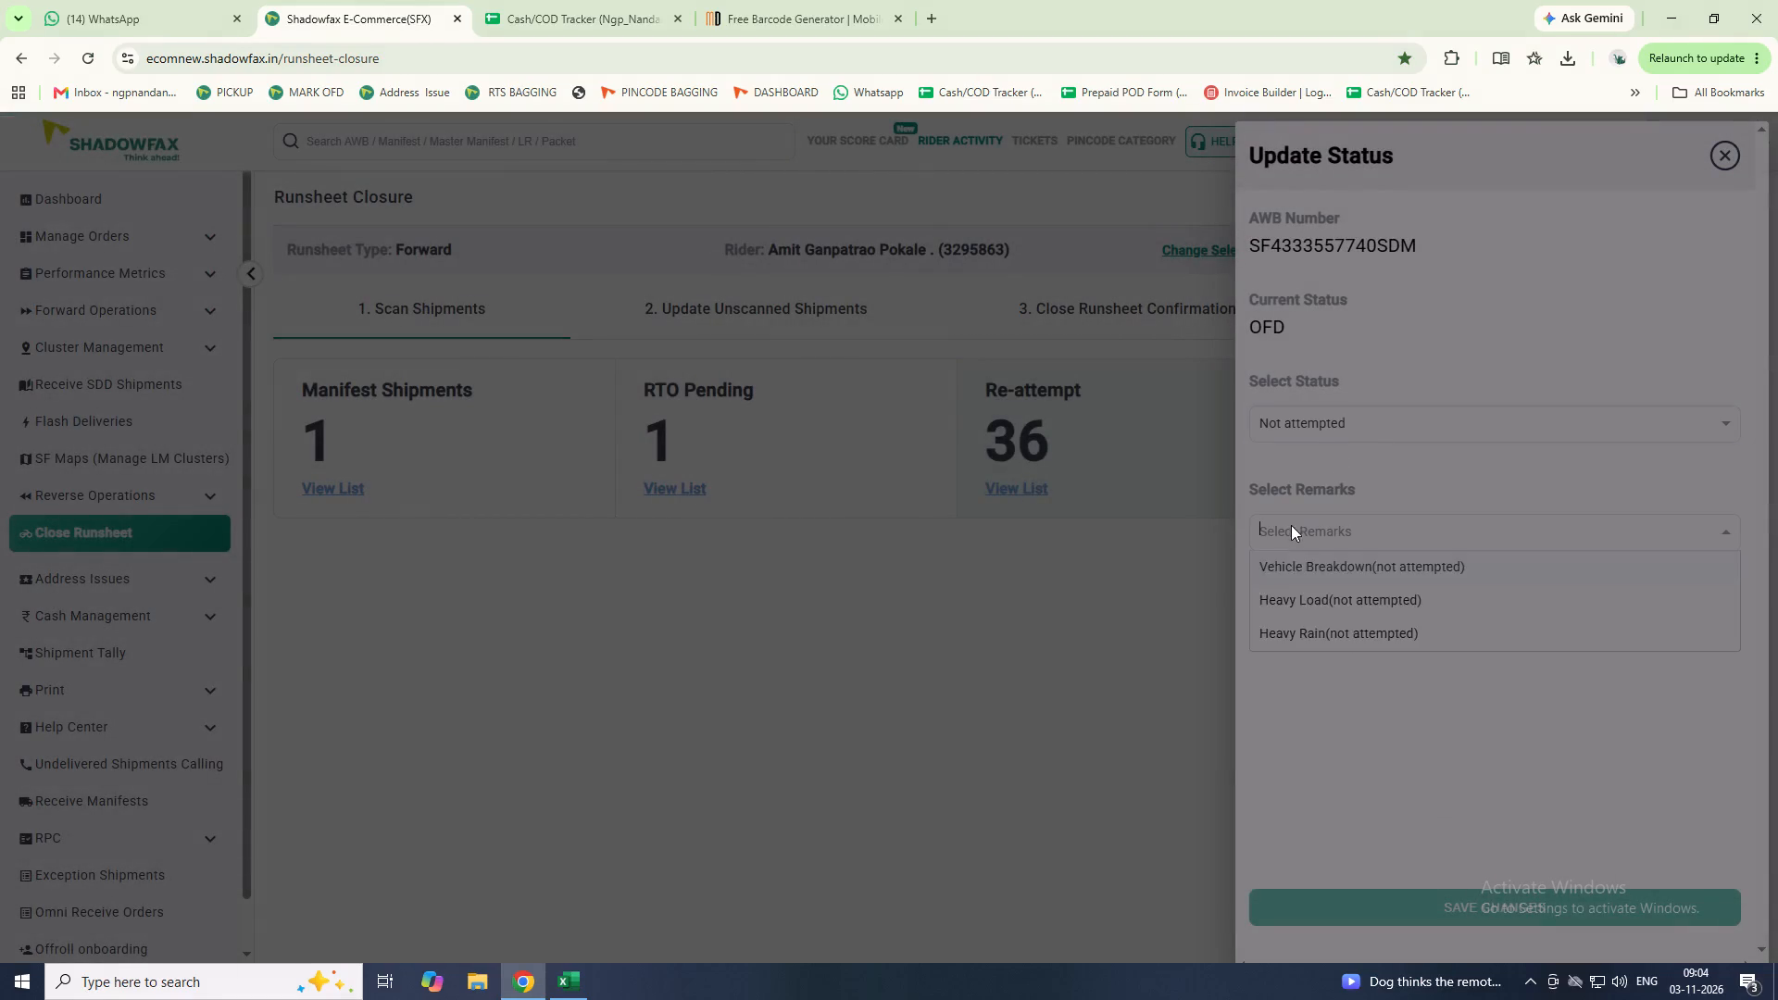
{"action": "left_click", "coordinate": [1292, 558]}
{"action": "left_click", "coordinate": [1303, 899]}
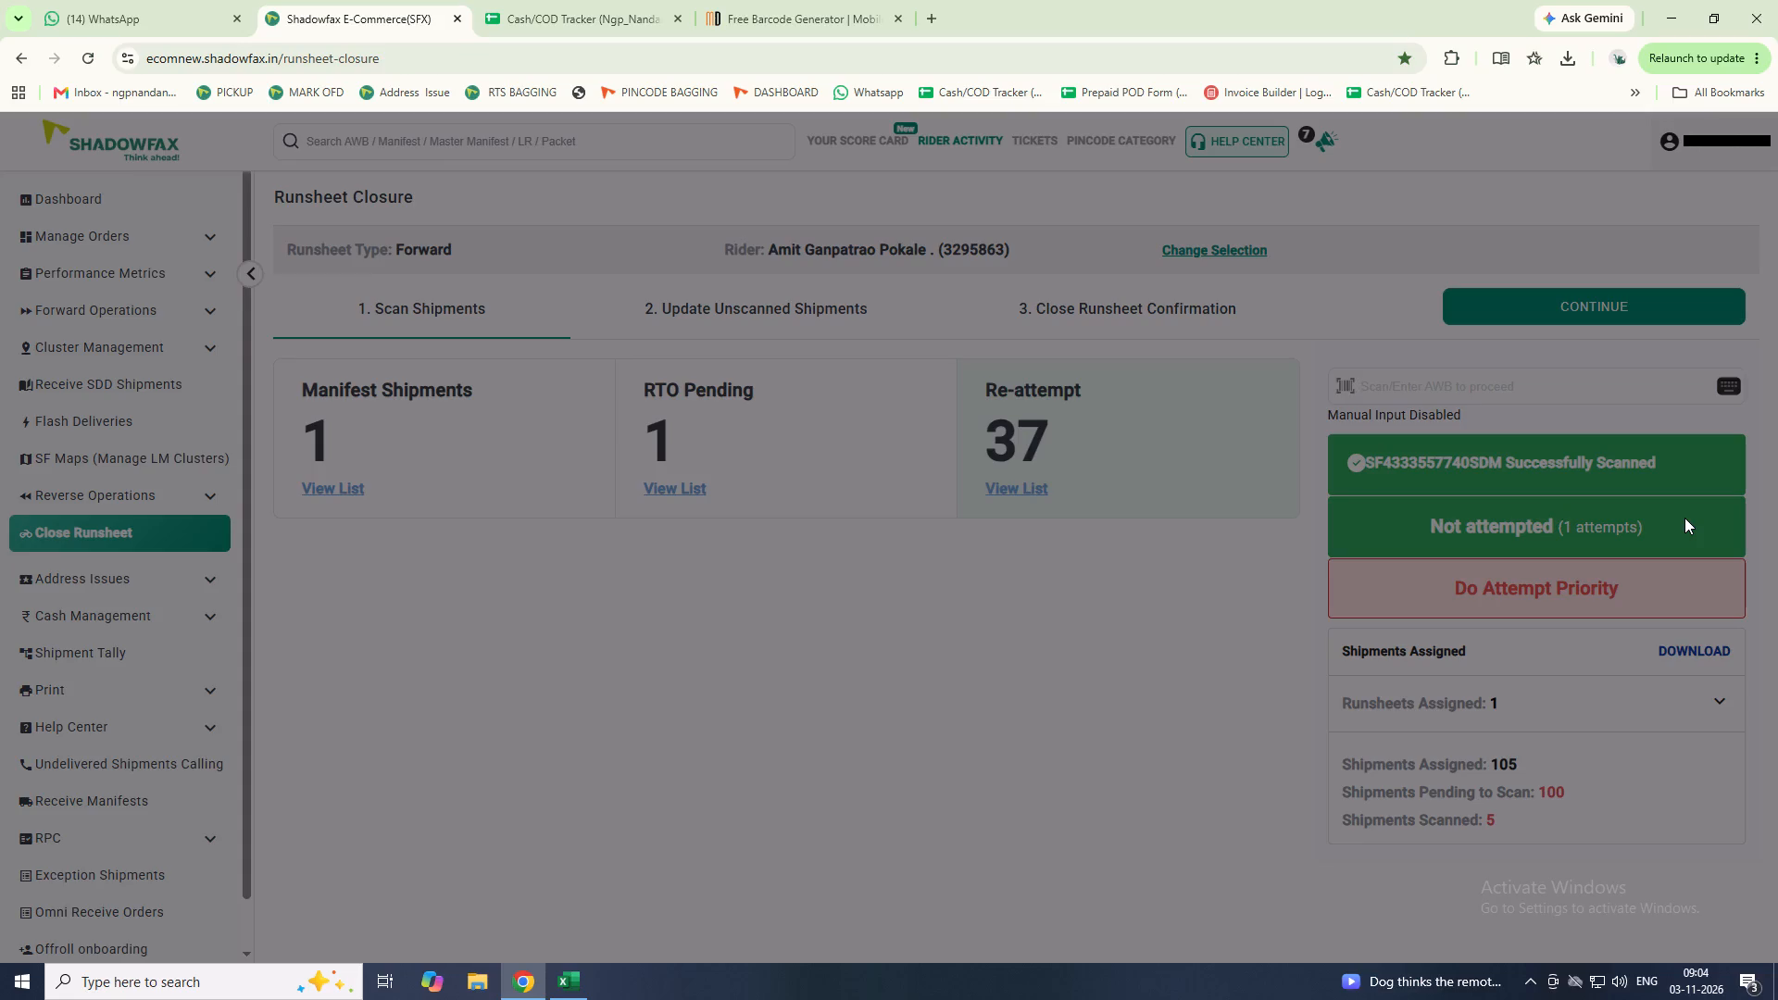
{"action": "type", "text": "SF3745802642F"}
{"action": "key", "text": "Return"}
{"action": "left_click", "coordinate": [1386, 426]}
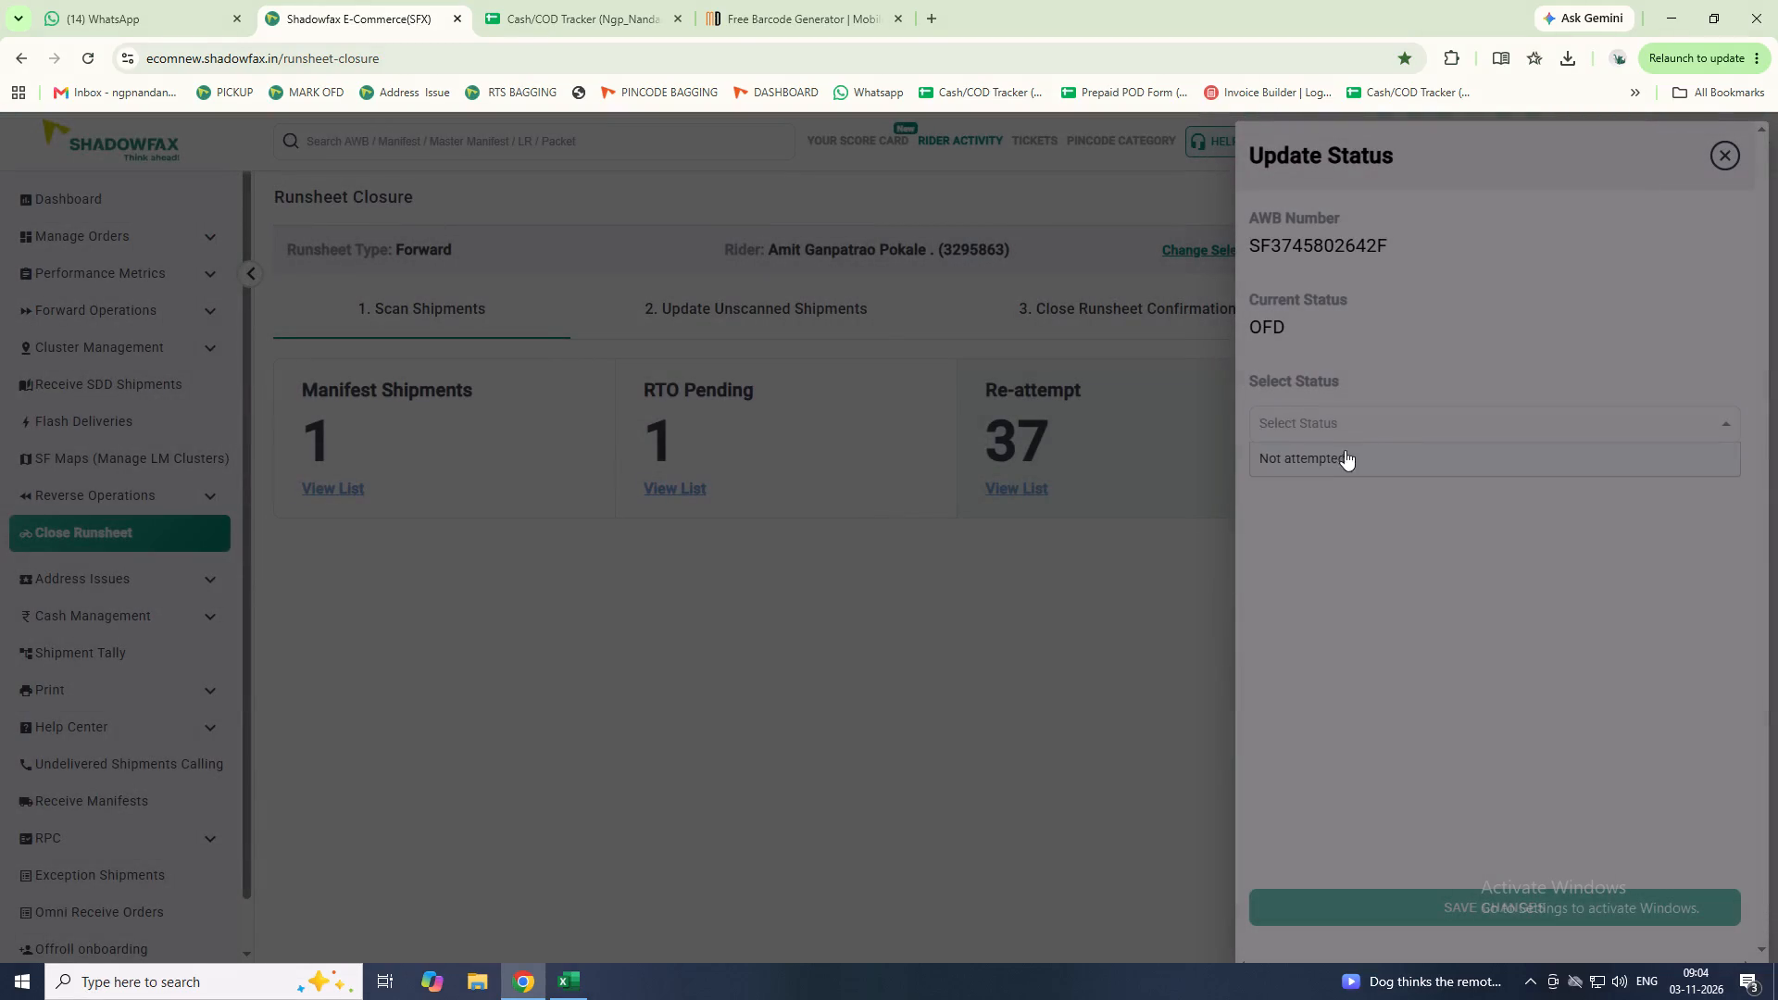
{"action": "left_click", "coordinate": [1345, 450]}
{"action": "left_click", "coordinate": [1326, 526]}
{"action": "left_click", "coordinate": [1310, 555]}
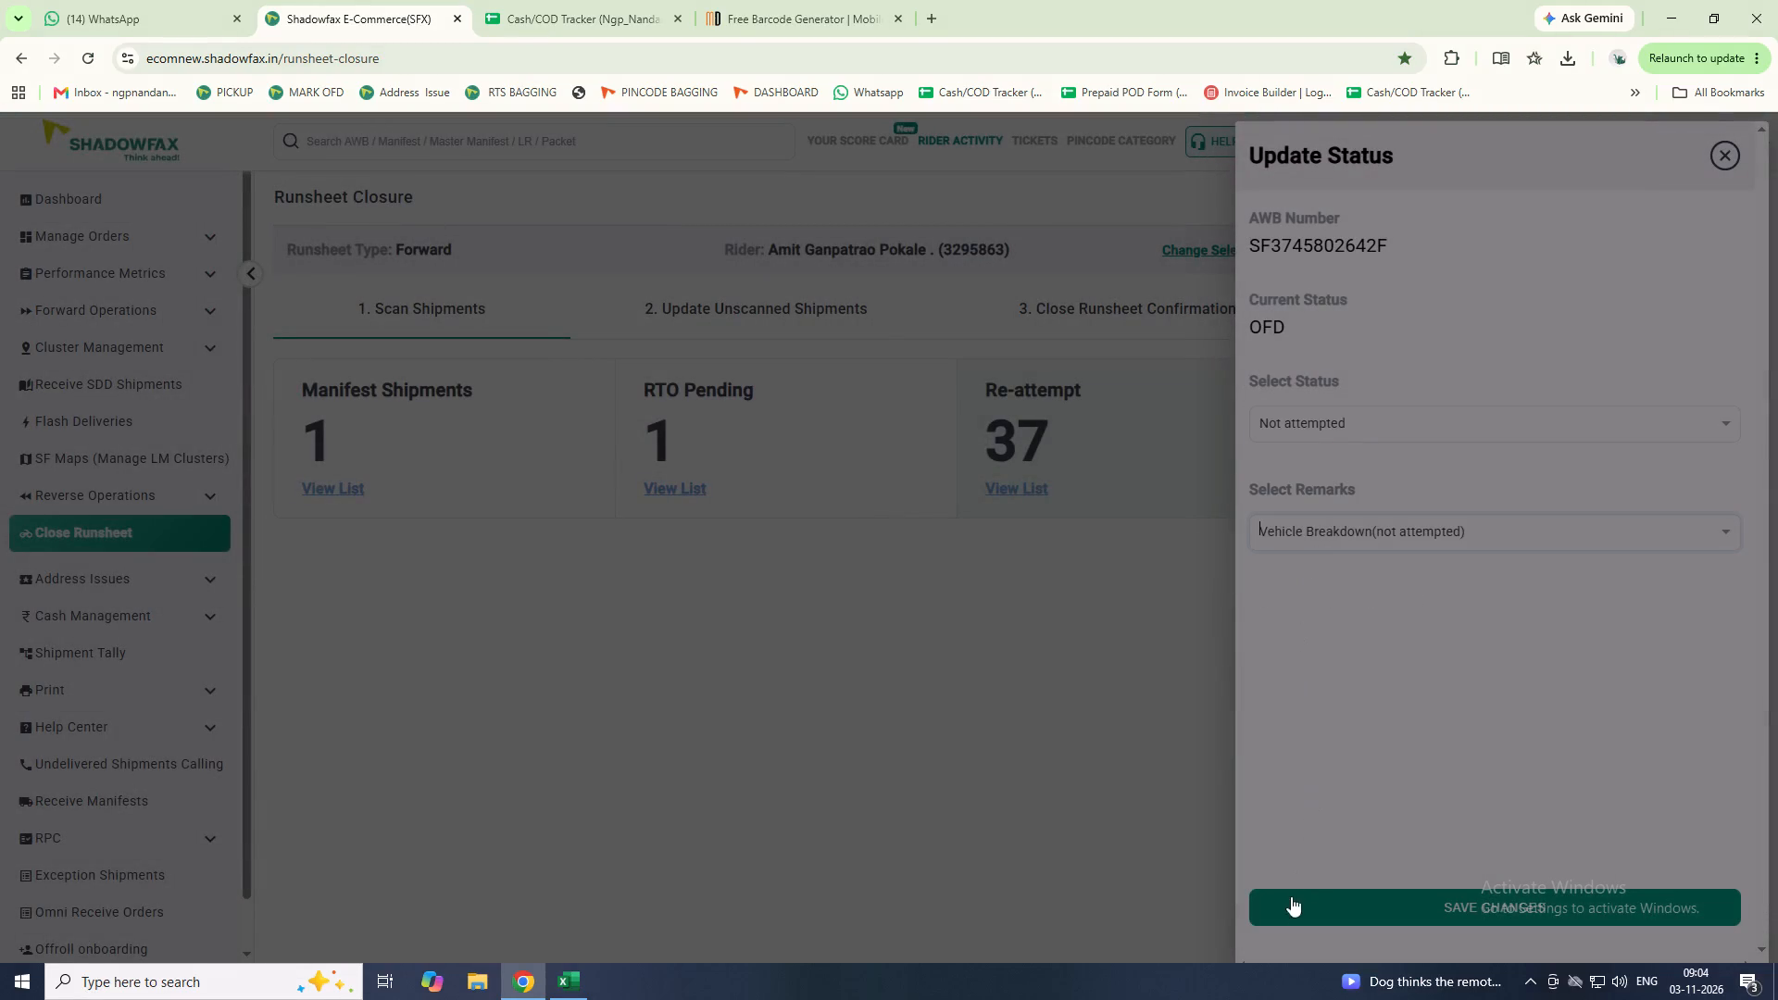
{"action": "left_click", "coordinate": [1285, 900]}
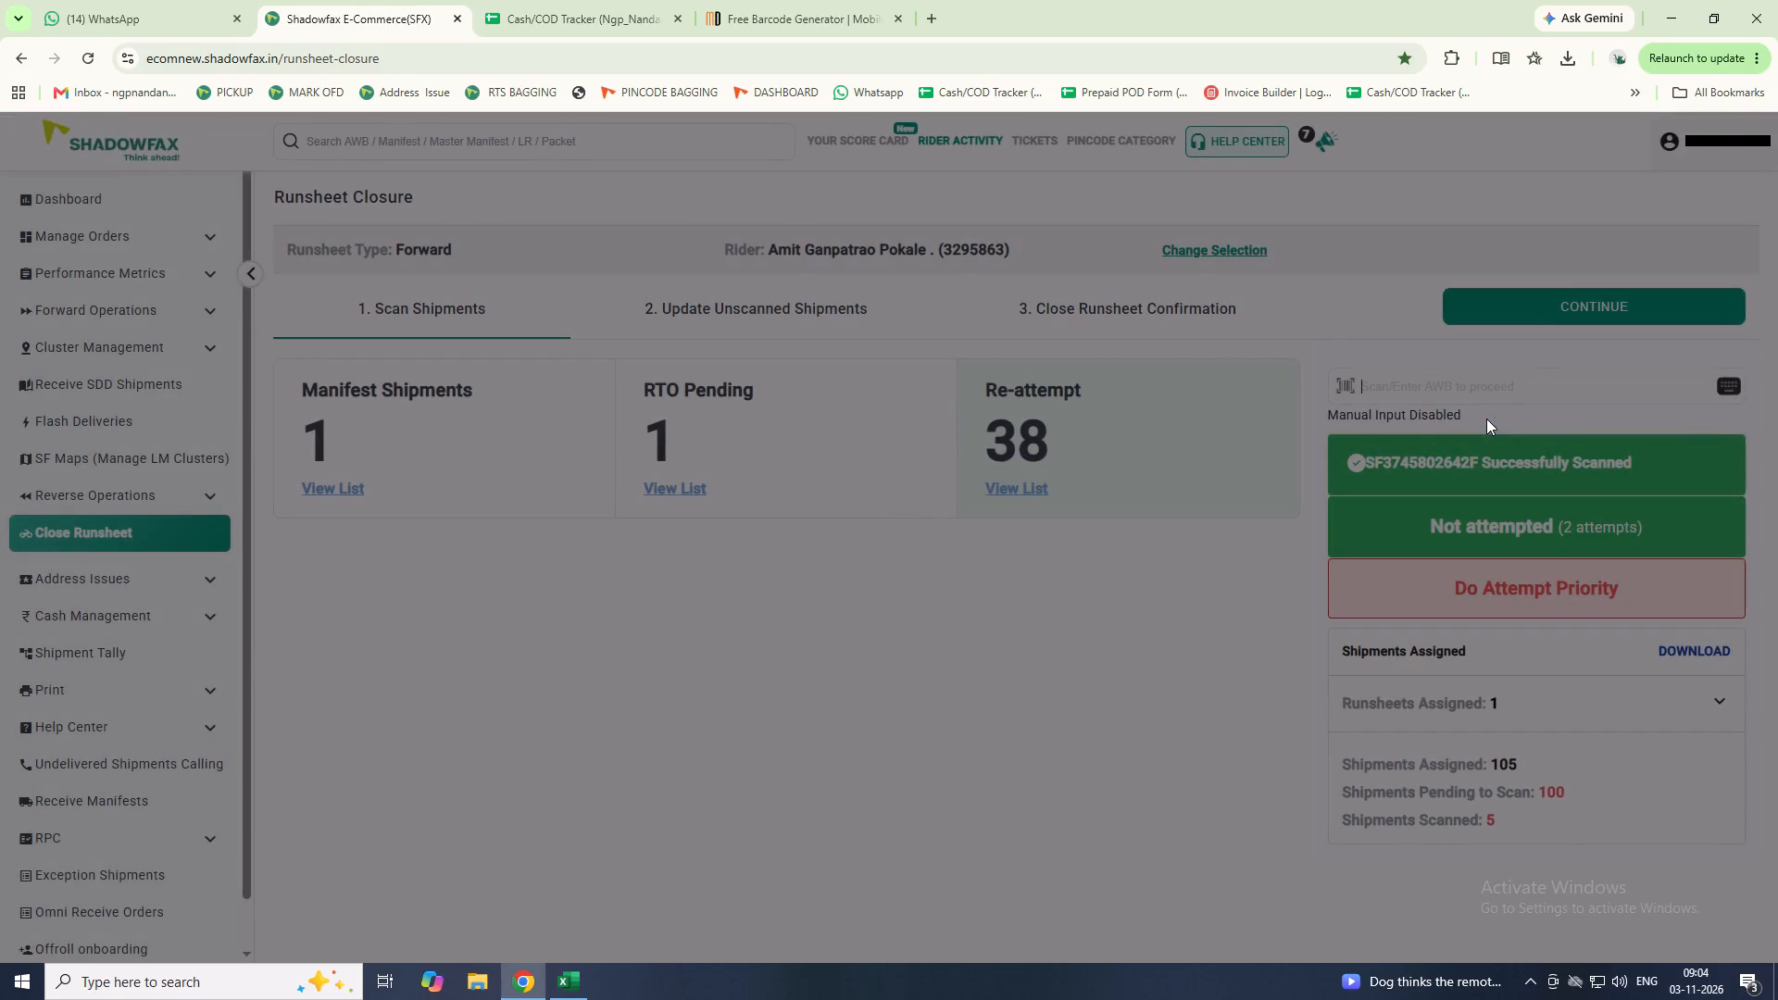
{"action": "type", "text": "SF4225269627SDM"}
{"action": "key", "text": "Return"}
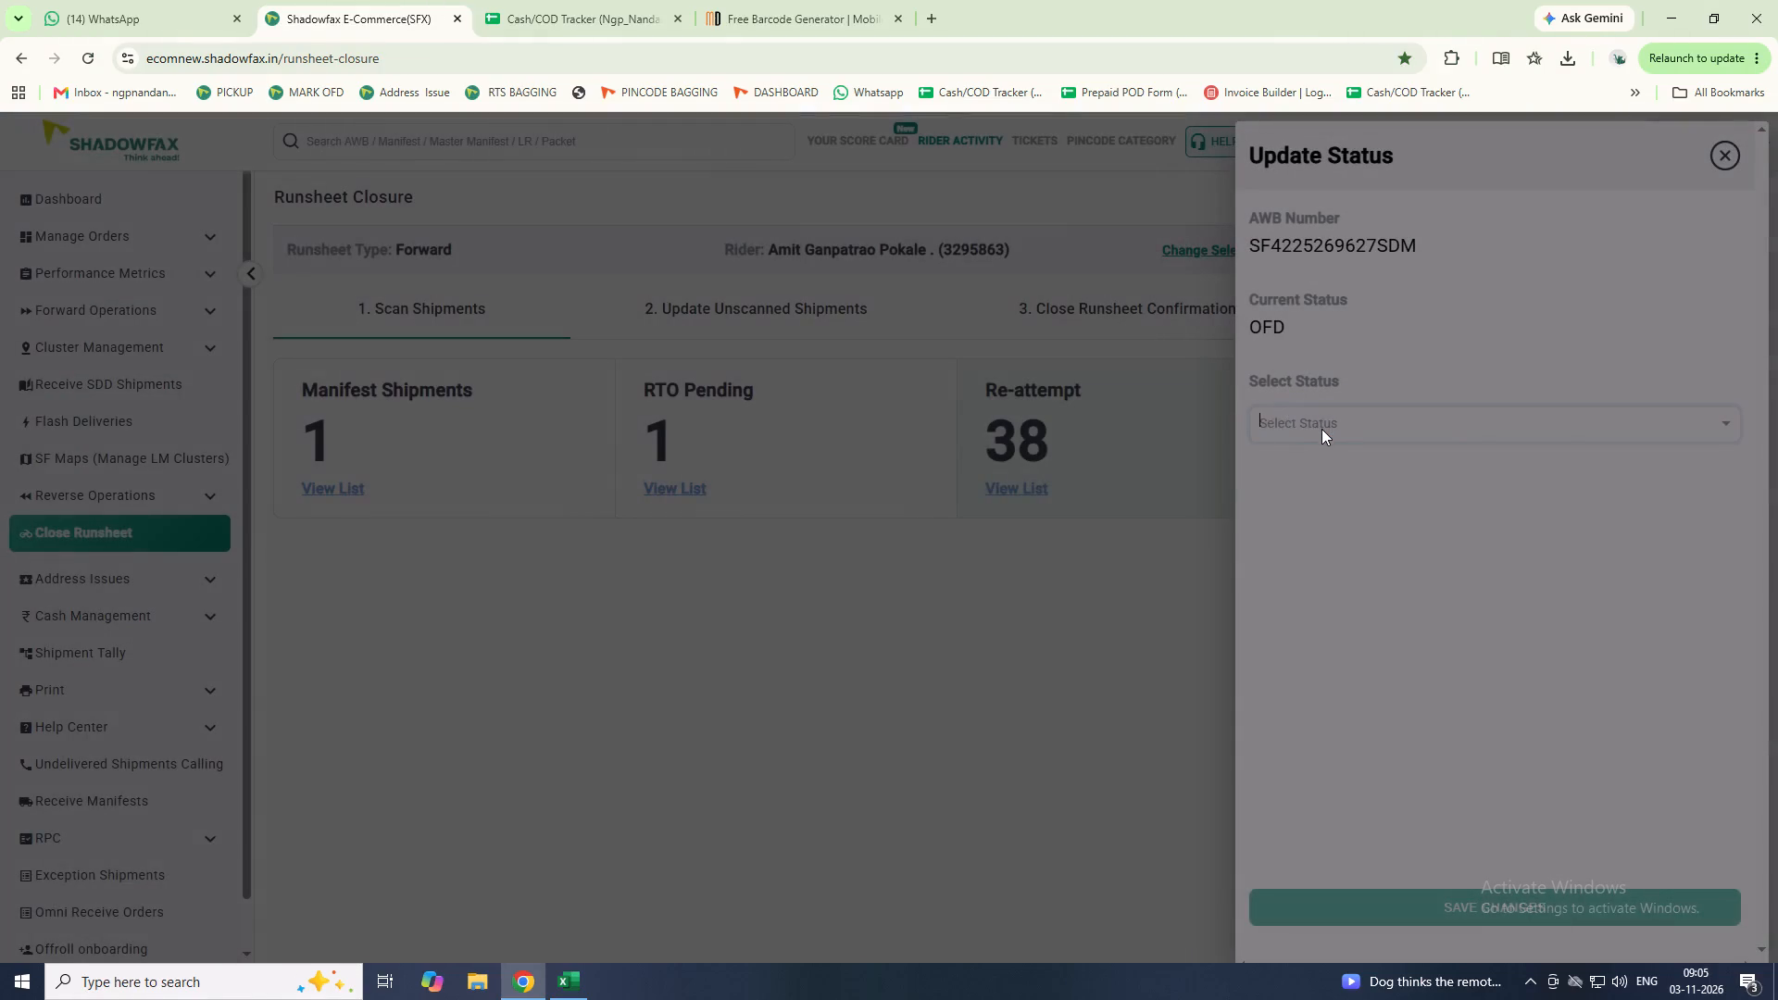
{"action": "double_click", "coordinate": [1717, 427]}
{"action": "left_click", "coordinate": [1730, 424]}
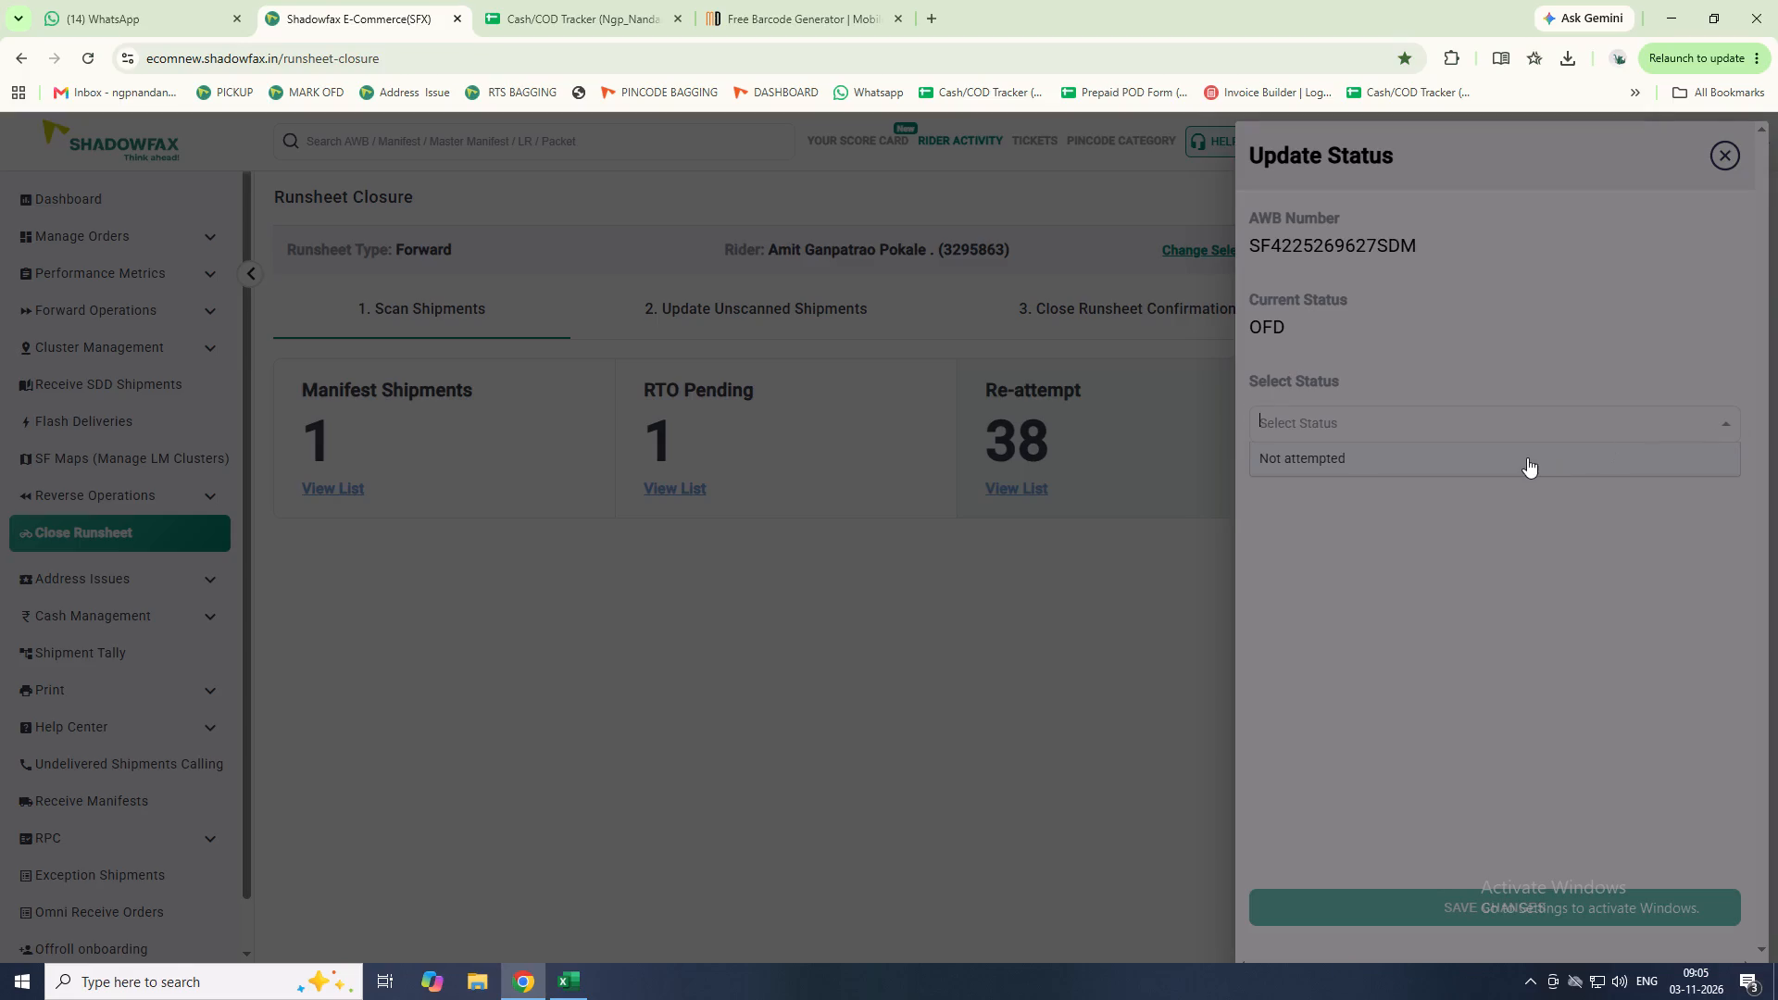
{"action": "left_click", "coordinate": [1527, 457]}
{"action": "left_click", "coordinate": [1403, 541]}
{"action": "left_click", "coordinate": [1393, 560]}
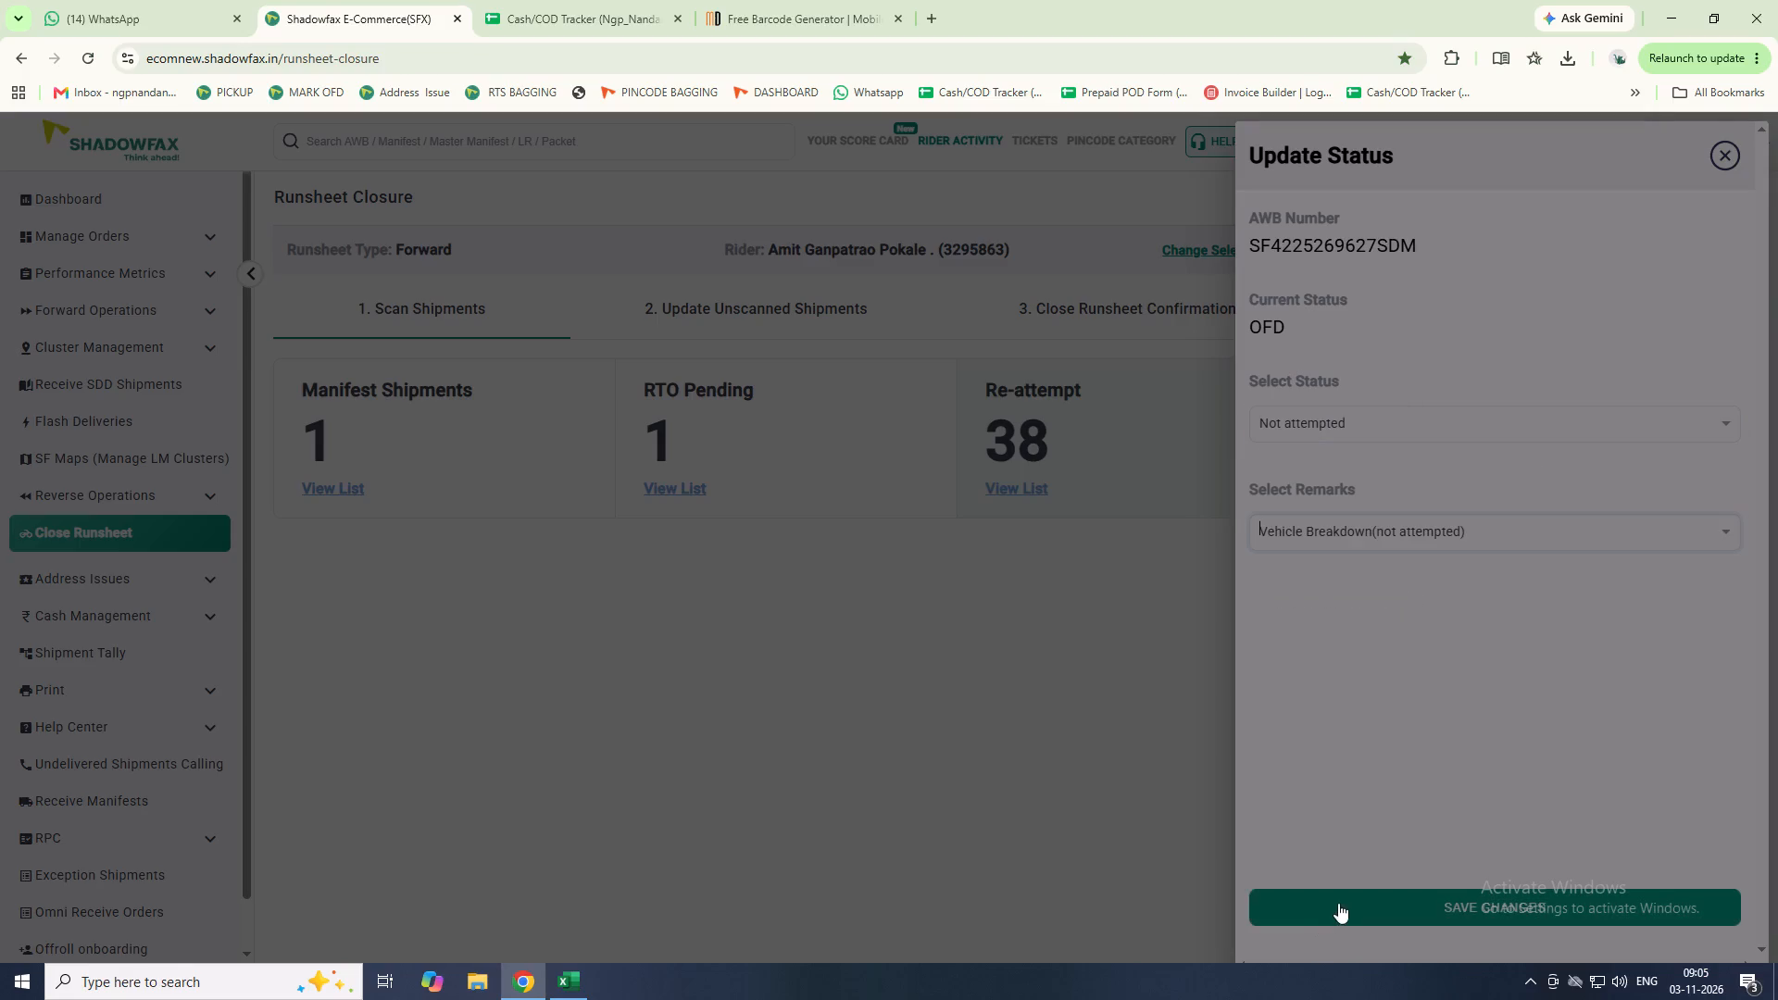
{"action": "left_click", "coordinate": [1339, 903]}
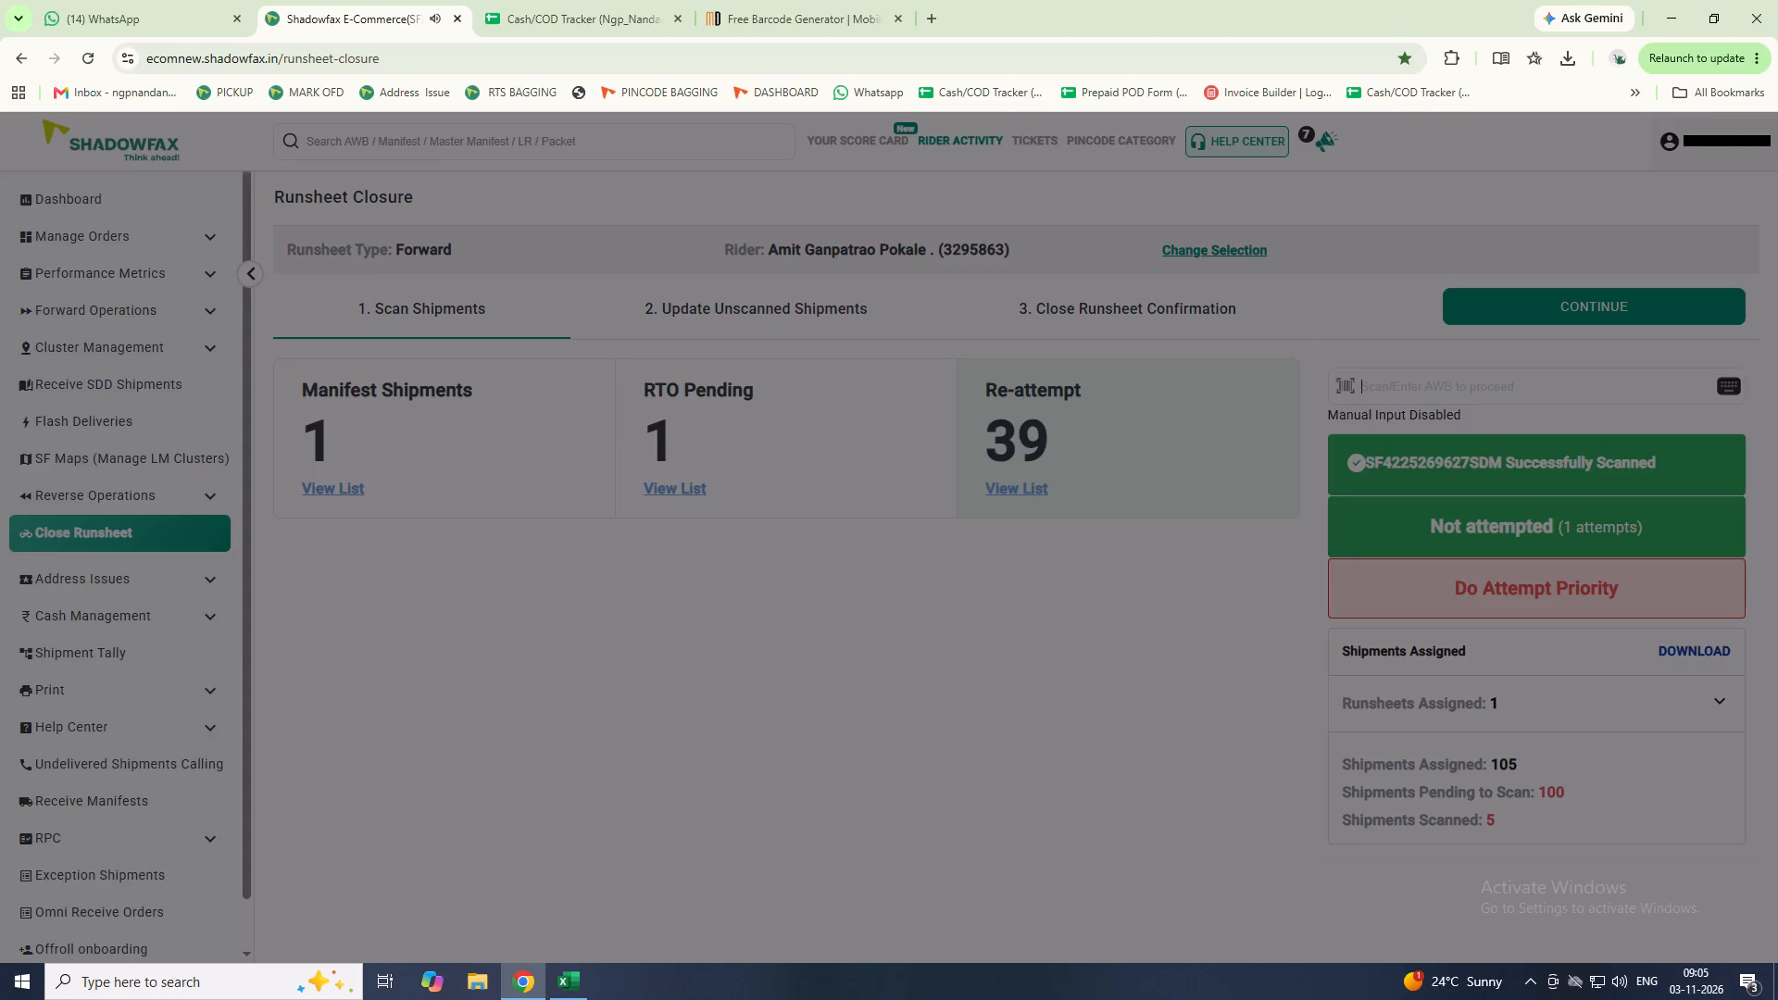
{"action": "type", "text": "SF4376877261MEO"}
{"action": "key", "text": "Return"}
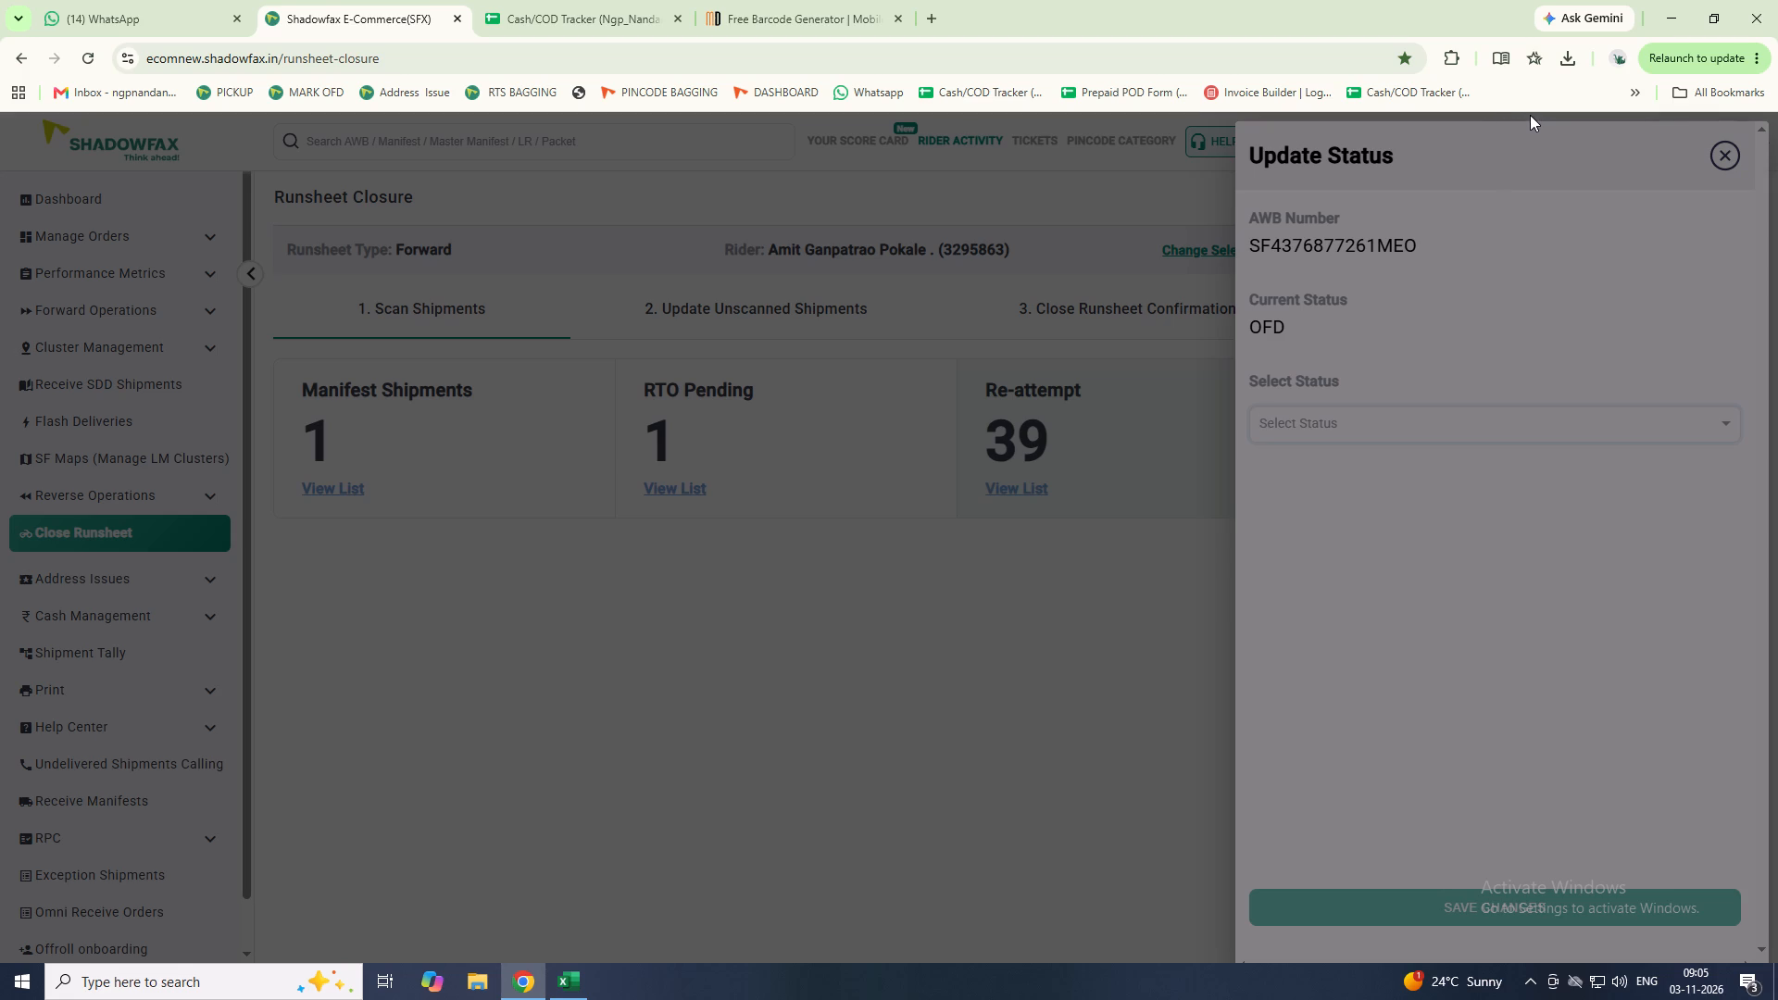
{"action": "left_click", "coordinate": [1384, 428]}
{"action": "double_click", "coordinate": [1333, 457]}
{"action": "left_click", "coordinate": [1338, 521]}
{"action": "left_click", "coordinate": [1335, 562]}
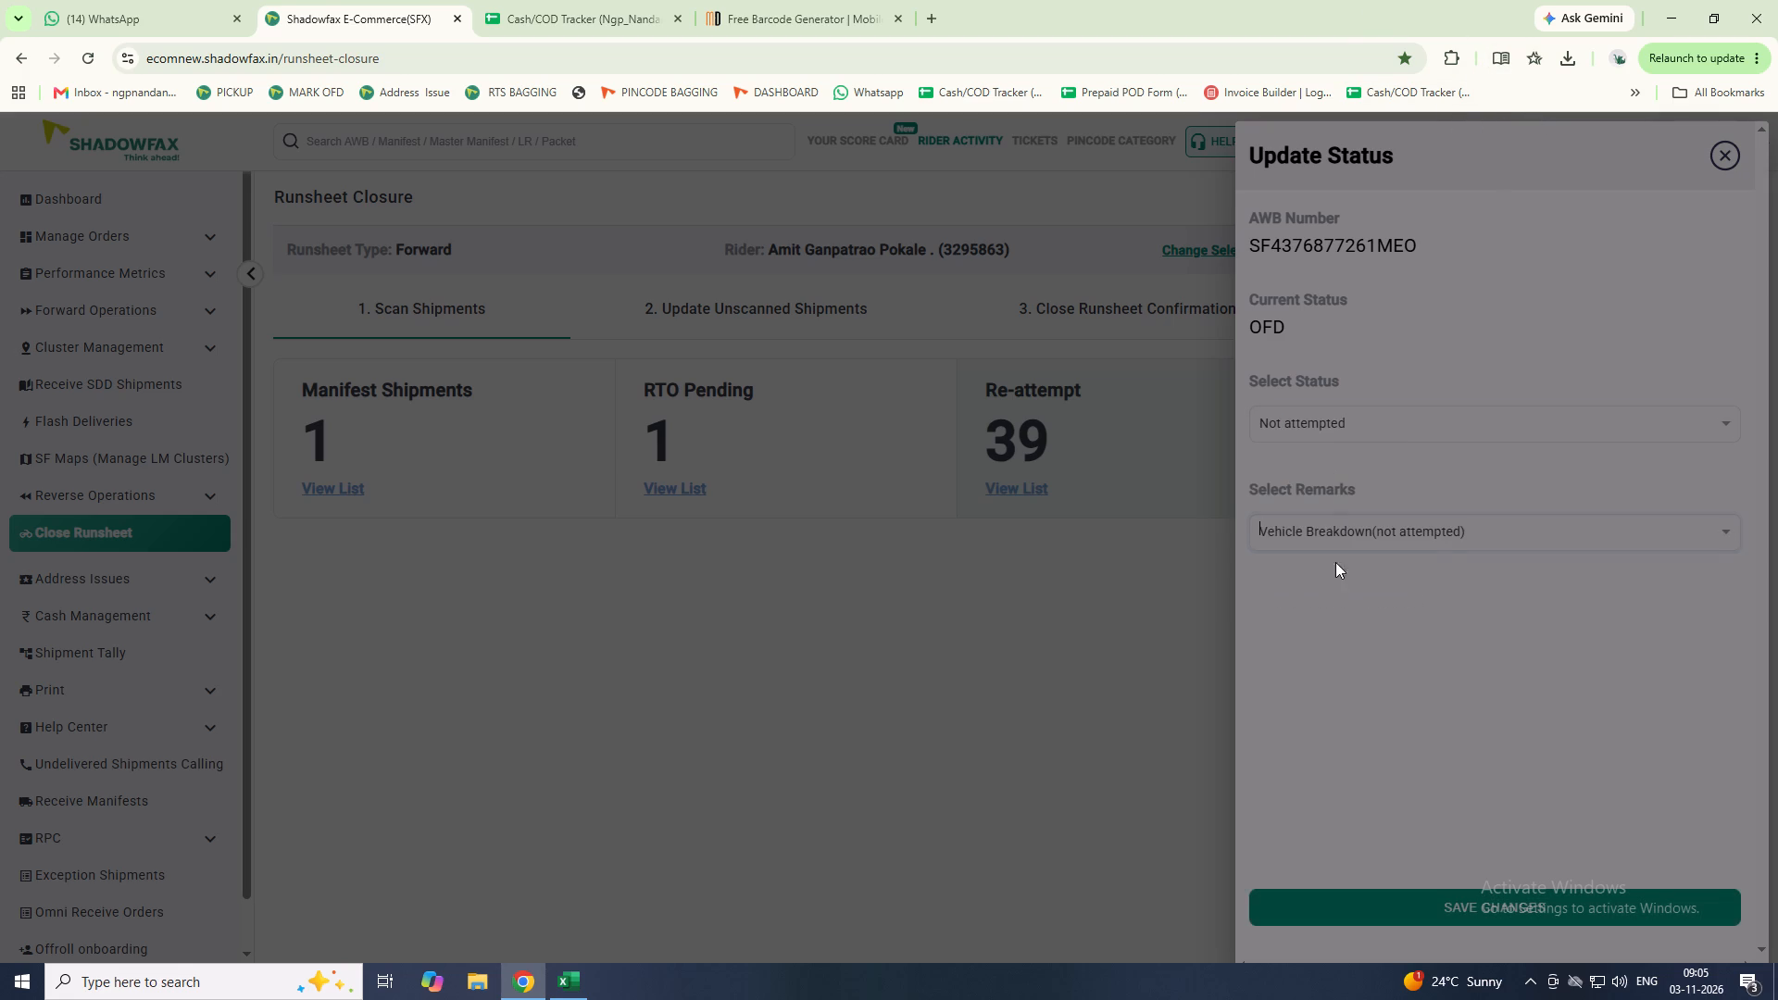
{"action": "left_click", "coordinate": [1335, 903]}
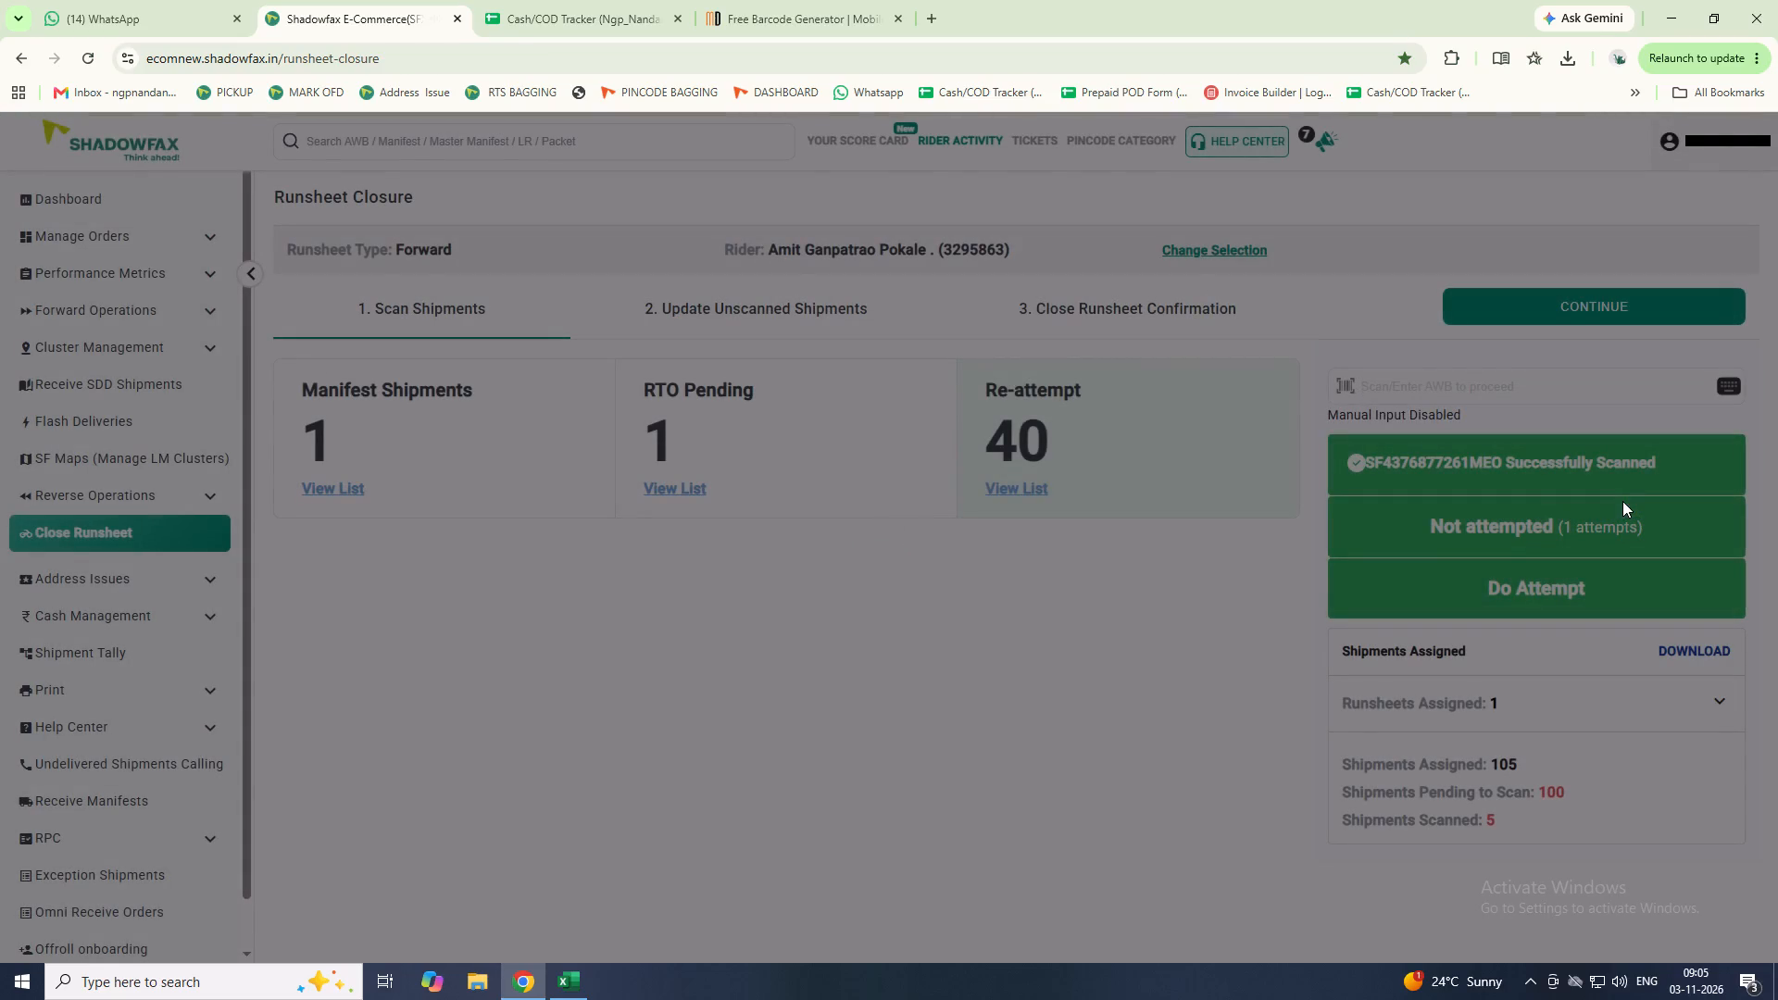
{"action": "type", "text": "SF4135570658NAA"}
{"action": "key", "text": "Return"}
{"action": "left_click", "coordinate": [1404, 419]}
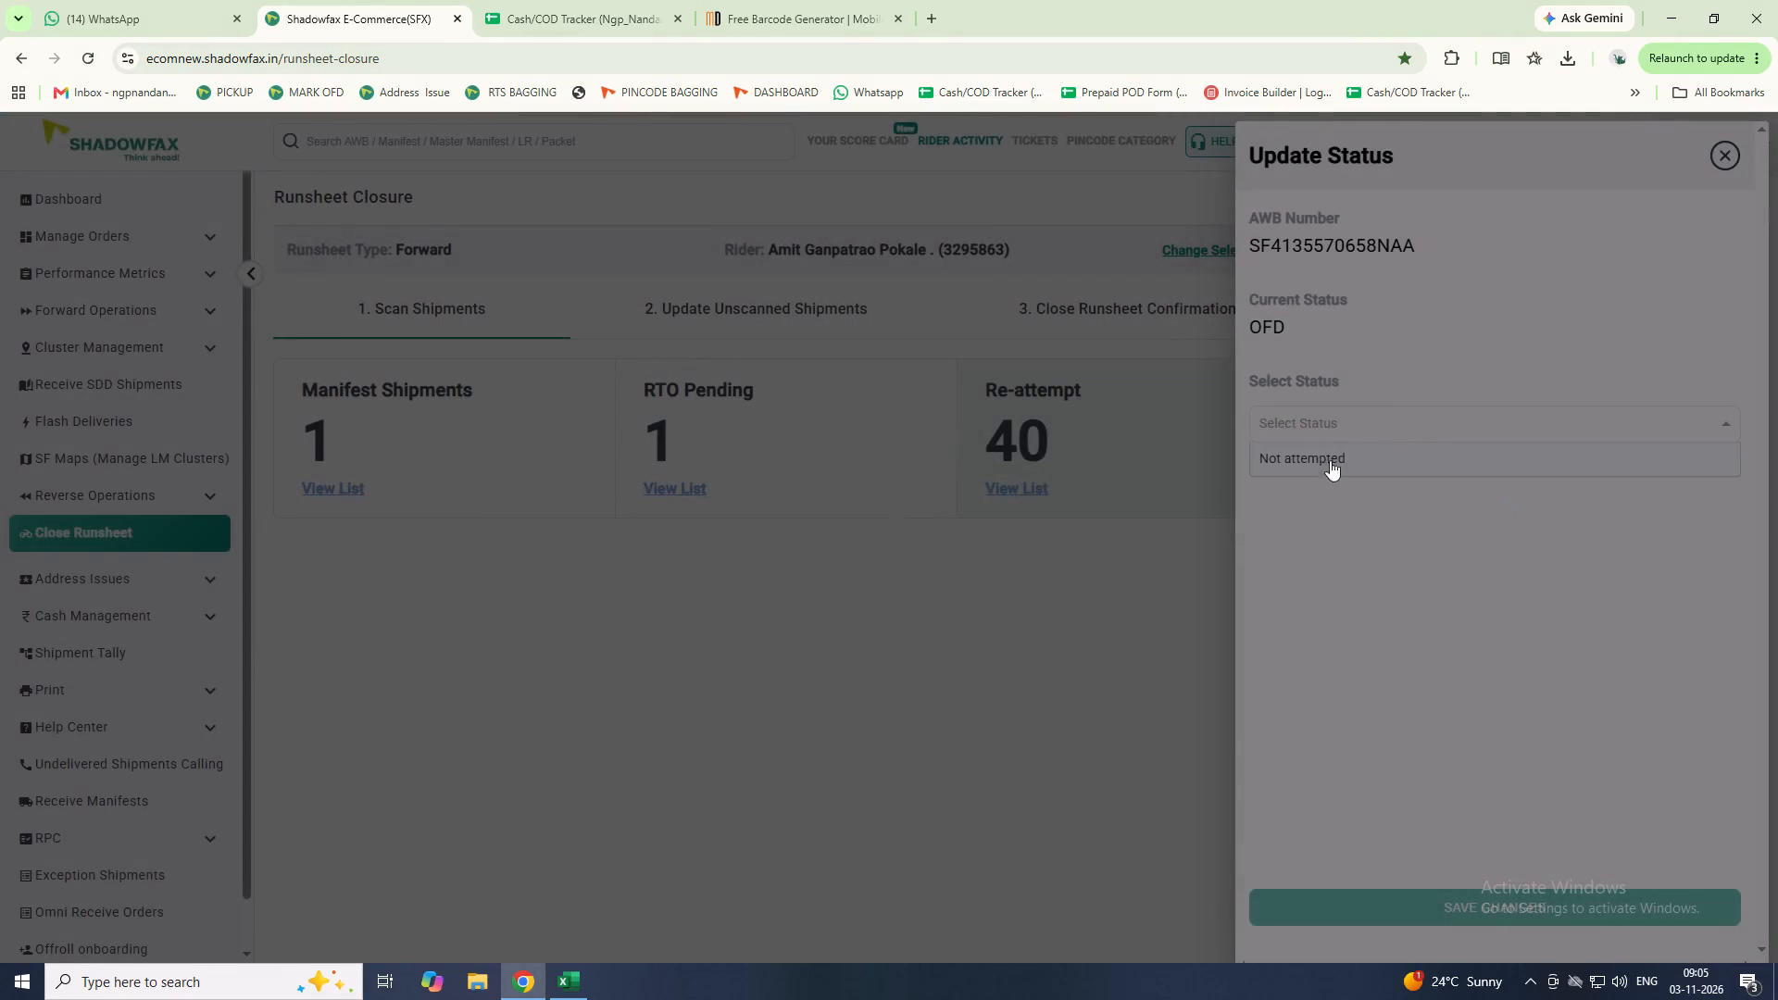
{"action": "left_click", "coordinate": [1314, 465]}
{"action": "left_click", "coordinate": [1351, 540]}
{"action": "left_click", "coordinate": [1340, 566]}
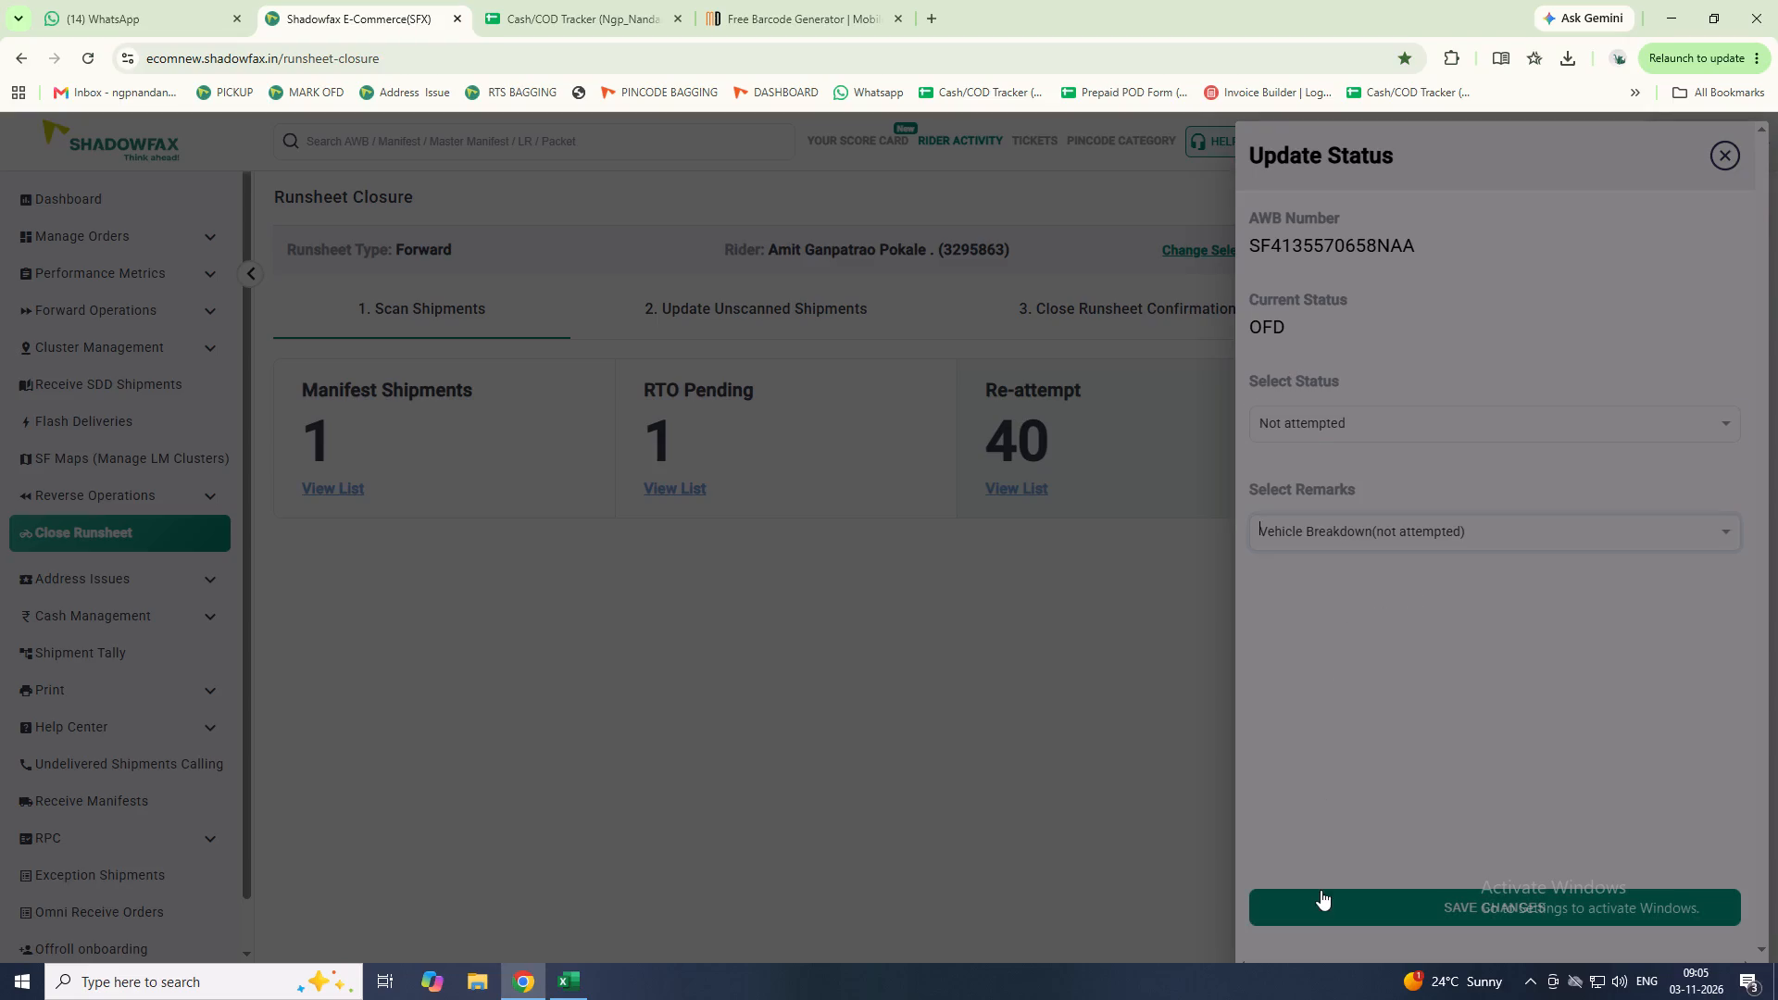
{"action": "left_click", "coordinate": [1318, 899]}
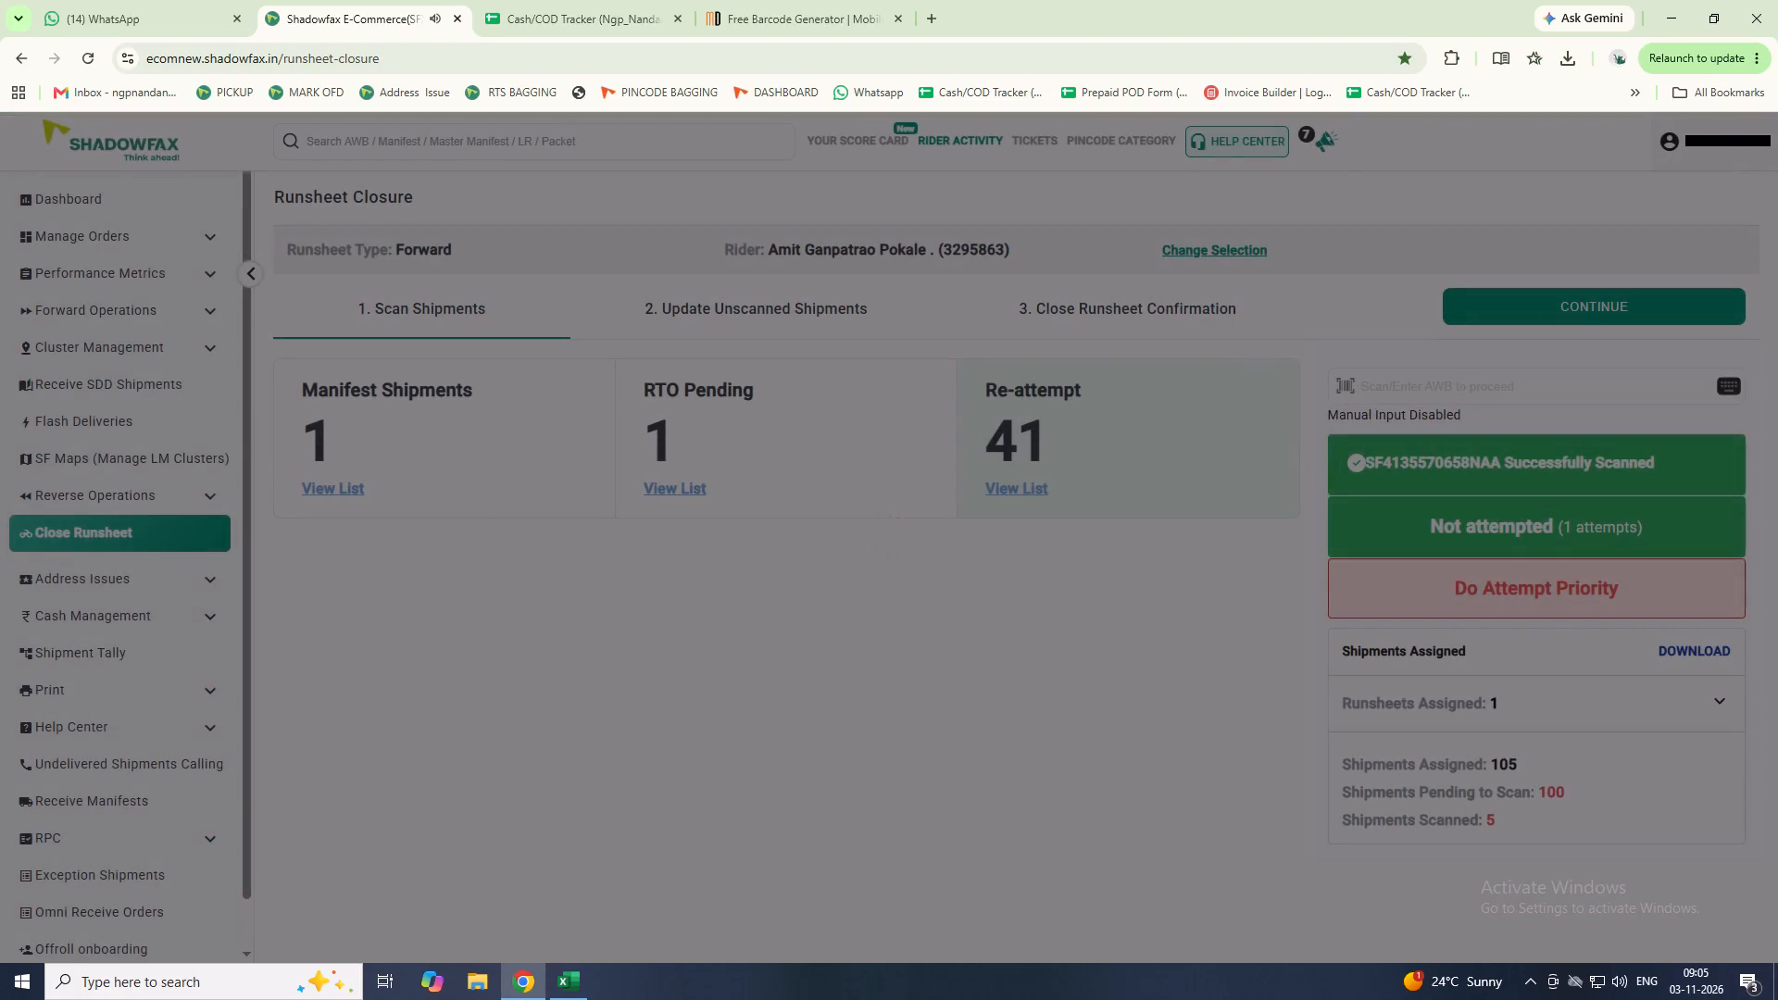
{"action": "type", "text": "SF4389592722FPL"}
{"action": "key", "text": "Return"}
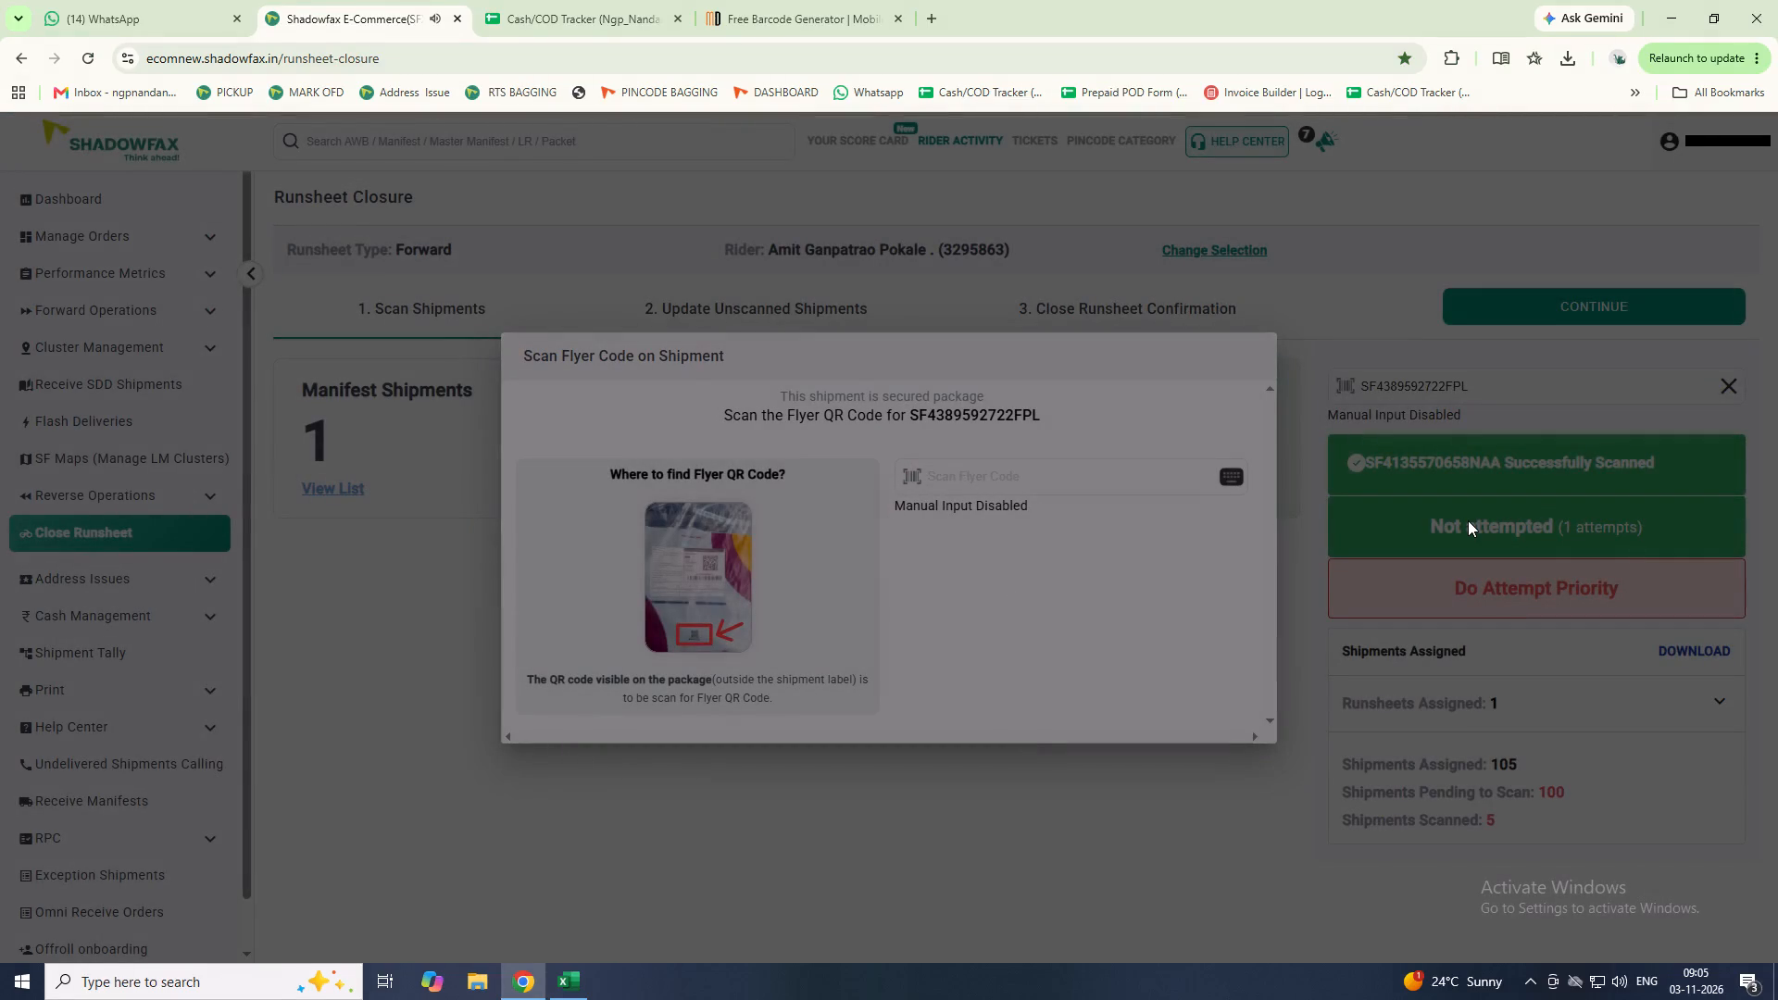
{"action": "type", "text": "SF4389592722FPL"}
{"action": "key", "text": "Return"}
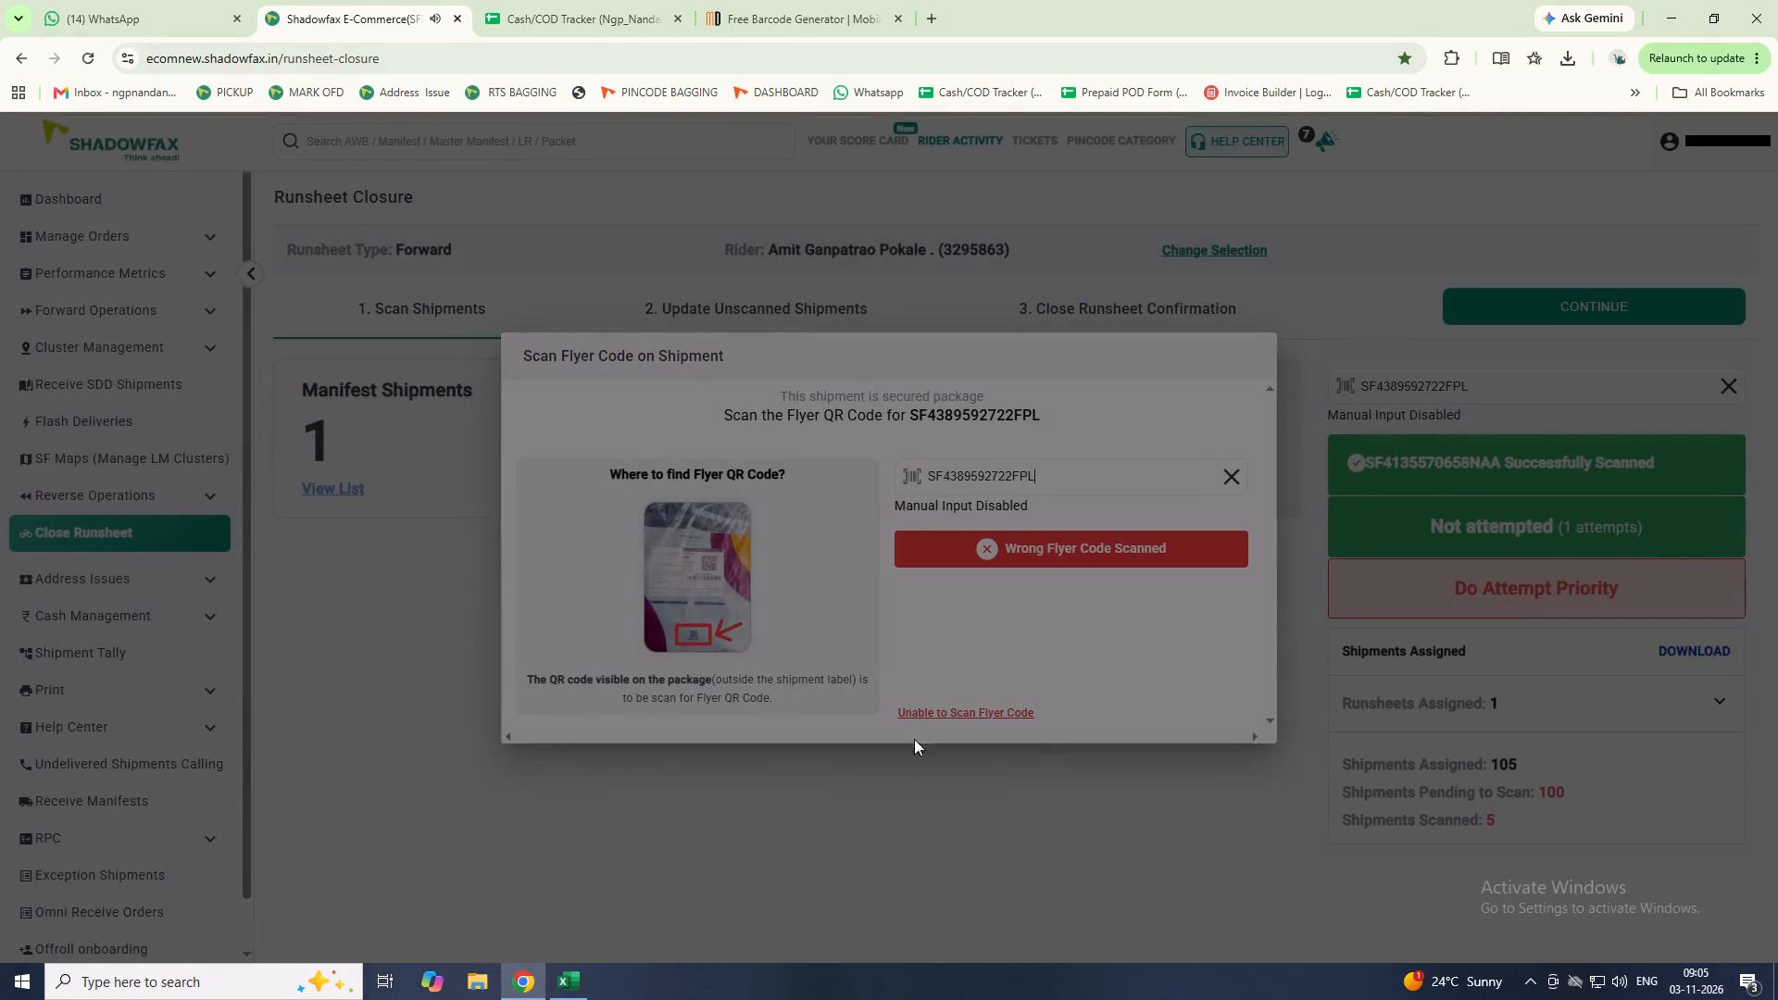
{"action": "left_click", "coordinate": [931, 714]}
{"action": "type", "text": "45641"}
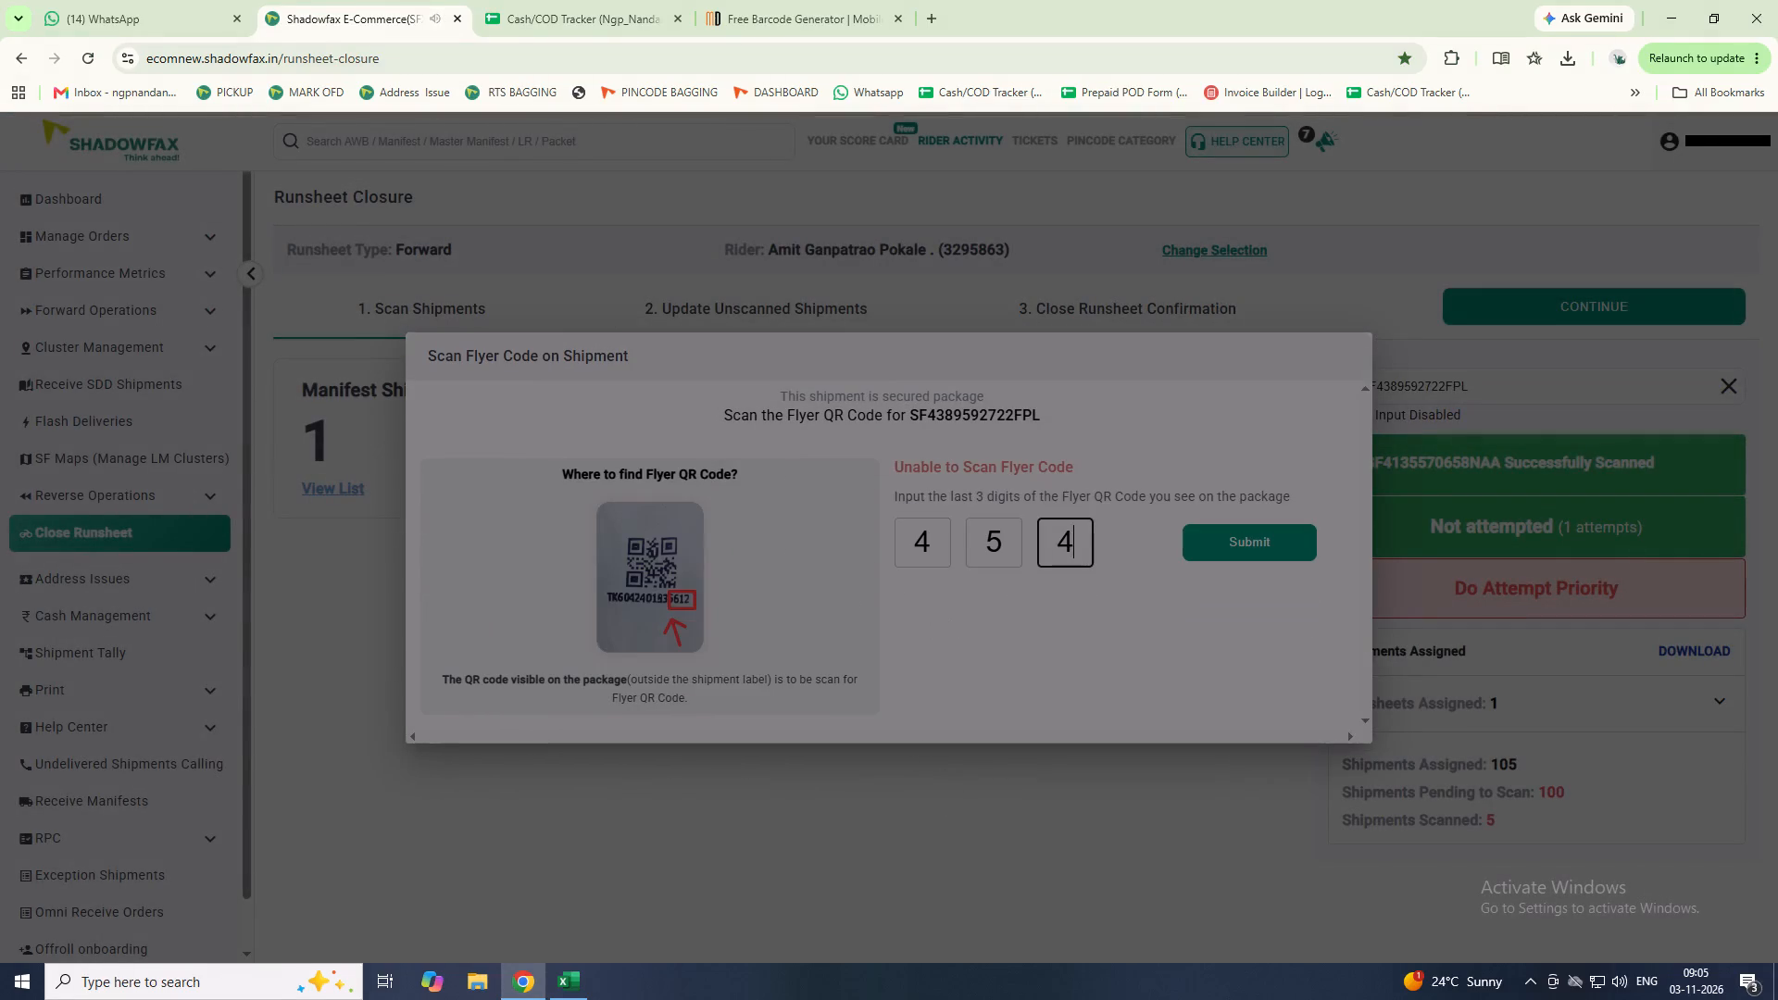
{"action": "left_click", "coordinate": [1258, 539]}
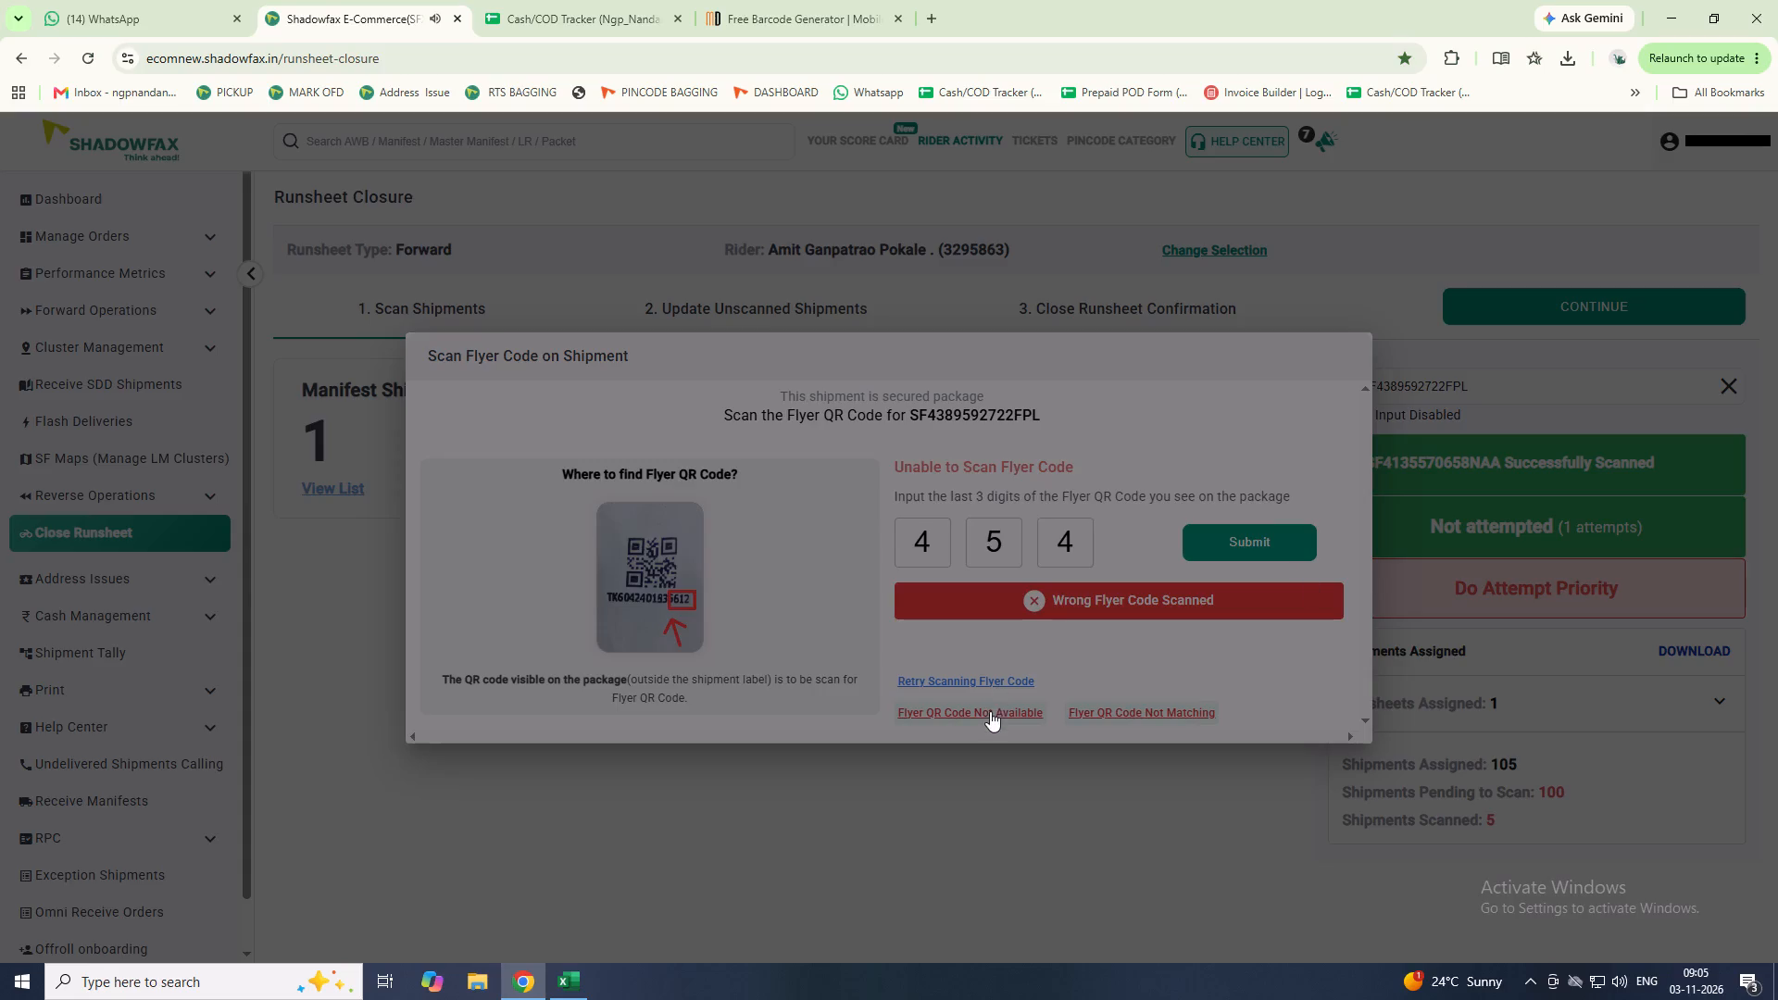
{"action": "left_click", "coordinate": [990, 711]}
{"action": "left_click", "coordinate": [1332, 431]}
{"action": "left_click", "coordinate": [1315, 452]}
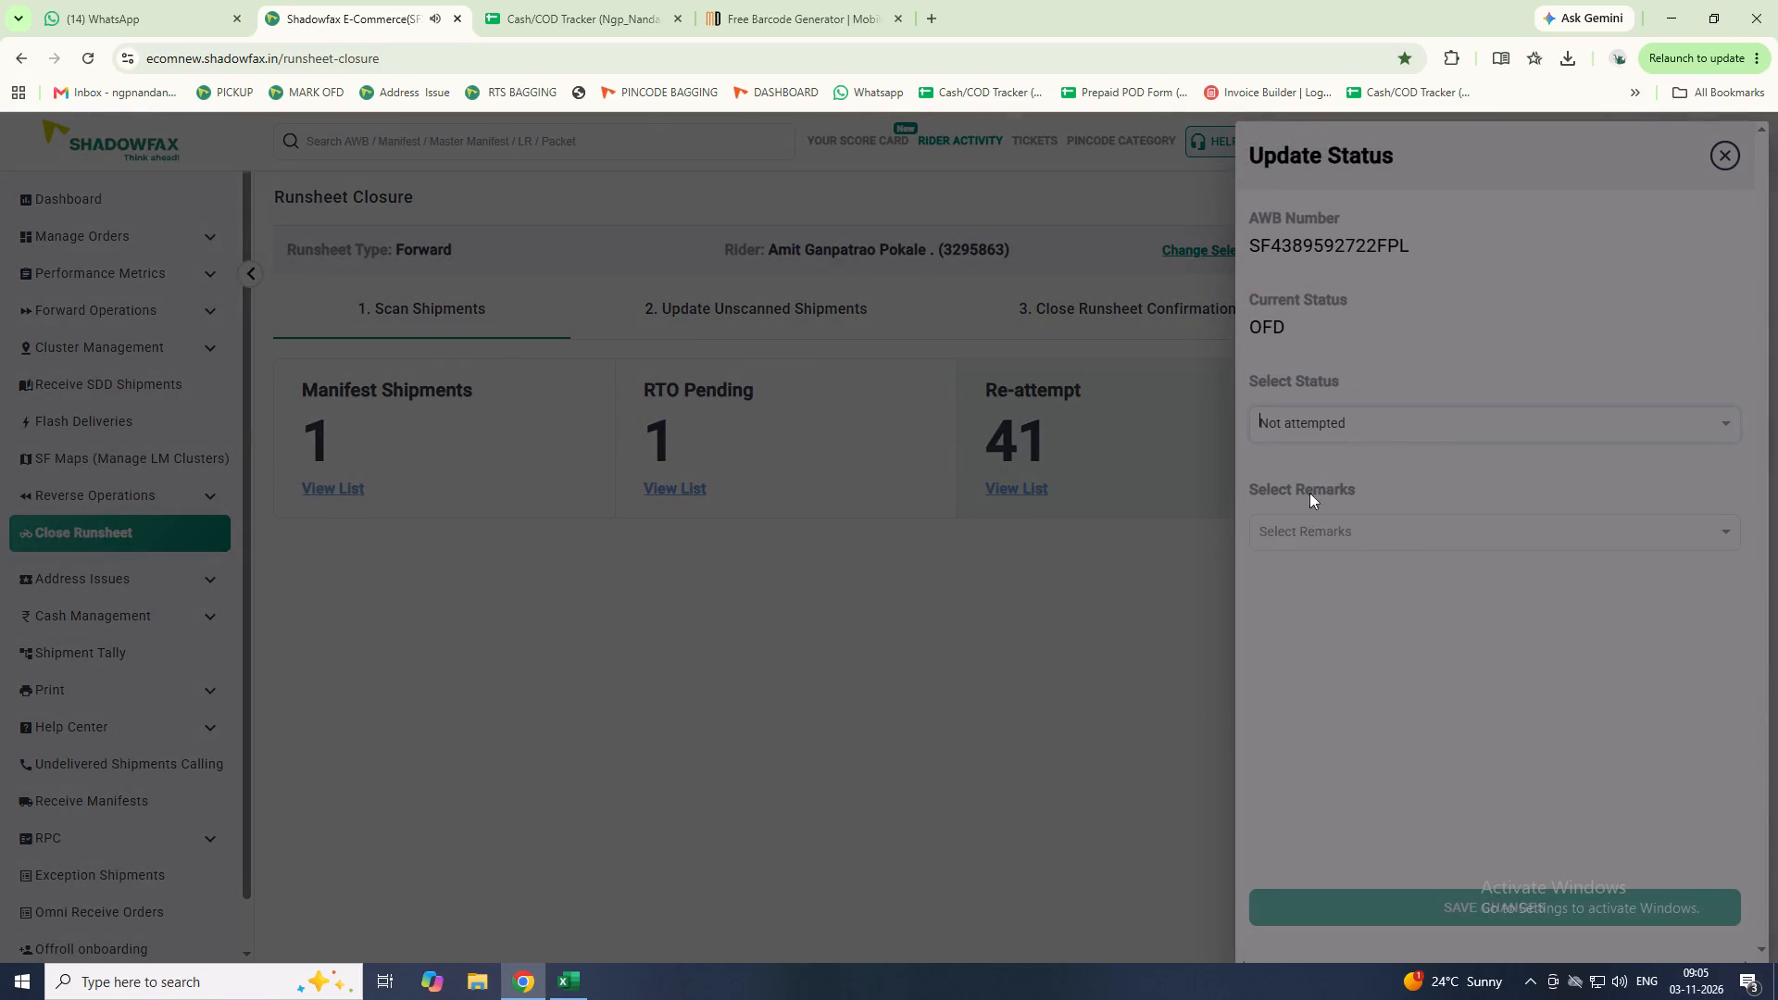
{"action": "left_click", "coordinate": [1303, 527]}
{"action": "left_click", "coordinate": [1299, 569]}
{"action": "left_click", "coordinate": [1292, 907]}
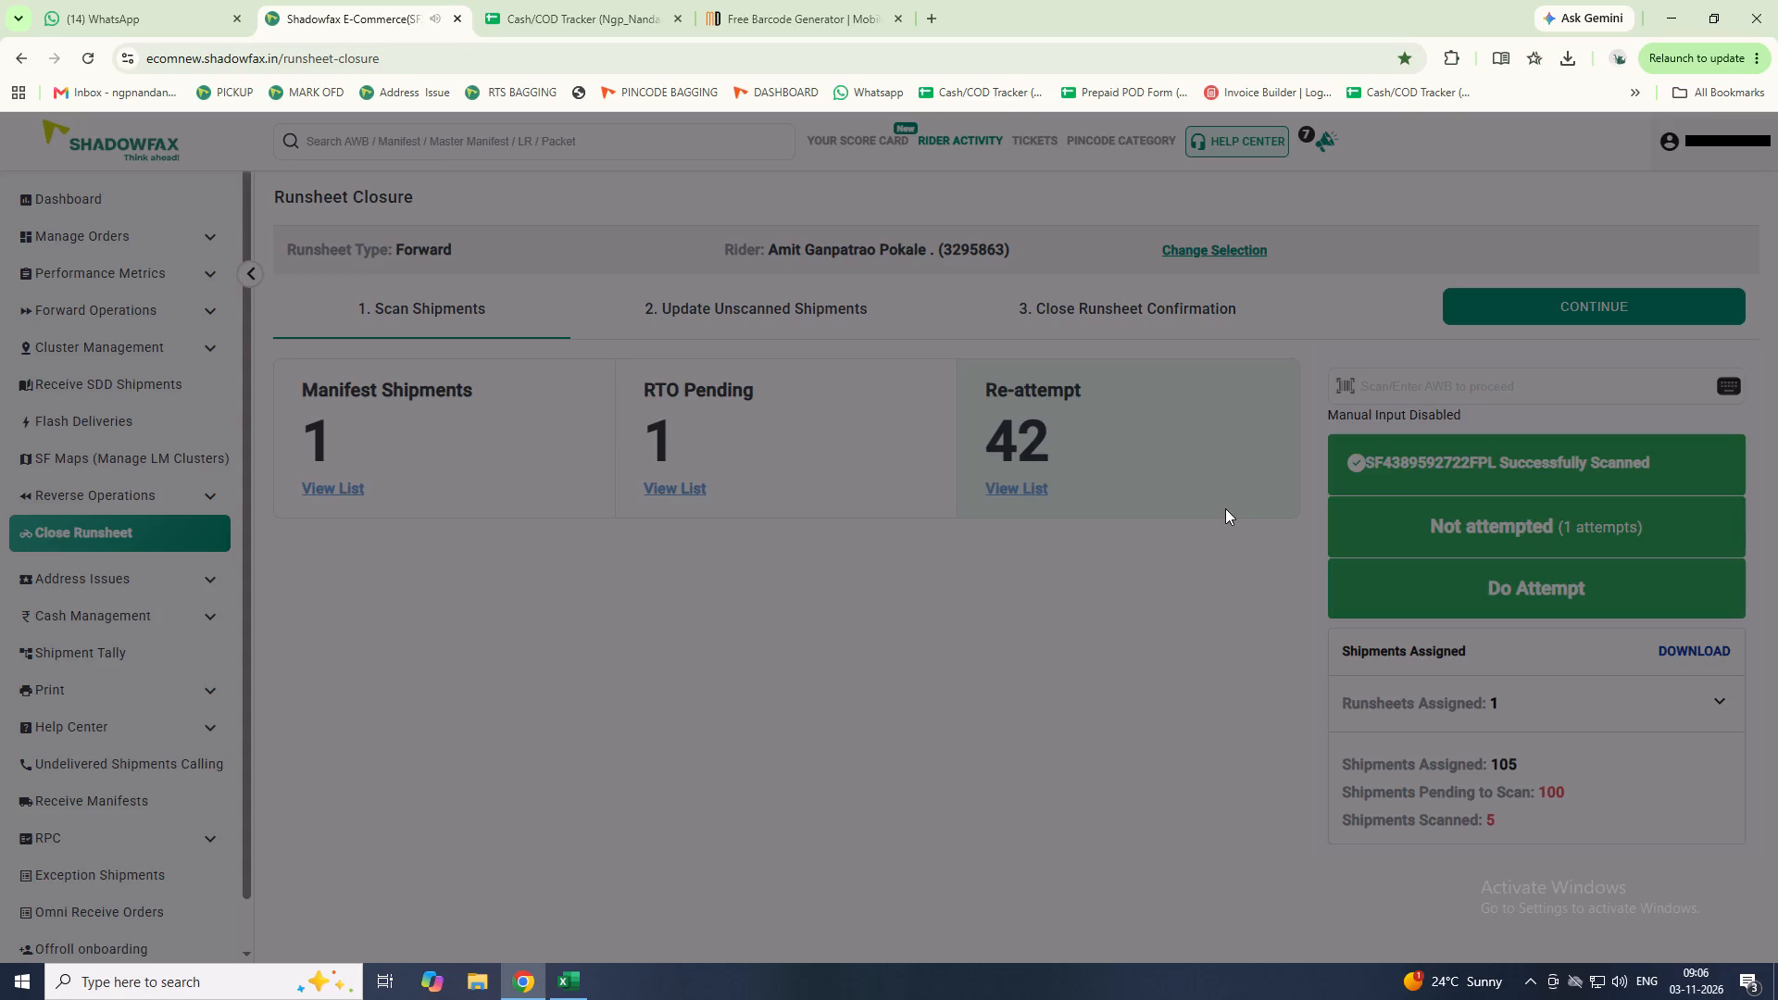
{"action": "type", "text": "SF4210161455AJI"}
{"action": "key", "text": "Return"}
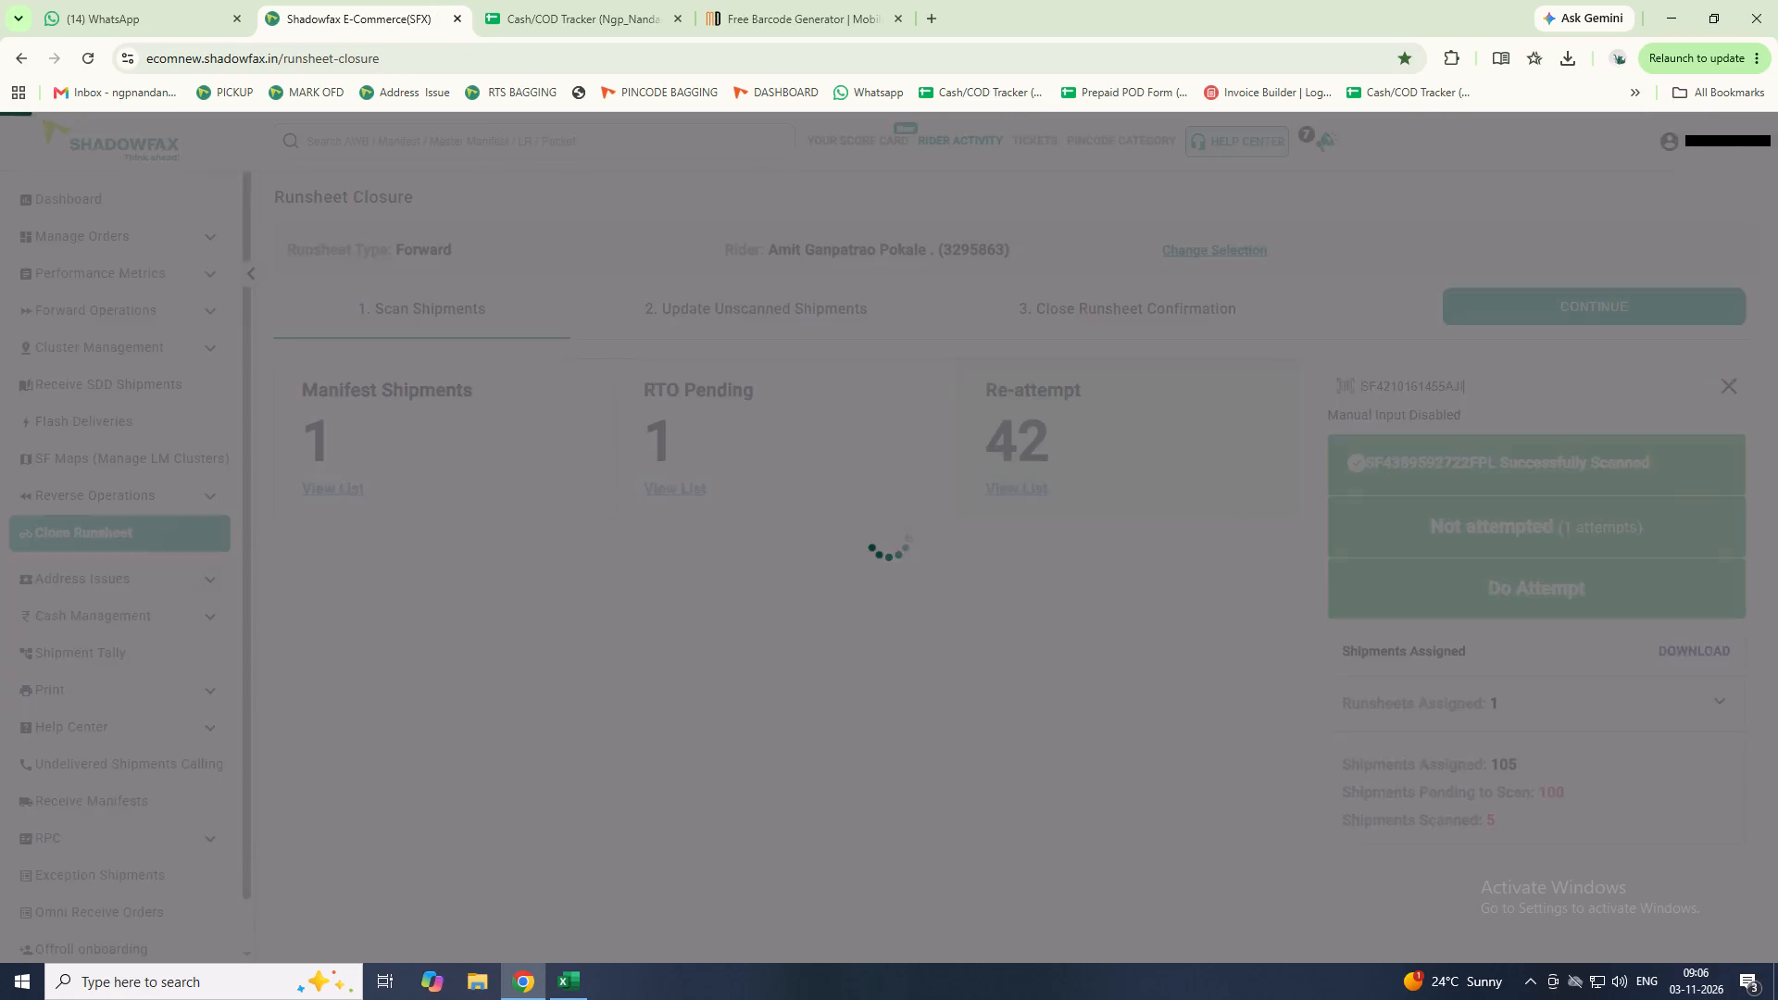
{"action": "left_click", "coordinate": [1380, 426]}
{"action": "left_click", "coordinate": [1333, 460]}
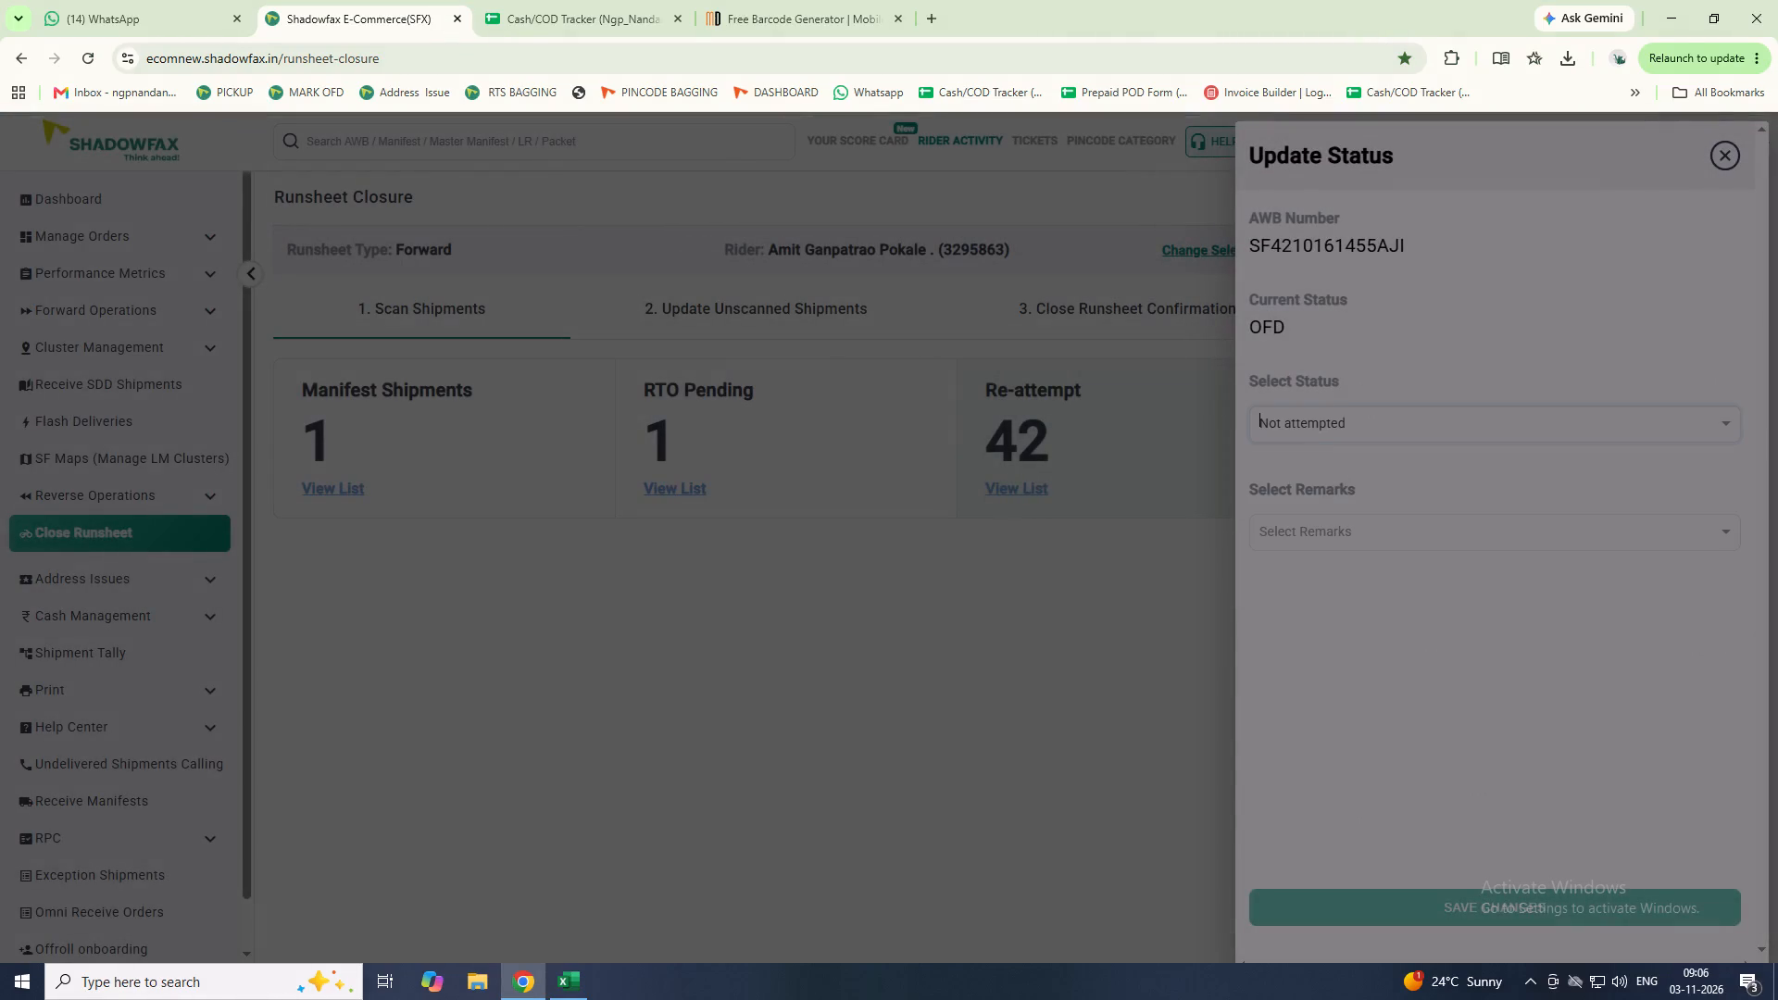
{"action": "left_click", "coordinate": [1324, 546]}
{"action": "left_click", "coordinate": [1325, 554]}
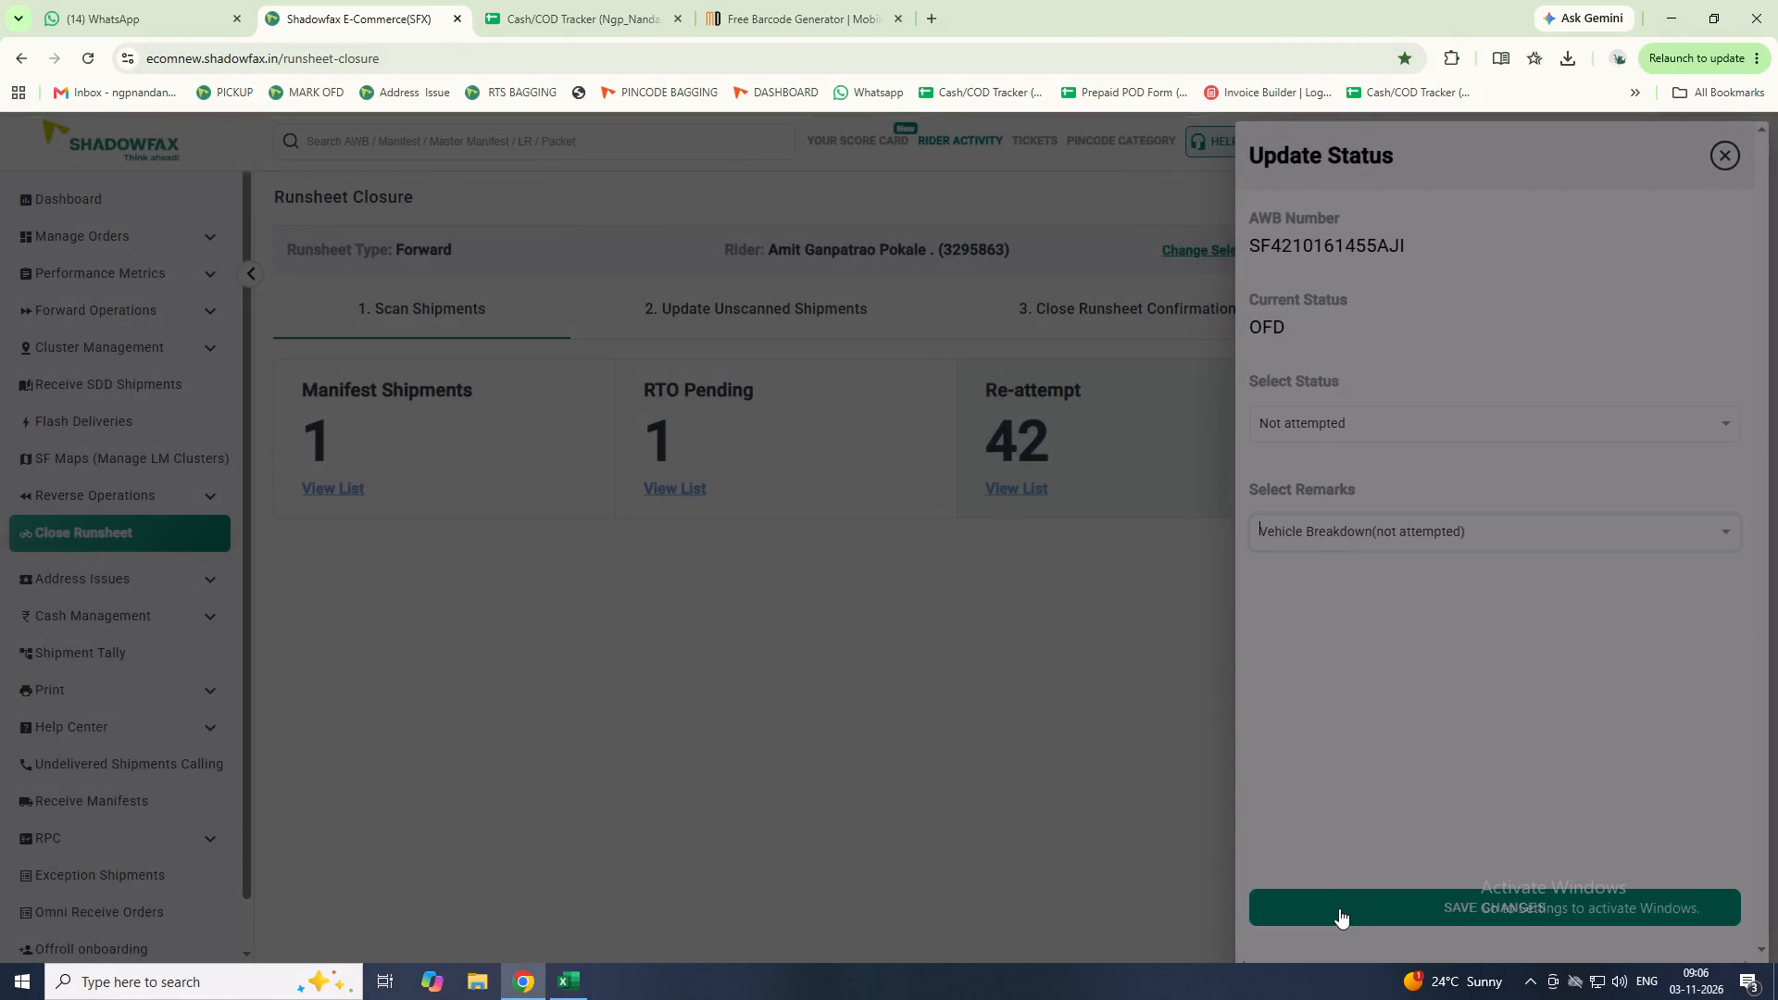
{"action": "left_click", "coordinate": [1339, 907]}
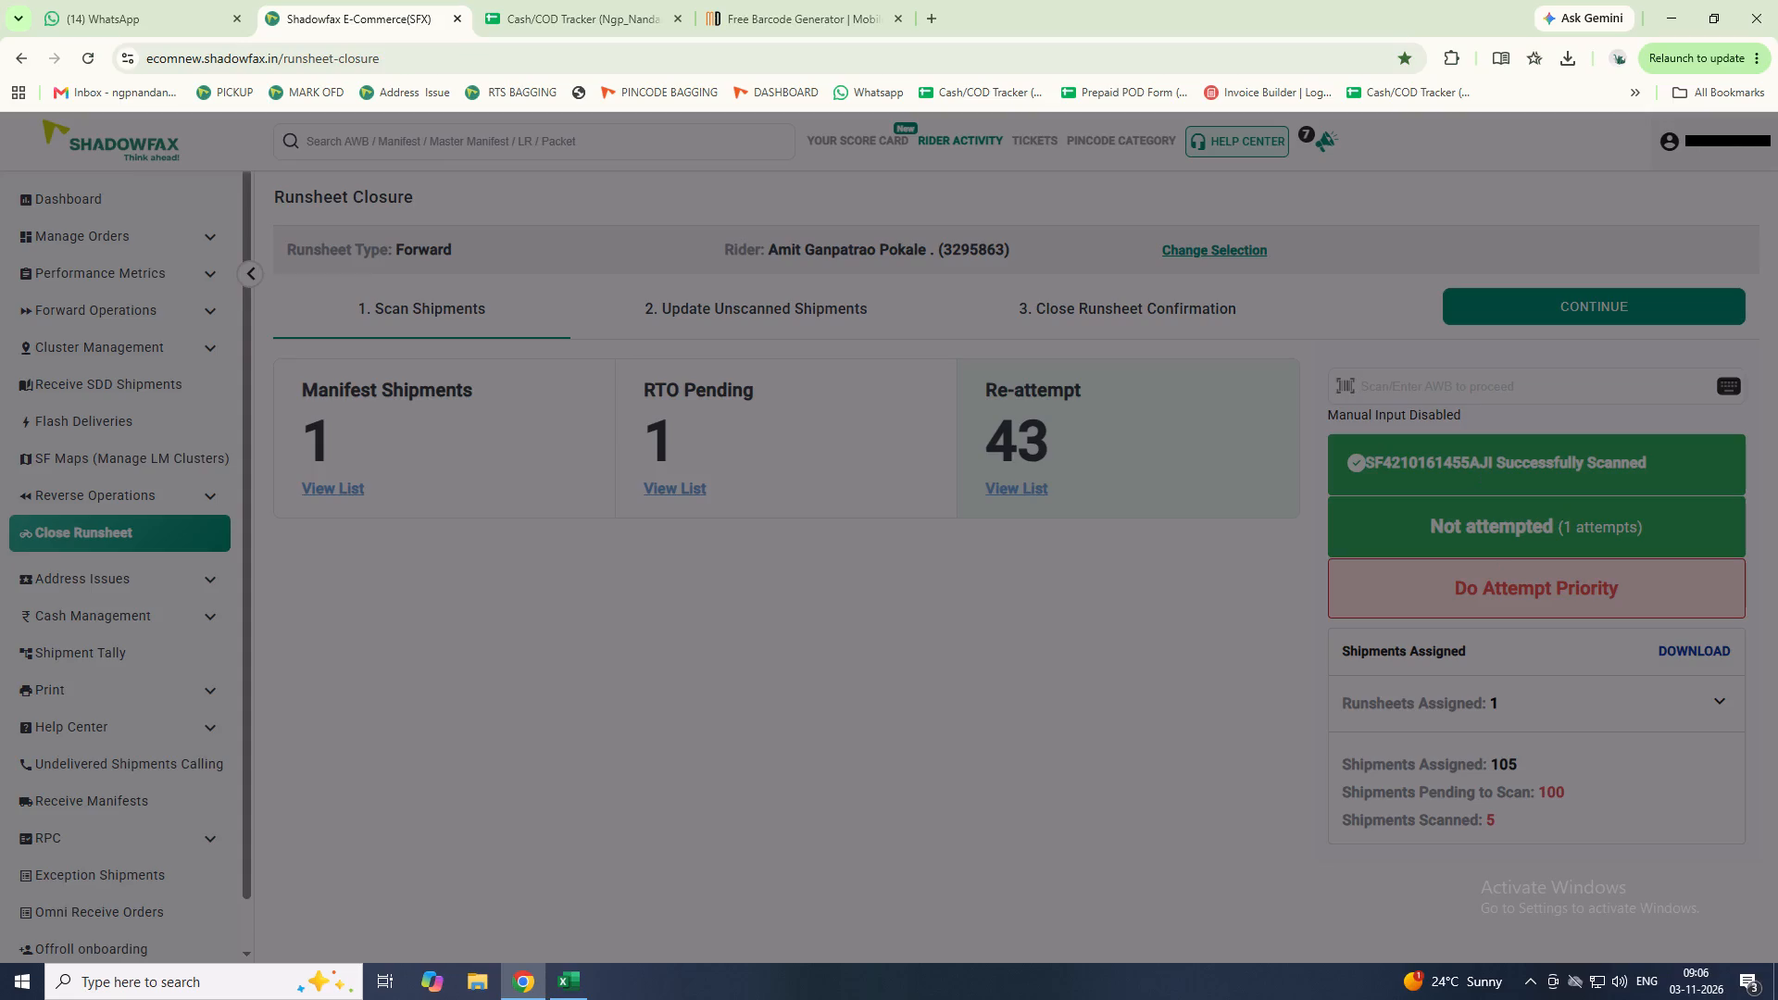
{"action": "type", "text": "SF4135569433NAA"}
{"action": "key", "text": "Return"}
{"action": "left_click", "coordinate": [1406, 422]}
{"action": "left_click", "coordinate": [1348, 450]}
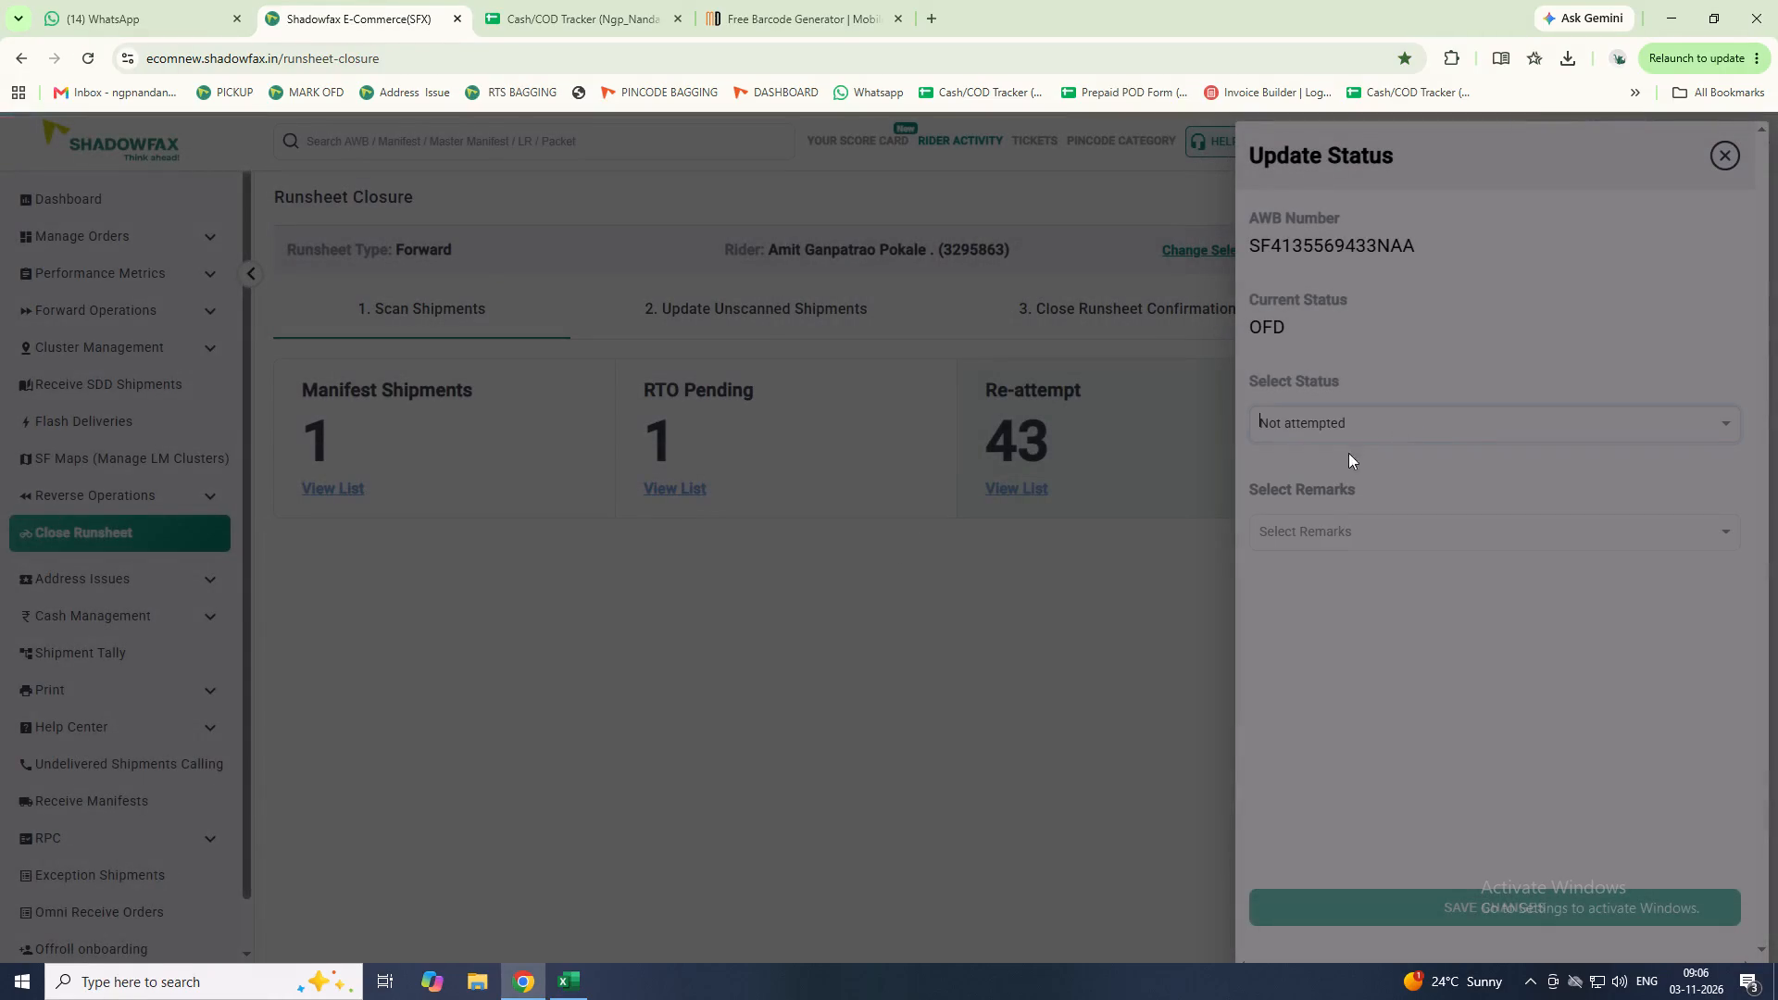
{"action": "left_click", "coordinate": [1321, 521]}
{"action": "left_click", "coordinate": [1319, 567]}
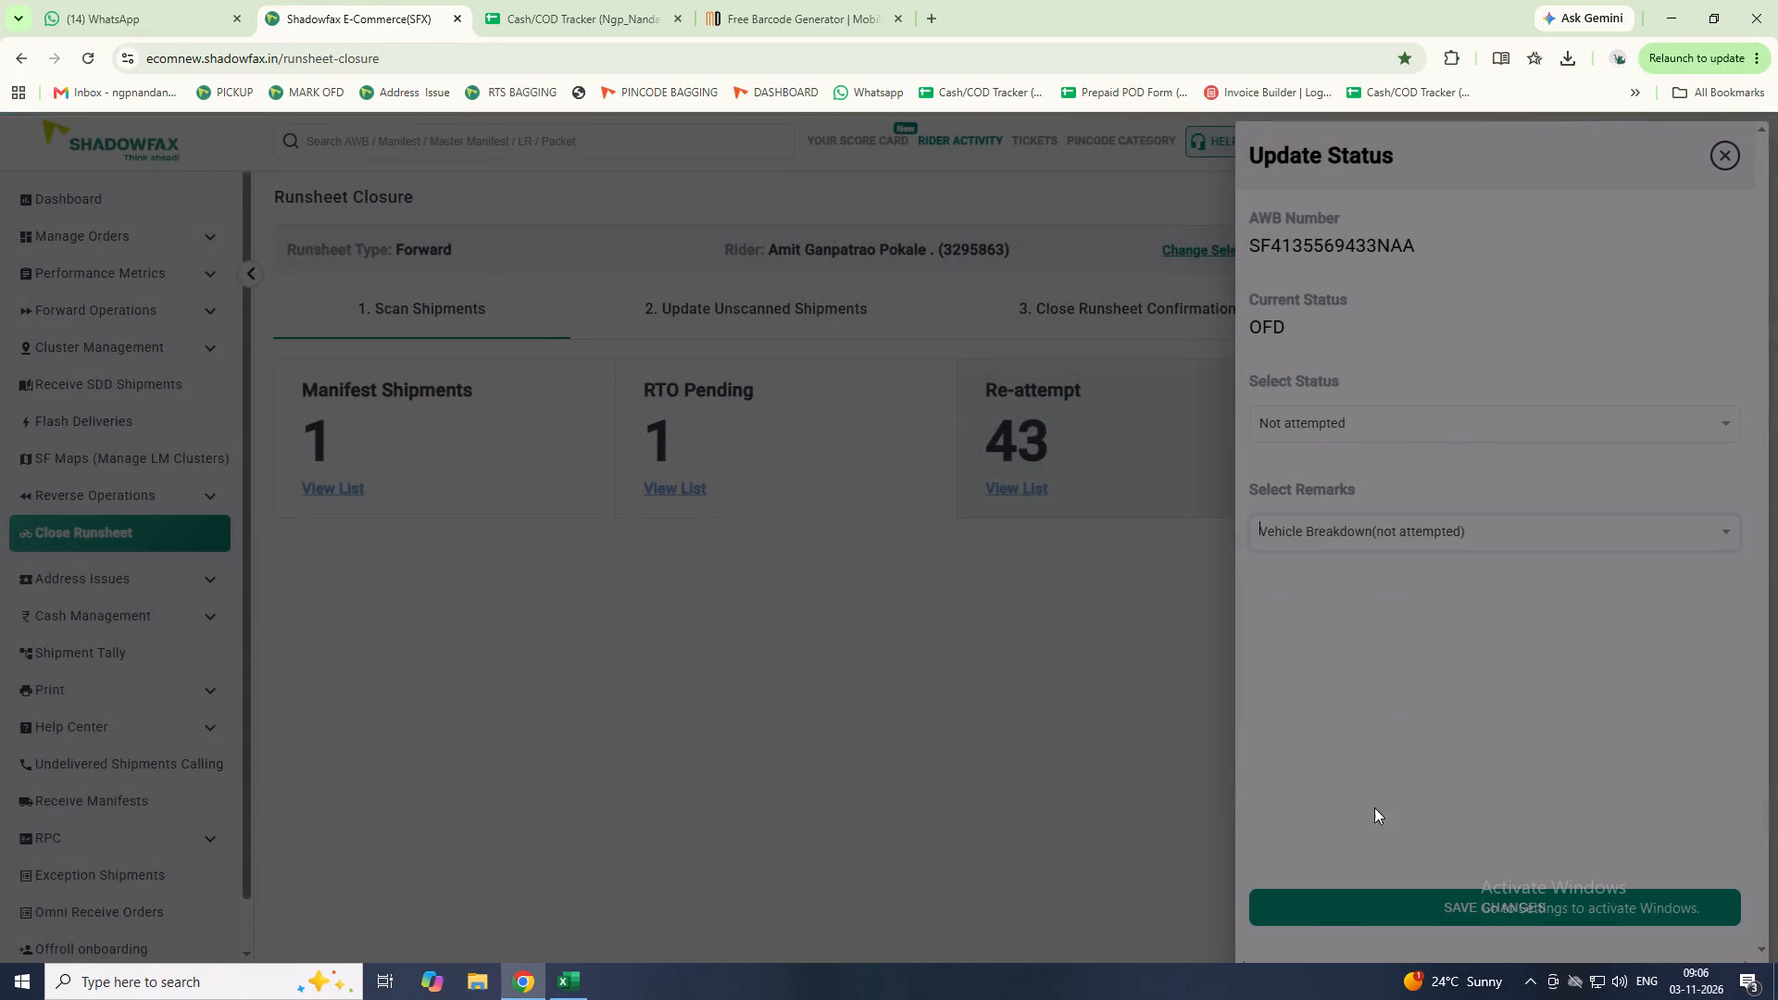
{"action": "left_click", "coordinate": [1344, 912]}
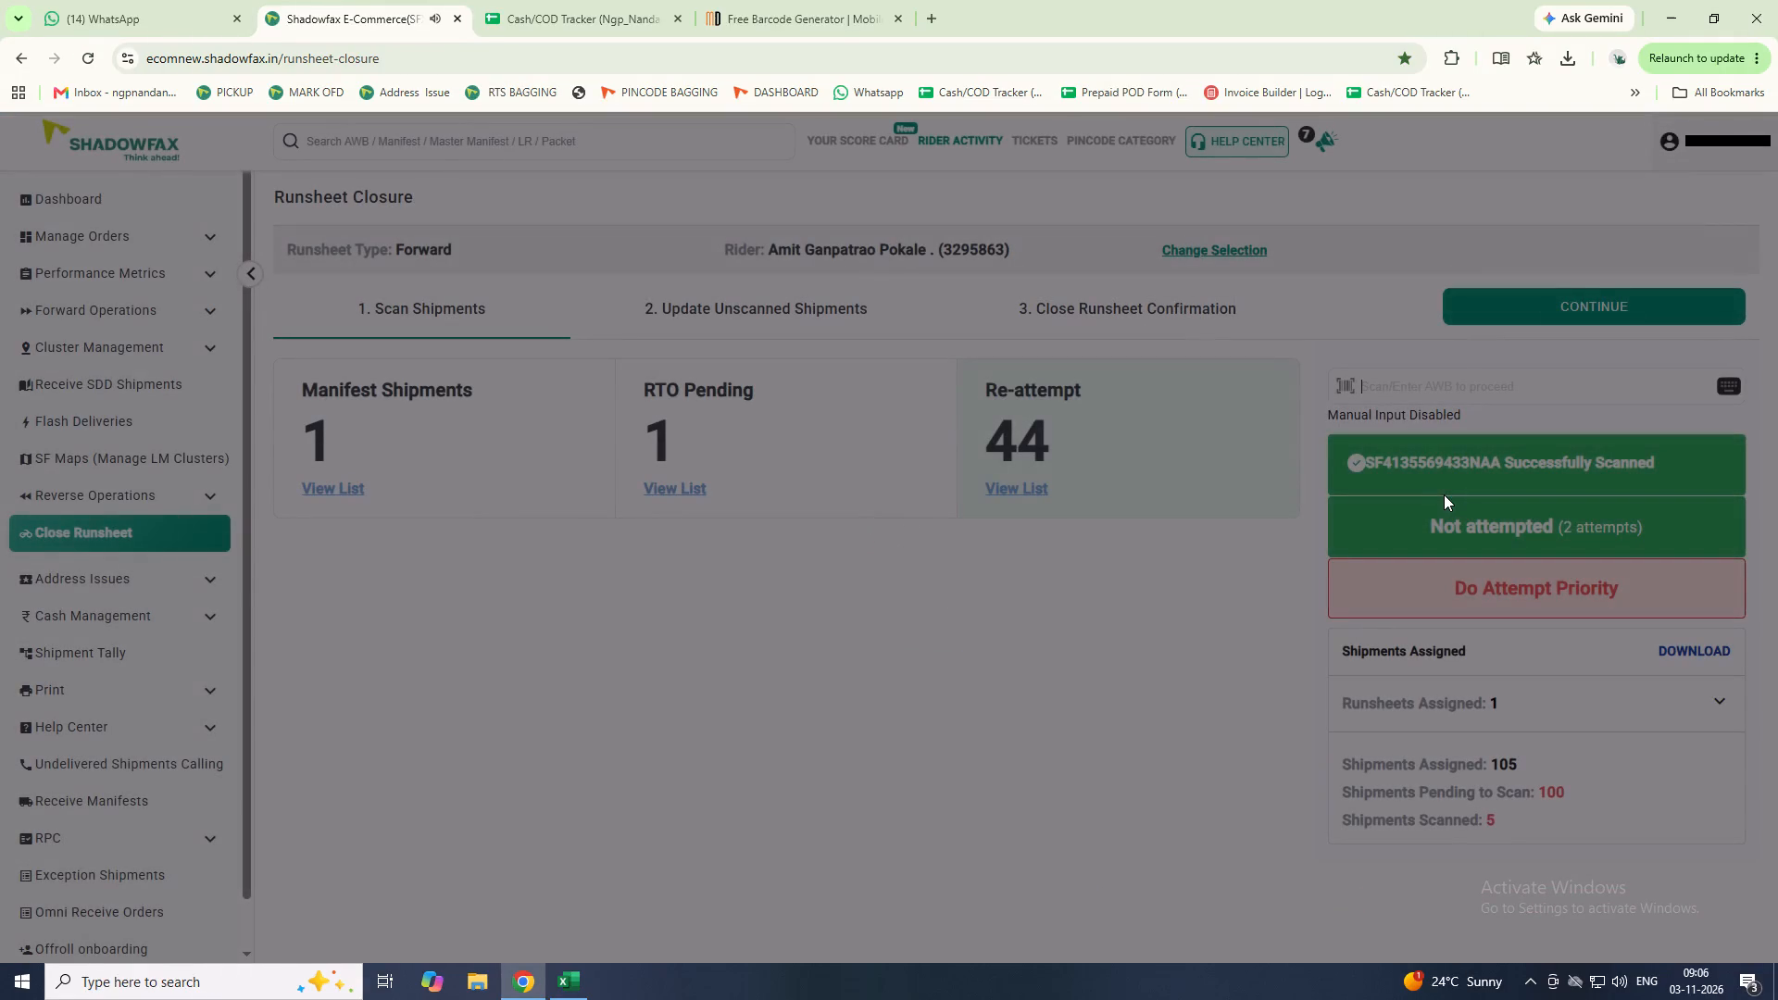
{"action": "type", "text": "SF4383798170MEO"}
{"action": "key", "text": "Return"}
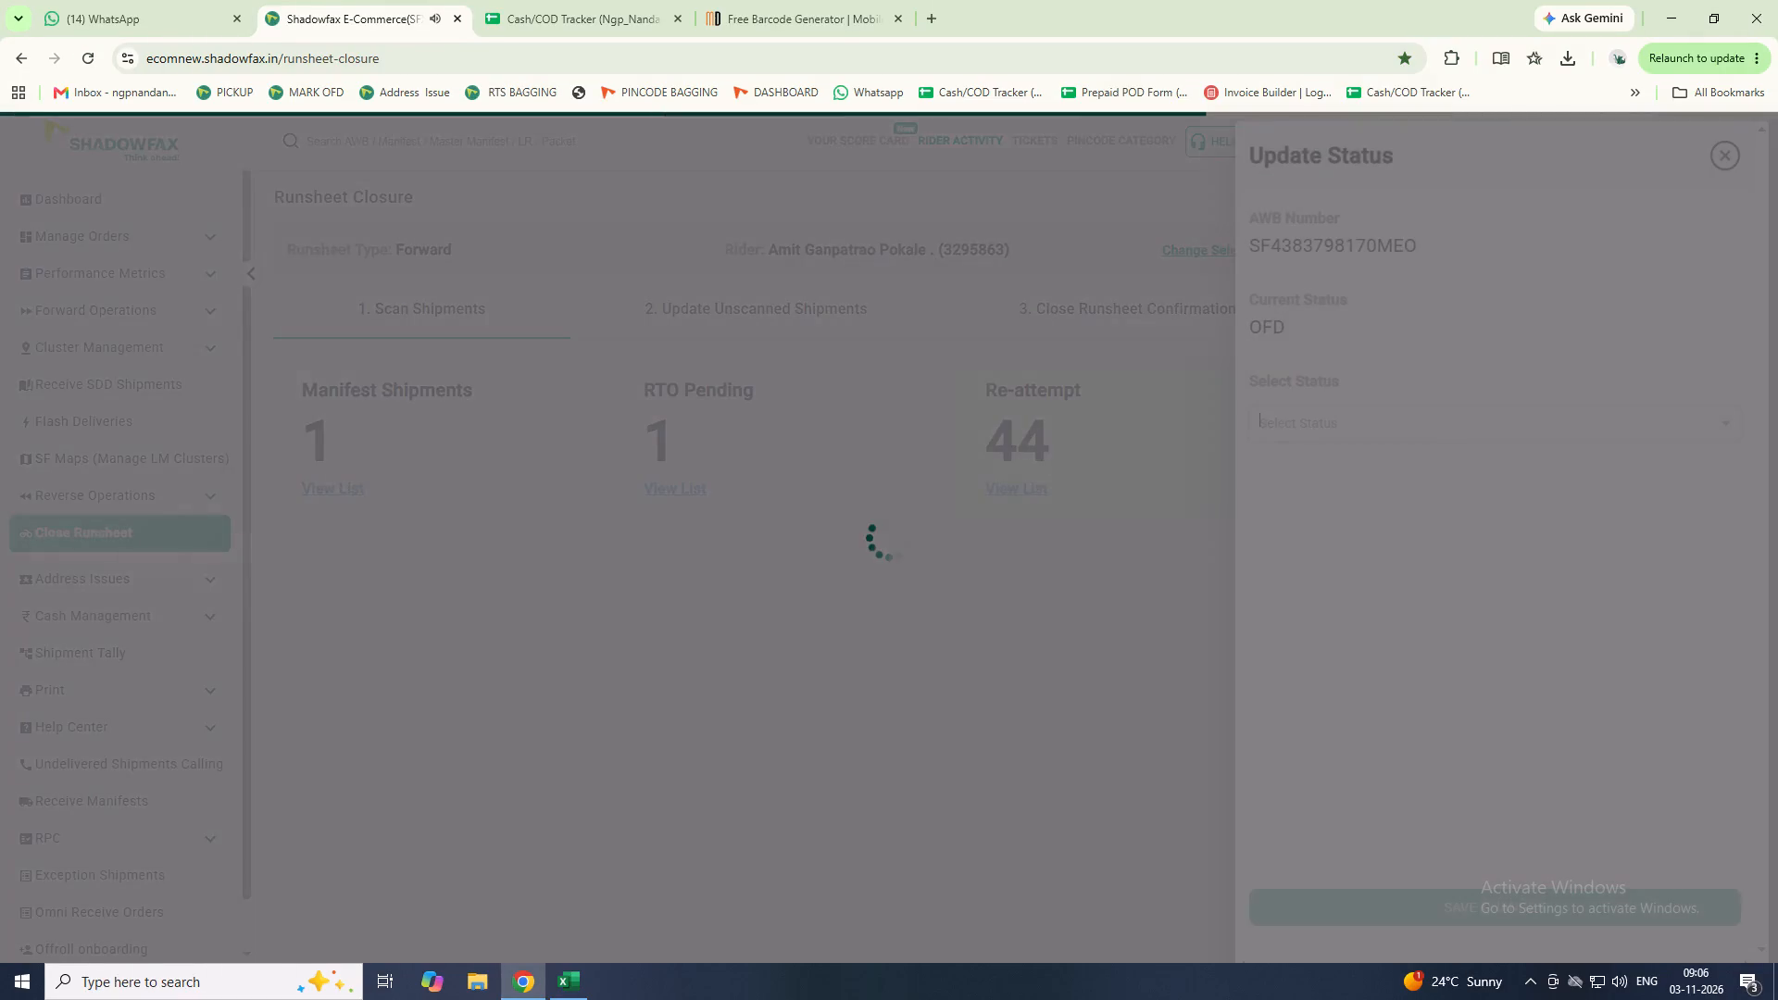
{"action": "left_click", "coordinate": [1384, 419]}
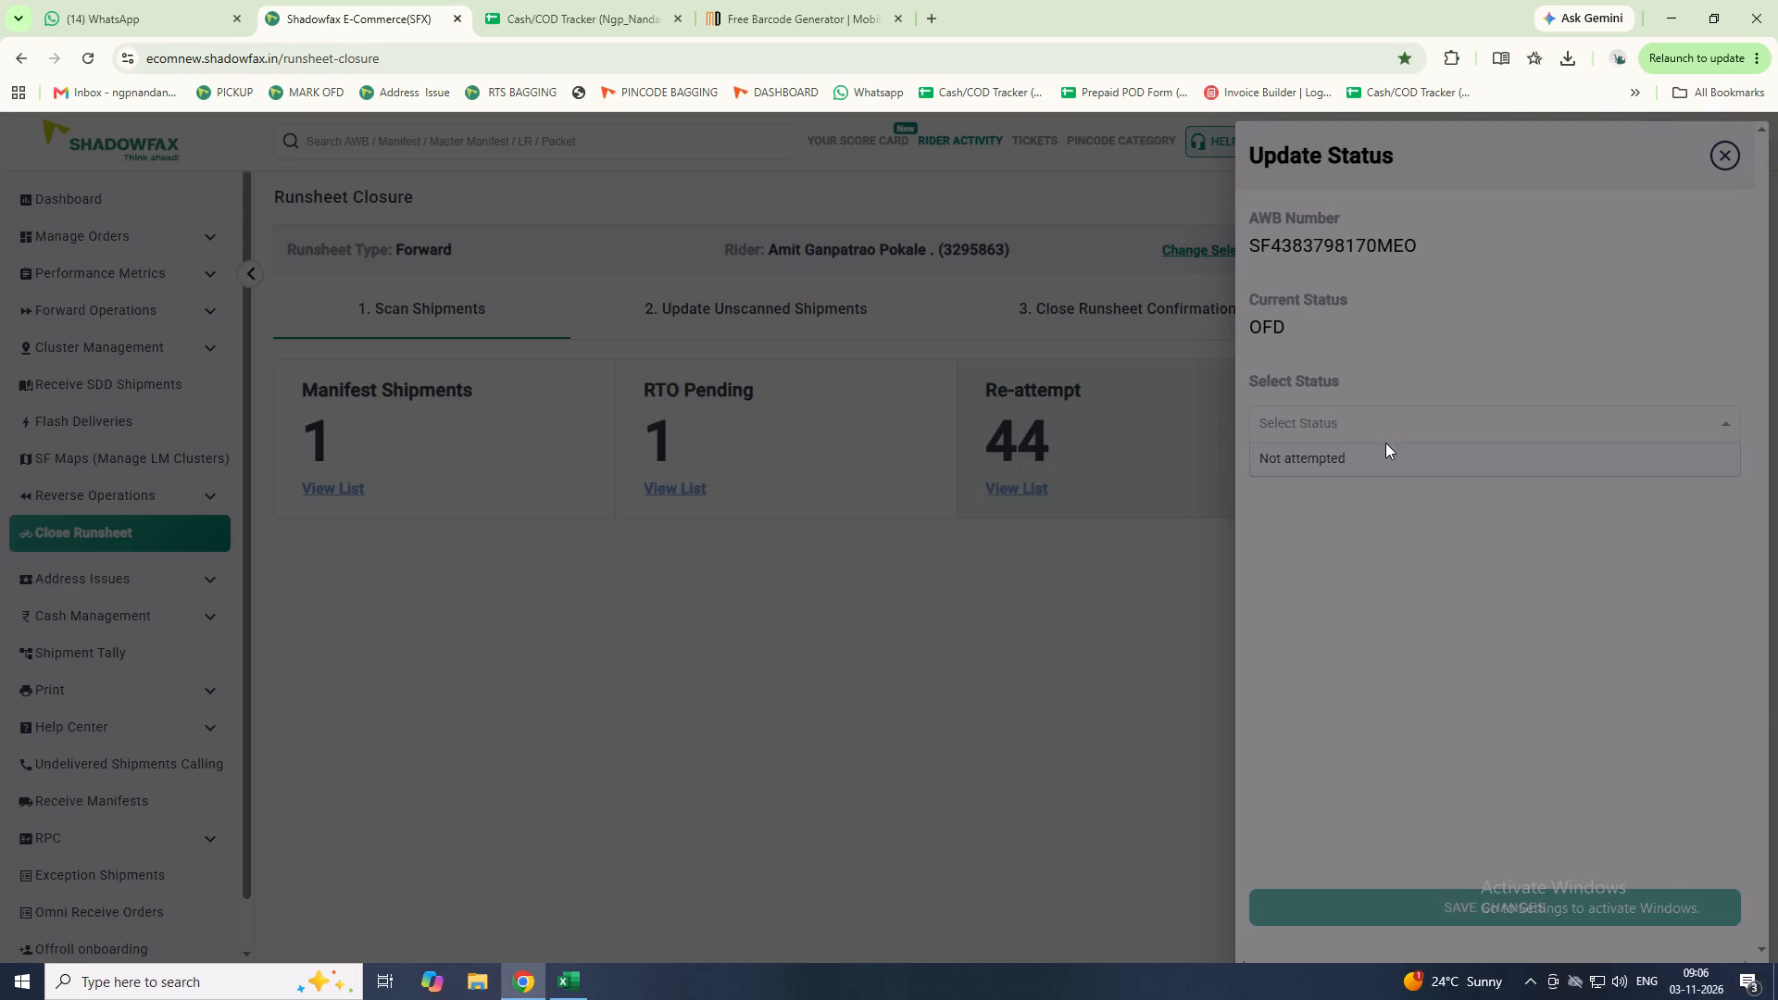
{"action": "left_click", "coordinate": [1385, 467]}
{"action": "left_click", "coordinate": [1348, 533]}
{"action": "left_click", "coordinate": [1327, 566]}
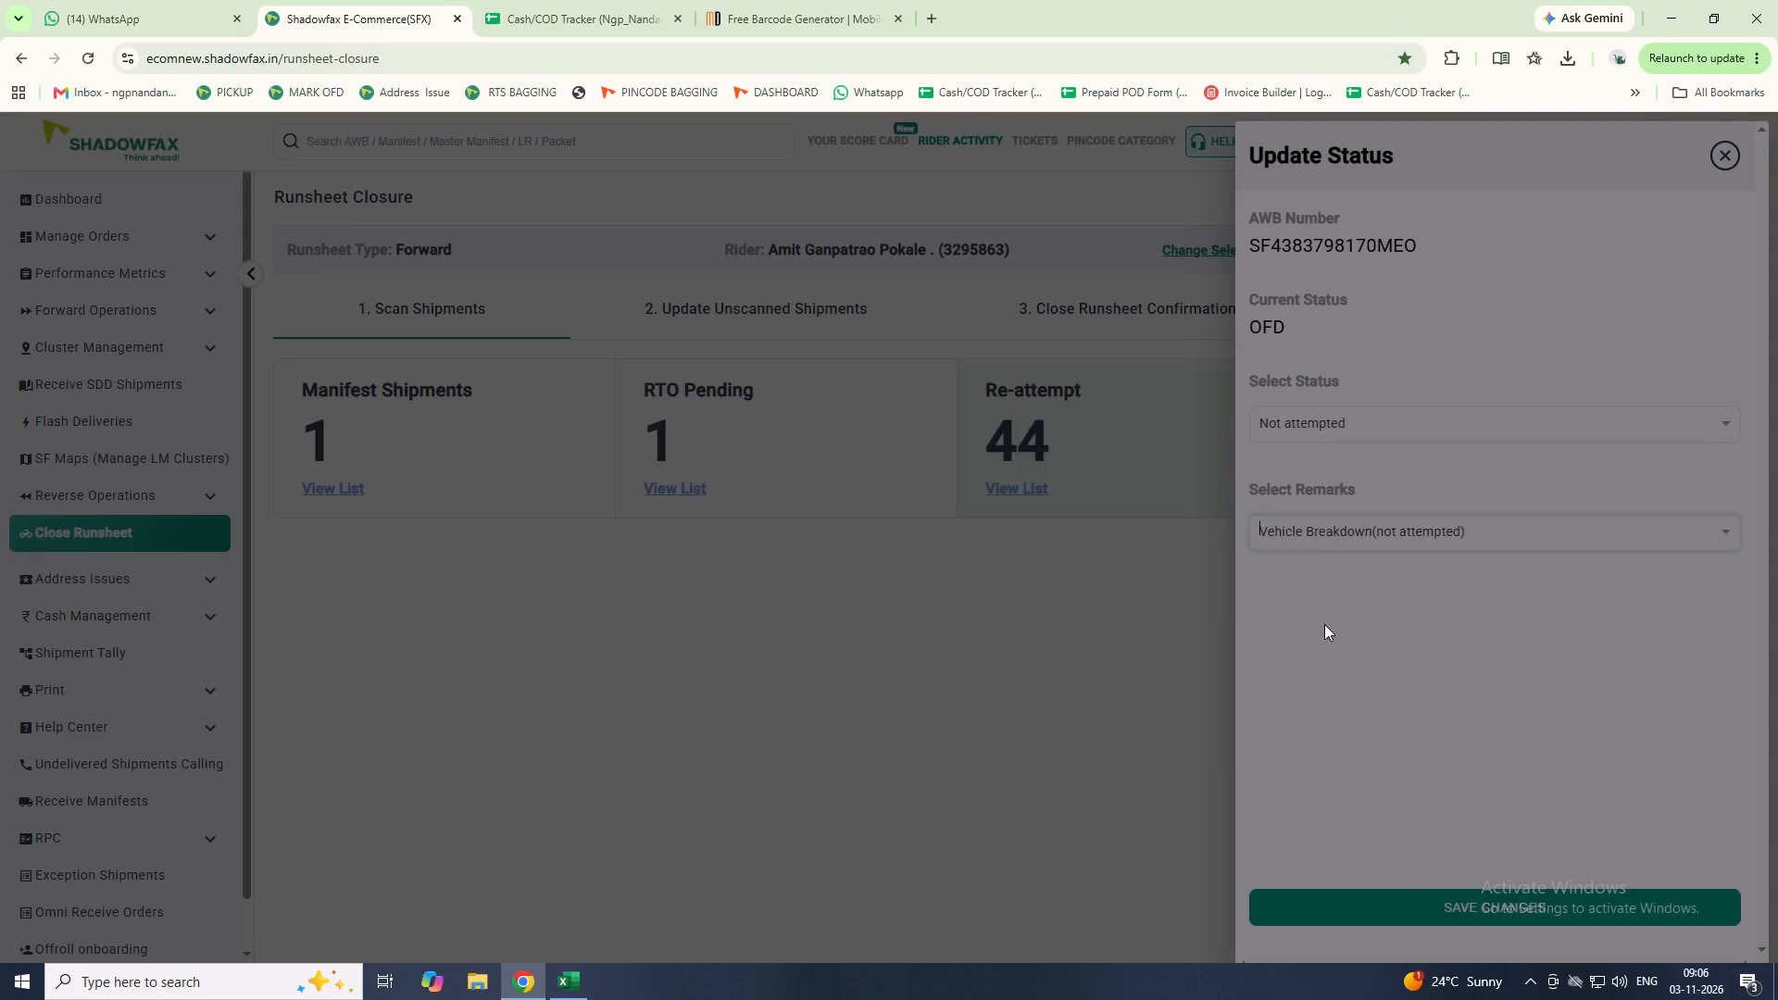
{"action": "left_click", "coordinate": [1385, 906]}
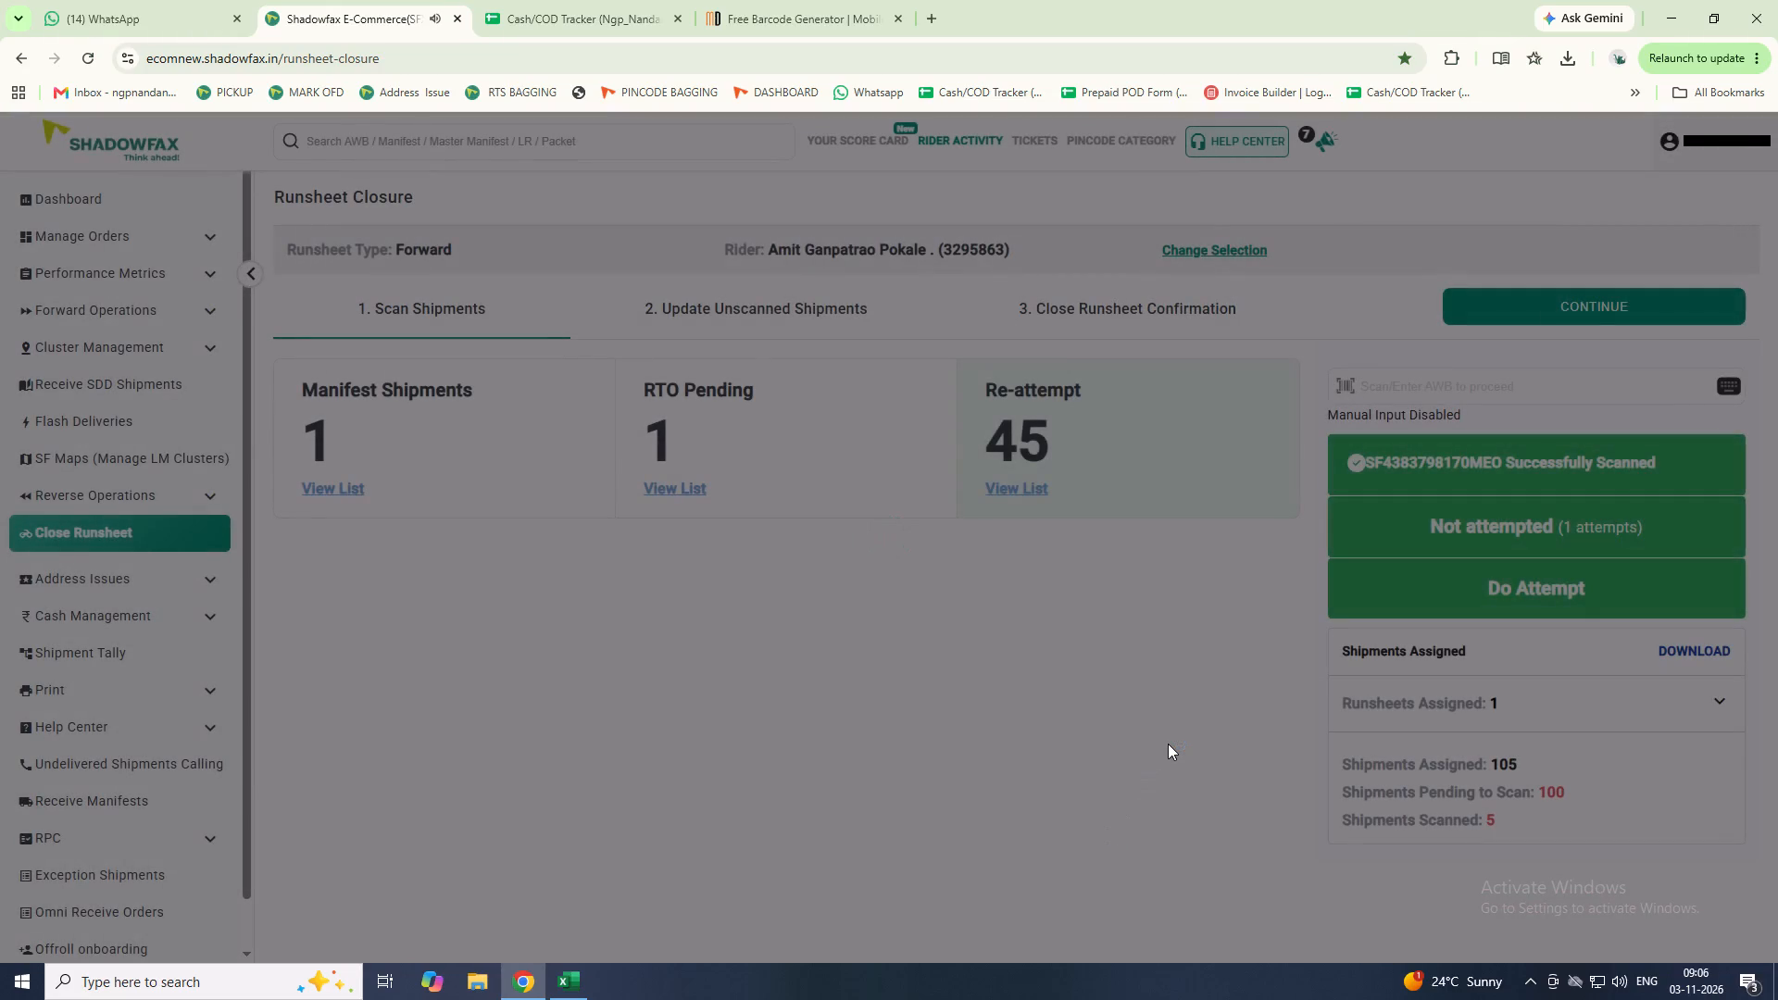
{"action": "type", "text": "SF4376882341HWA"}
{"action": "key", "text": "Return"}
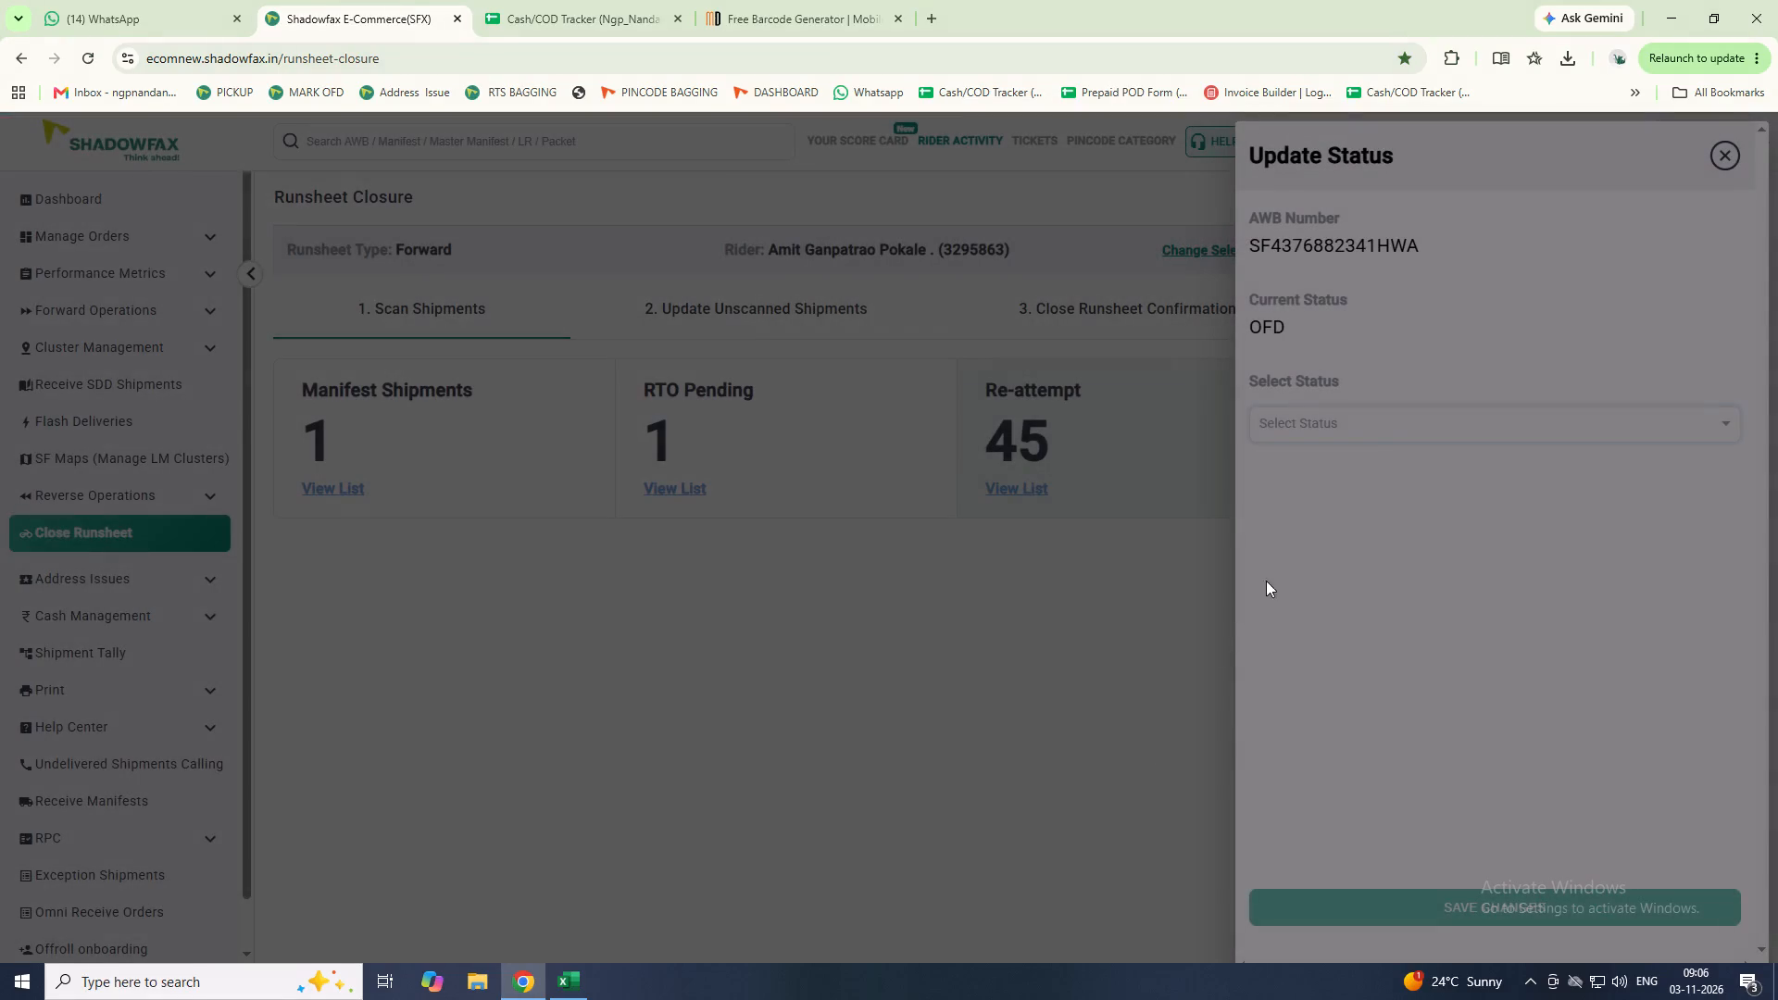
{"action": "left_click", "coordinate": [1376, 424]}
{"action": "left_click", "coordinate": [1325, 462]}
{"action": "left_click", "coordinate": [1312, 515]}
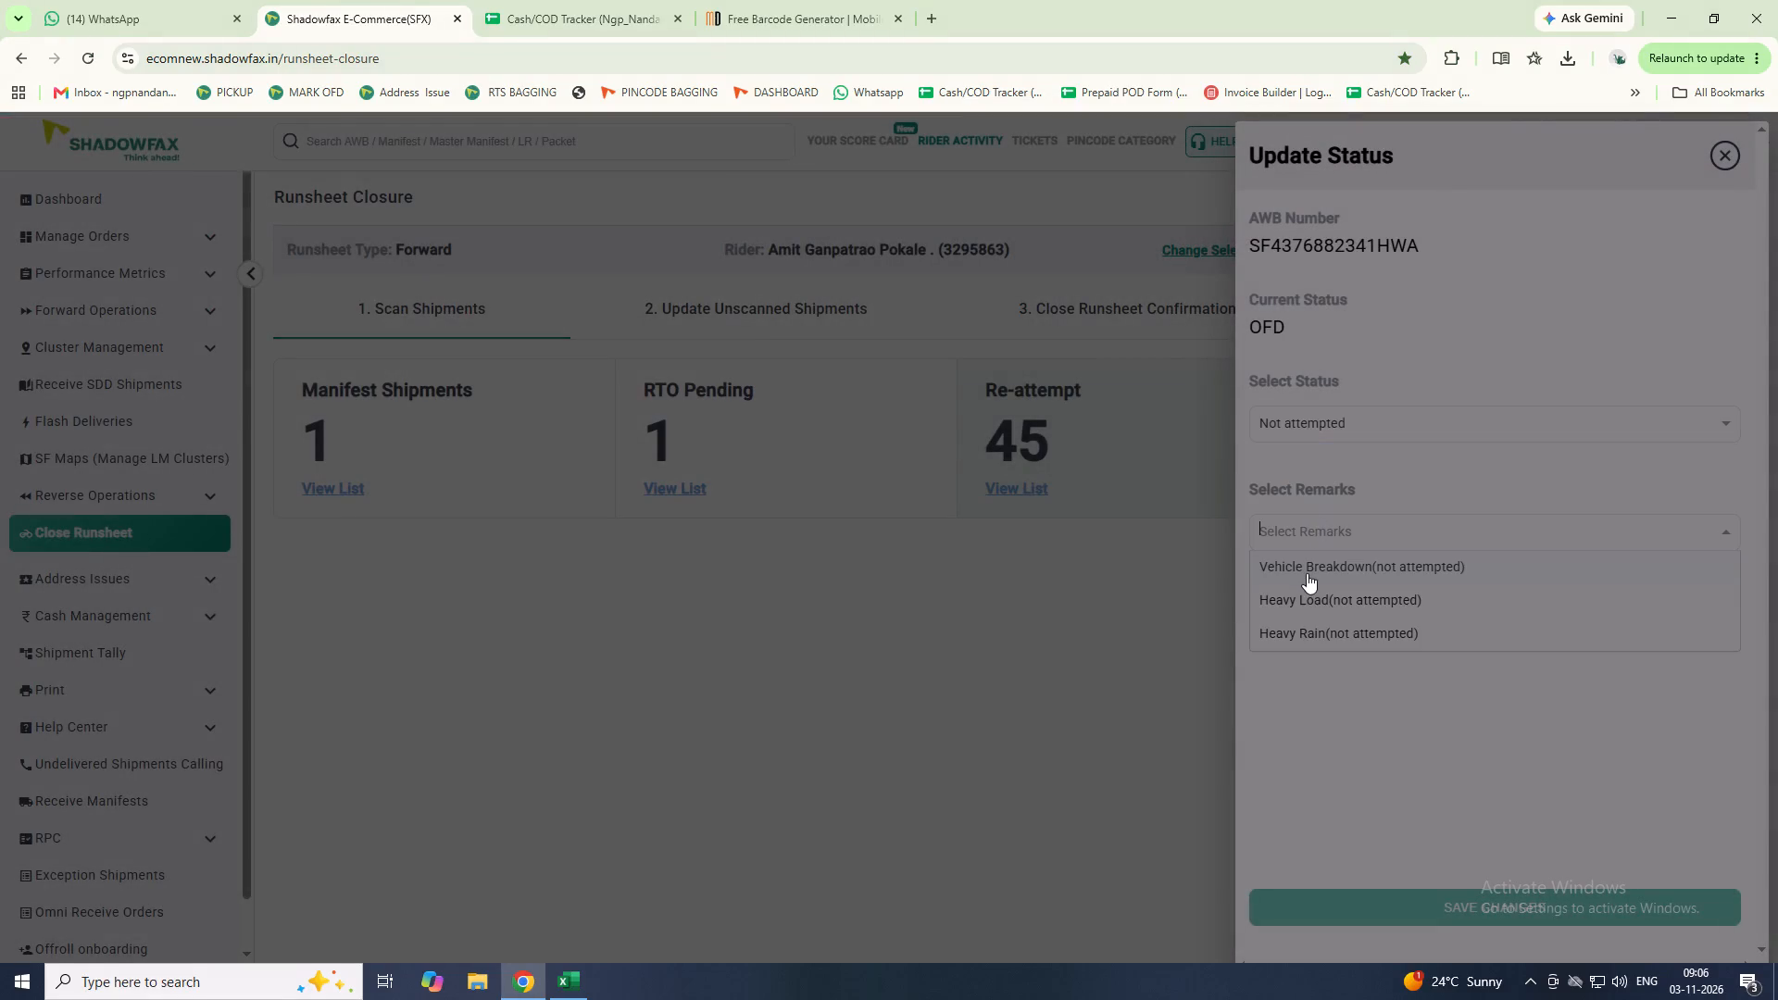
{"action": "left_click", "coordinate": [1317, 570]}
{"action": "left_click", "coordinate": [1332, 903]}
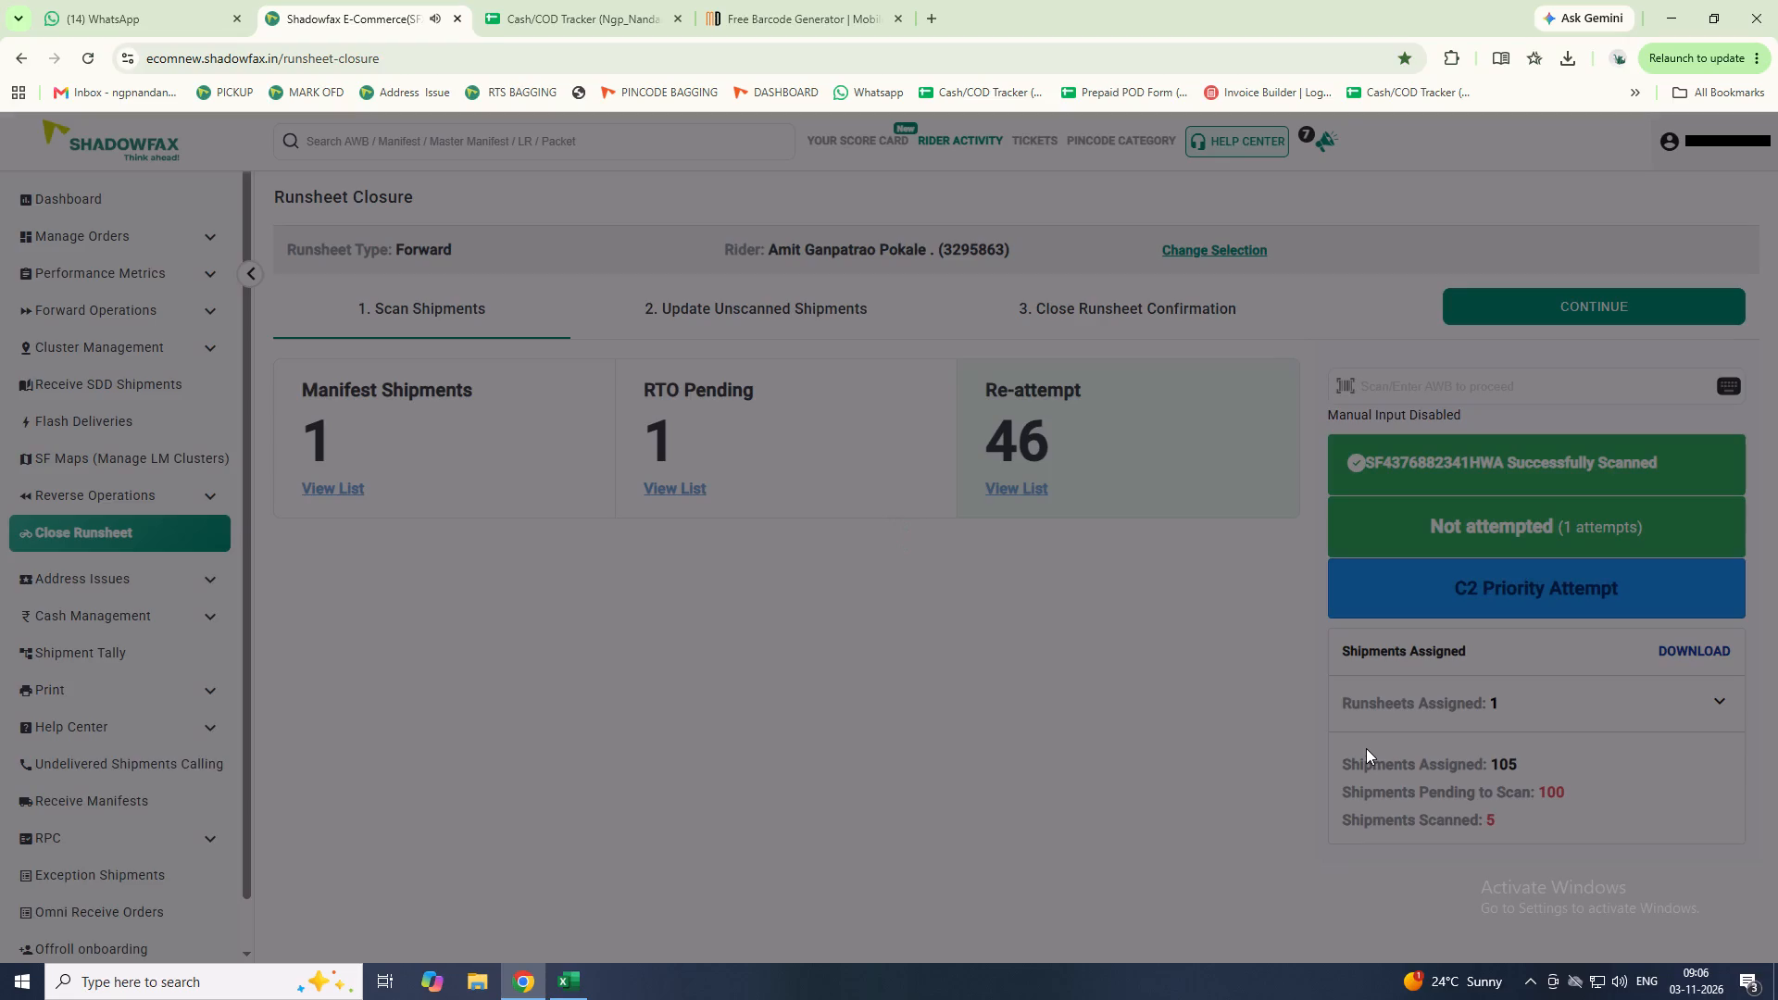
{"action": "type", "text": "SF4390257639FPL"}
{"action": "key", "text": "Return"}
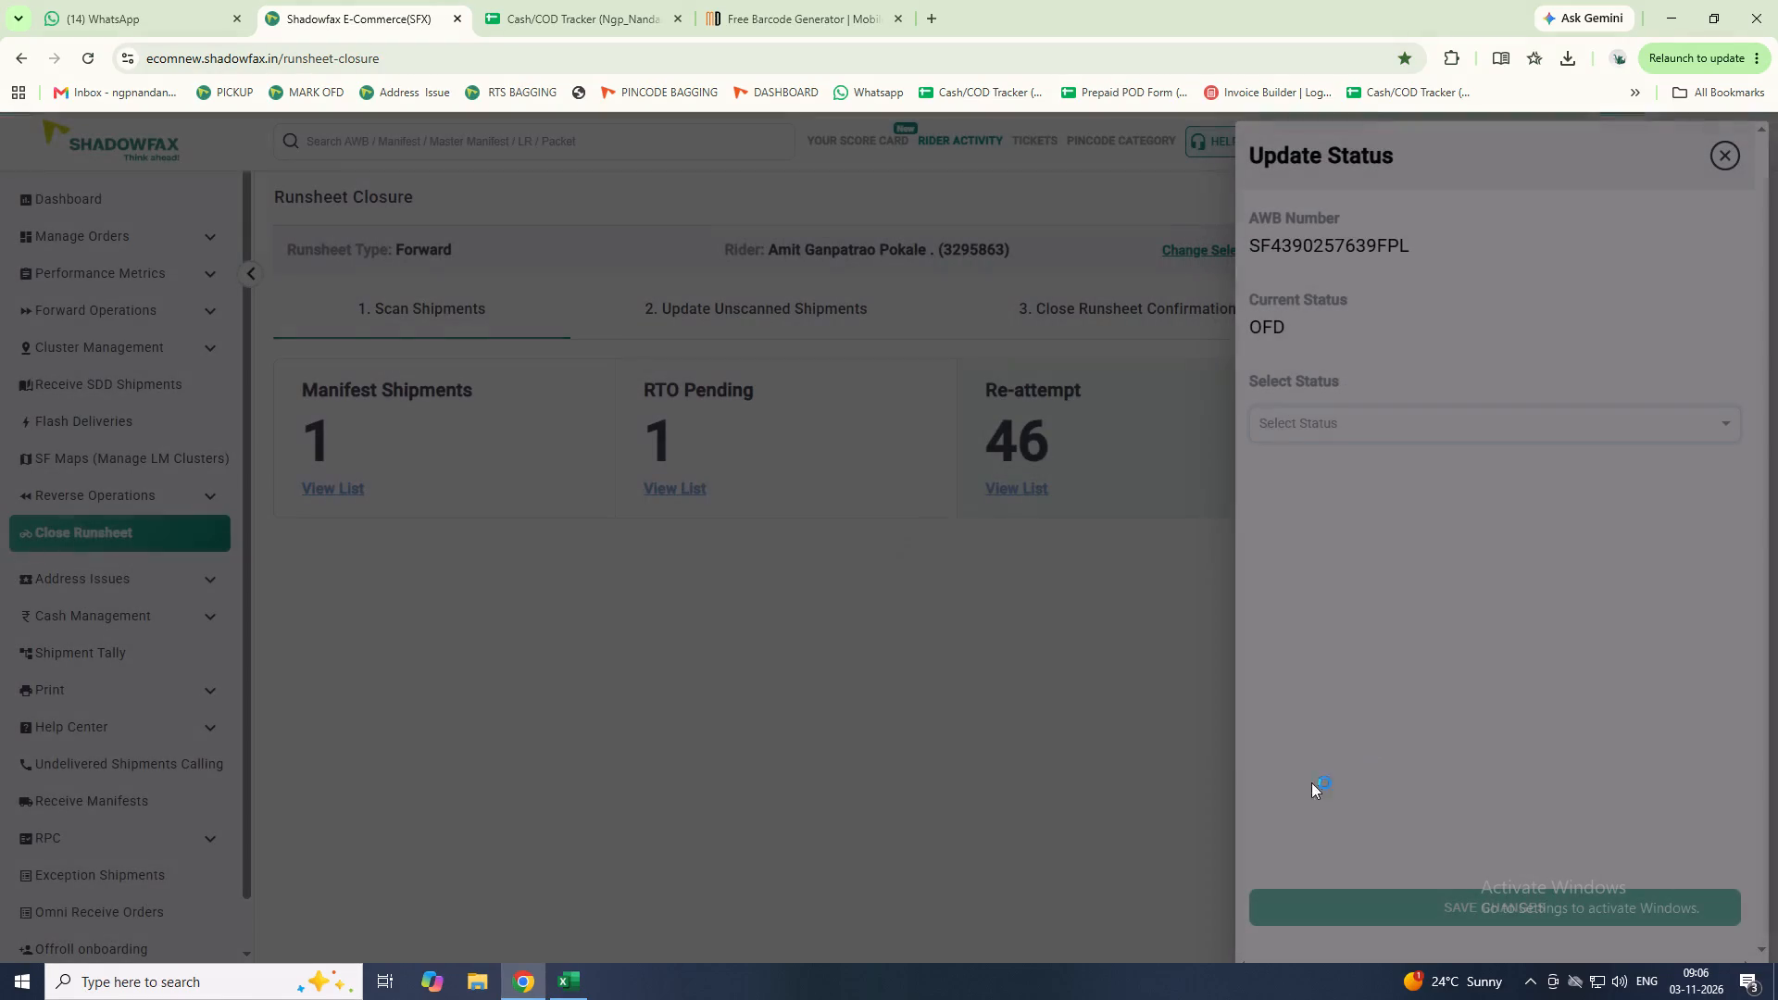
{"action": "left_click", "coordinate": [1383, 430]}
{"action": "left_click", "coordinate": [1356, 464]}
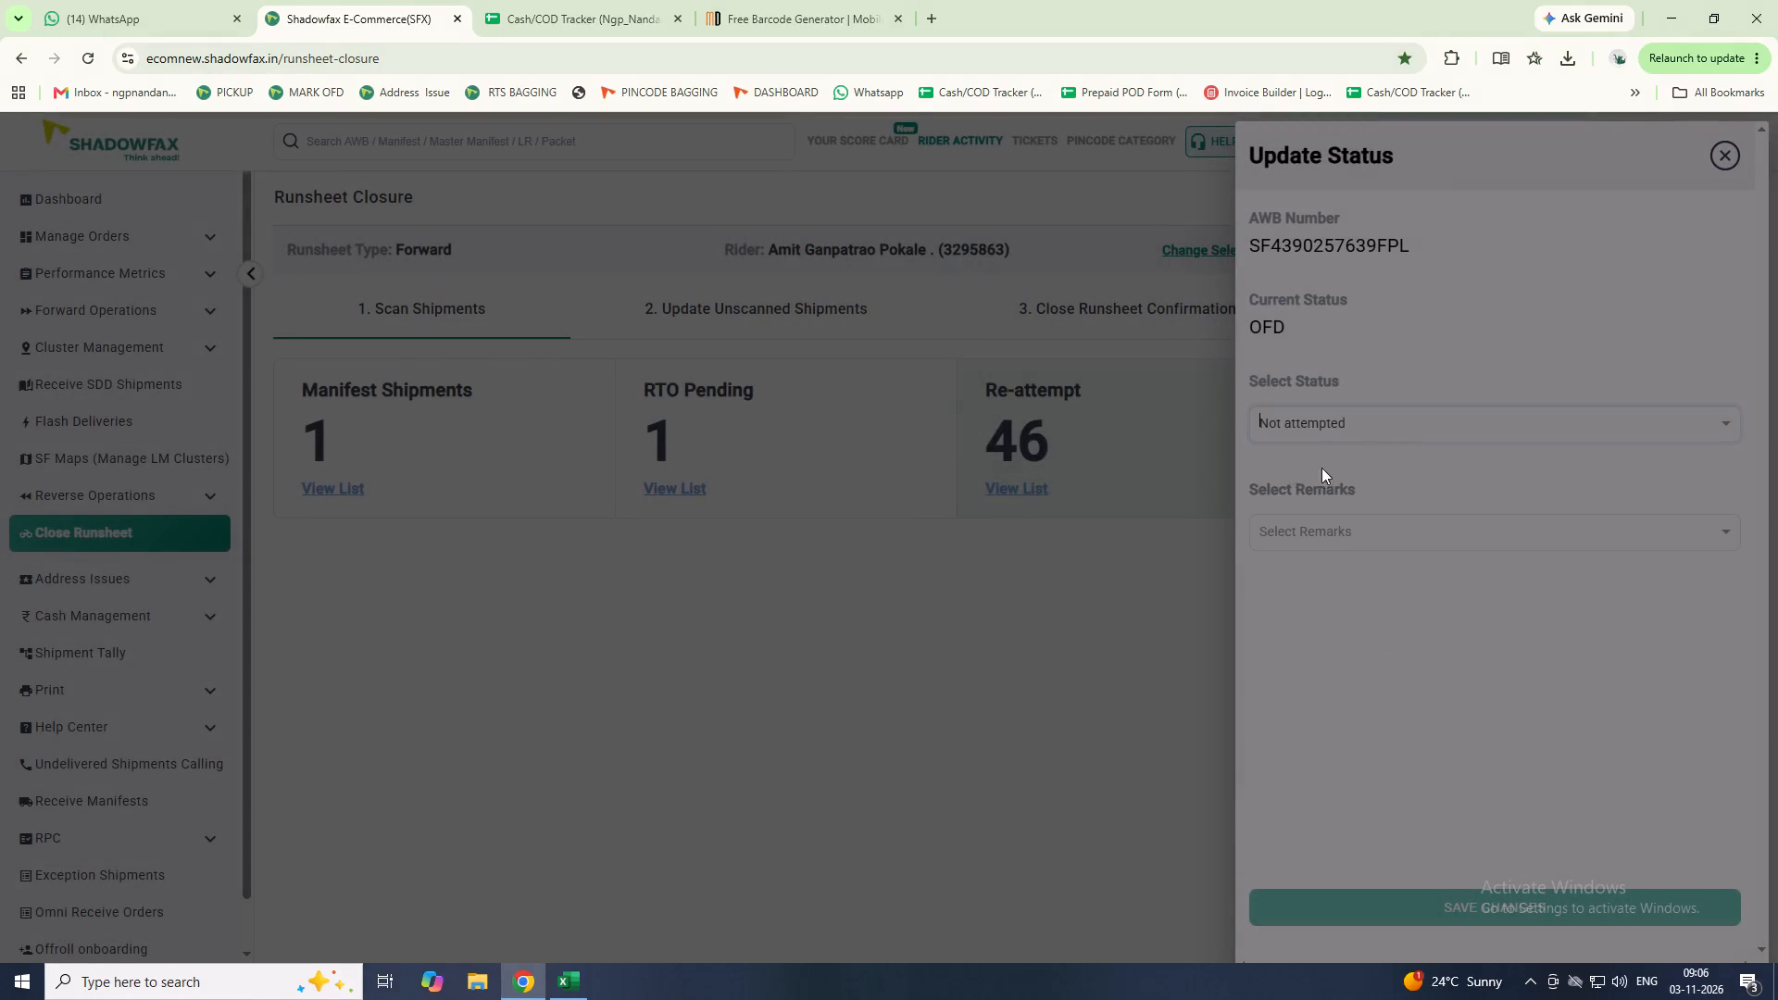
{"action": "left_click", "coordinate": [1273, 533]}
{"action": "left_click", "coordinate": [1298, 556]}
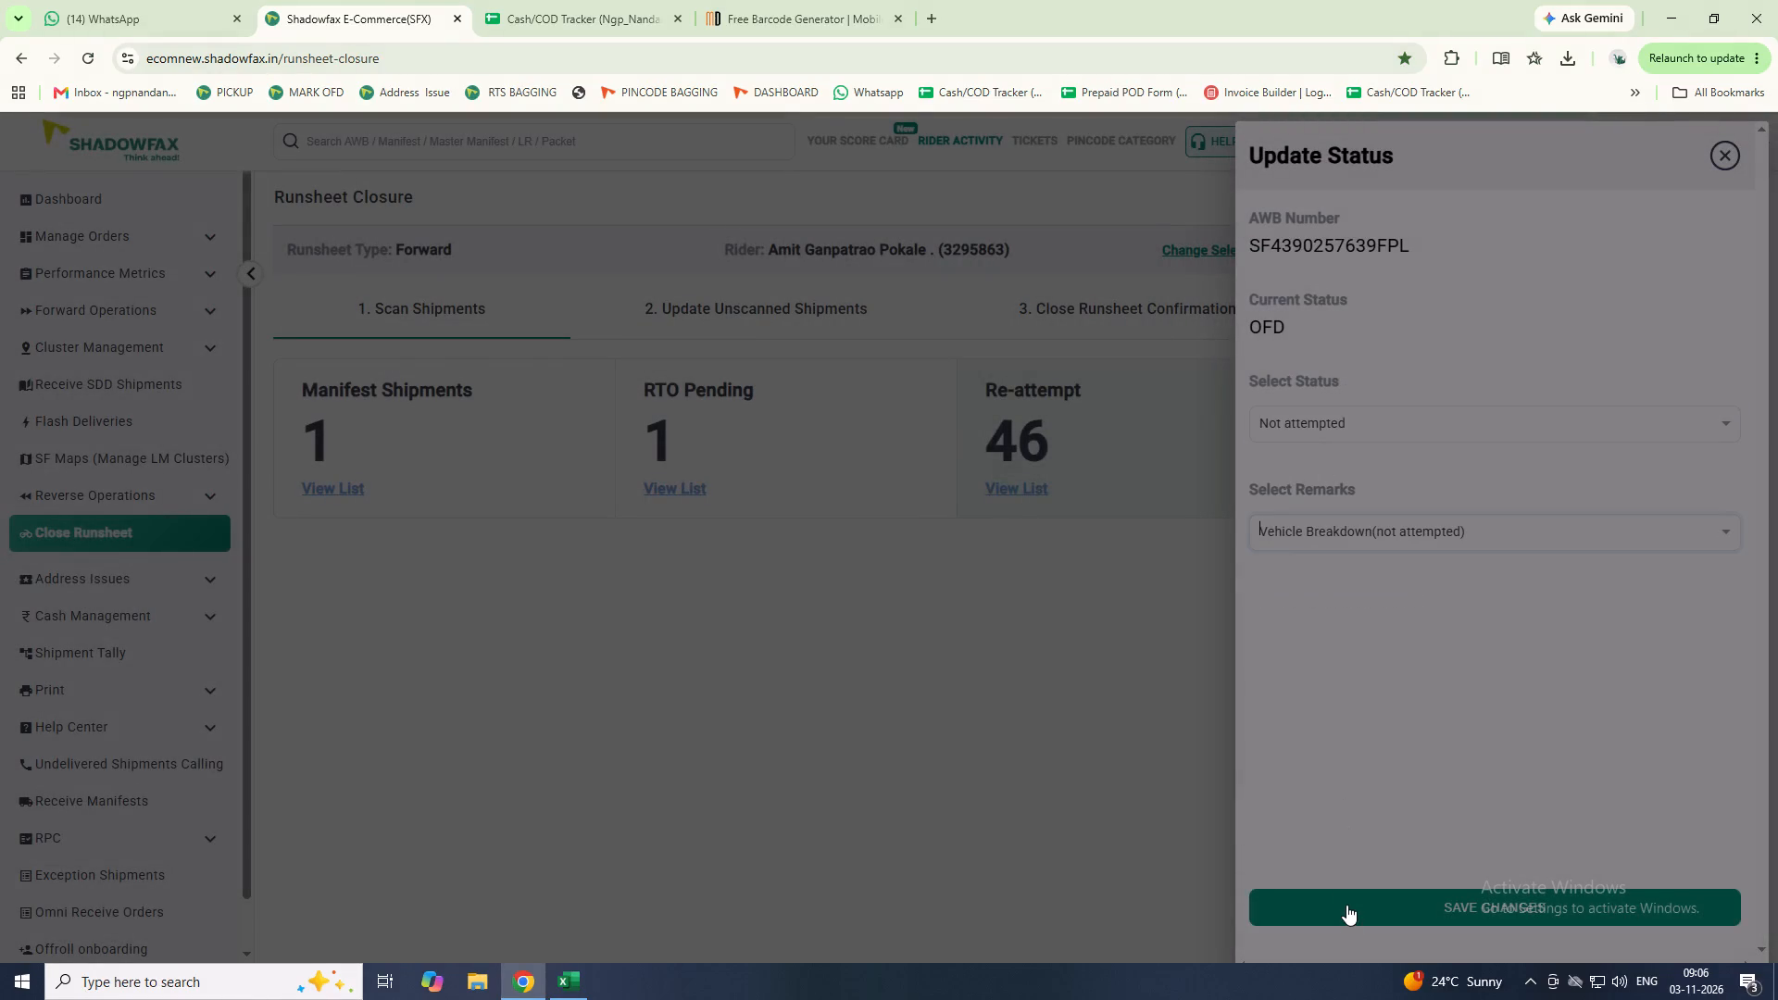
{"action": "left_click", "coordinate": [1346, 905]}
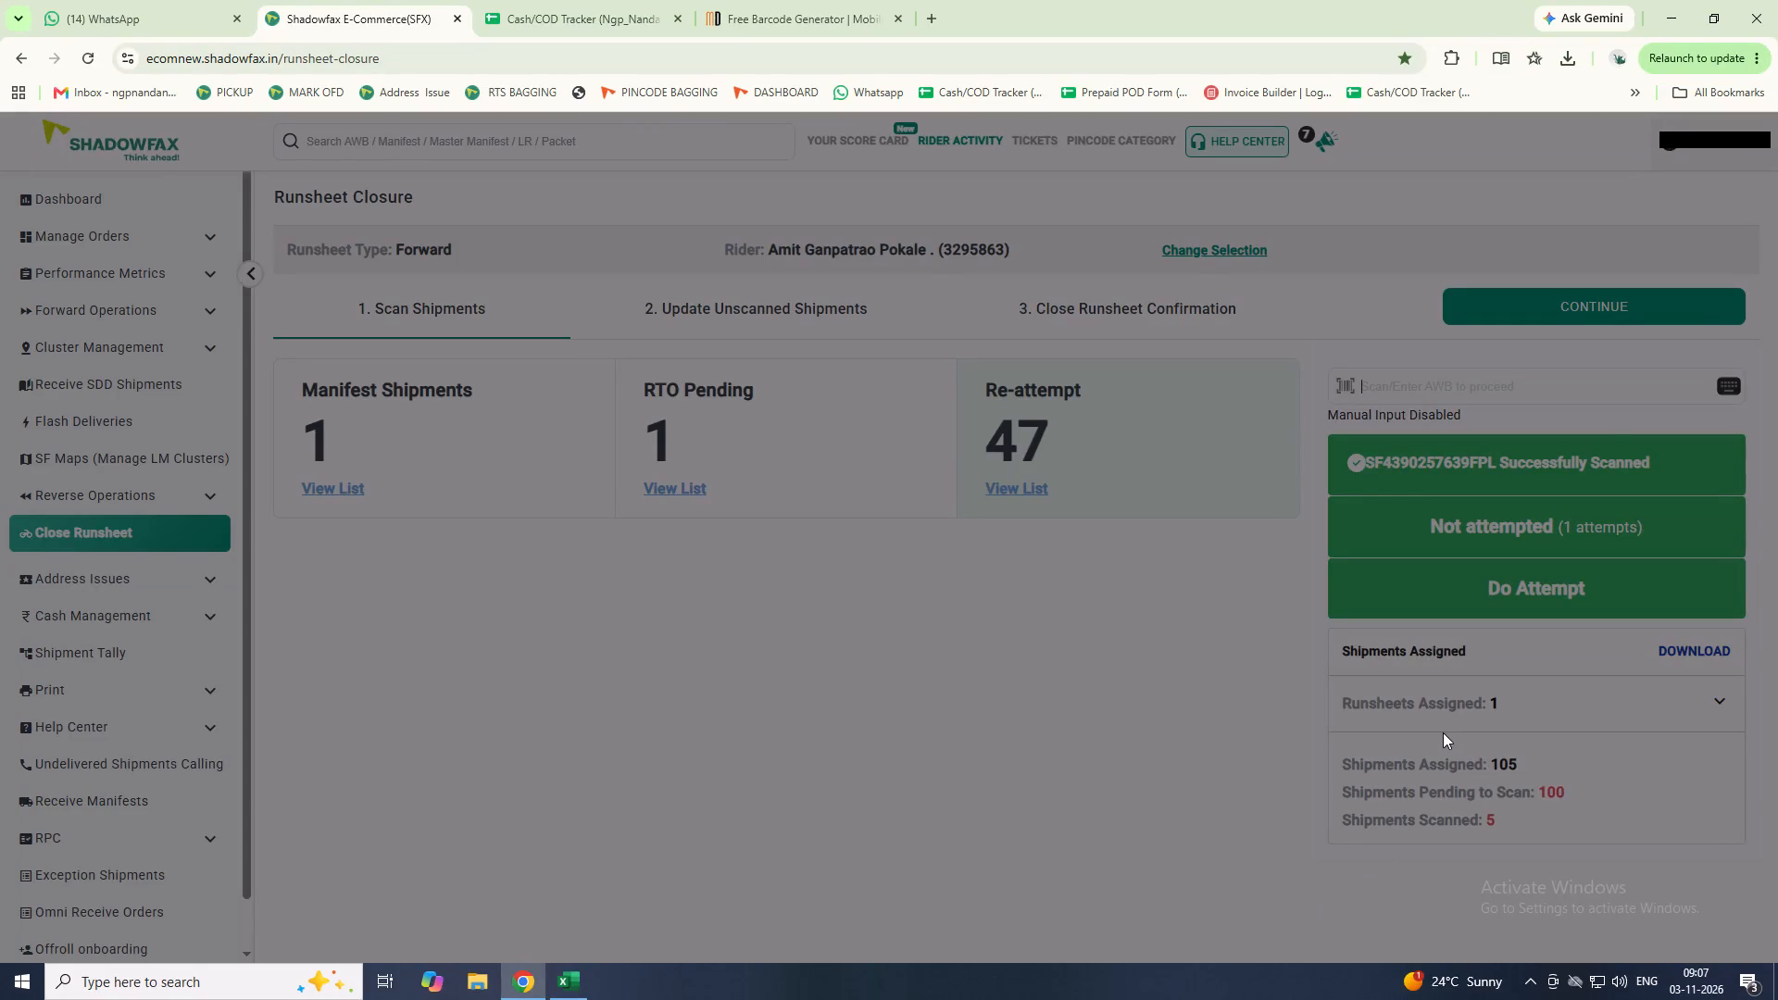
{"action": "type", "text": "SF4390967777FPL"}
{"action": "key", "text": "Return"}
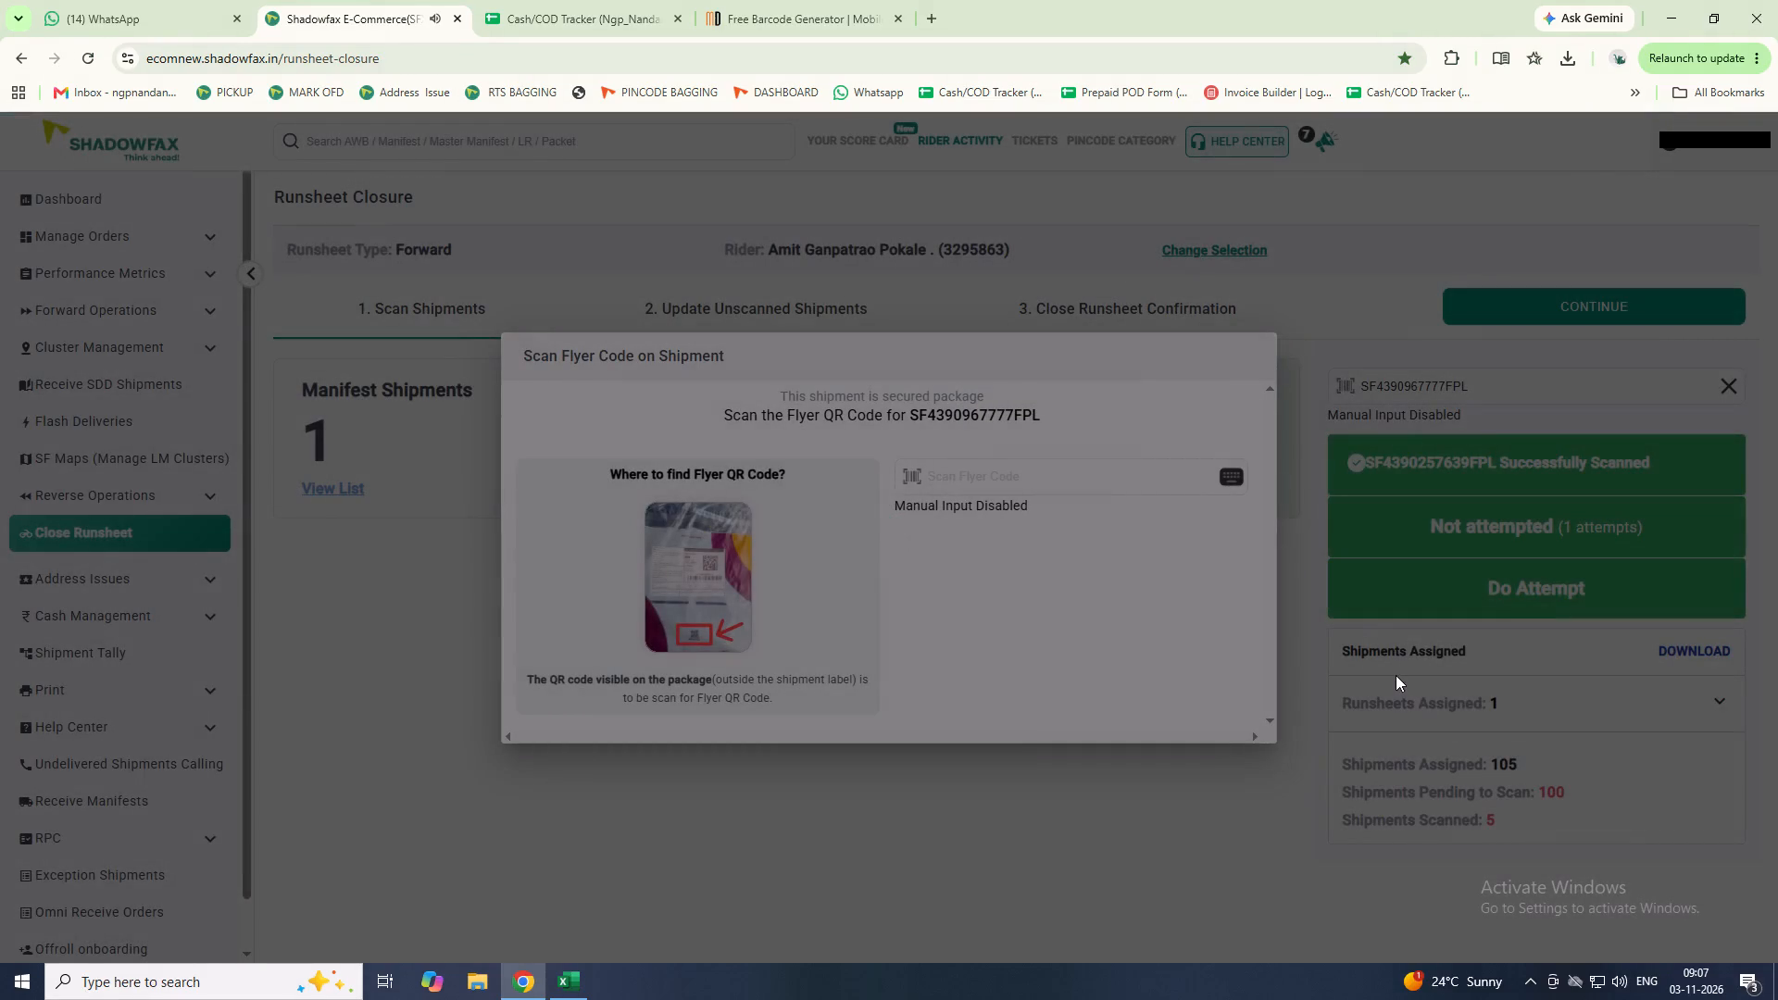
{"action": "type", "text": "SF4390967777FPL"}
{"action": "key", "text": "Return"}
{"action": "left_click", "coordinate": [975, 717]}
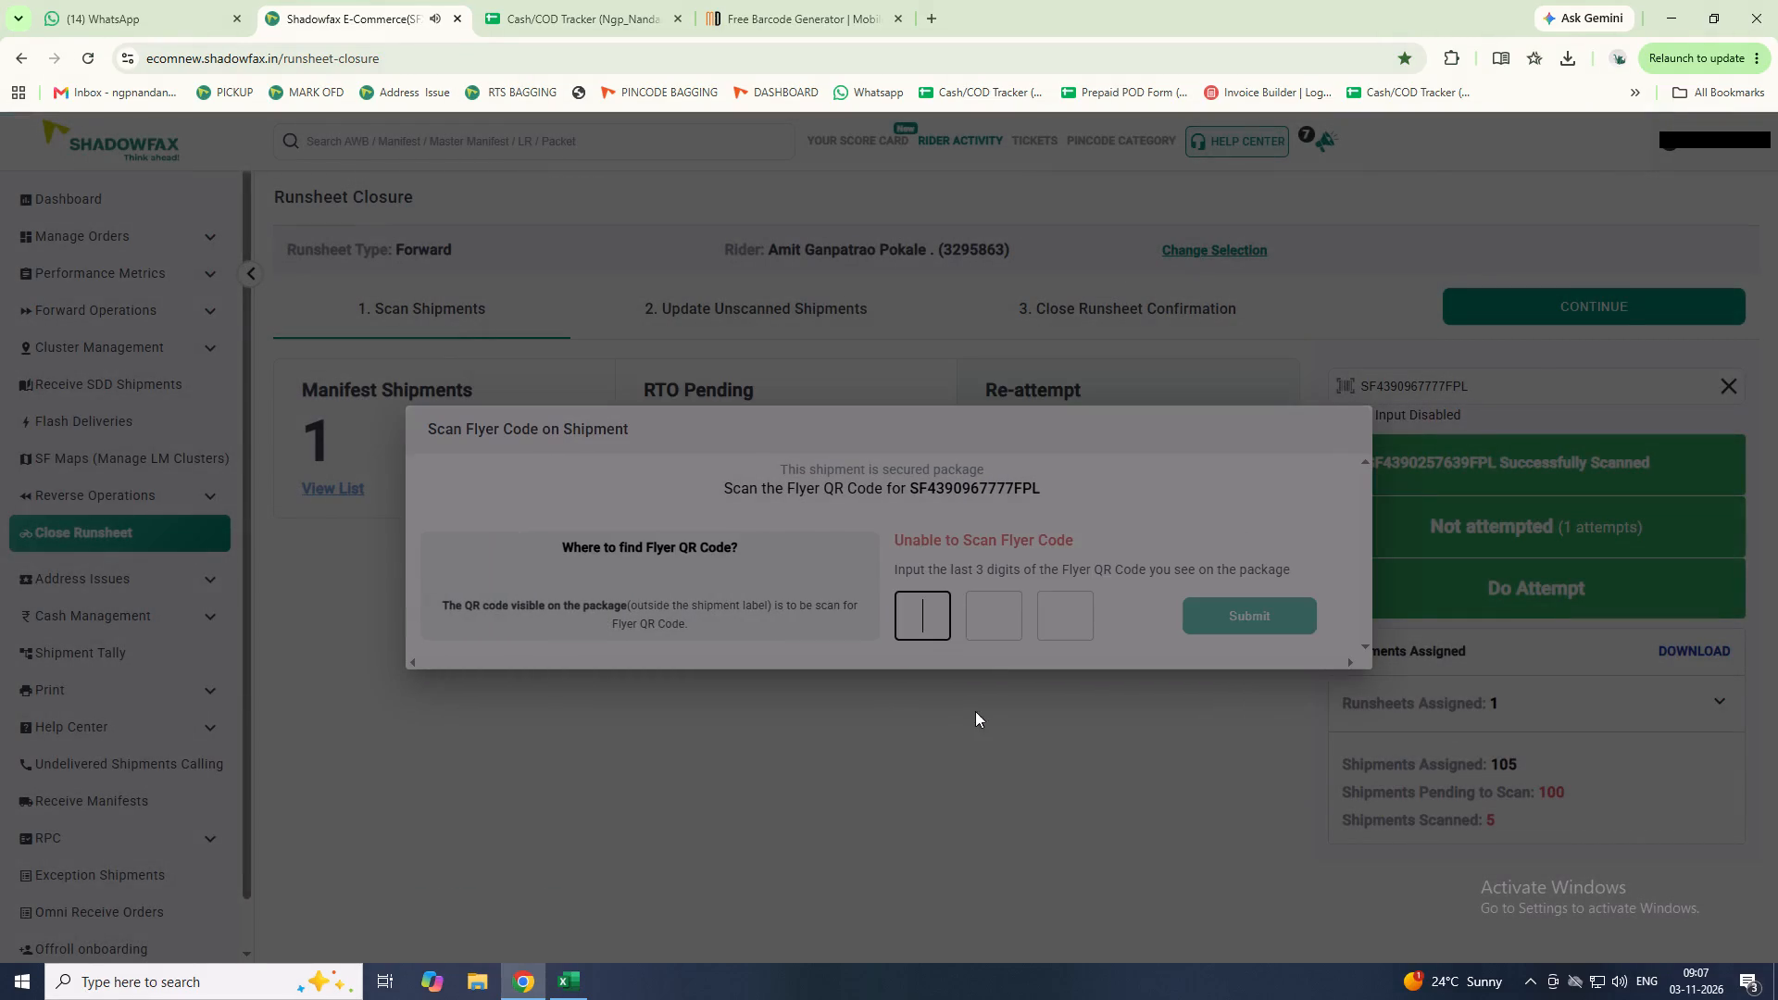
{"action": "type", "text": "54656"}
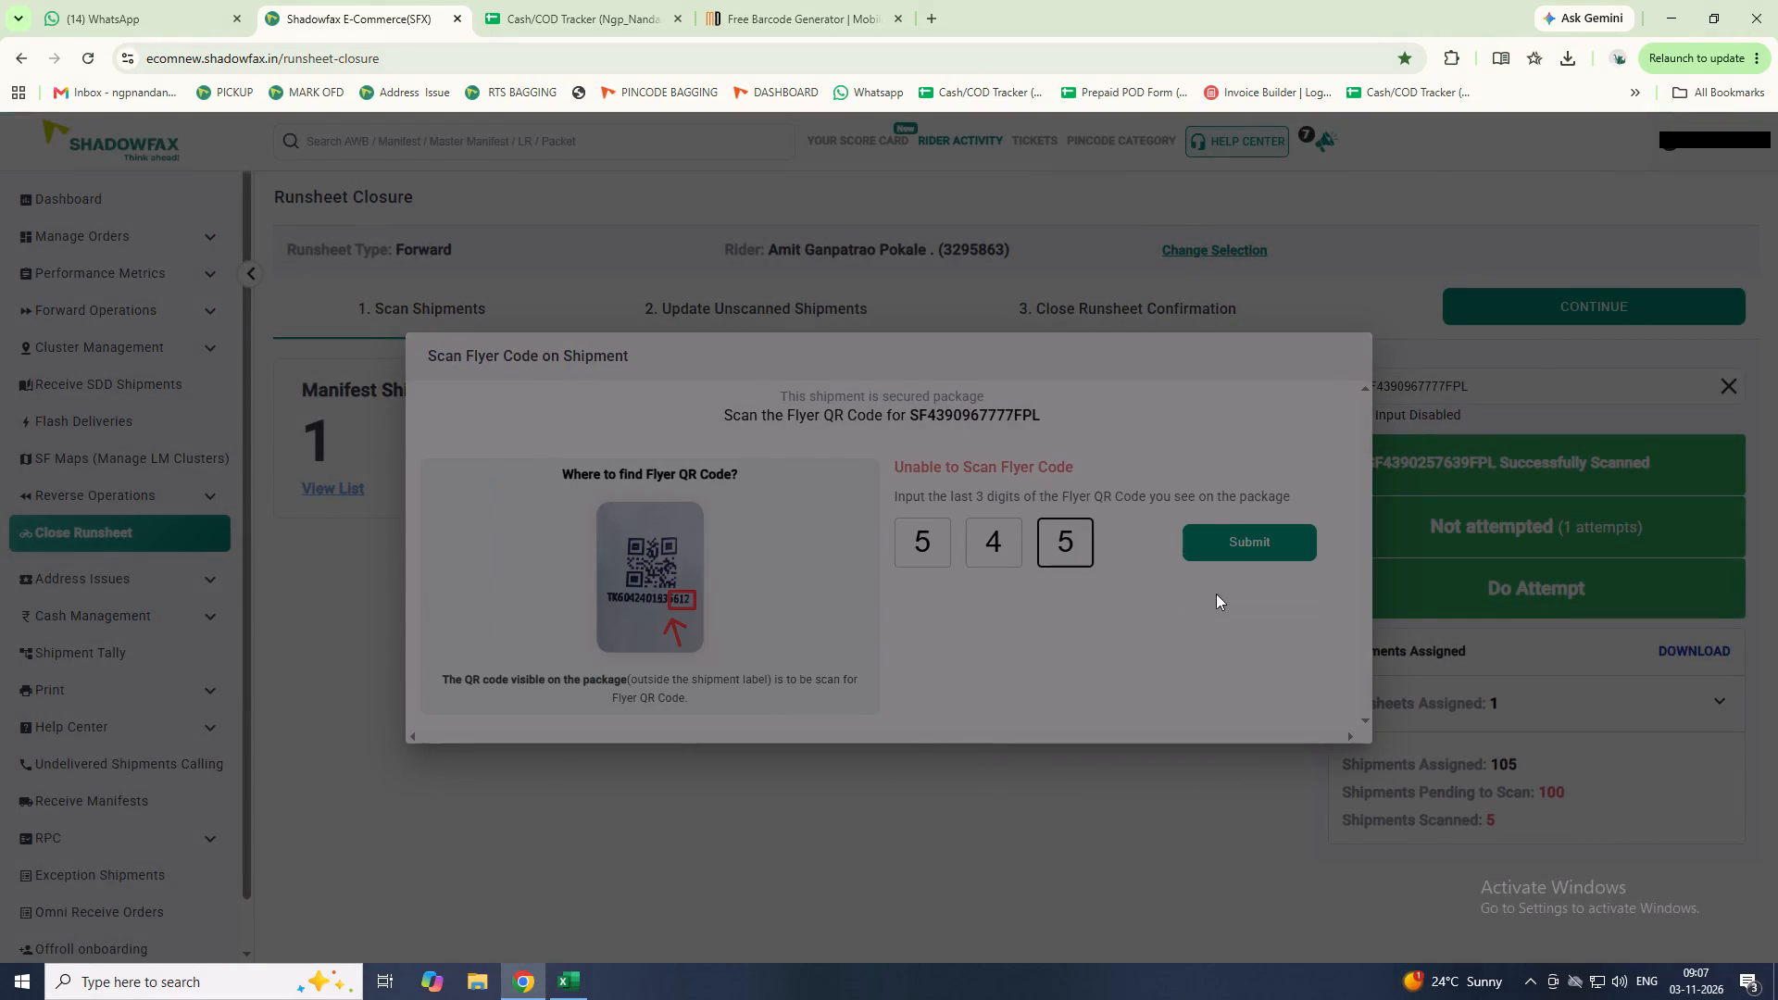
{"action": "left_click", "coordinate": [1235, 553]}
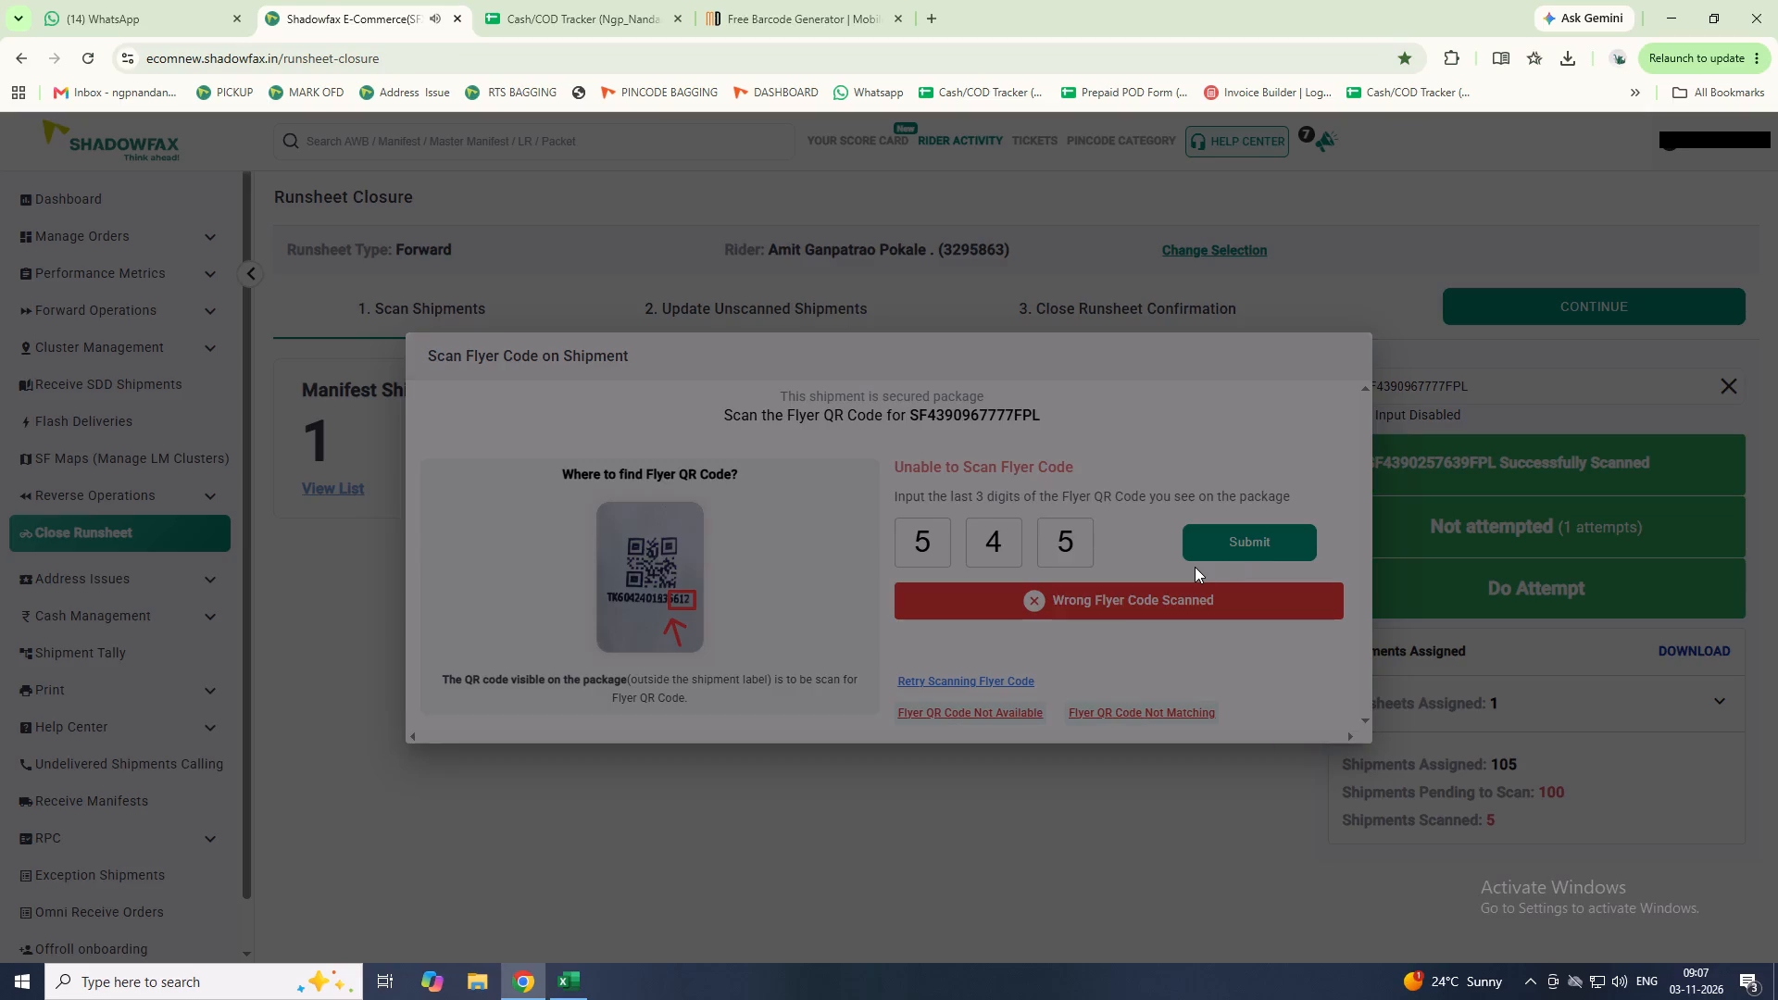
{"action": "left_click", "coordinate": [972, 704]}
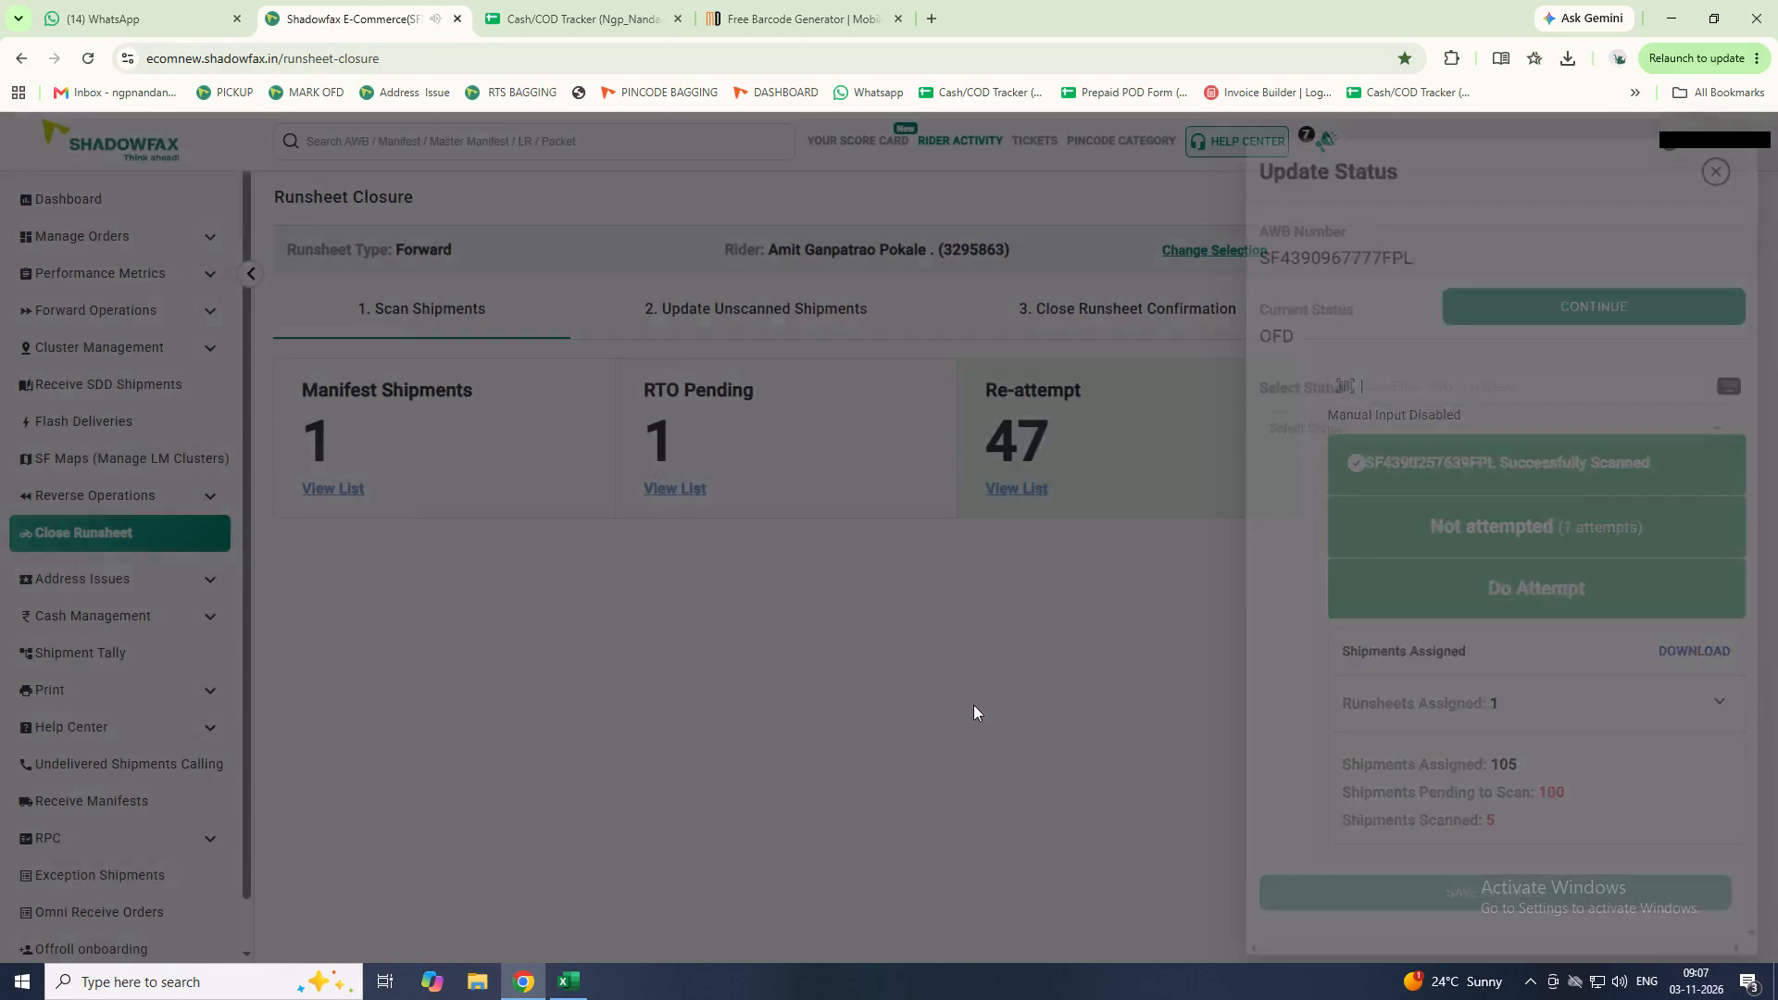
{"action": "left_click", "coordinate": [1361, 419]}
{"action": "left_click", "coordinate": [1319, 457]}
{"action": "left_click", "coordinate": [1348, 531]}
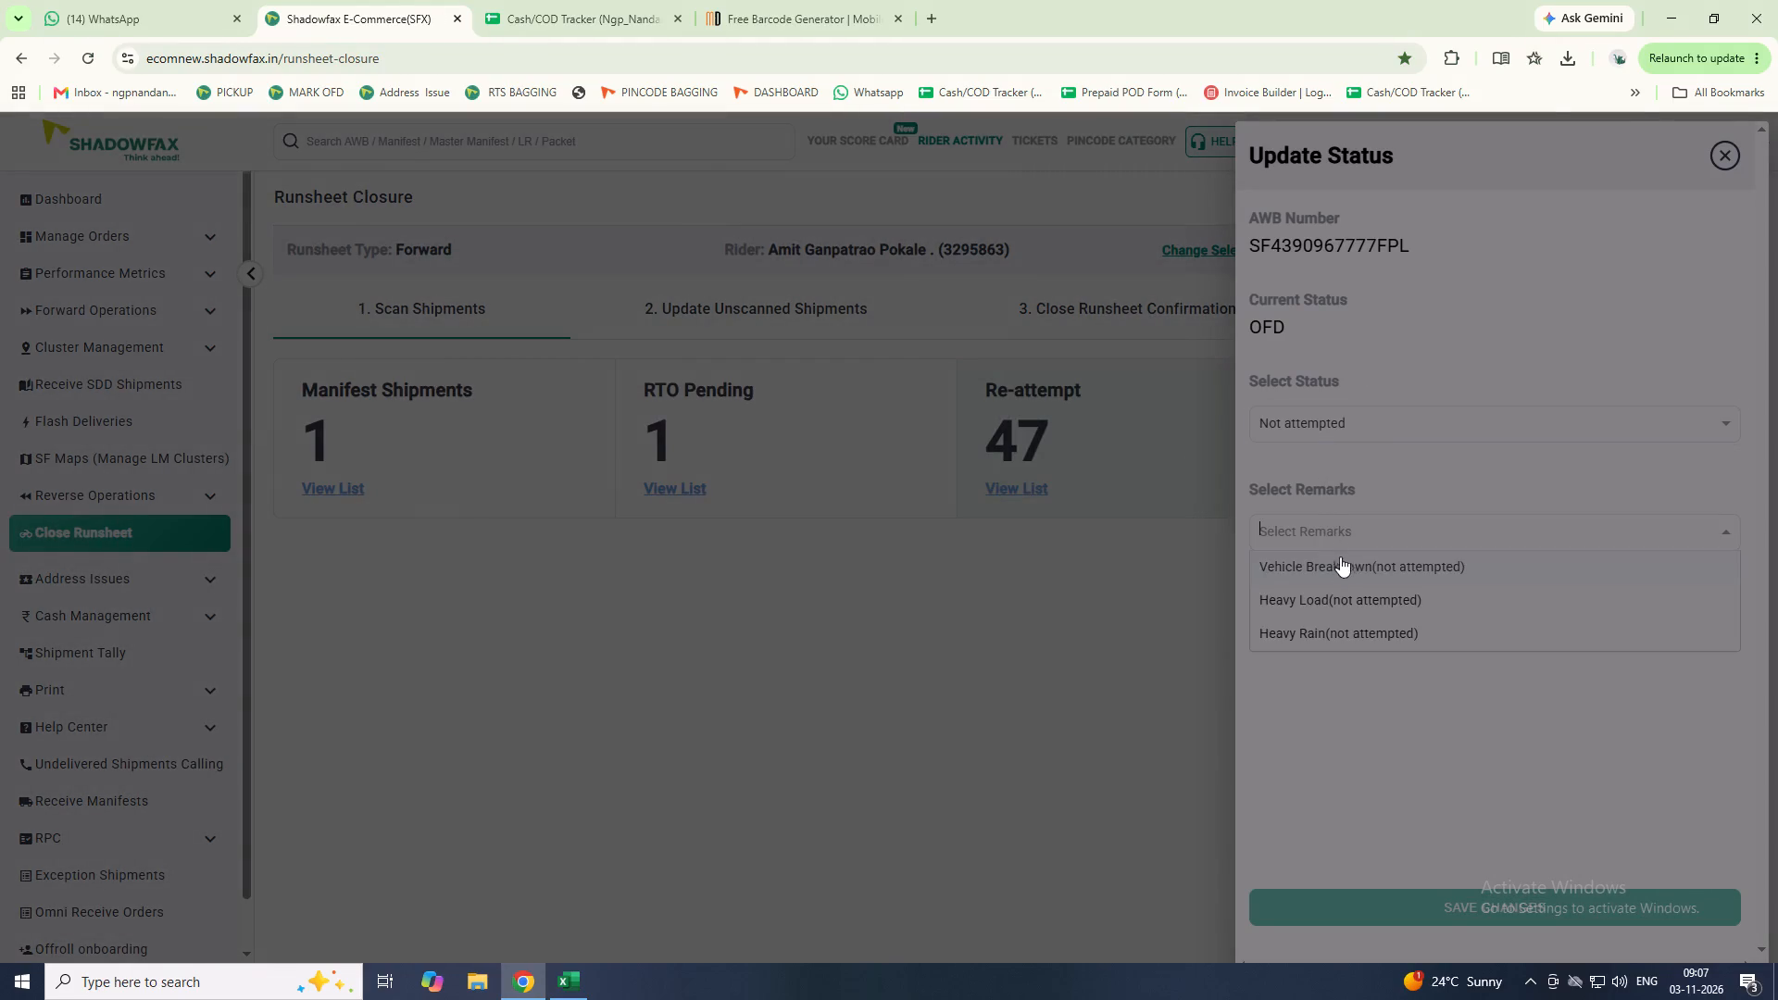
{"action": "left_click", "coordinate": [1331, 568]}
{"action": "left_click", "coordinate": [1342, 913]}
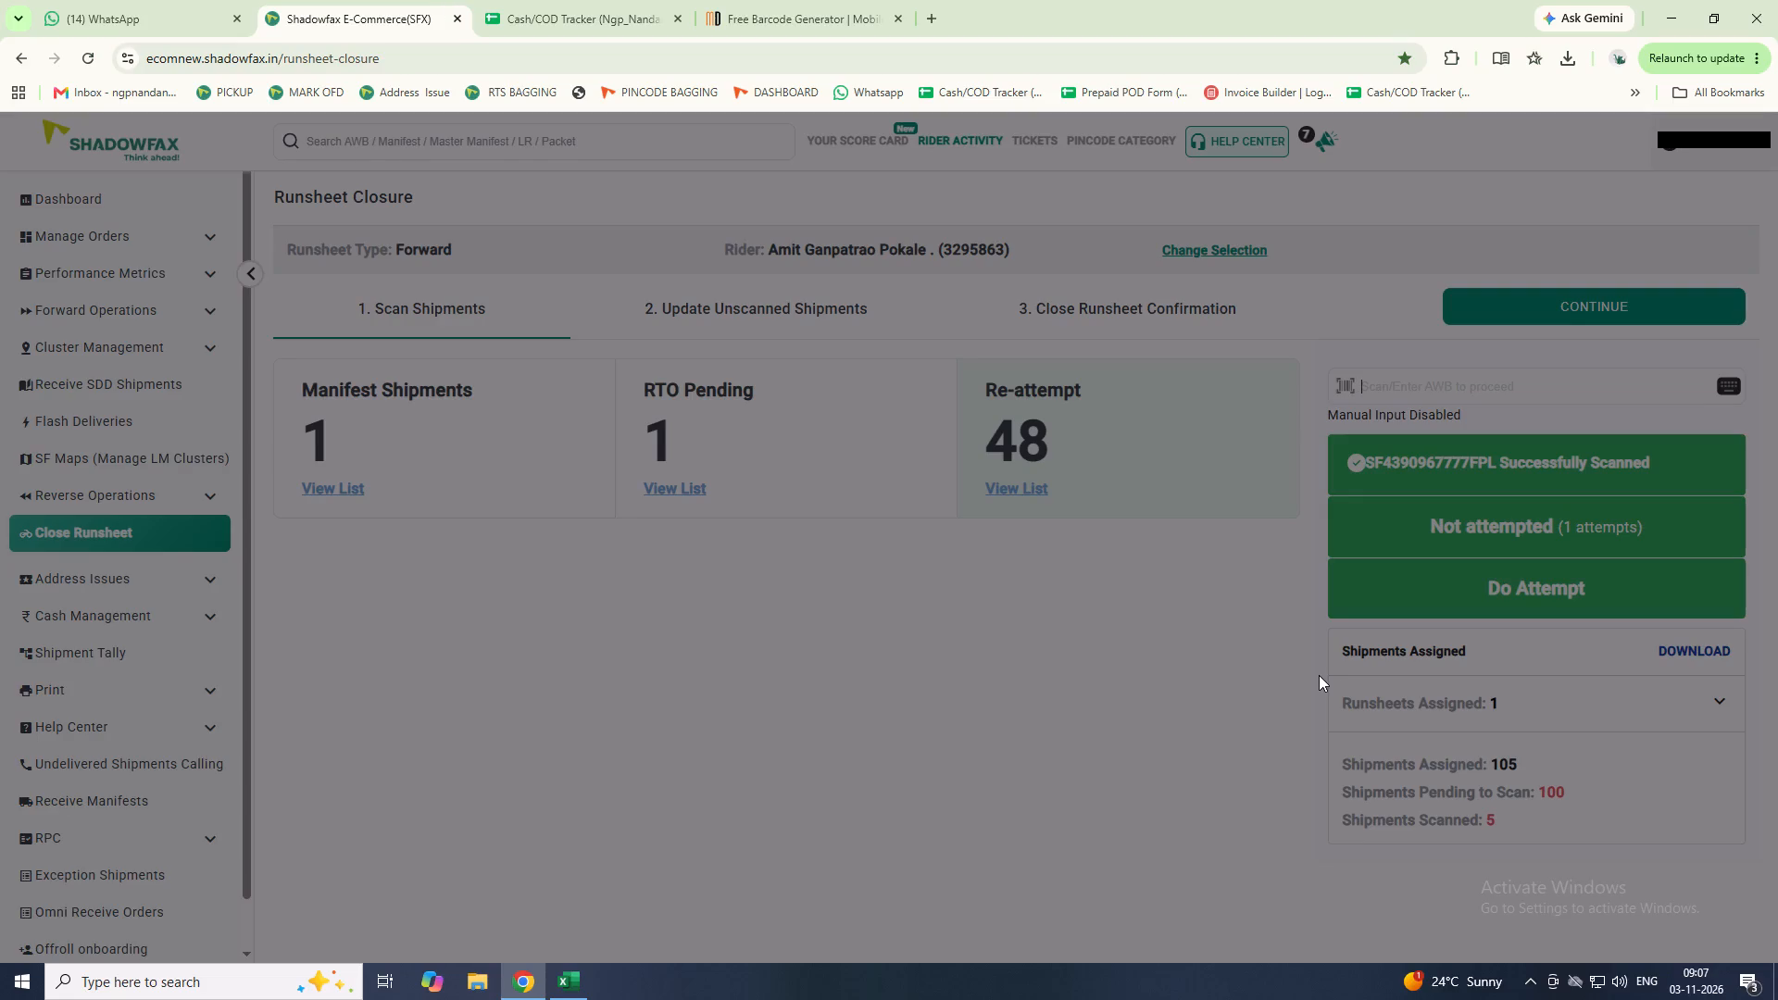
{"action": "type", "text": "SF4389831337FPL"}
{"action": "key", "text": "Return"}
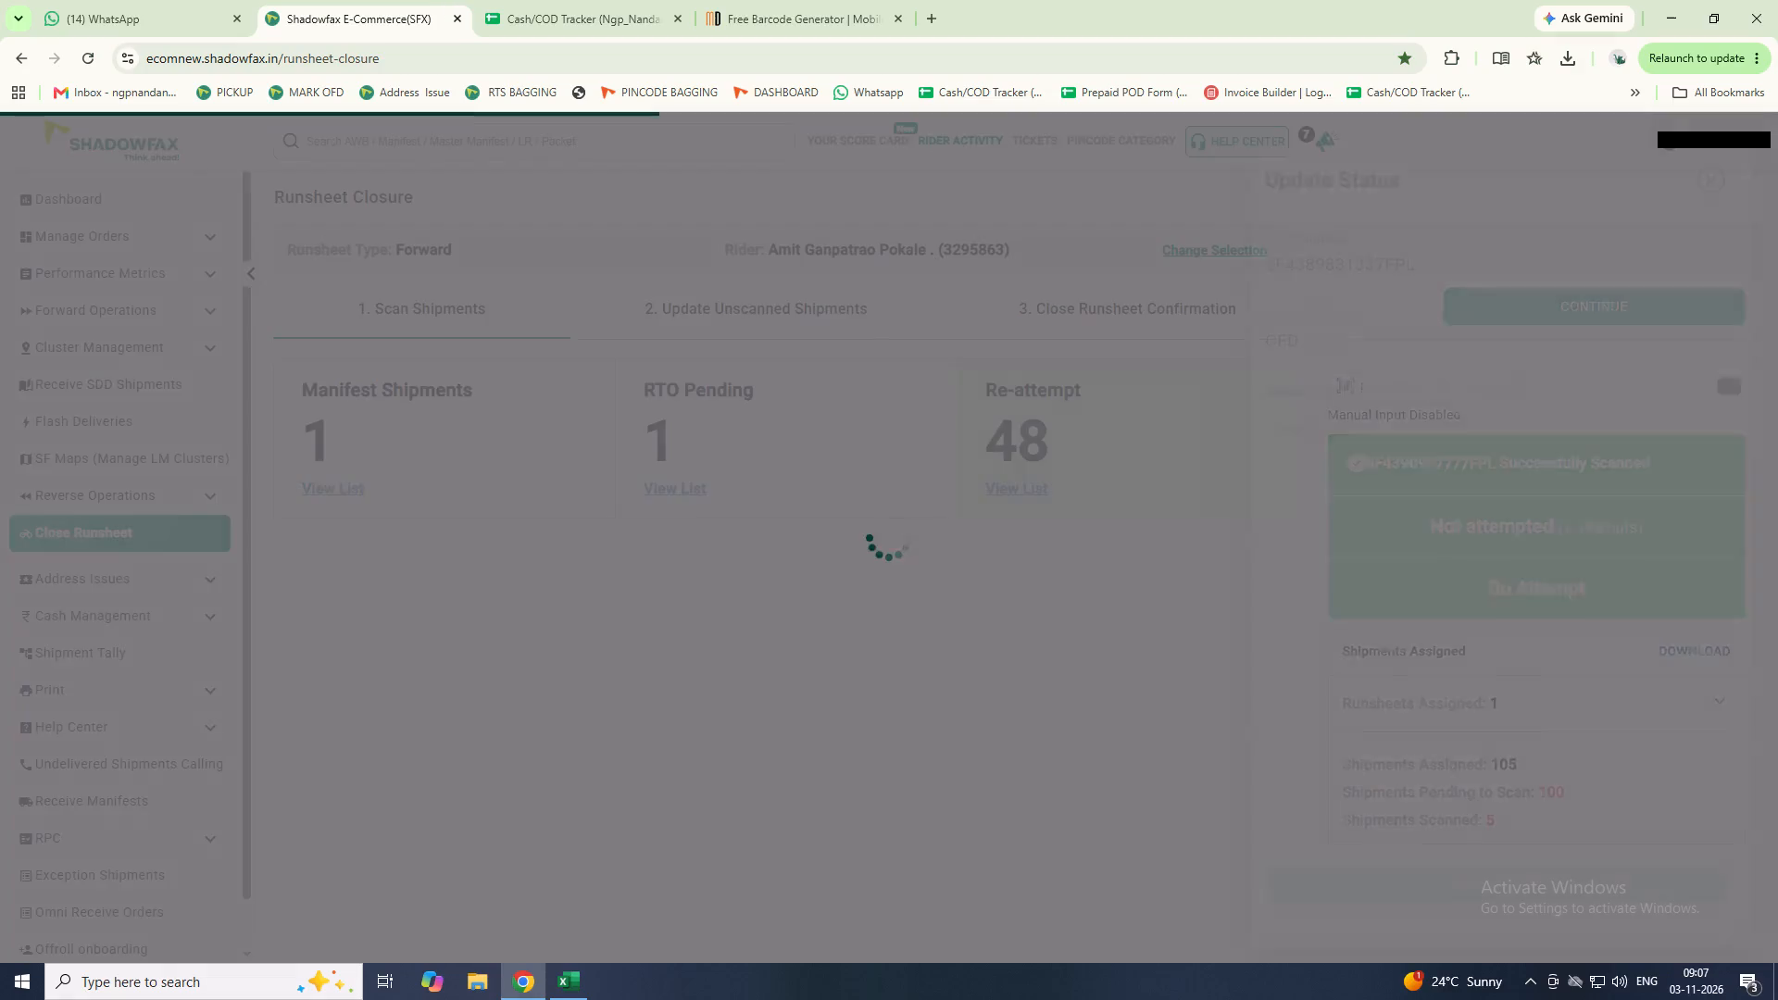
{"action": "left_click", "coordinate": [1289, 424]}
{"action": "left_click", "coordinate": [1291, 459]}
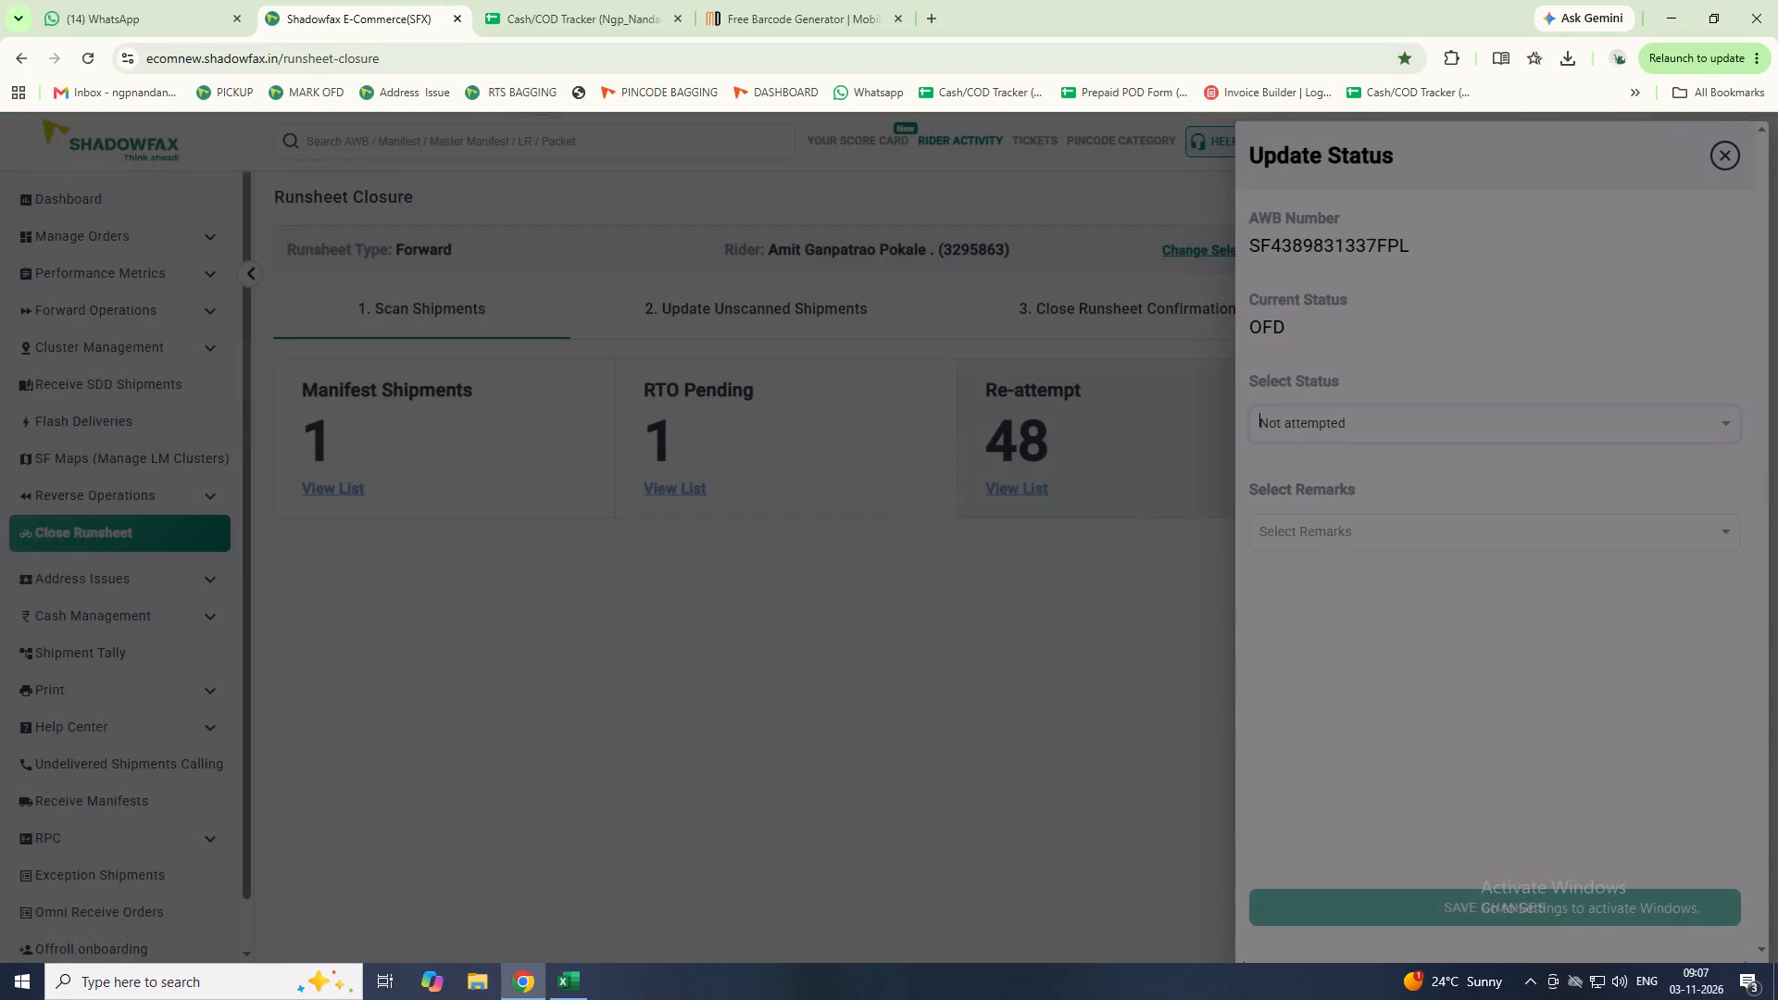
{"action": "left_click", "coordinate": [1325, 544]}
{"action": "left_click", "coordinate": [1298, 570]}
{"action": "left_click", "coordinate": [1334, 895]}
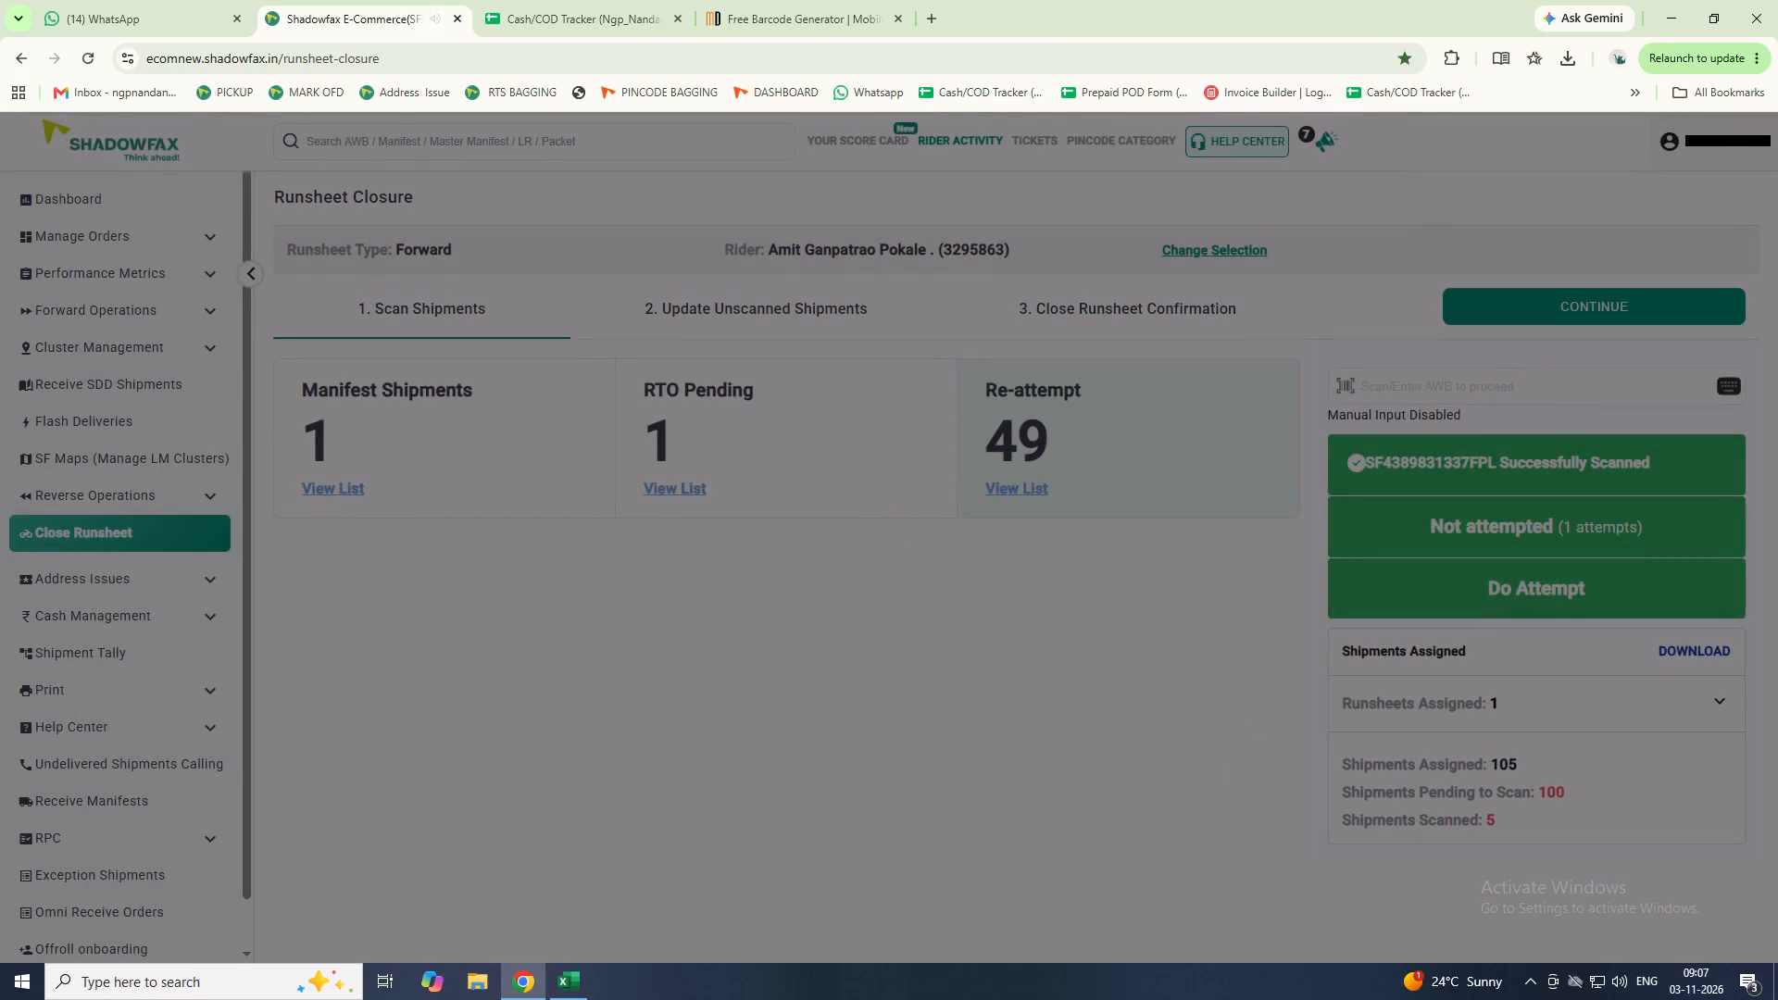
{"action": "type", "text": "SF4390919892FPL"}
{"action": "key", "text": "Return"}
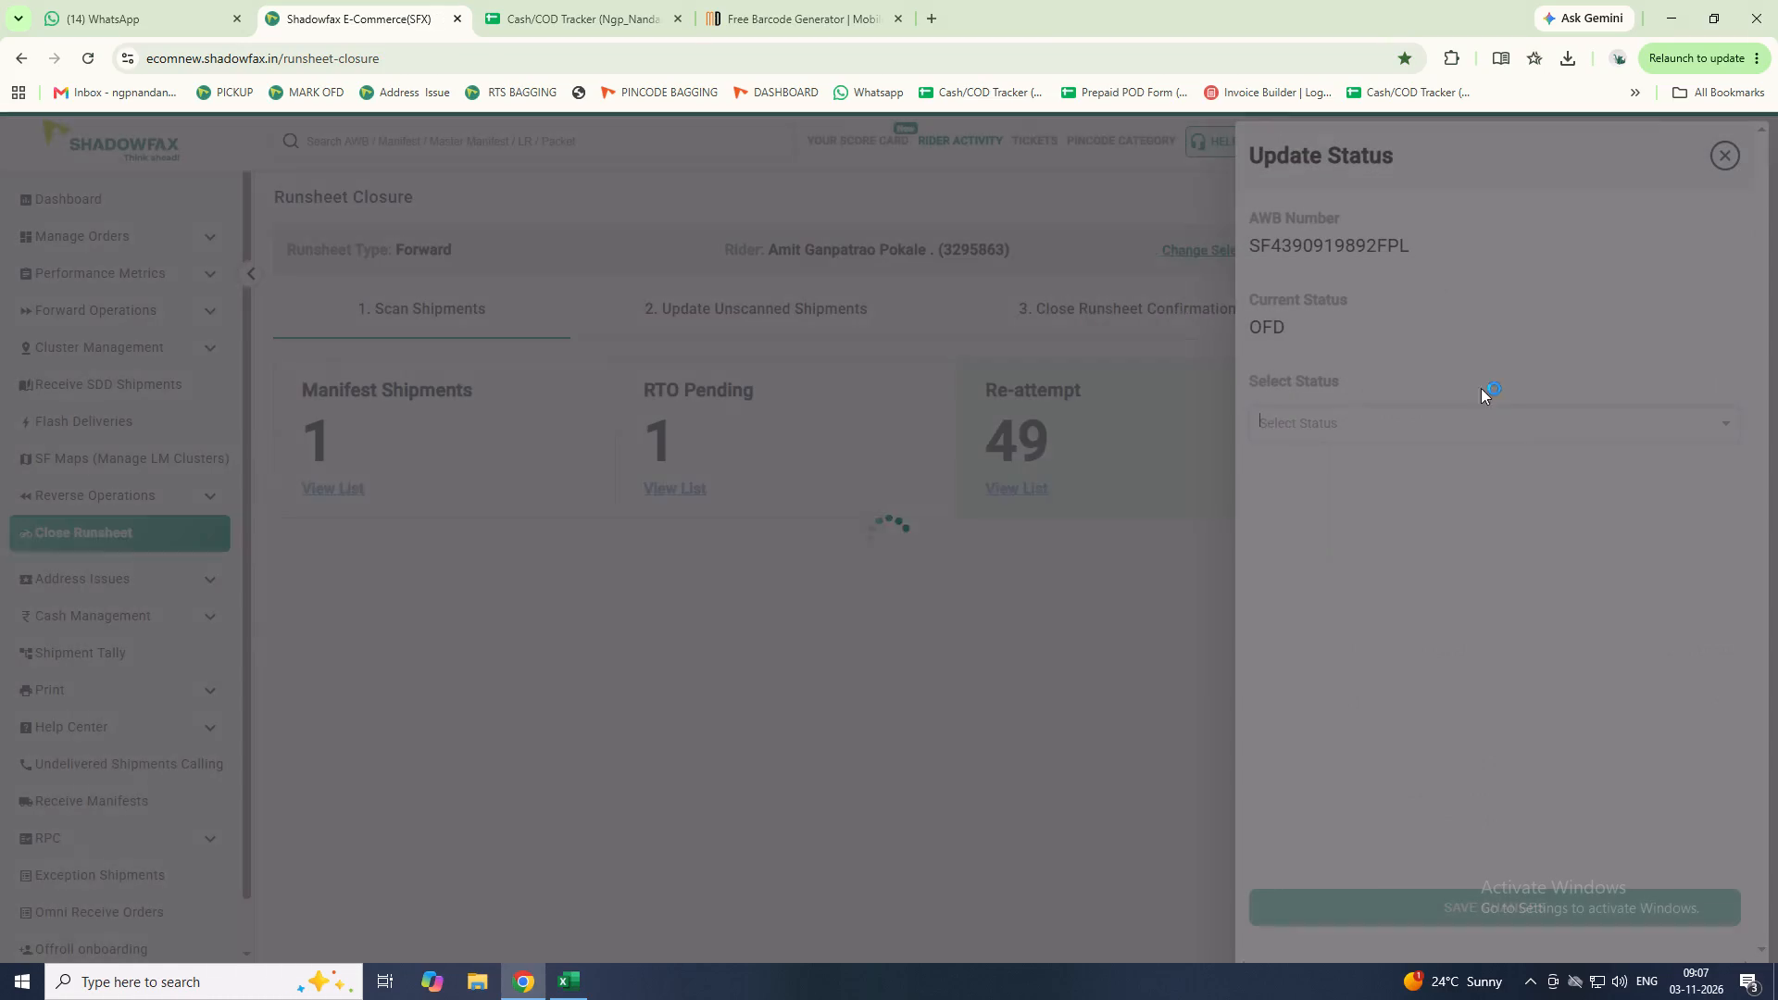
{"action": "left_click", "coordinate": [1388, 432]}
{"action": "left_click", "coordinate": [1359, 455]}
{"action": "left_click", "coordinate": [1365, 539]}
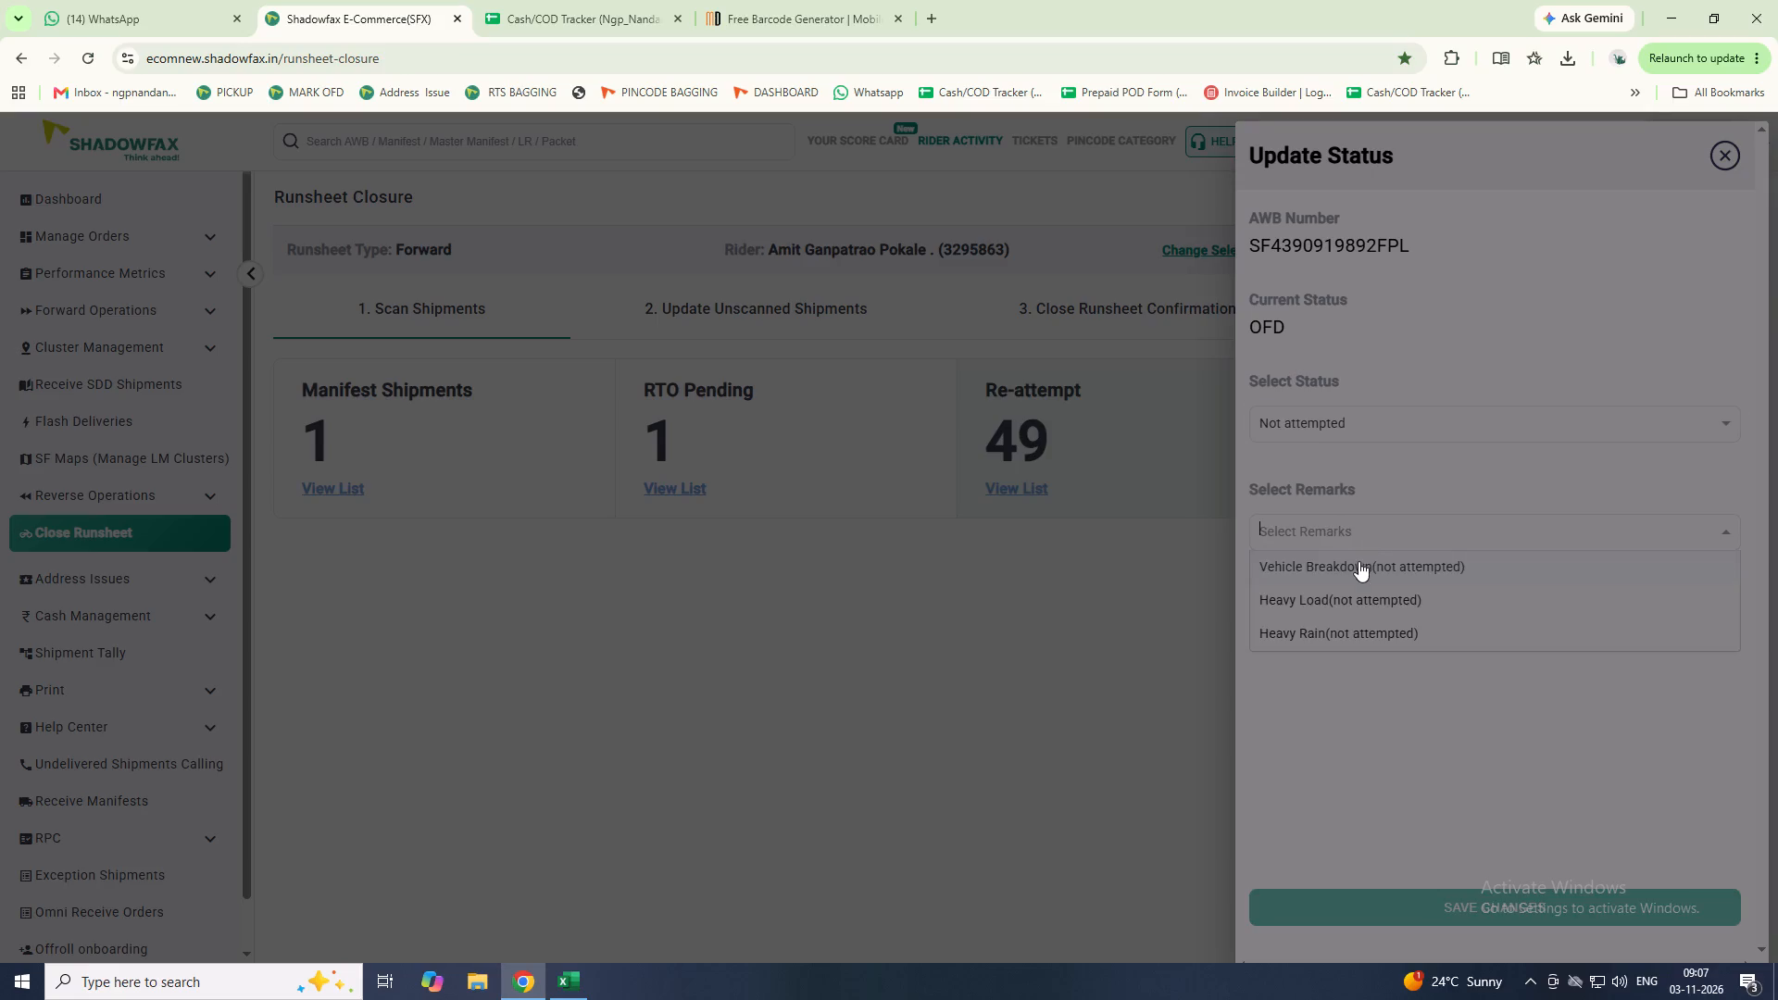
{"action": "left_click", "coordinate": [1359, 561]}
{"action": "left_click", "coordinate": [1323, 895]}
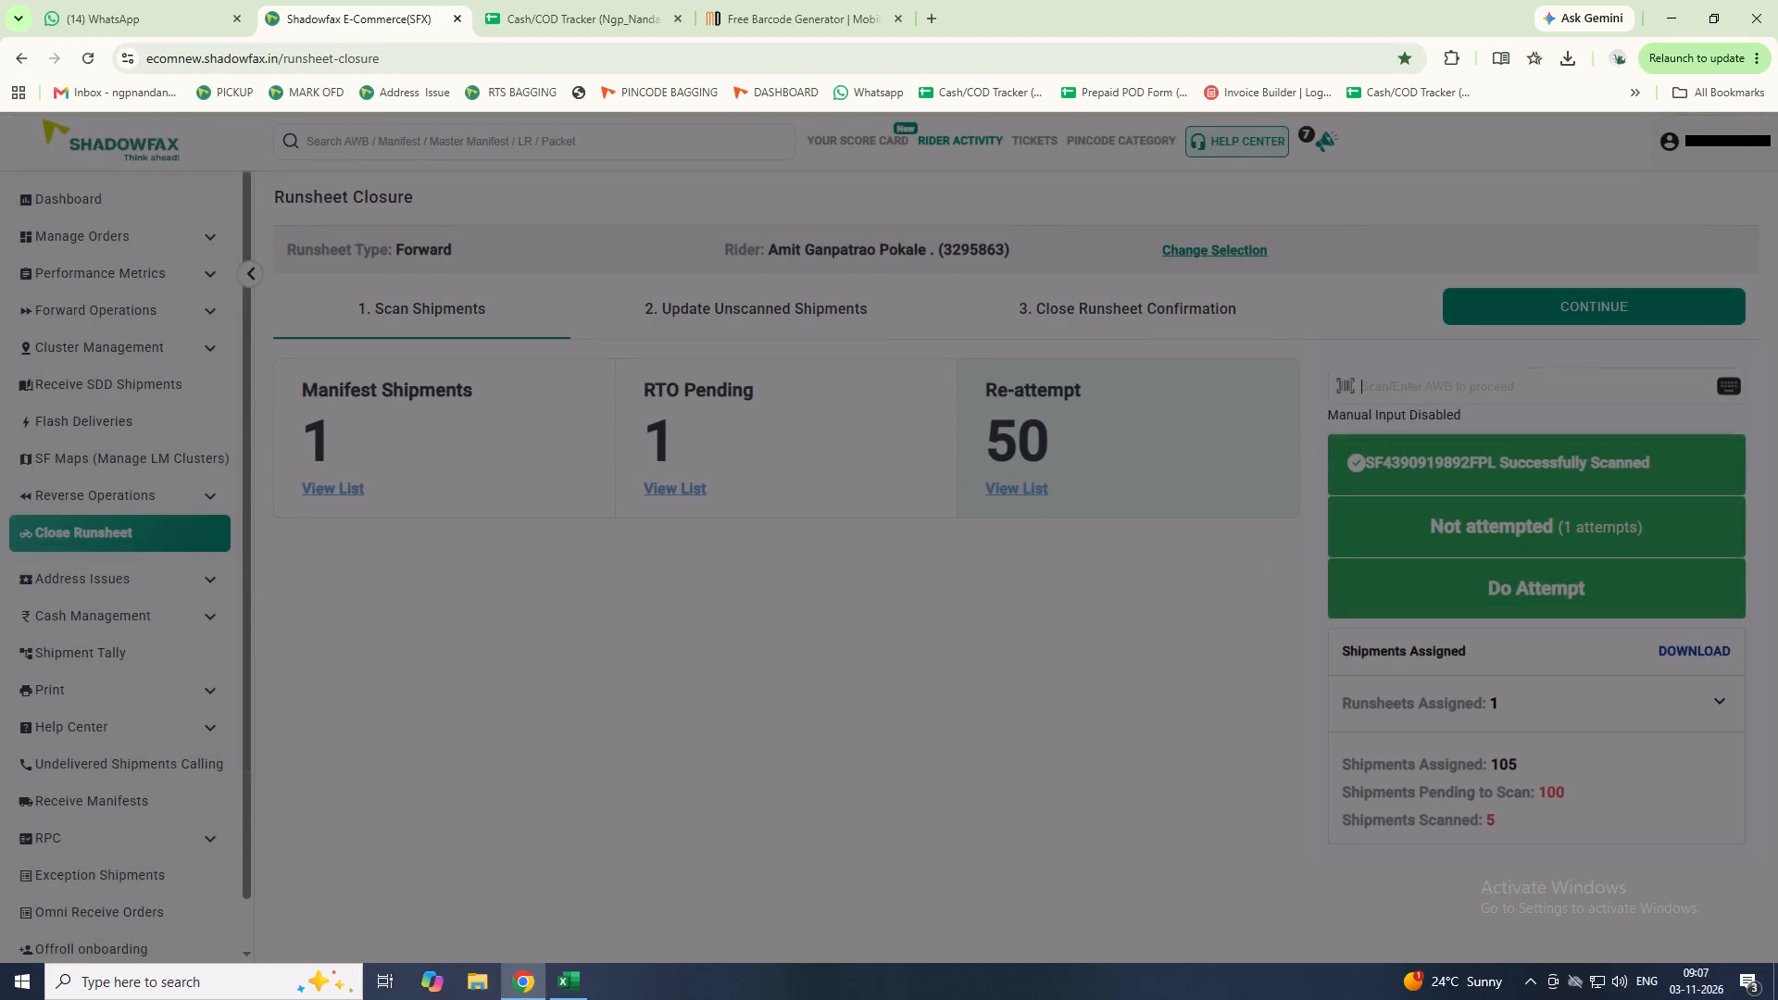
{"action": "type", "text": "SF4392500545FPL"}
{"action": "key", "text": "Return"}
{"action": "left_click", "coordinate": [1346, 431]}
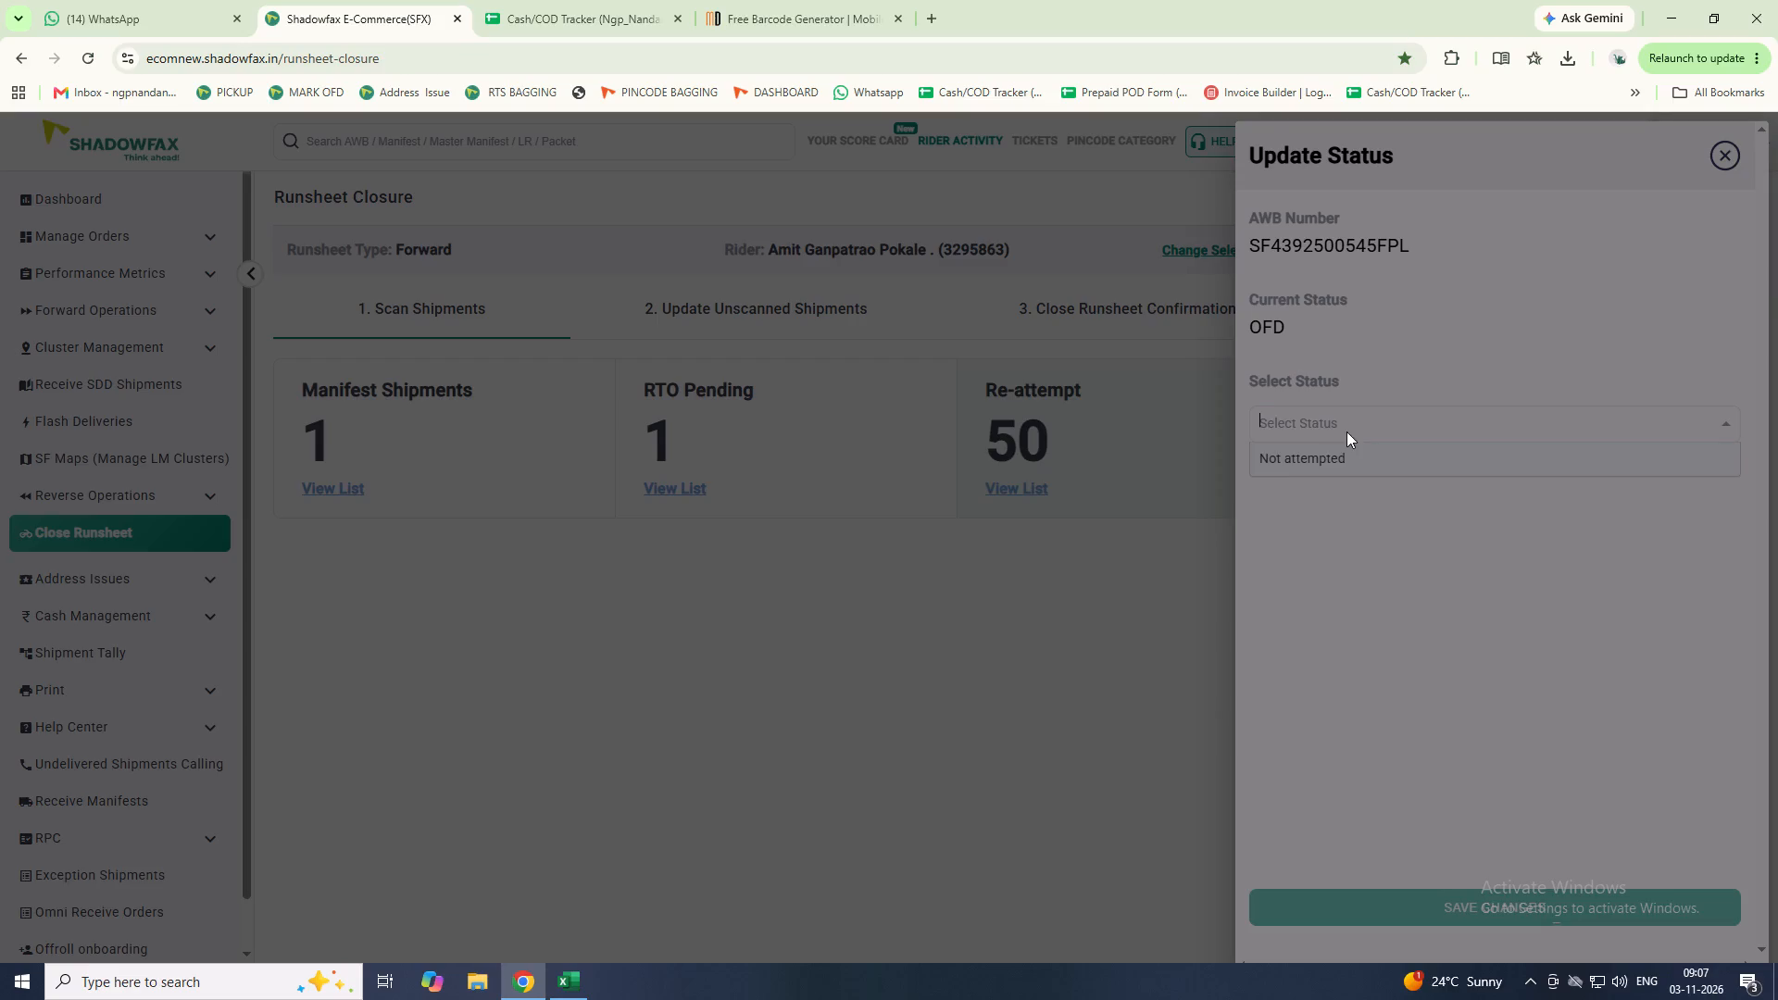
{"action": "left_click", "coordinate": [1314, 459]}
{"action": "left_click", "coordinate": [1352, 531]}
{"action": "left_click", "coordinate": [1324, 576]}
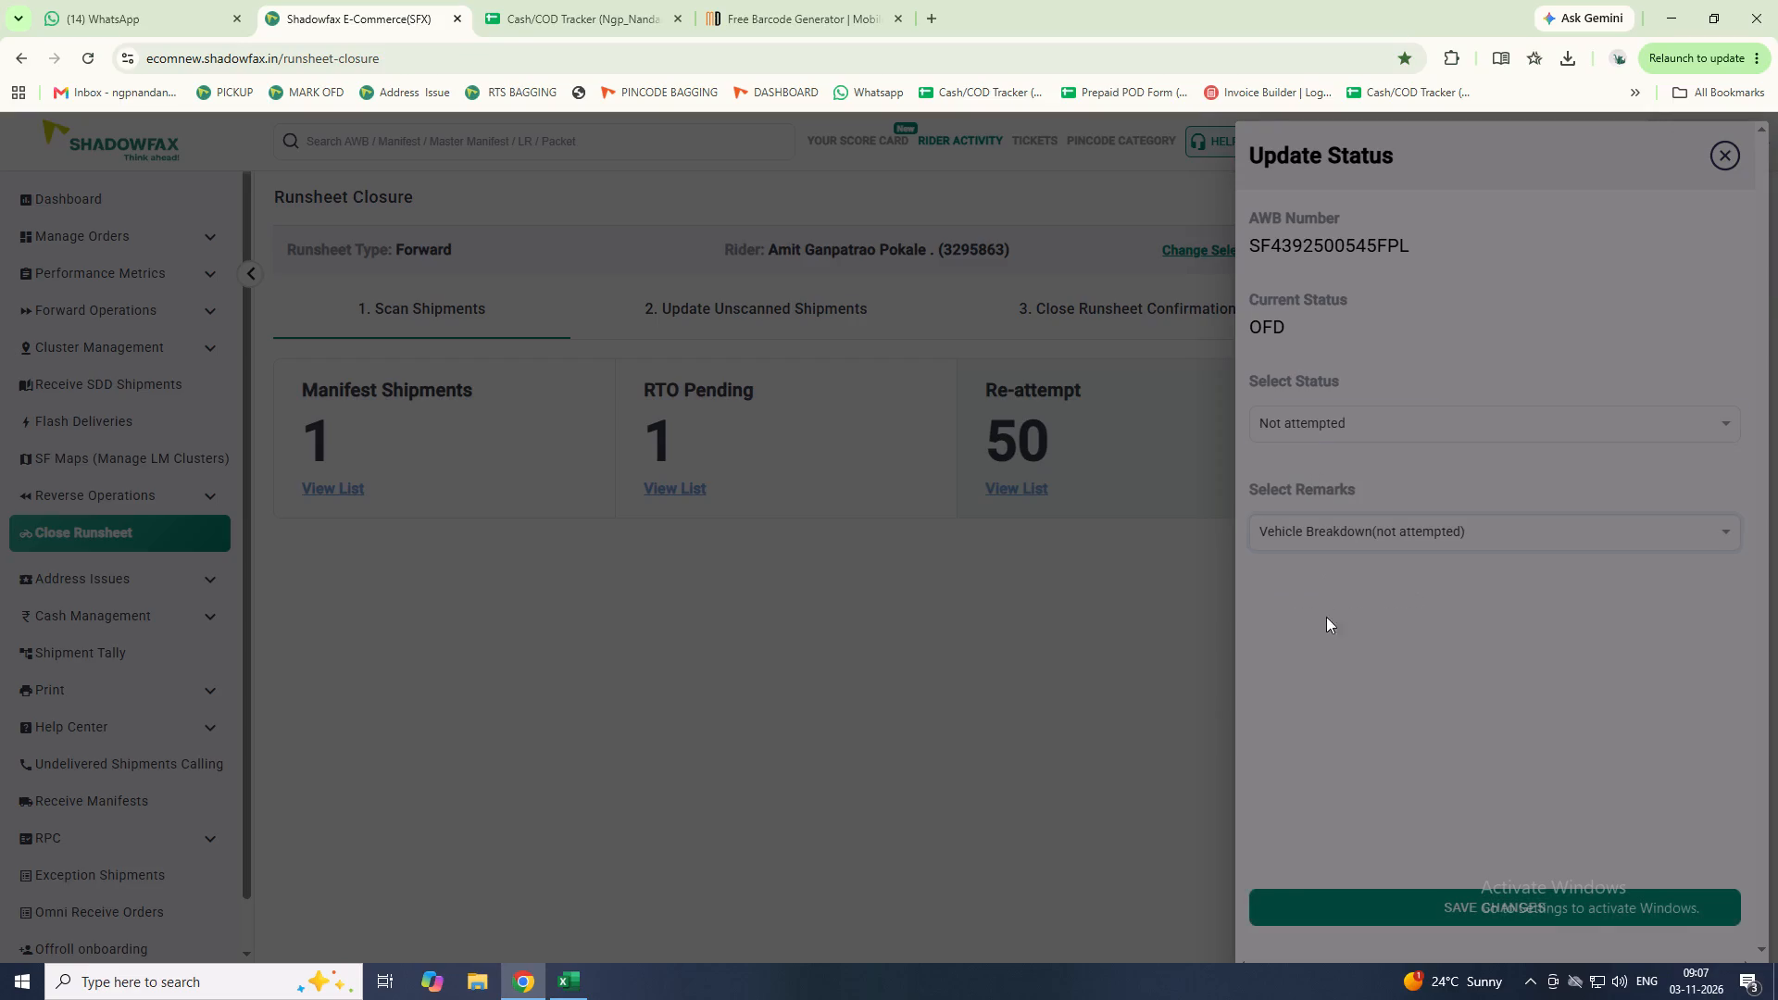
{"action": "left_click", "coordinate": [1297, 903]}
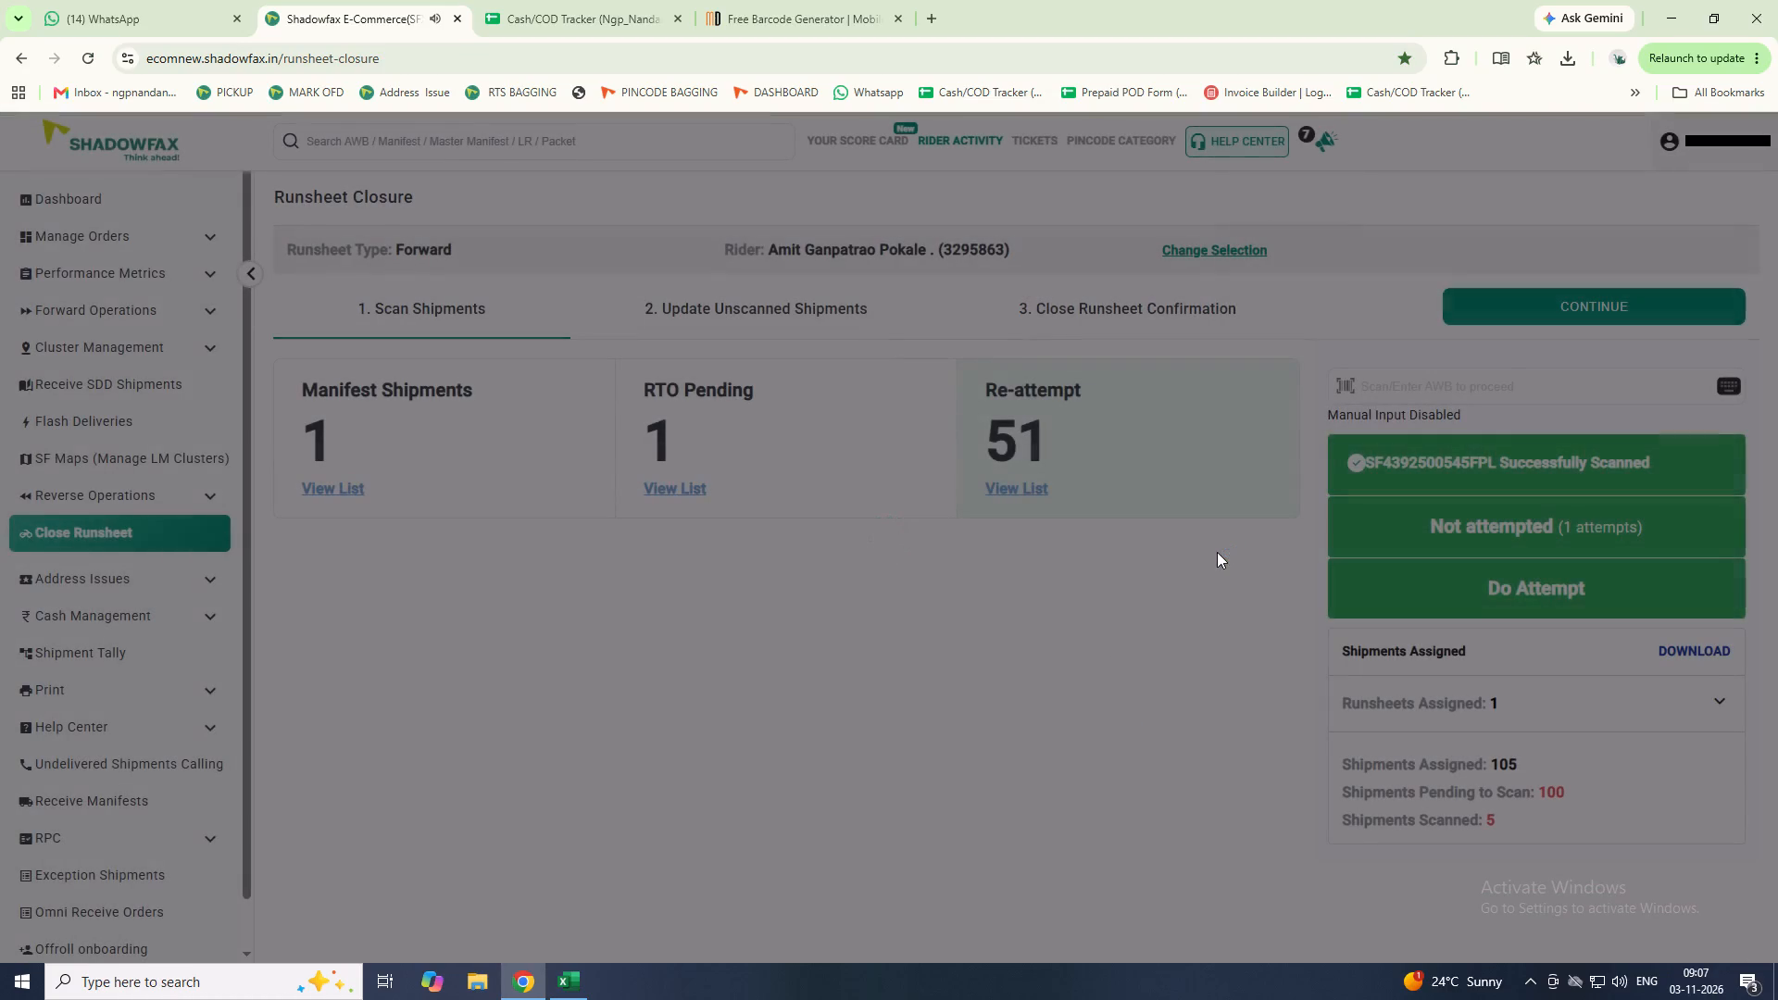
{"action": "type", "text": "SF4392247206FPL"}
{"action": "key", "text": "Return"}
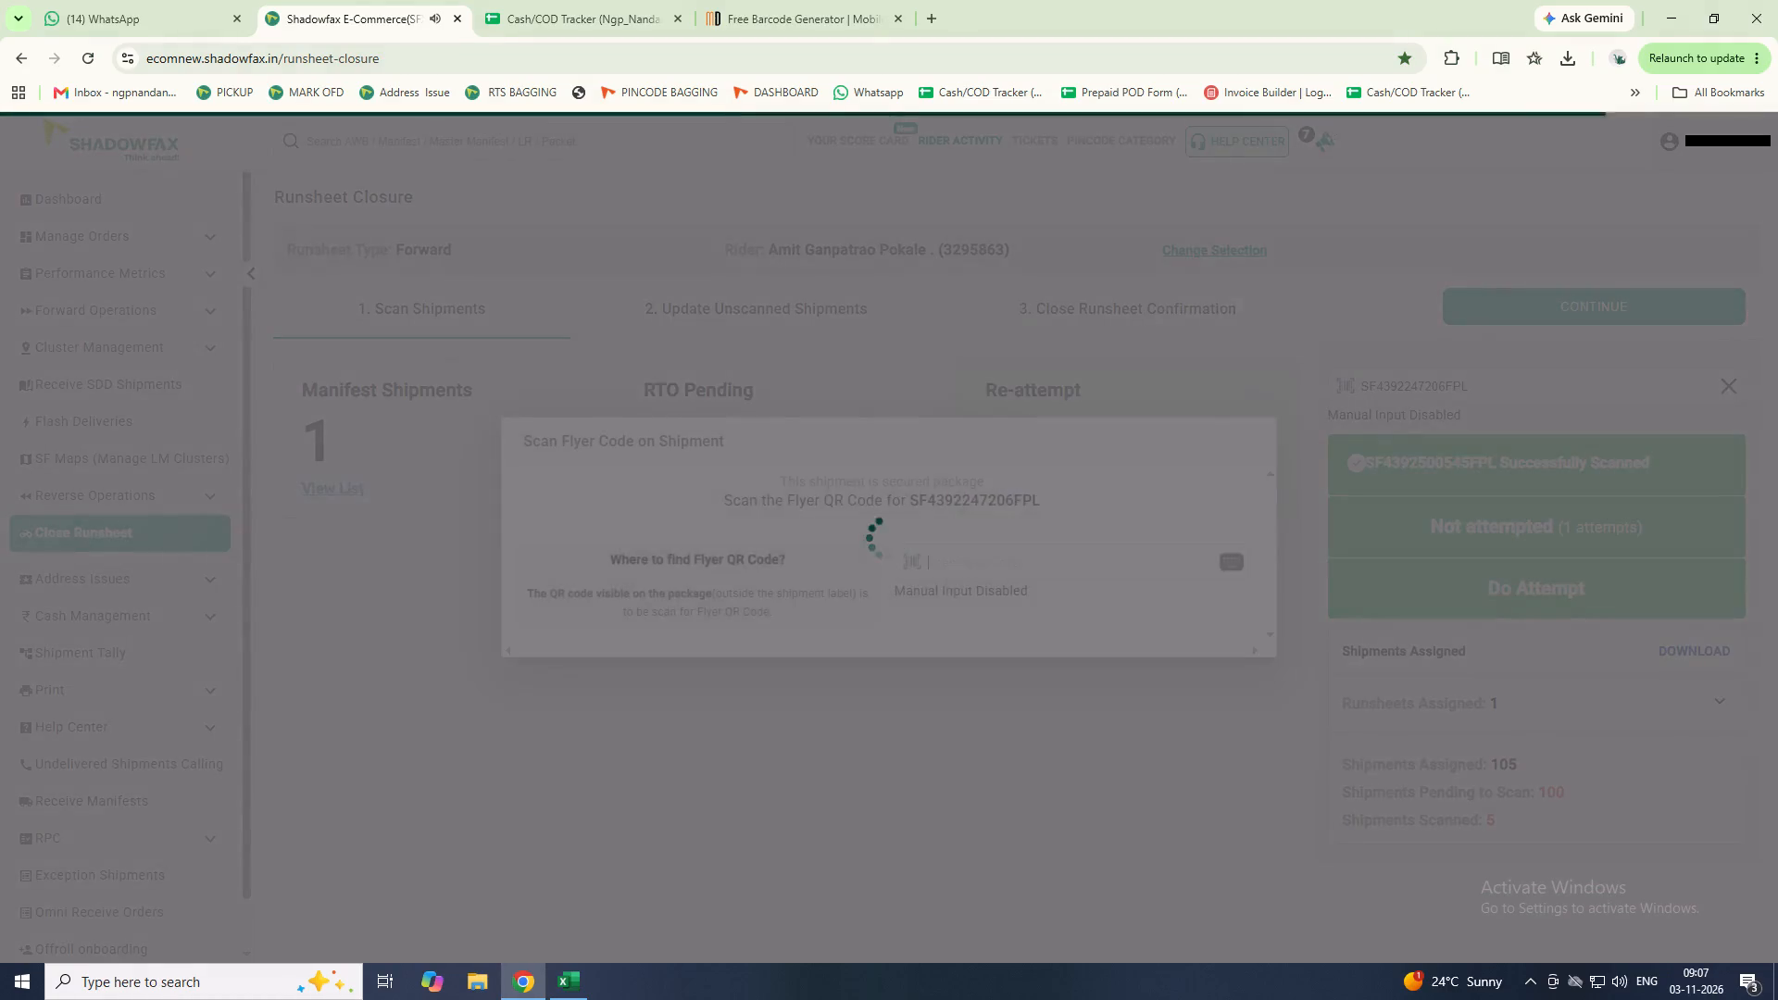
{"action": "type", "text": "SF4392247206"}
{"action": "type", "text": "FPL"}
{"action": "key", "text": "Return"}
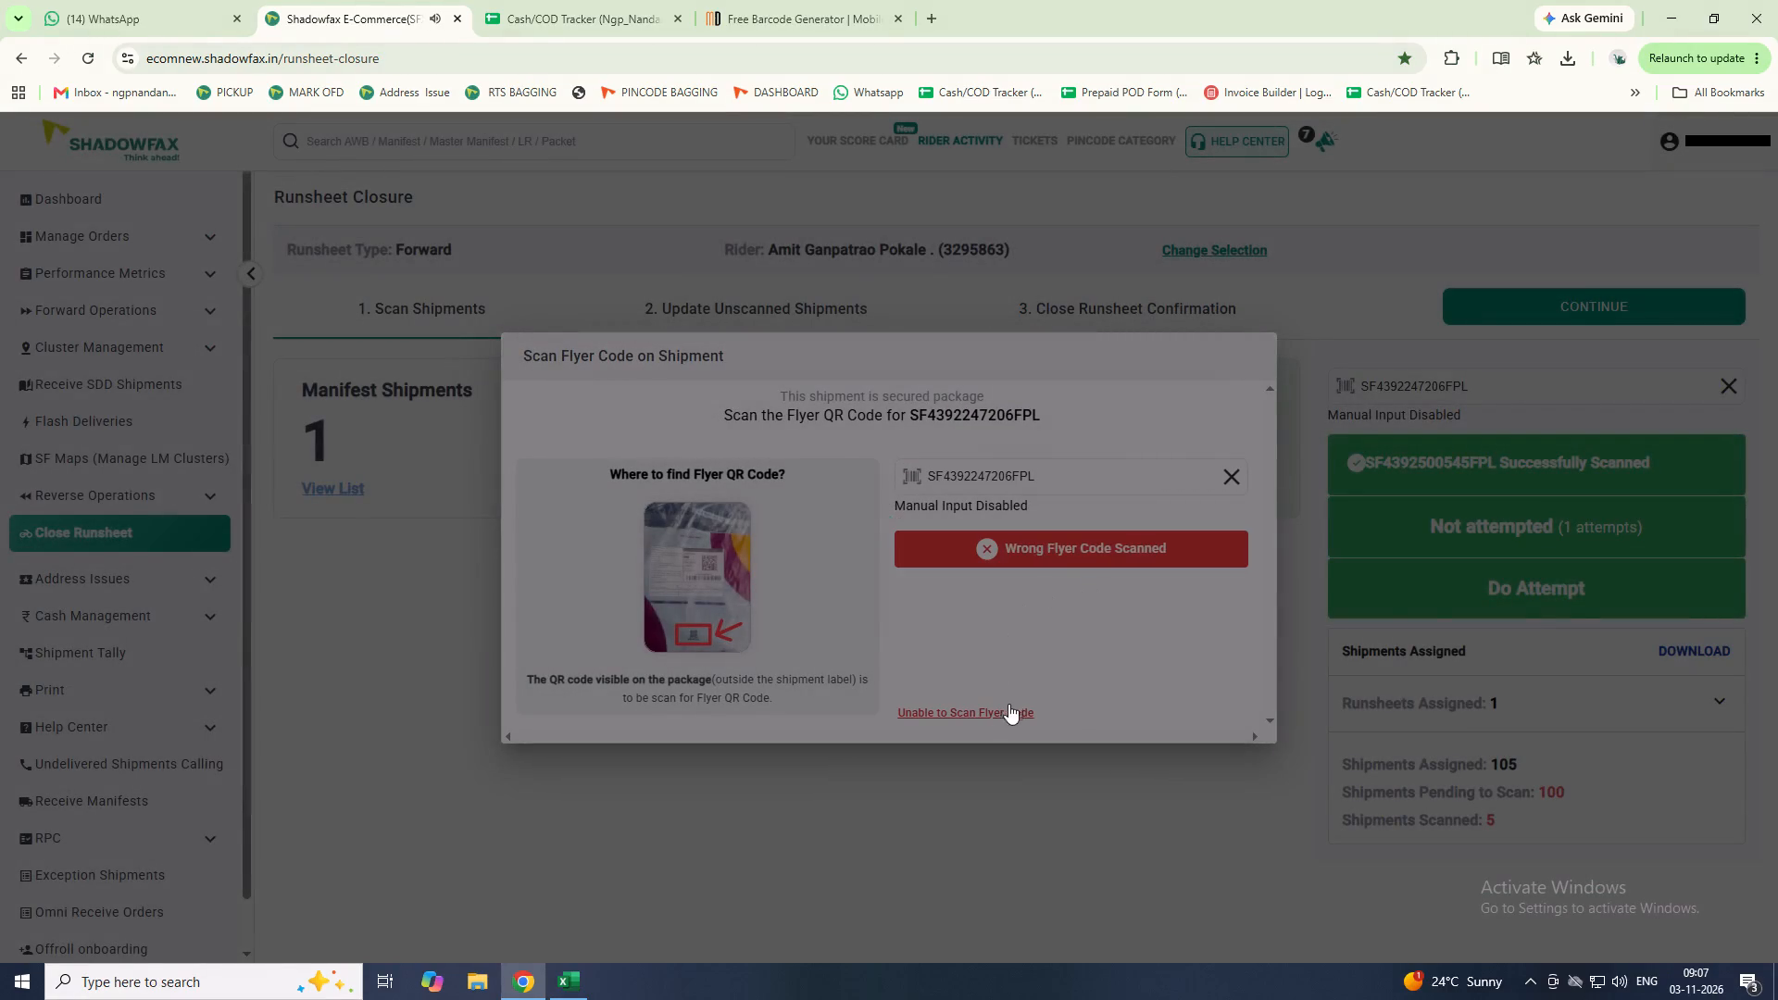
{"action": "left_click", "coordinate": [979, 720]}
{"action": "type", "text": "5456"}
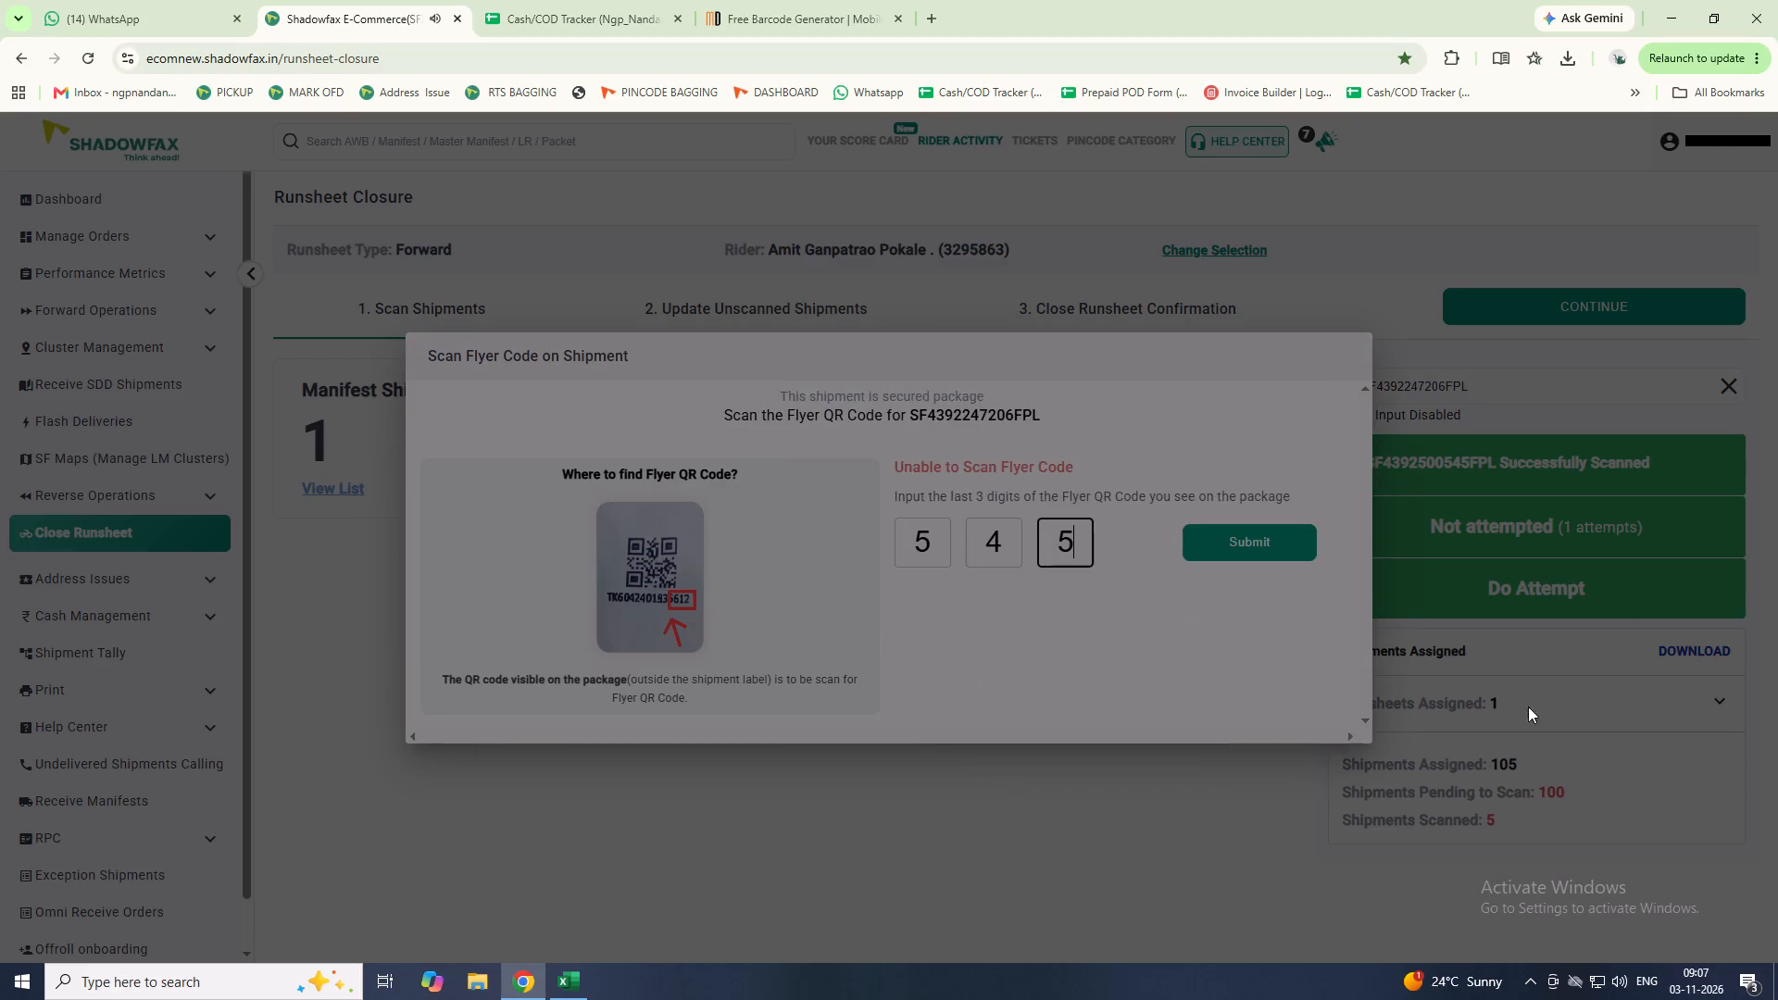
{"action": "left_click", "coordinate": [1221, 546]}
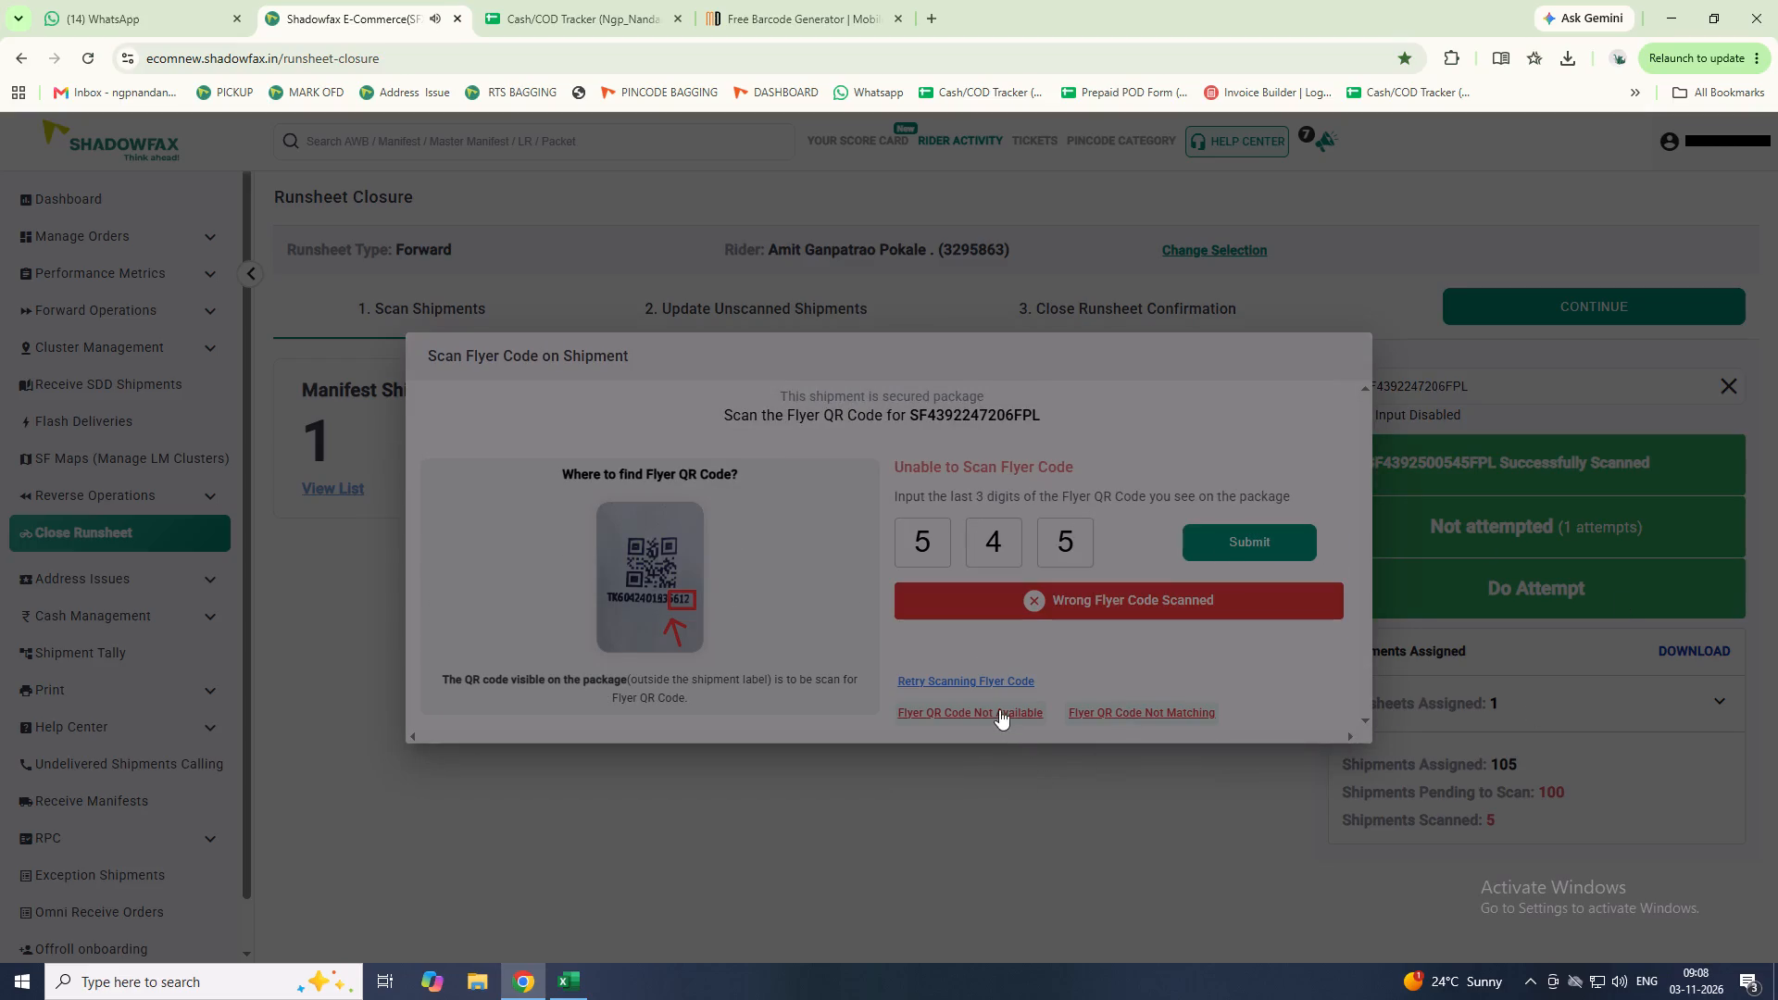
{"action": "left_click", "coordinate": [999, 709]}
{"action": "left_click", "coordinate": [1333, 437]}
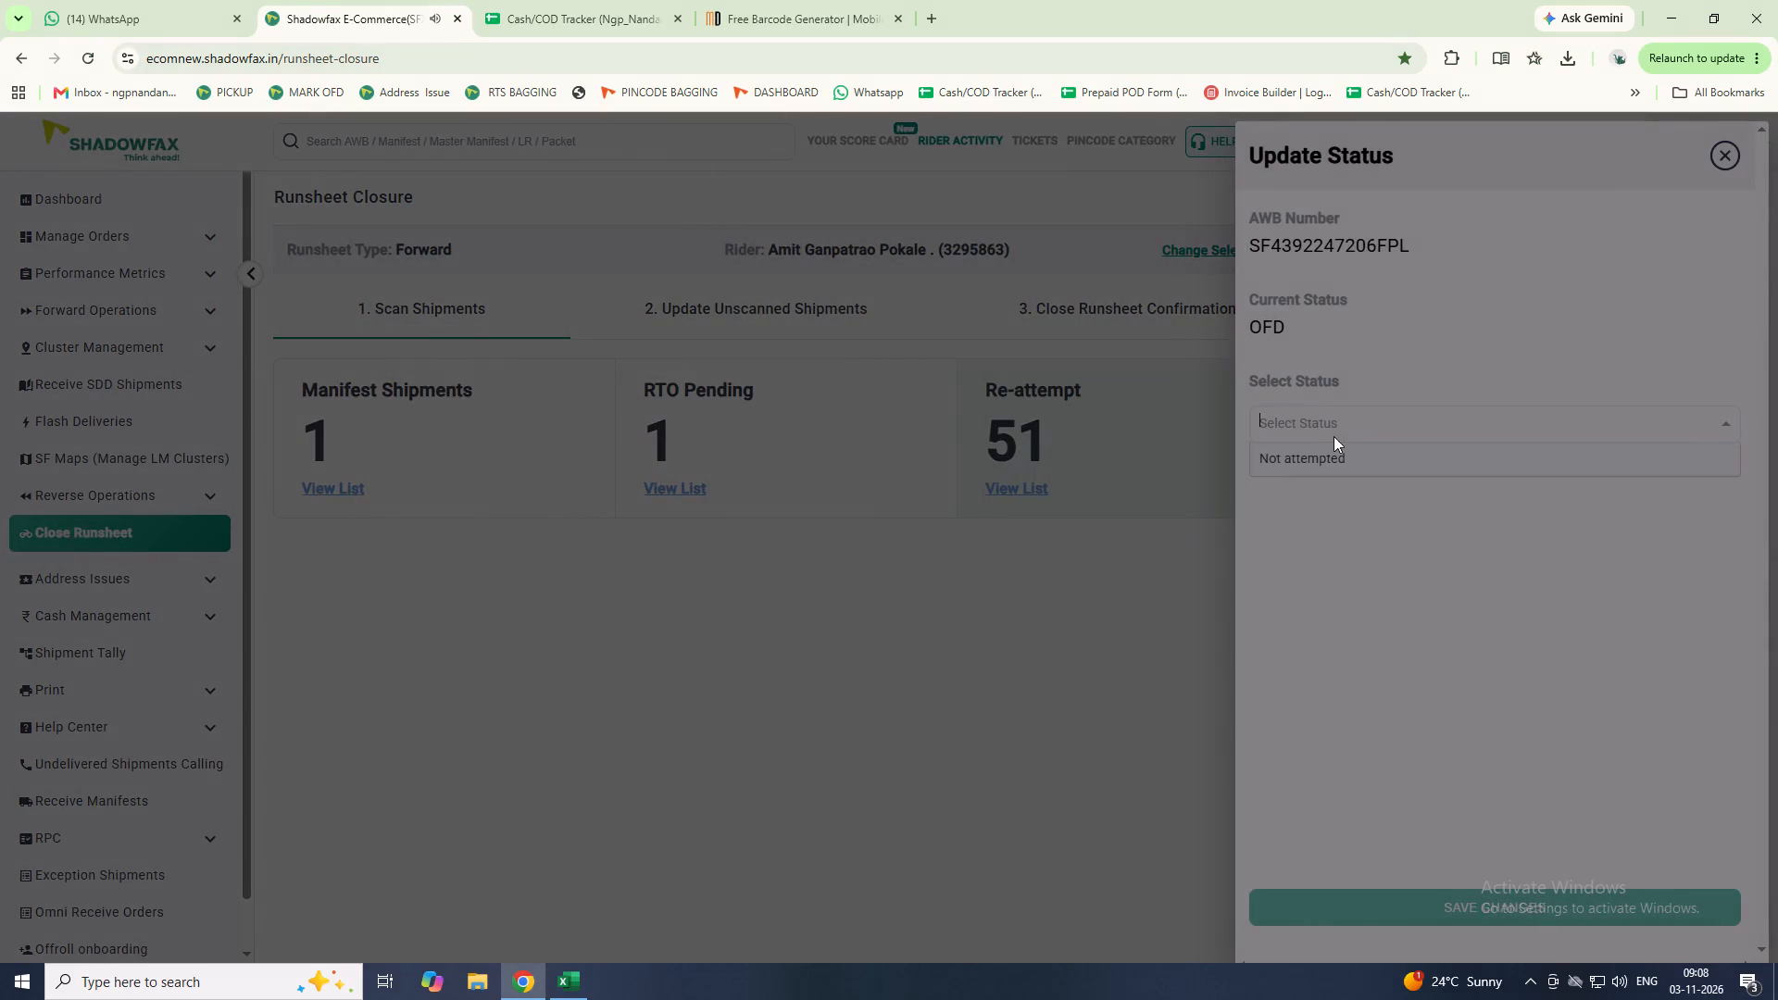
{"action": "left_click", "coordinate": [1314, 467]}
{"action": "left_click", "coordinate": [1346, 548]}
{"action": "left_click", "coordinate": [1308, 568]}
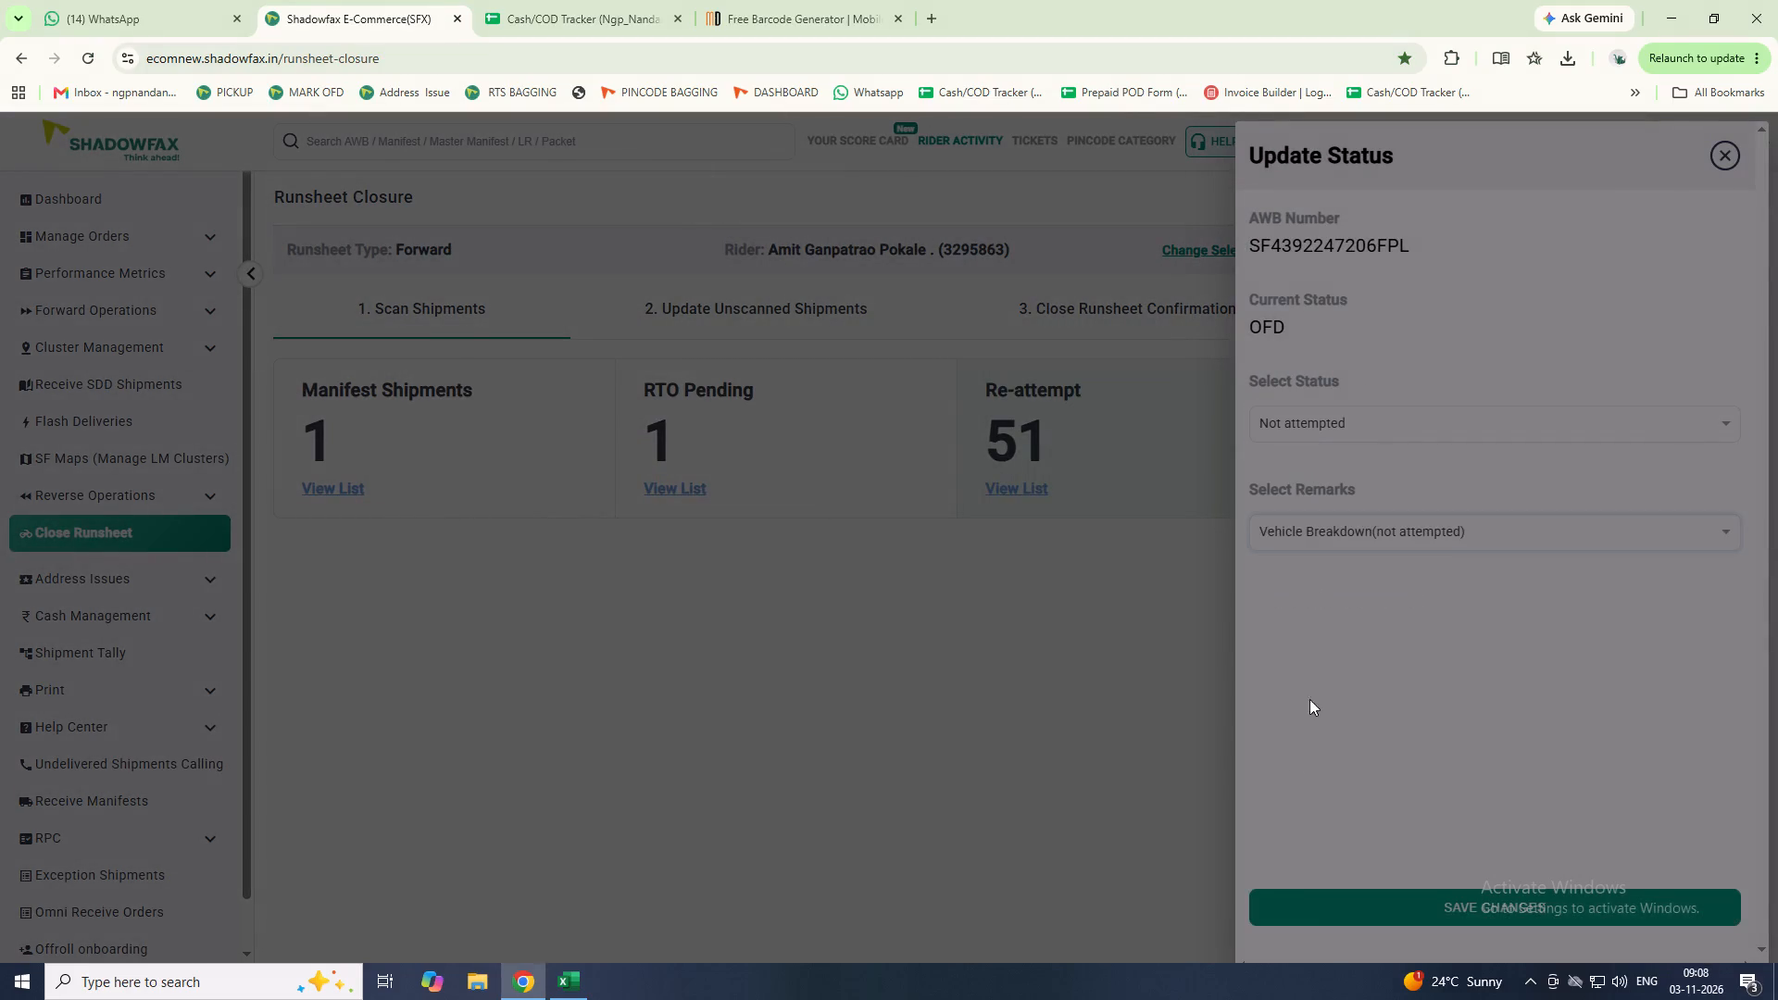
{"action": "left_click", "coordinate": [1308, 924]}
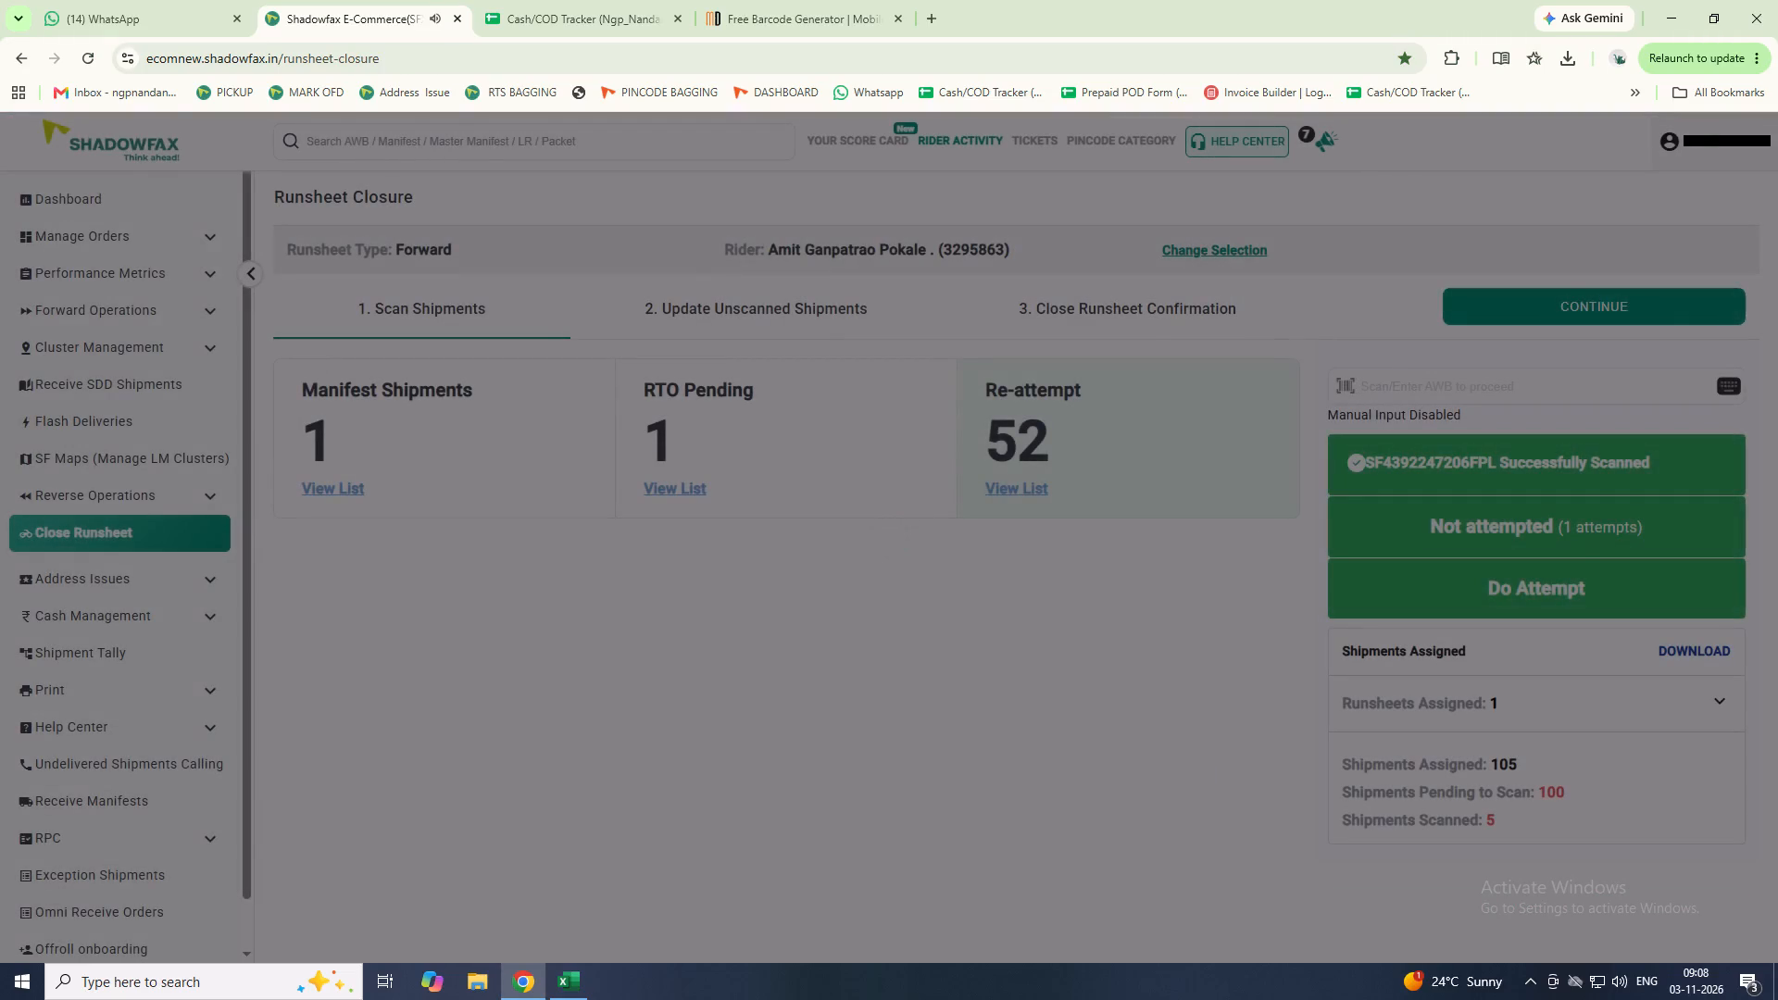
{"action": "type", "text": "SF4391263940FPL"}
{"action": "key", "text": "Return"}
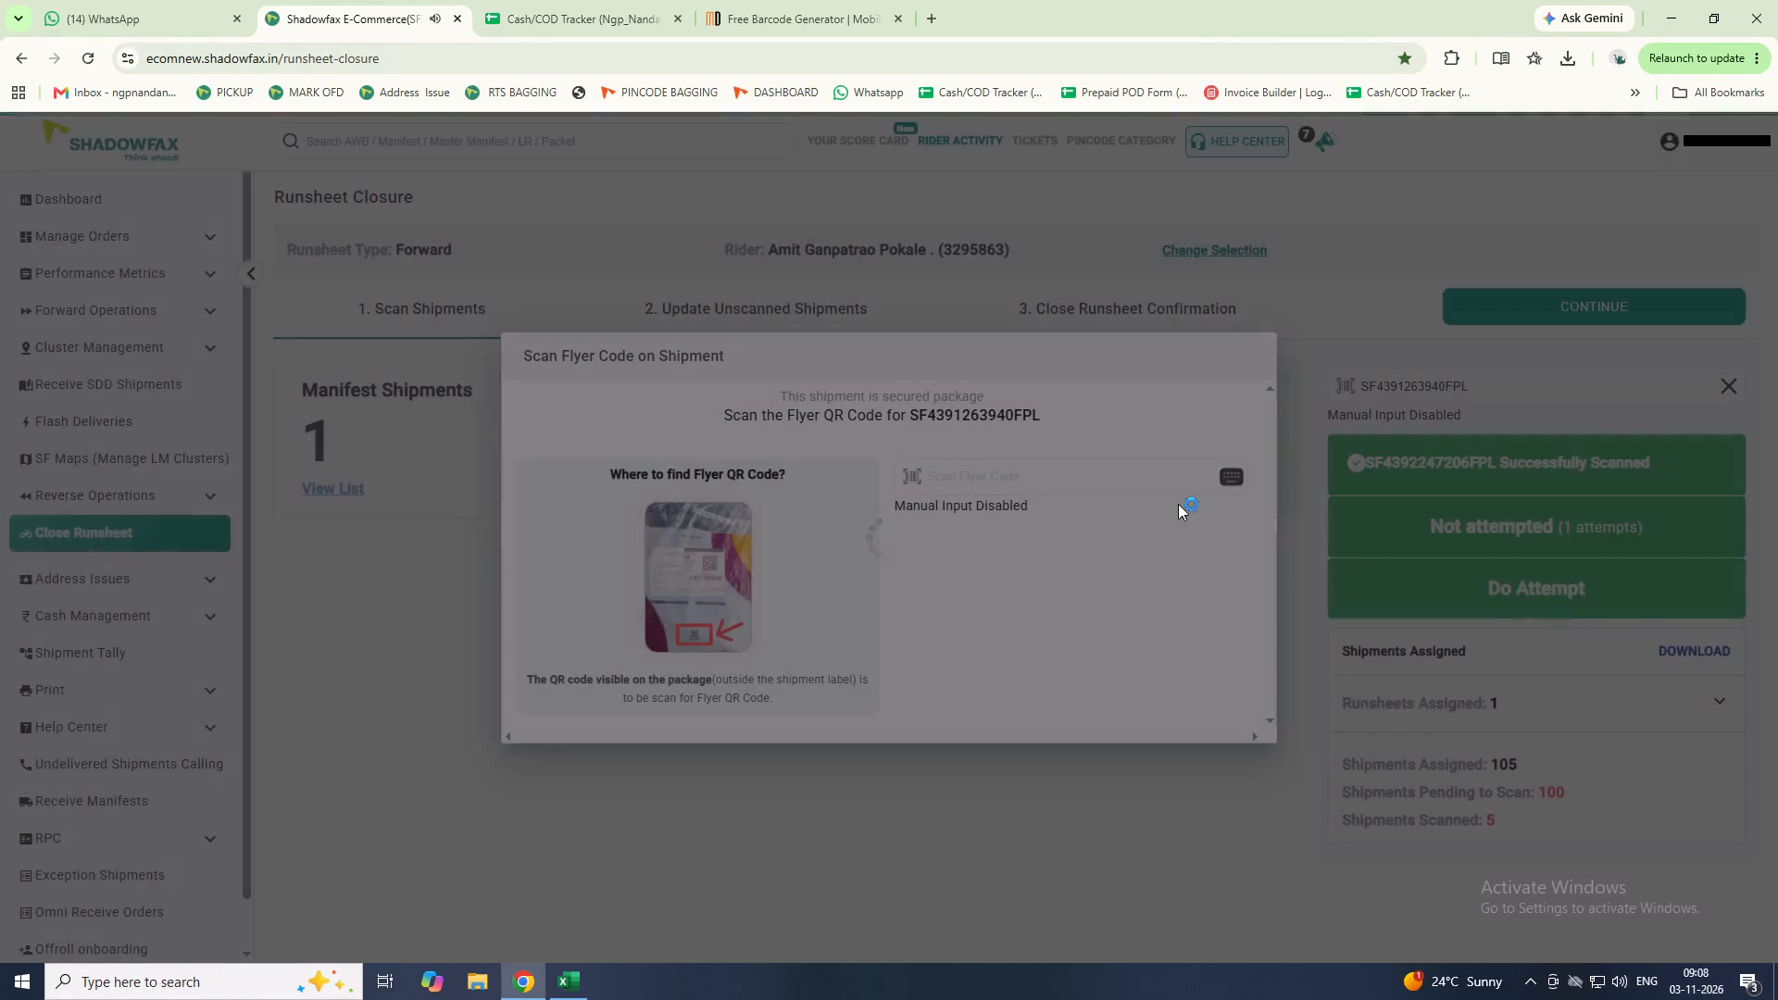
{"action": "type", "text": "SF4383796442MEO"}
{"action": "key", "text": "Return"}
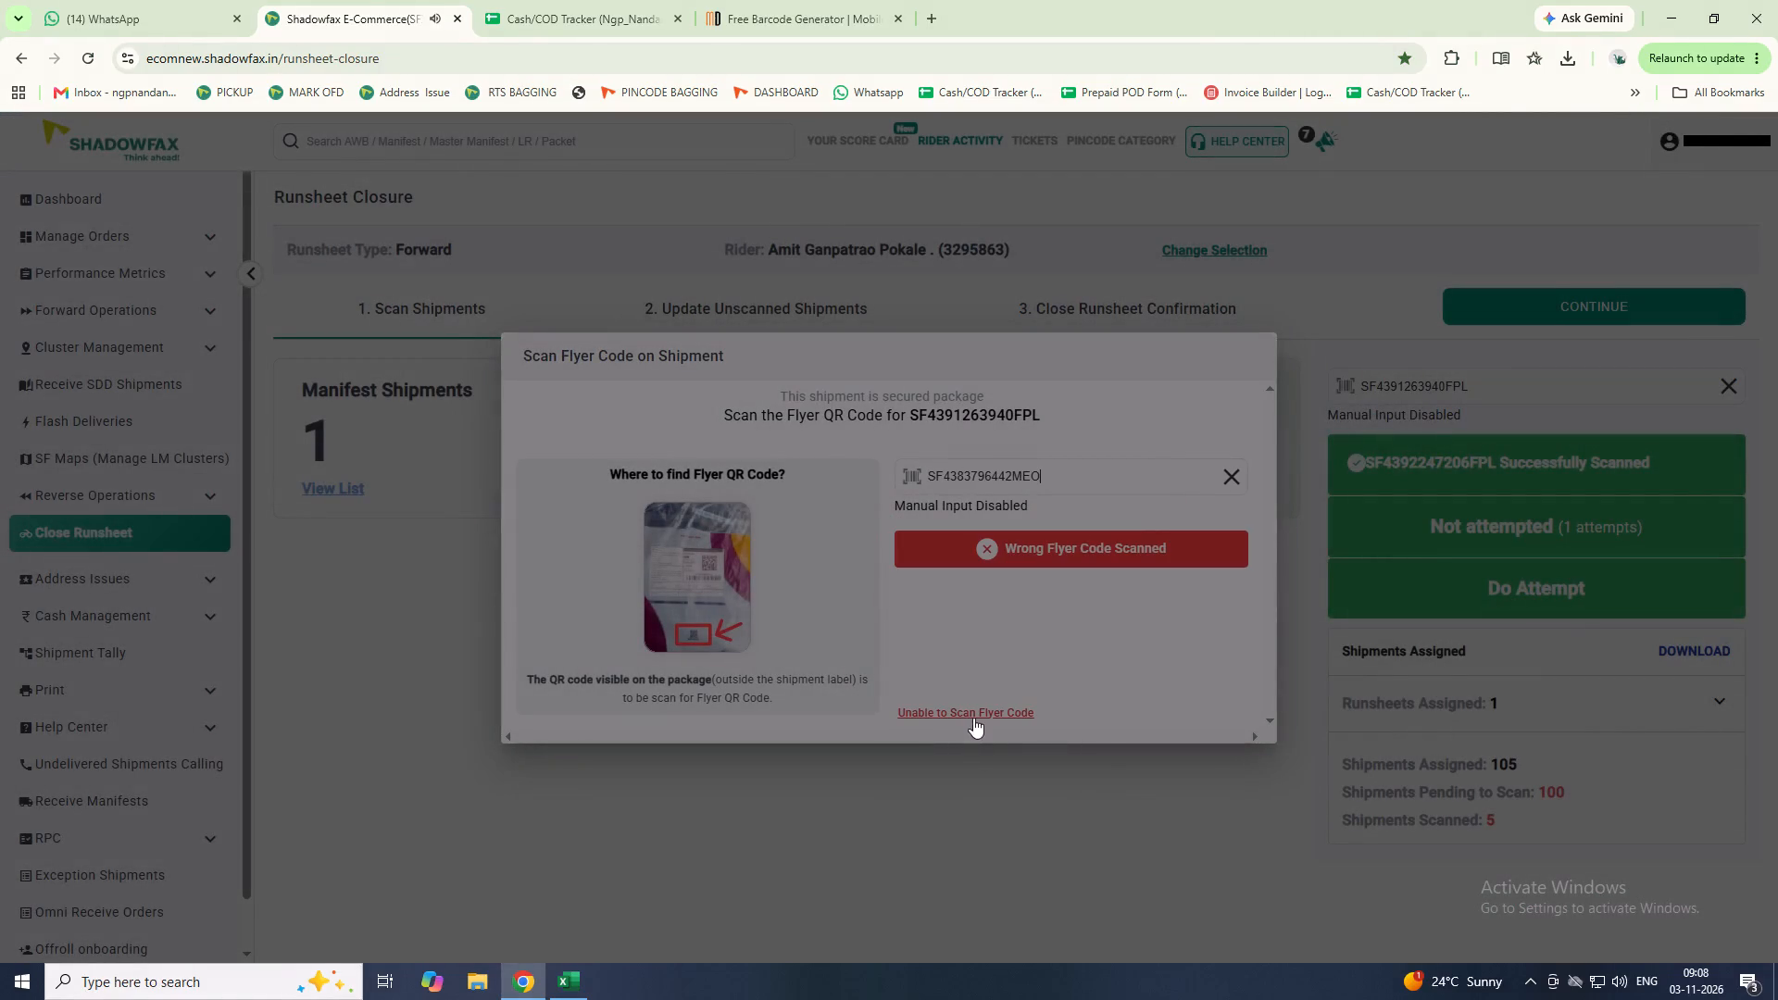
{"action": "left_click", "coordinate": [973, 718]}
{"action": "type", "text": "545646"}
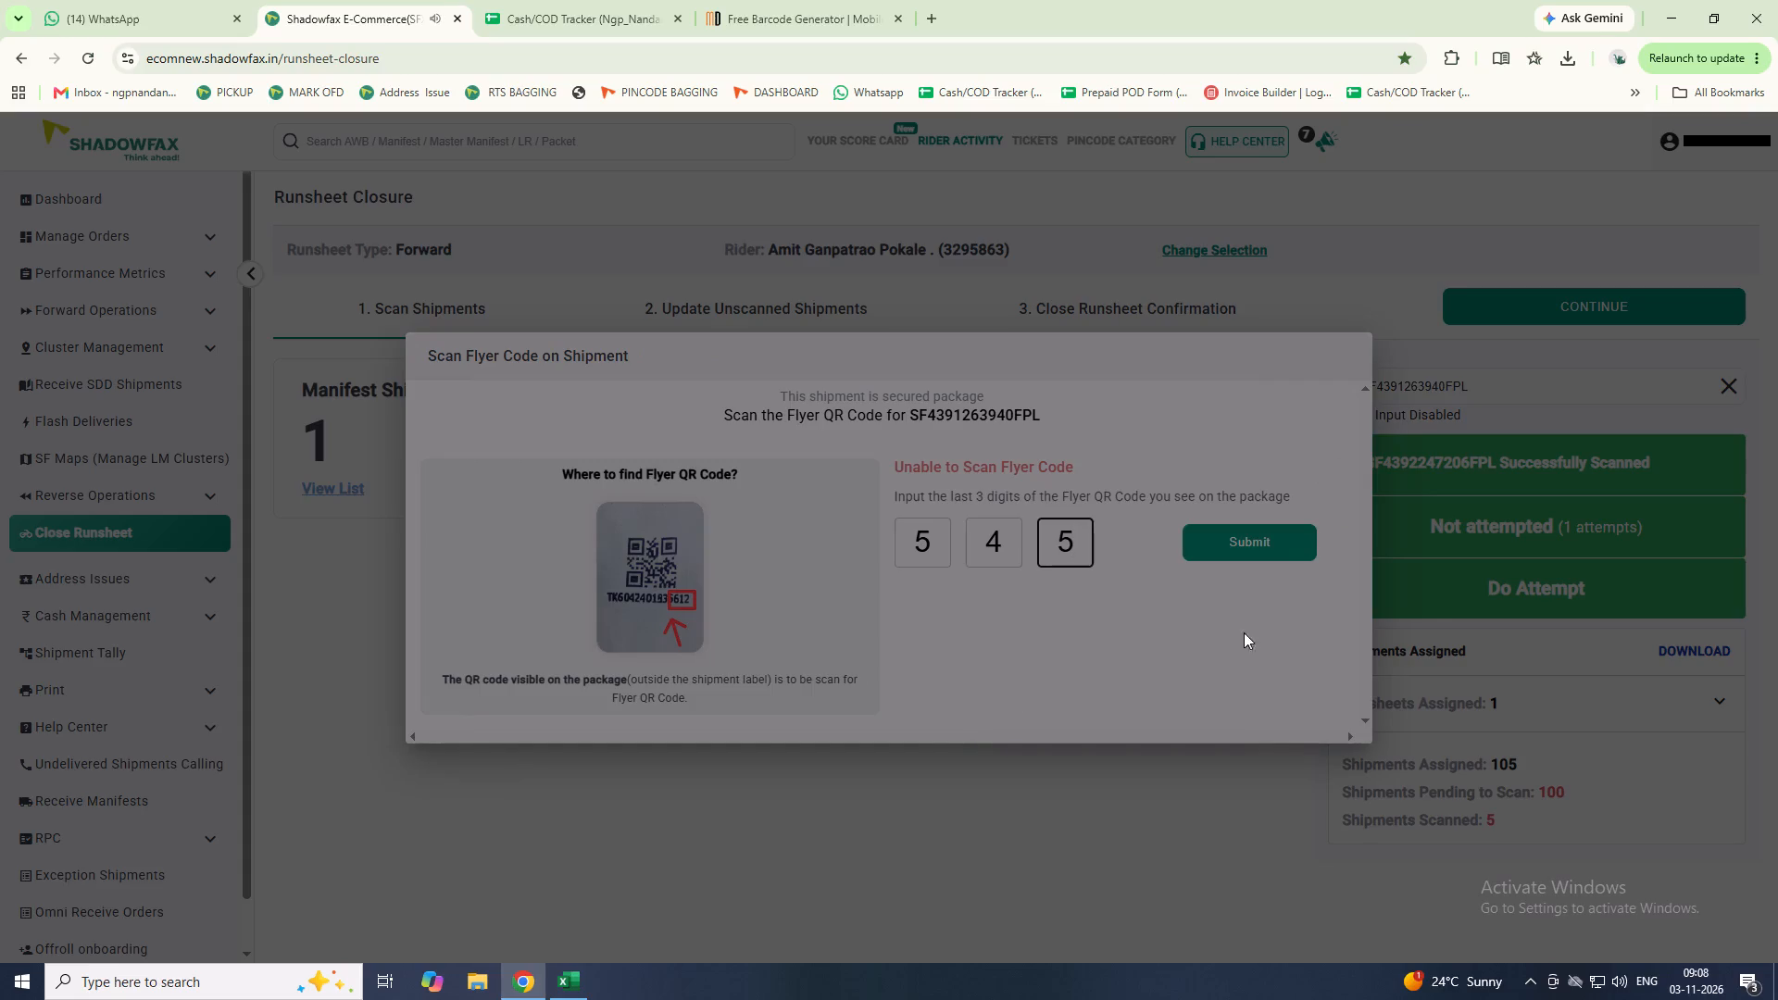
{"action": "left_click", "coordinate": [1249, 538]}
{"action": "left_click", "coordinate": [990, 706]}
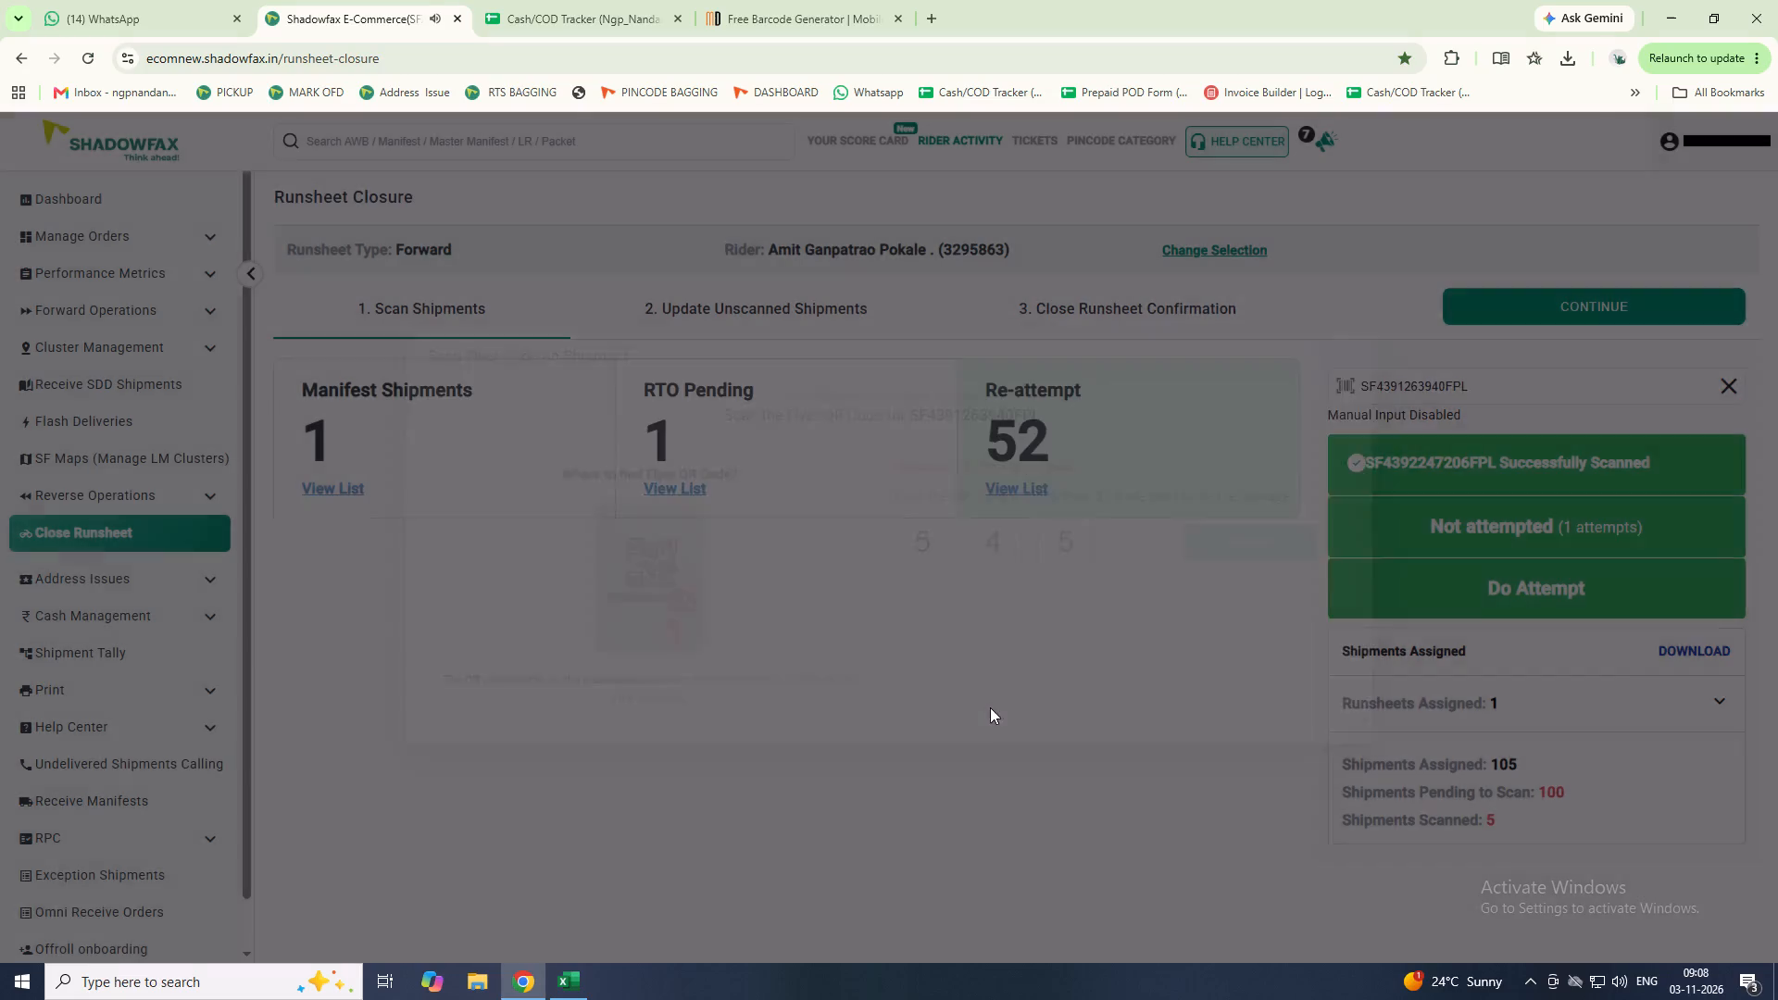
{"action": "left_click", "coordinate": [1354, 426]}
{"action": "left_click", "coordinate": [1308, 453]}
{"action": "left_click", "coordinate": [1322, 528]}
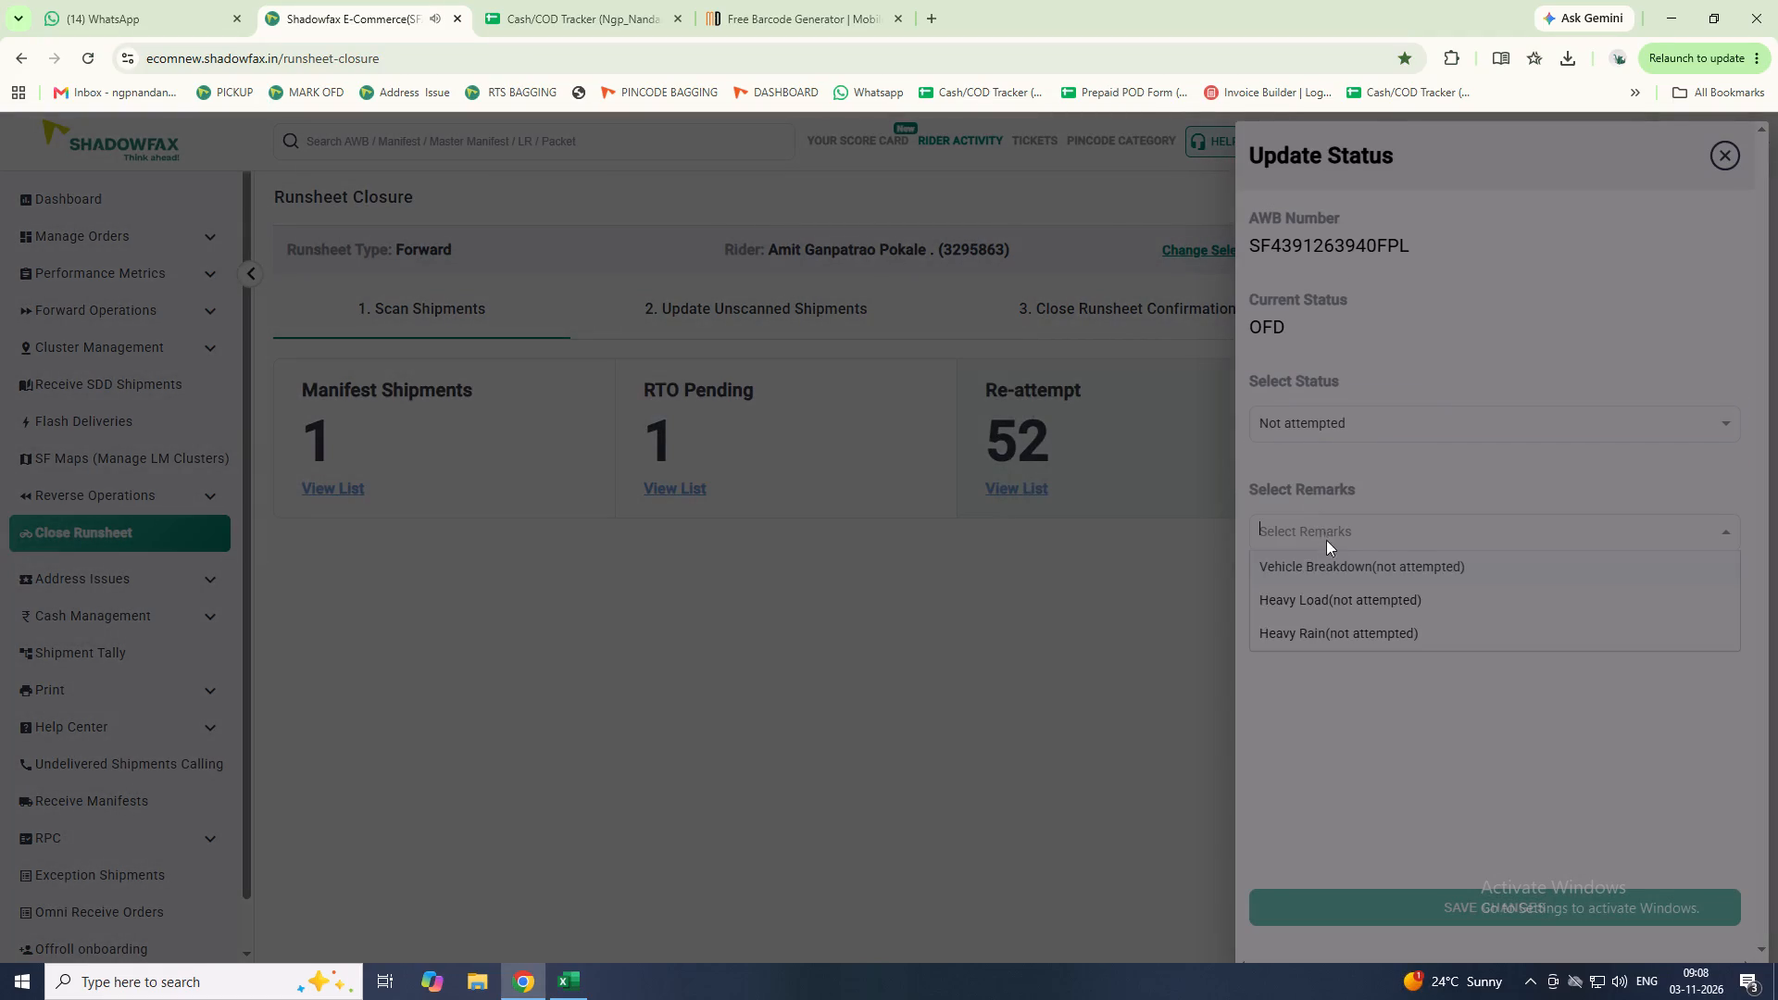
{"action": "left_click", "coordinate": [1328, 565]}
{"action": "left_click", "coordinate": [1374, 901]}
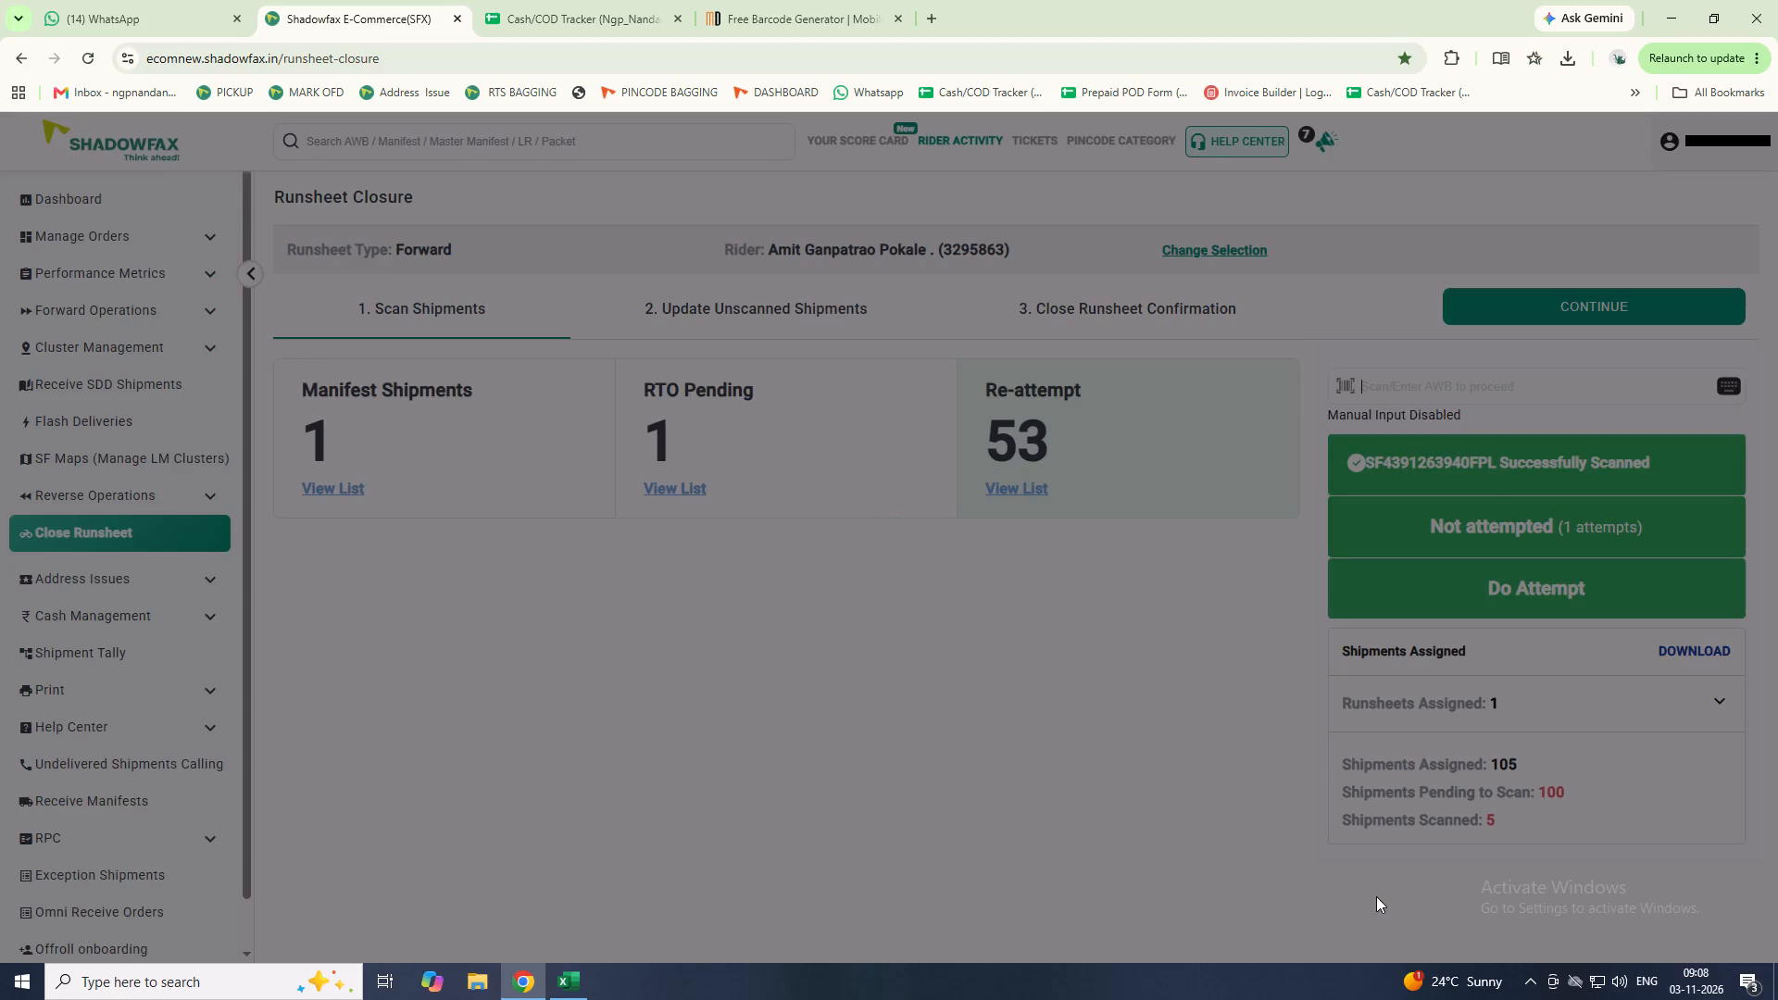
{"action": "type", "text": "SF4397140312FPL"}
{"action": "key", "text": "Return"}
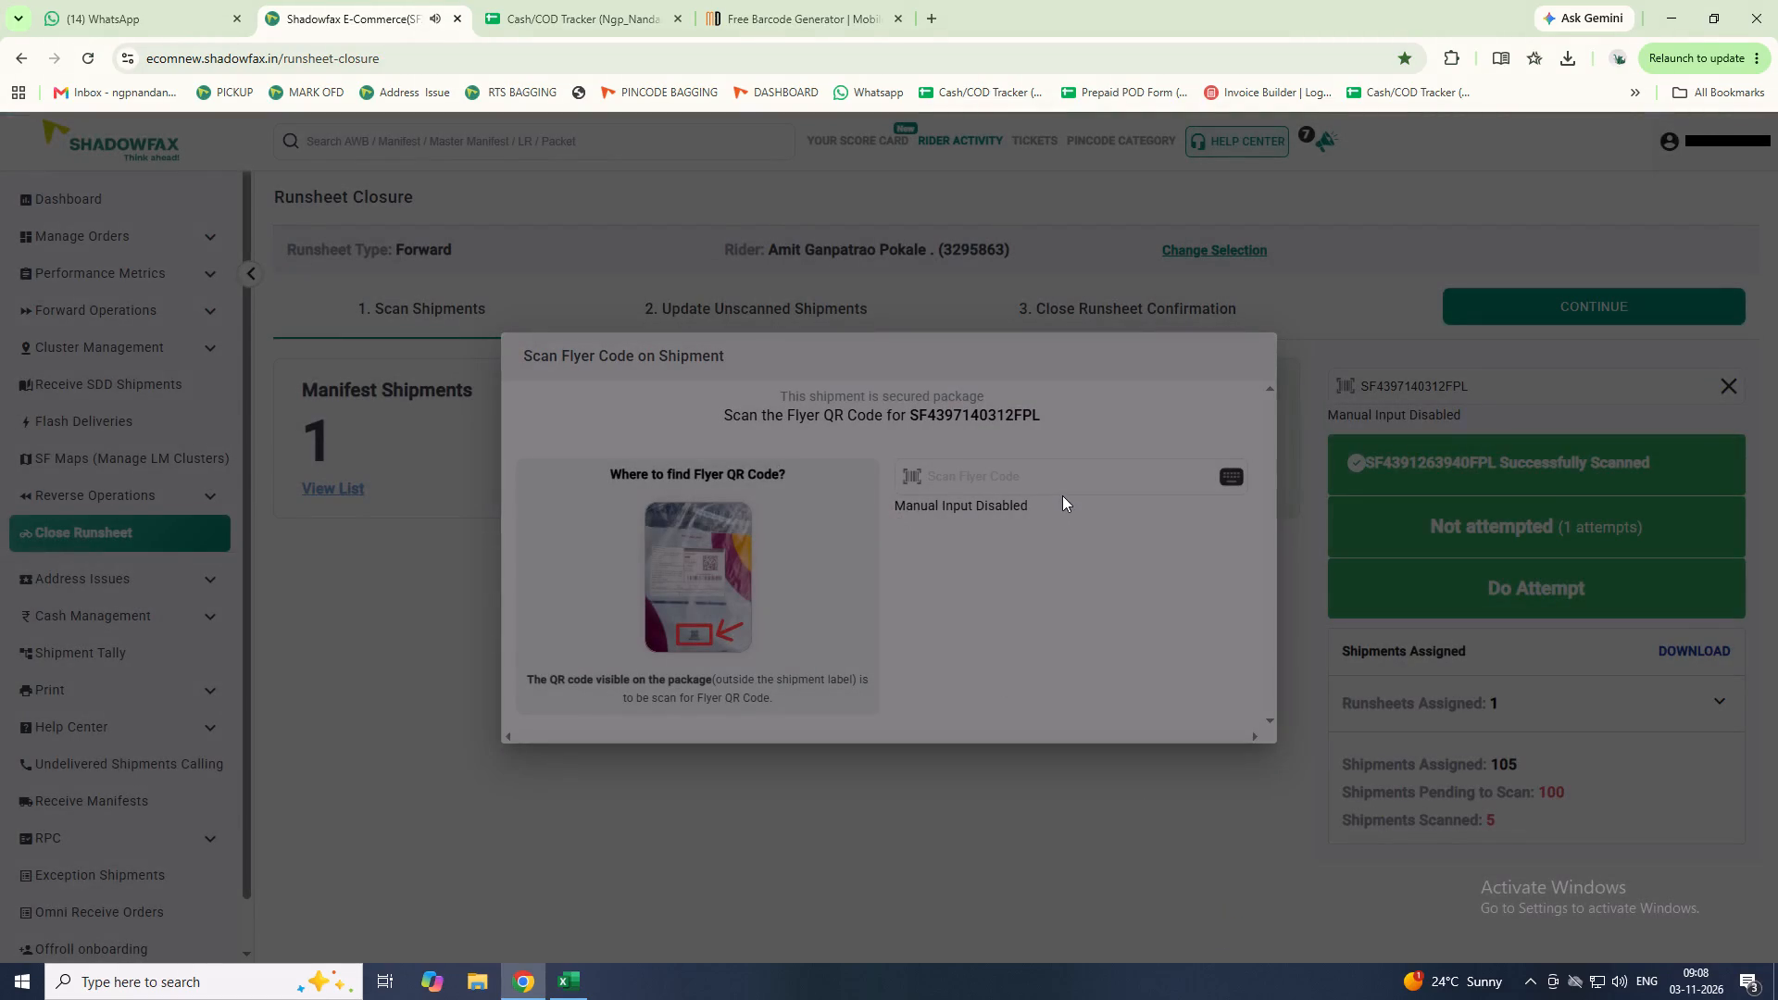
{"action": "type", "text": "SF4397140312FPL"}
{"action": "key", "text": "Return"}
{"action": "left_click", "coordinate": [983, 704]}
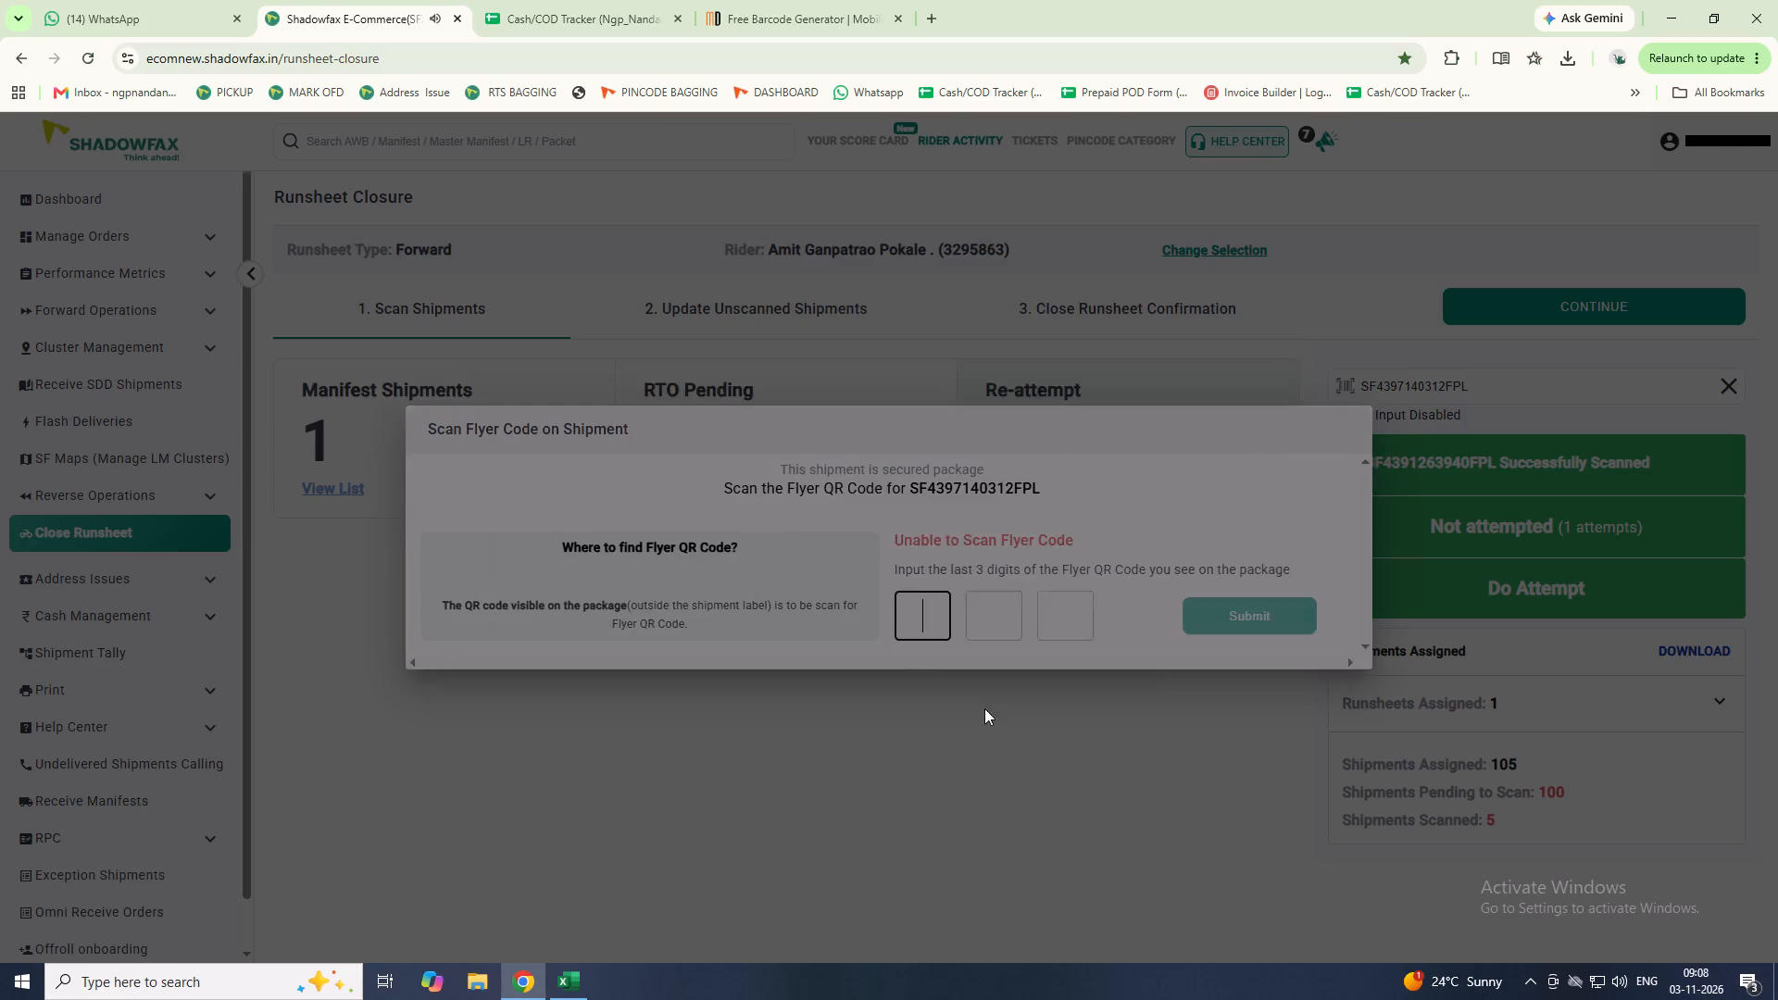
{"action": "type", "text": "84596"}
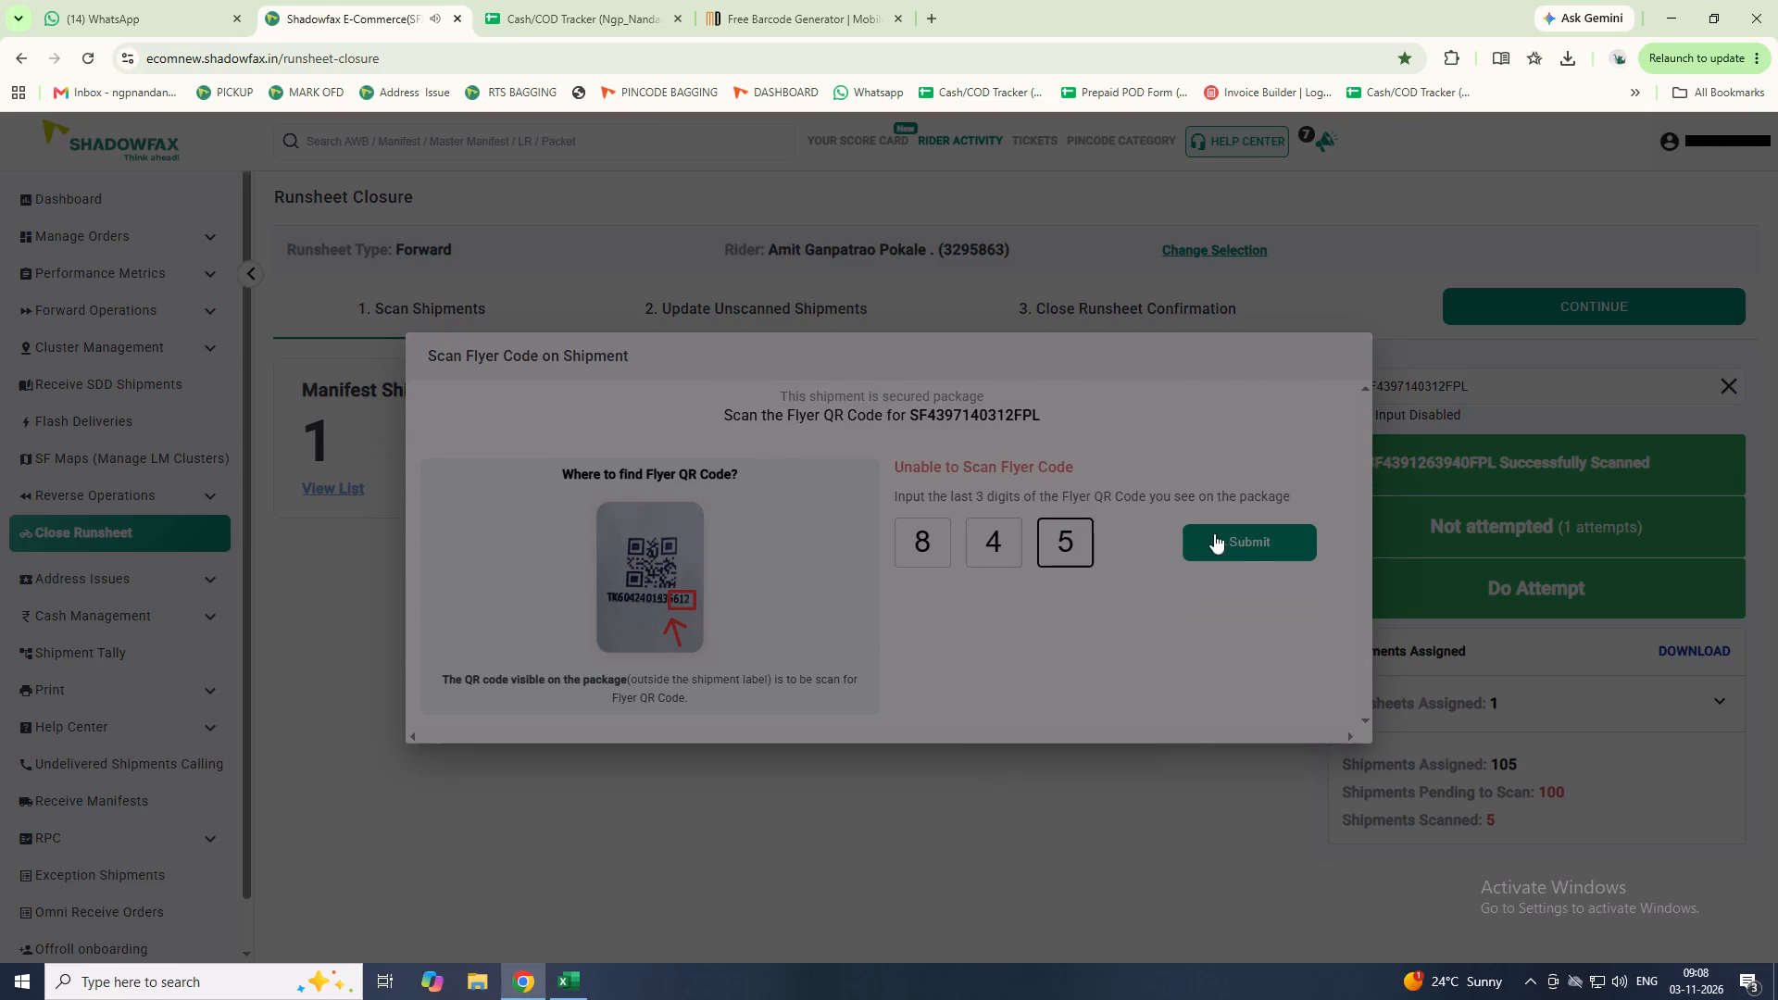
{"action": "left_click", "coordinate": [1246, 542]}
{"action": "left_click", "coordinate": [976, 713]}
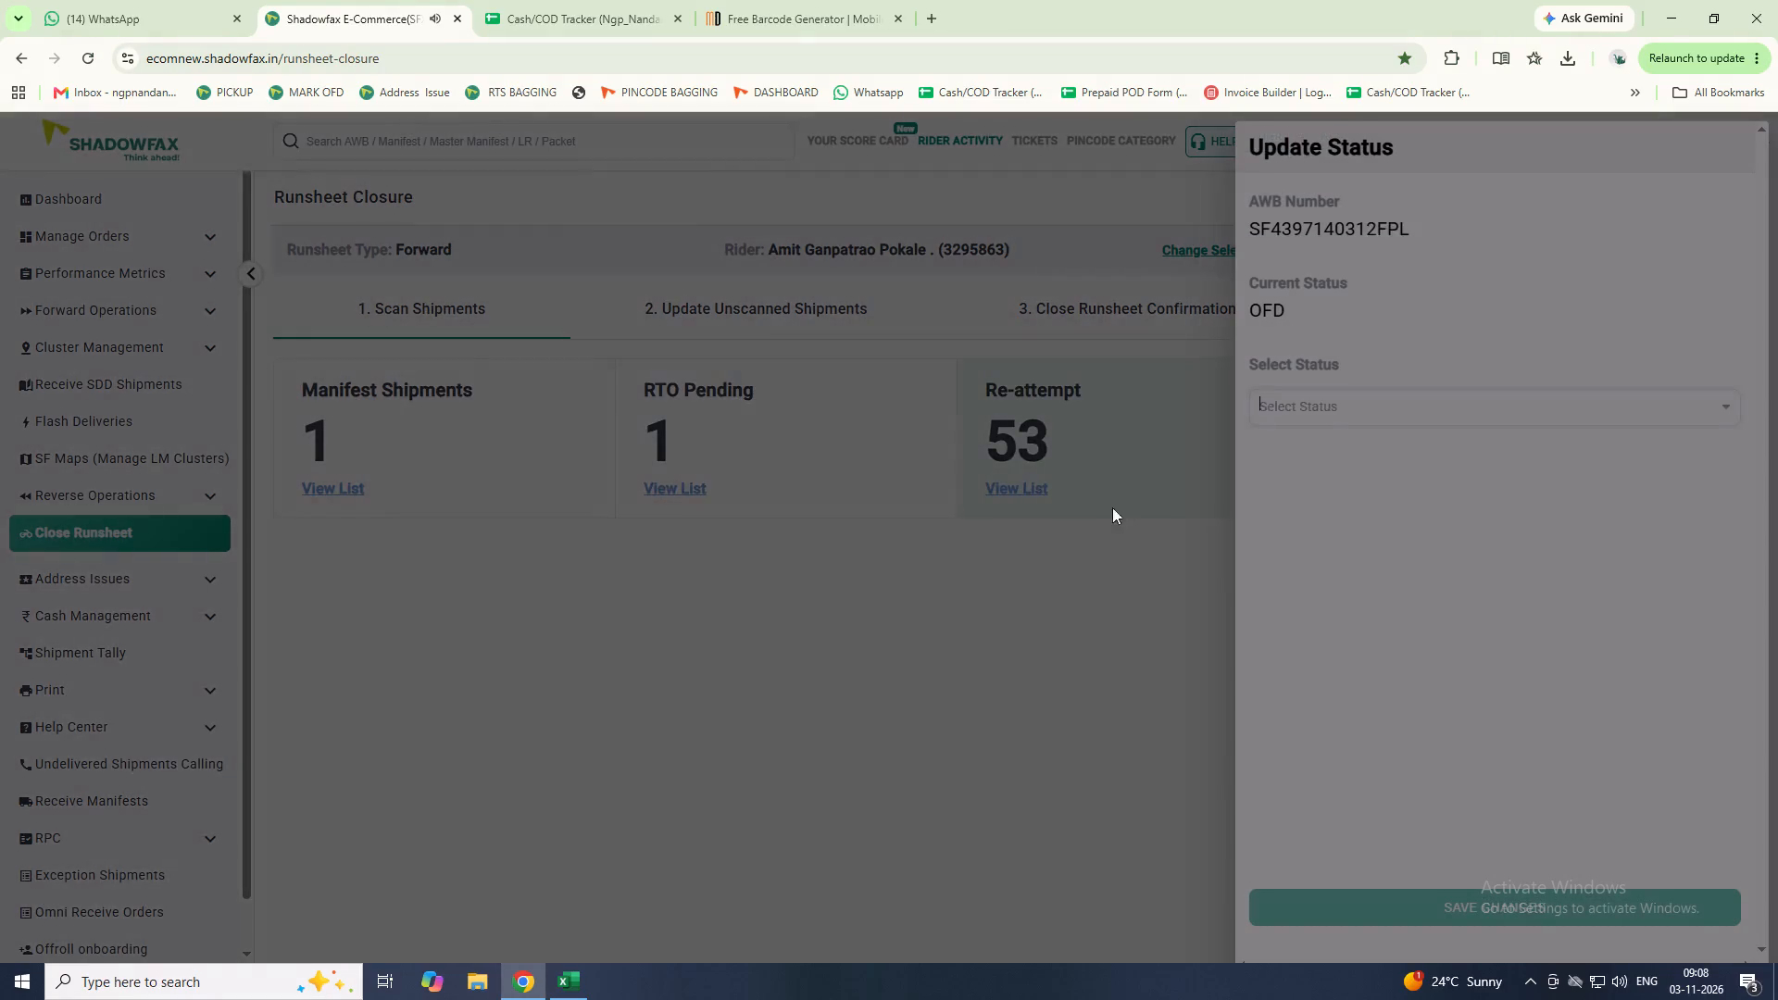
{"action": "left_click", "coordinate": [1325, 427]}
{"action": "left_click", "coordinate": [1316, 462]}
{"action": "left_click", "coordinate": [1321, 531]}
{"action": "left_click", "coordinate": [1316, 561]}
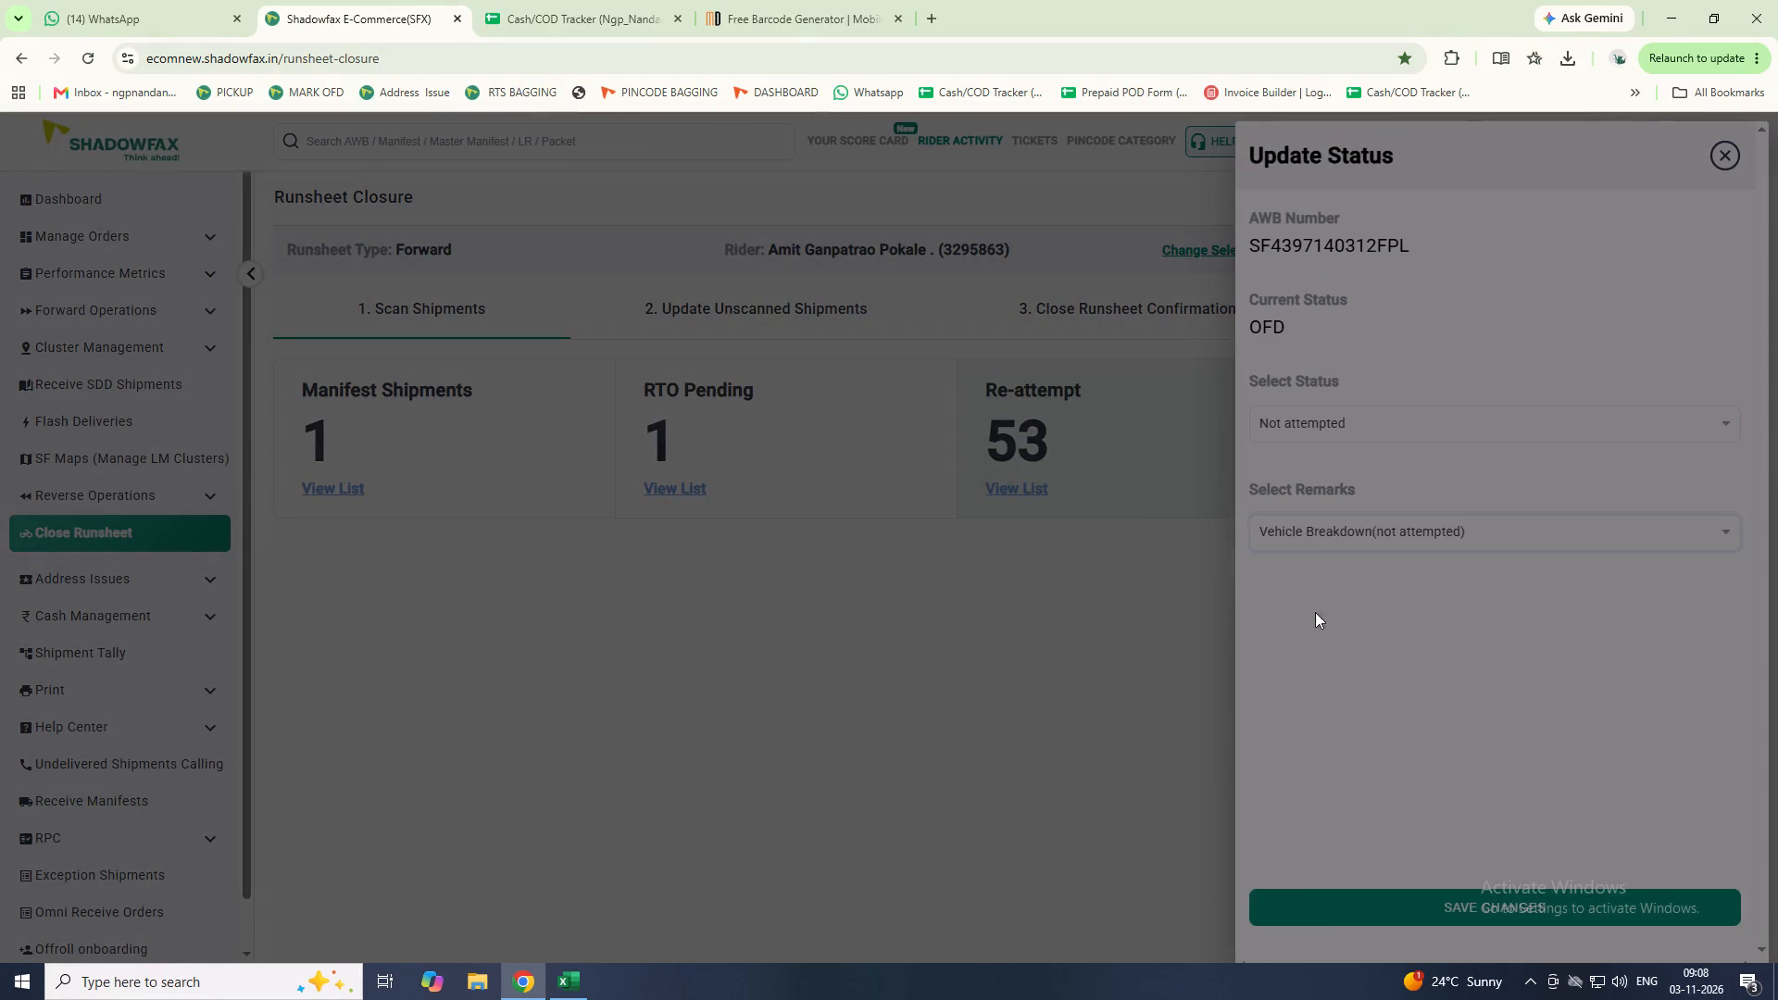
{"action": "left_click", "coordinate": [1333, 910]}
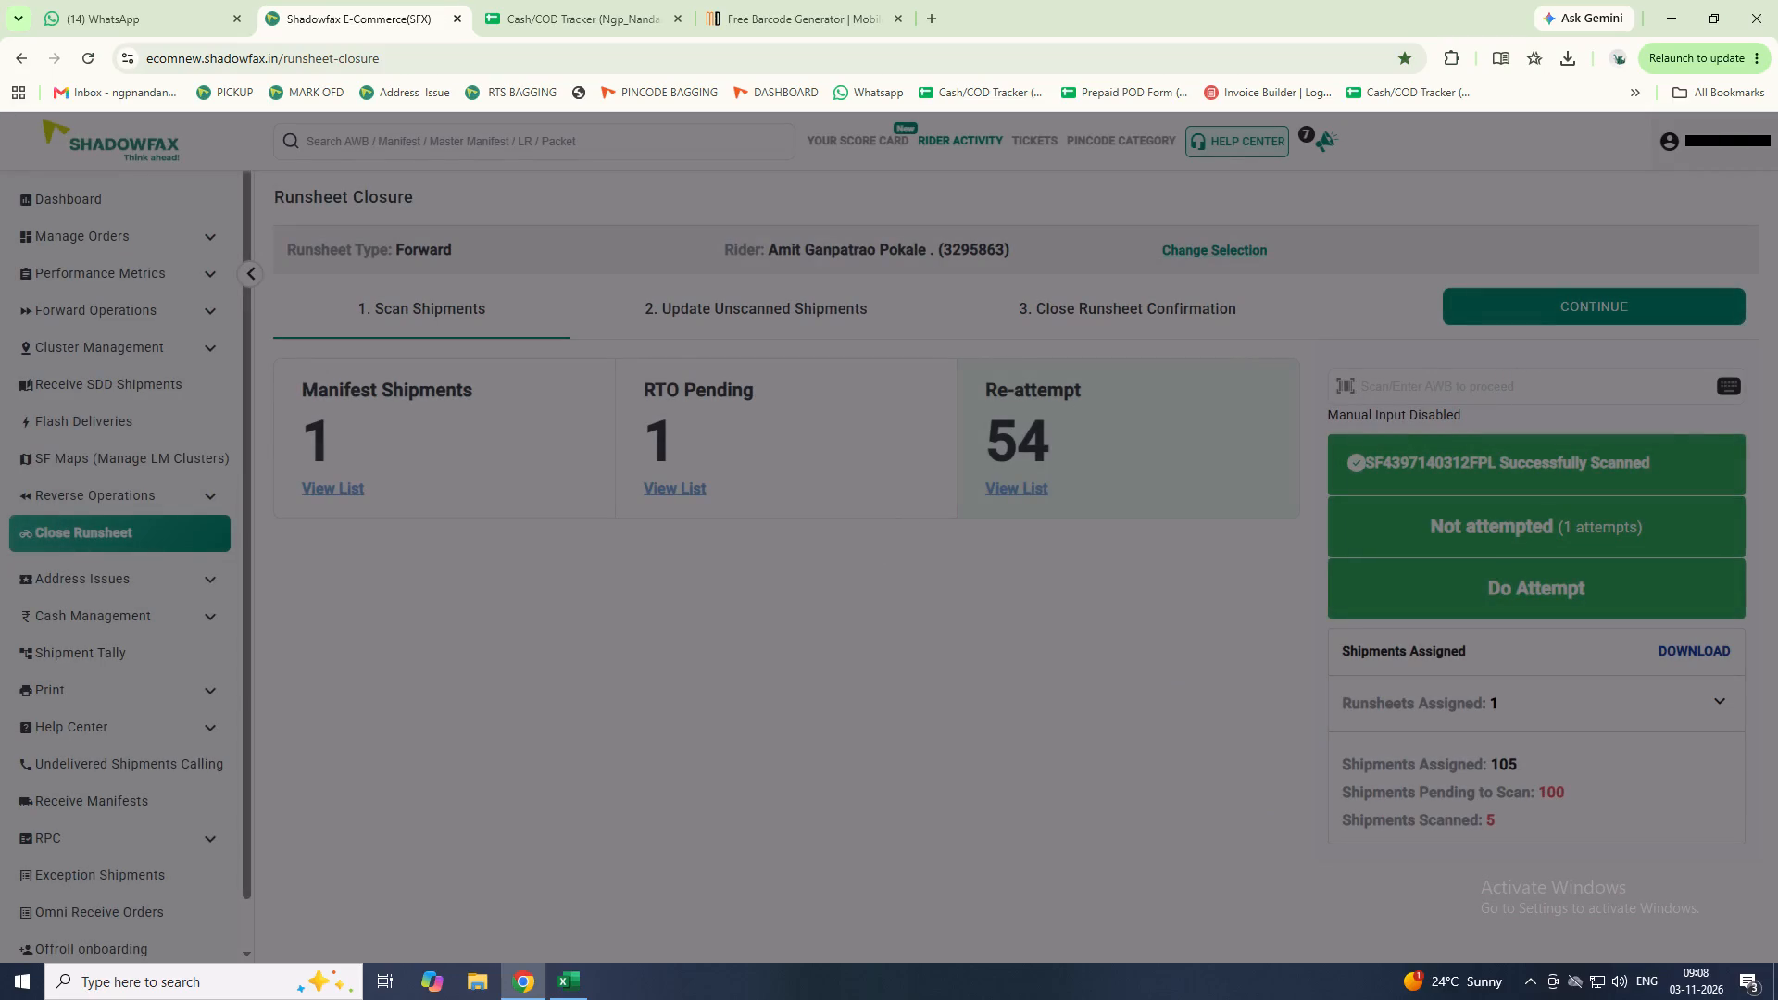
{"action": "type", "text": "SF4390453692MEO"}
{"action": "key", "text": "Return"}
{"action": "left_click", "coordinate": [1386, 426]}
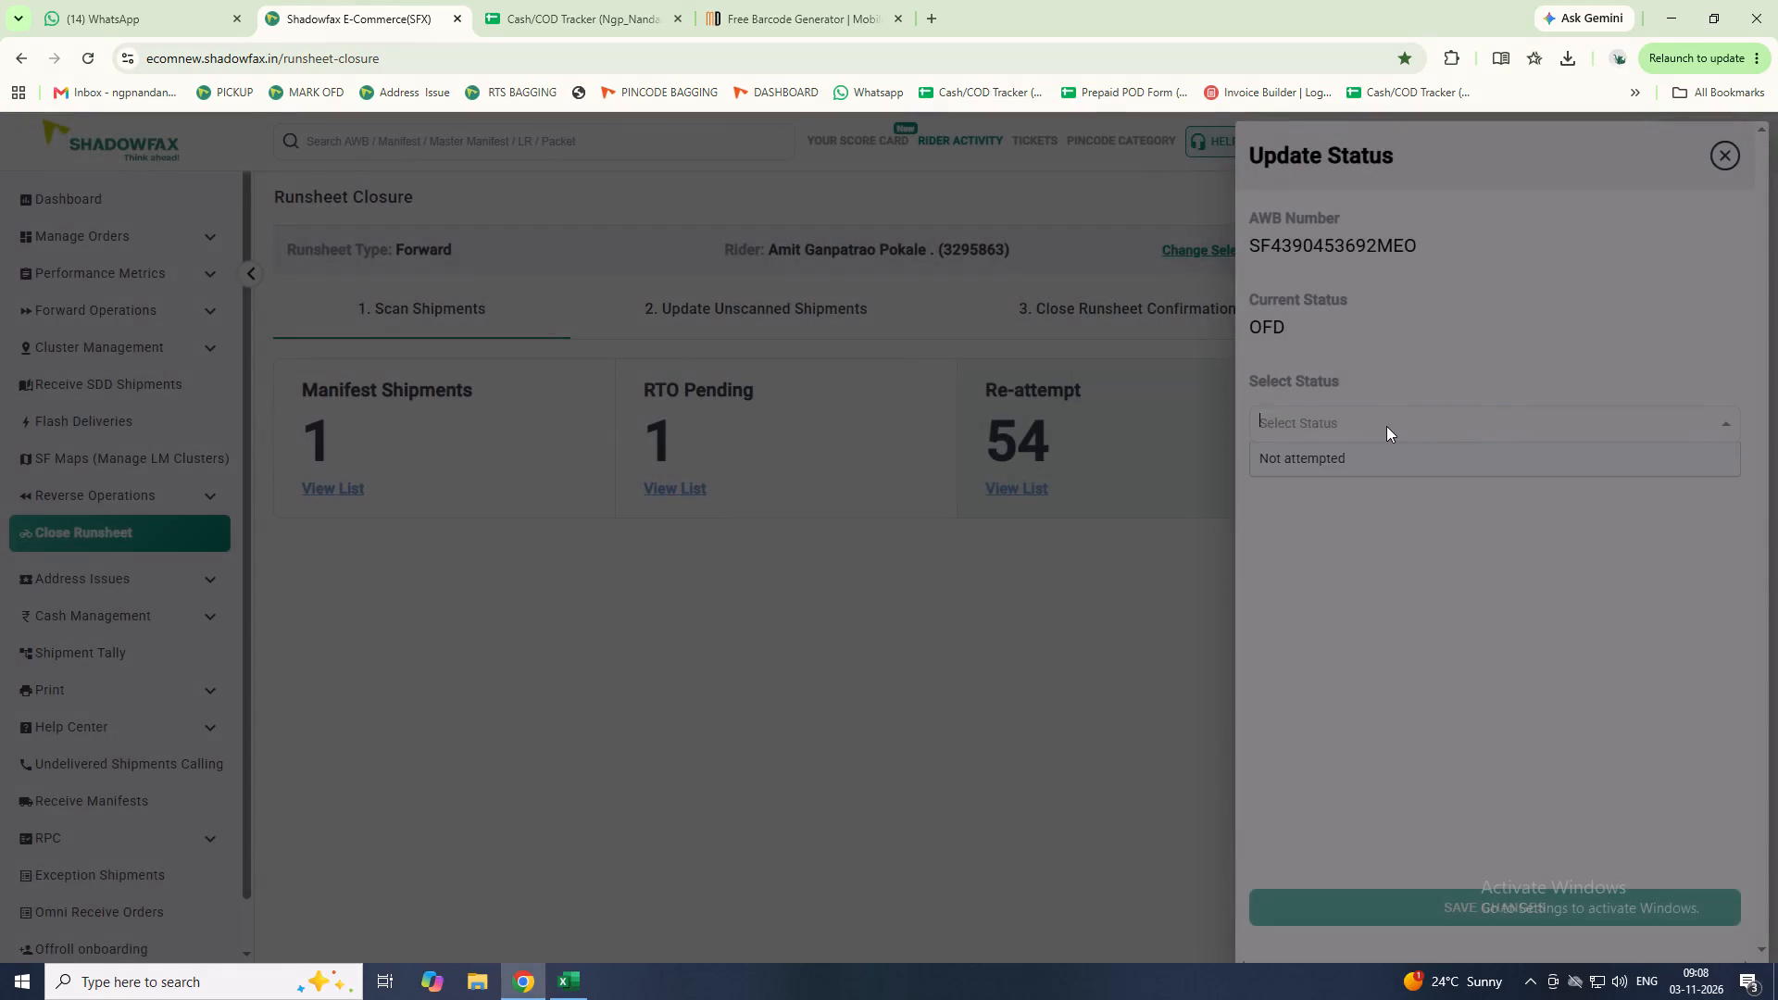
{"action": "left_click", "coordinate": [1370, 455]}
{"action": "left_click", "coordinate": [1371, 547]}
{"action": "left_click", "coordinate": [1351, 568]}
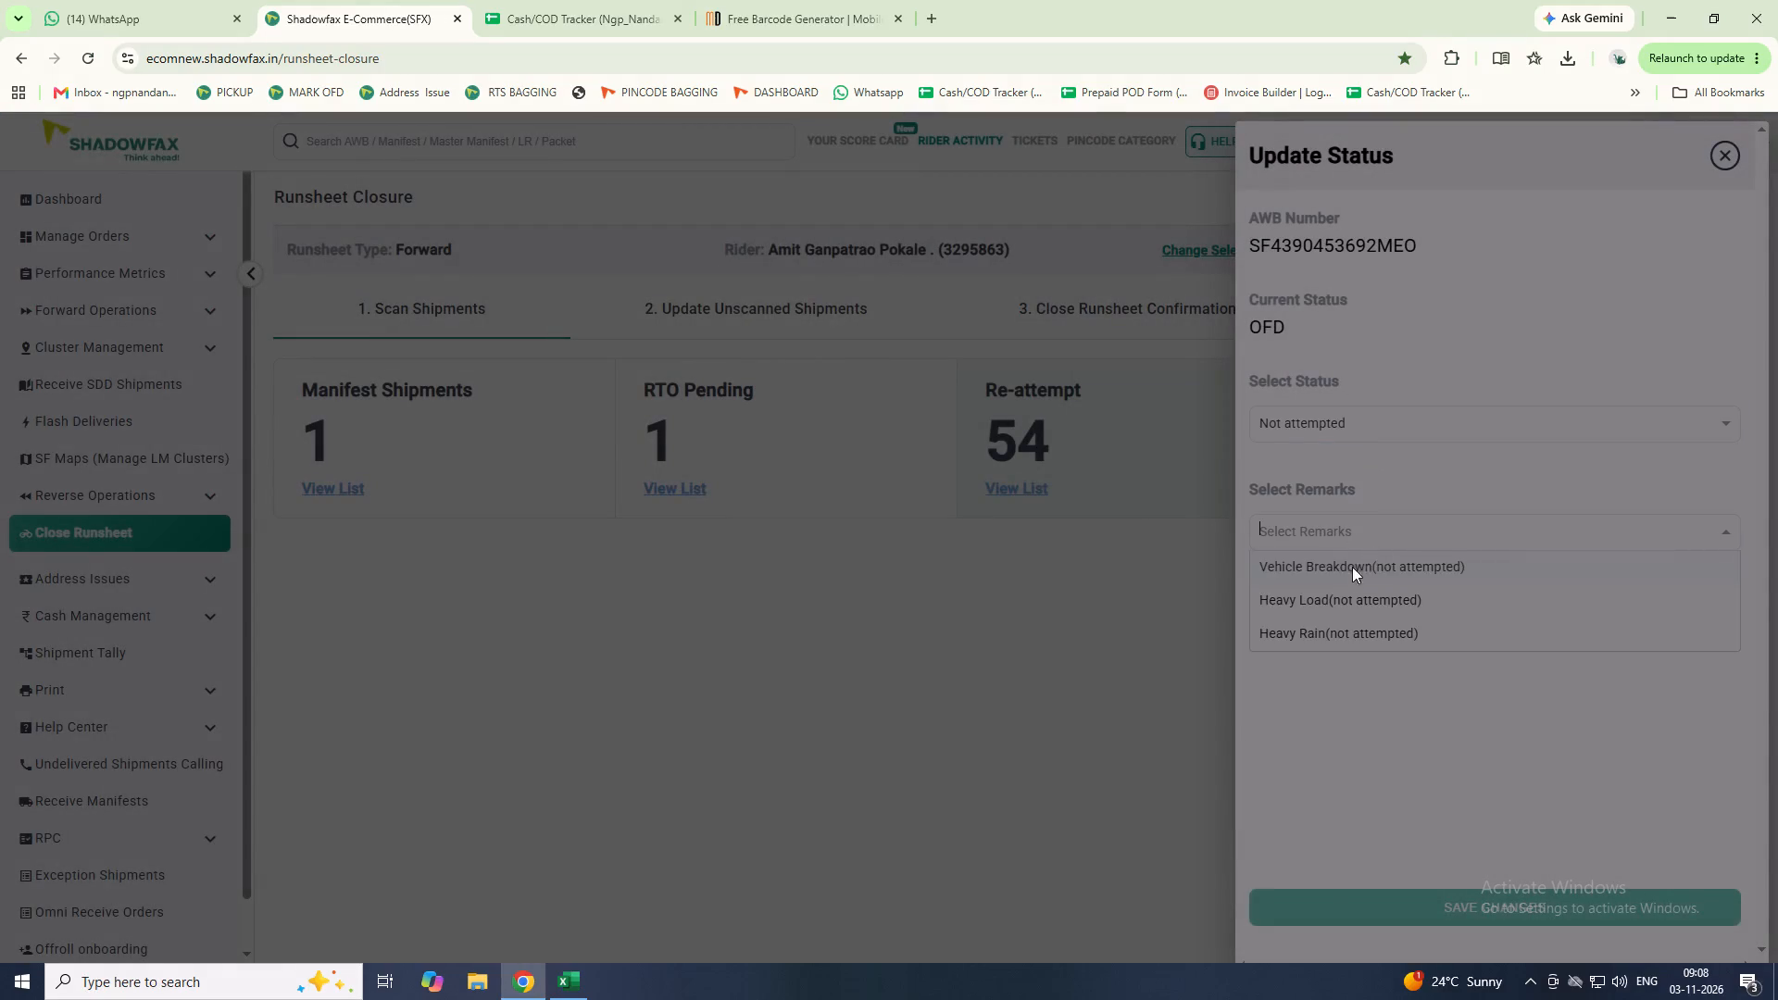
{"action": "left_click", "coordinate": [1298, 900]}
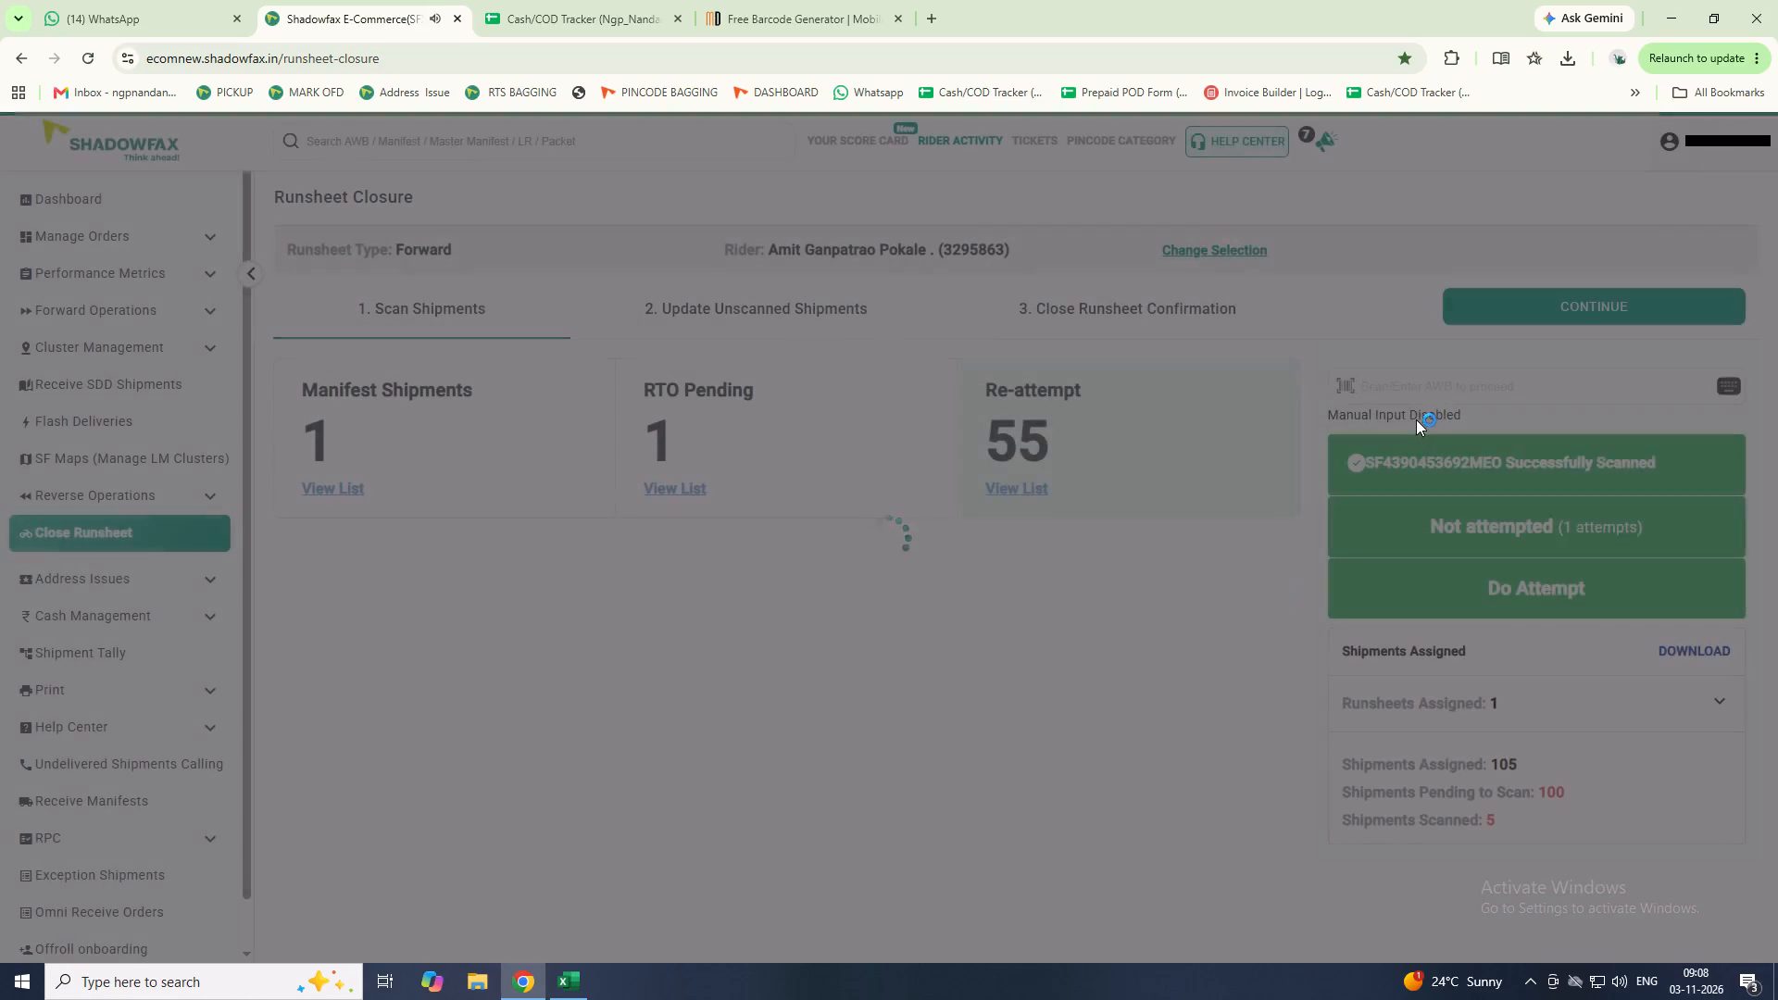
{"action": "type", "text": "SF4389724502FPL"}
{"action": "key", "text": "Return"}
{"action": "left_click", "coordinate": [1331, 422]}
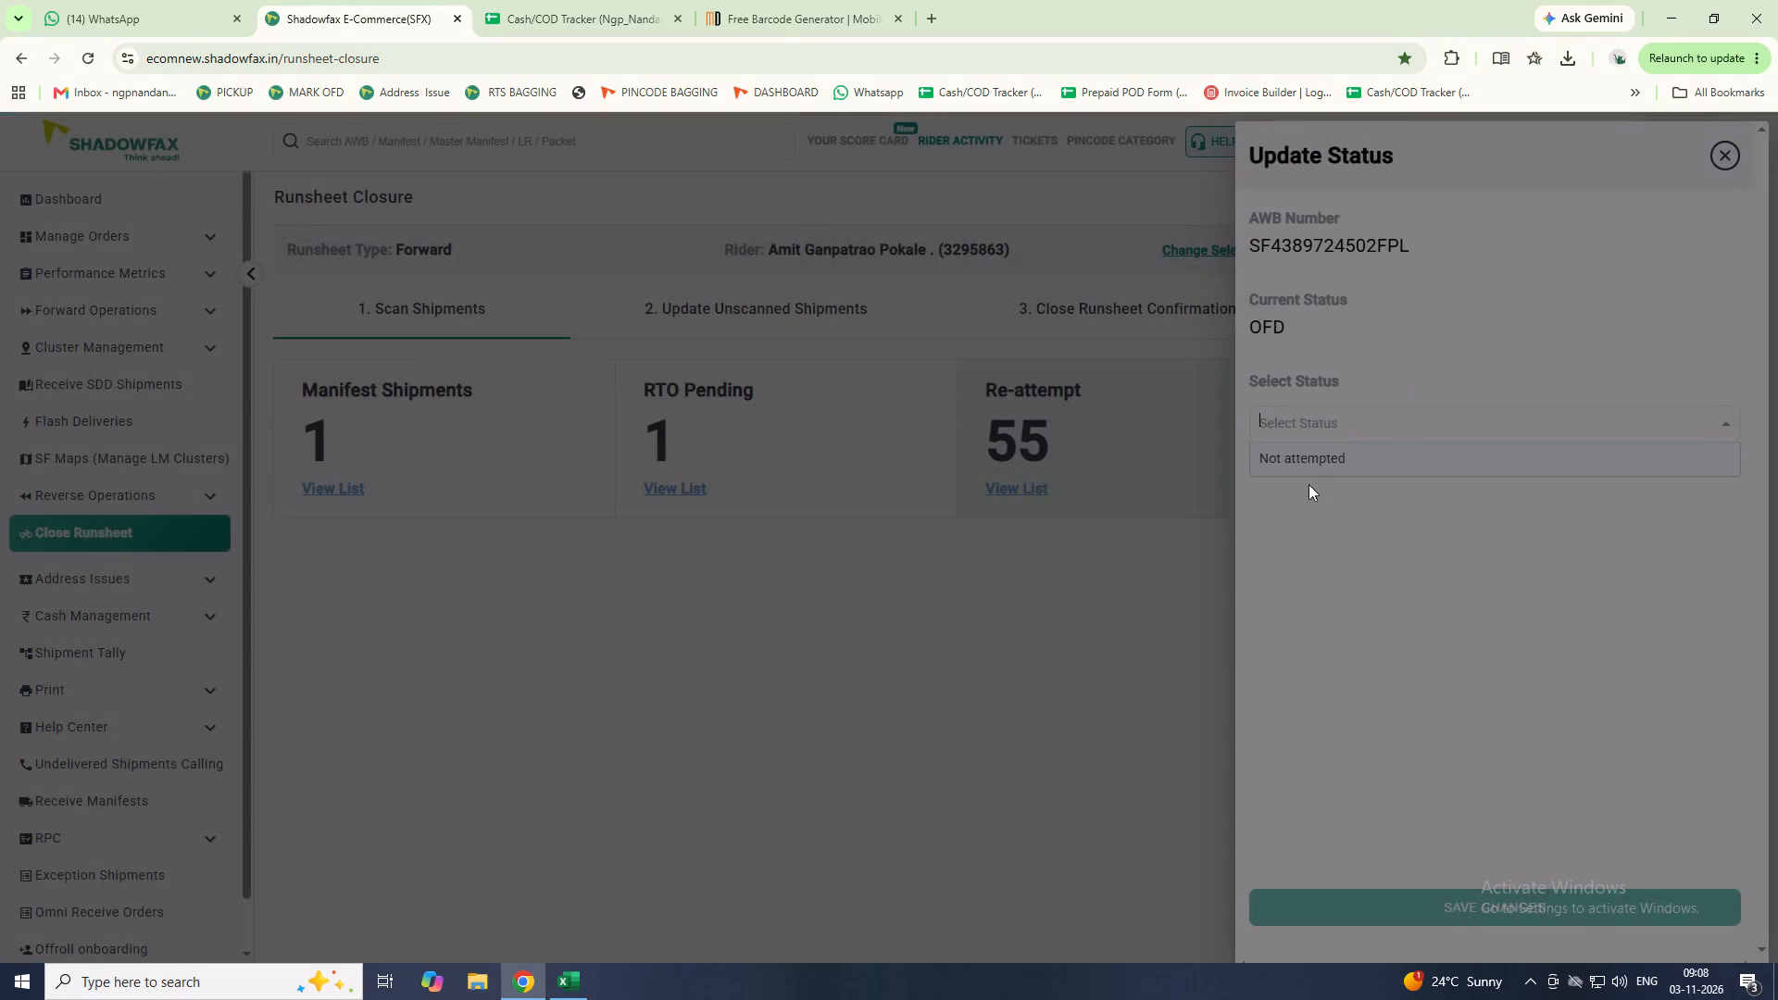
{"action": "left_click", "coordinate": [1323, 461]}
{"action": "left_click", "coordinate": [1324, 541]}
{"action": "left_click", "coordinate": [1317, 567]}
{"action": "left_click", "coordinate": [1288, 904]}
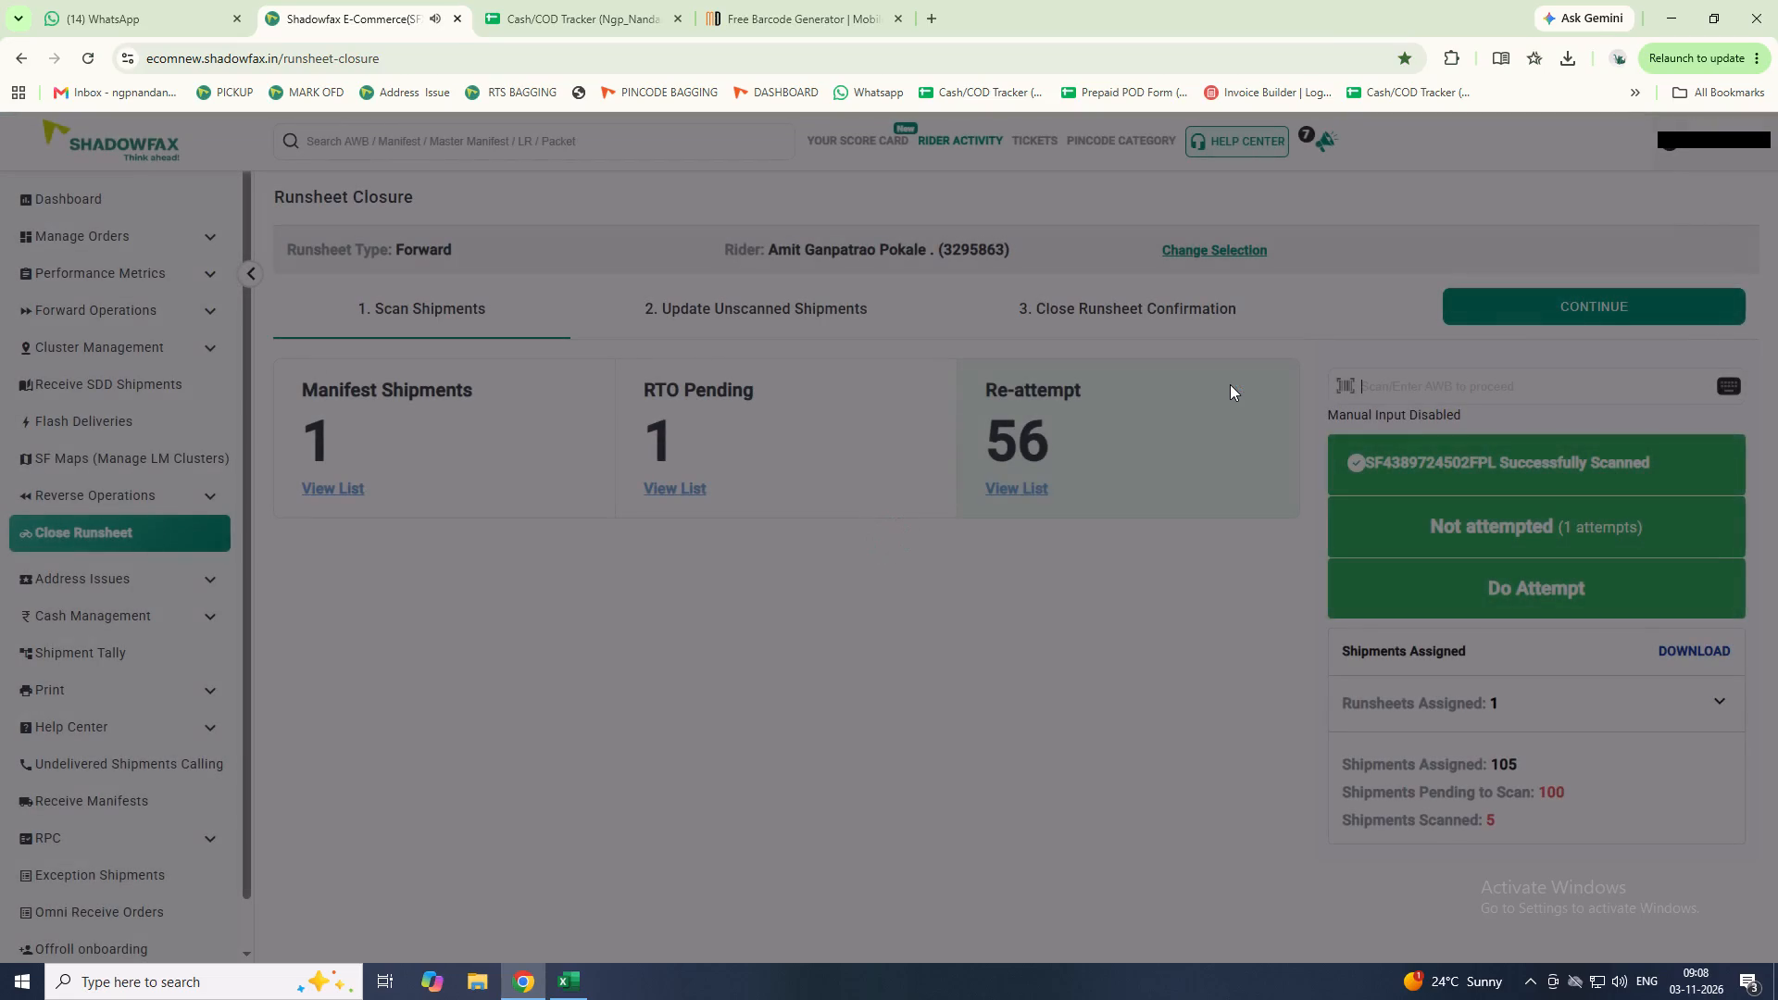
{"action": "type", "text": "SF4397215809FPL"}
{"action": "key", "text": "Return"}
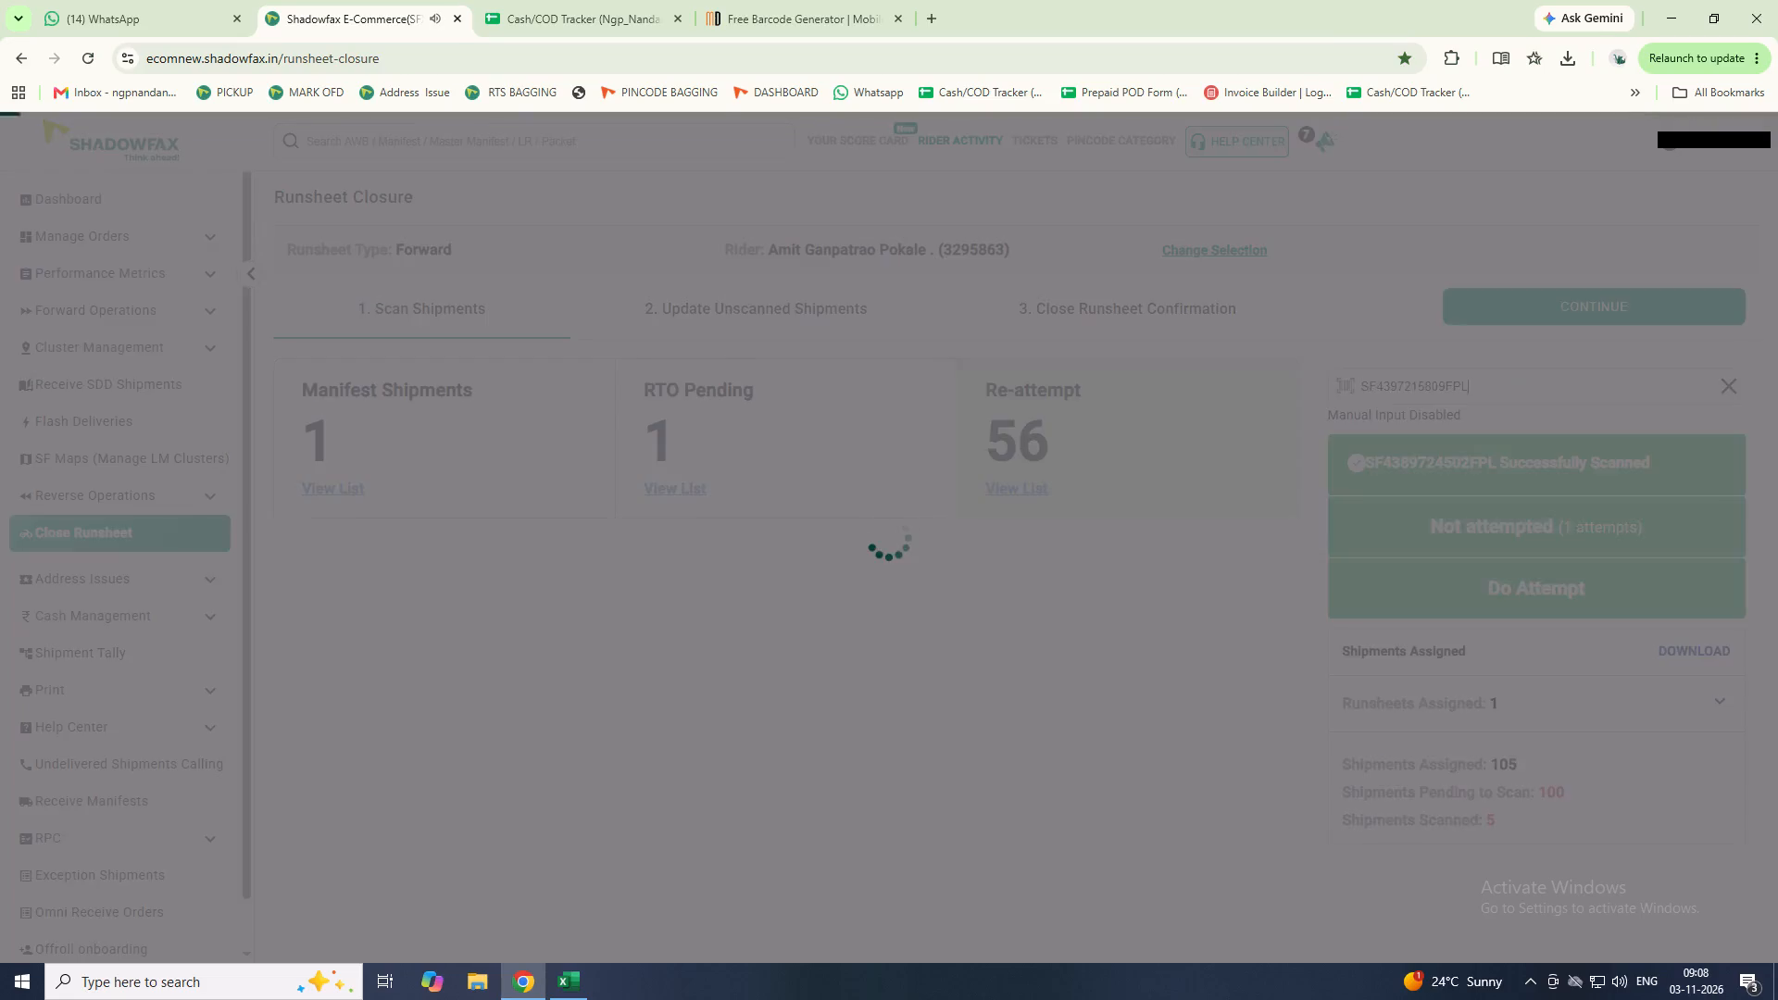
{"action": "left_click", "coordinate": [1430, 421]}
{"action": "left_click", "coordinate": [1346, 463]}
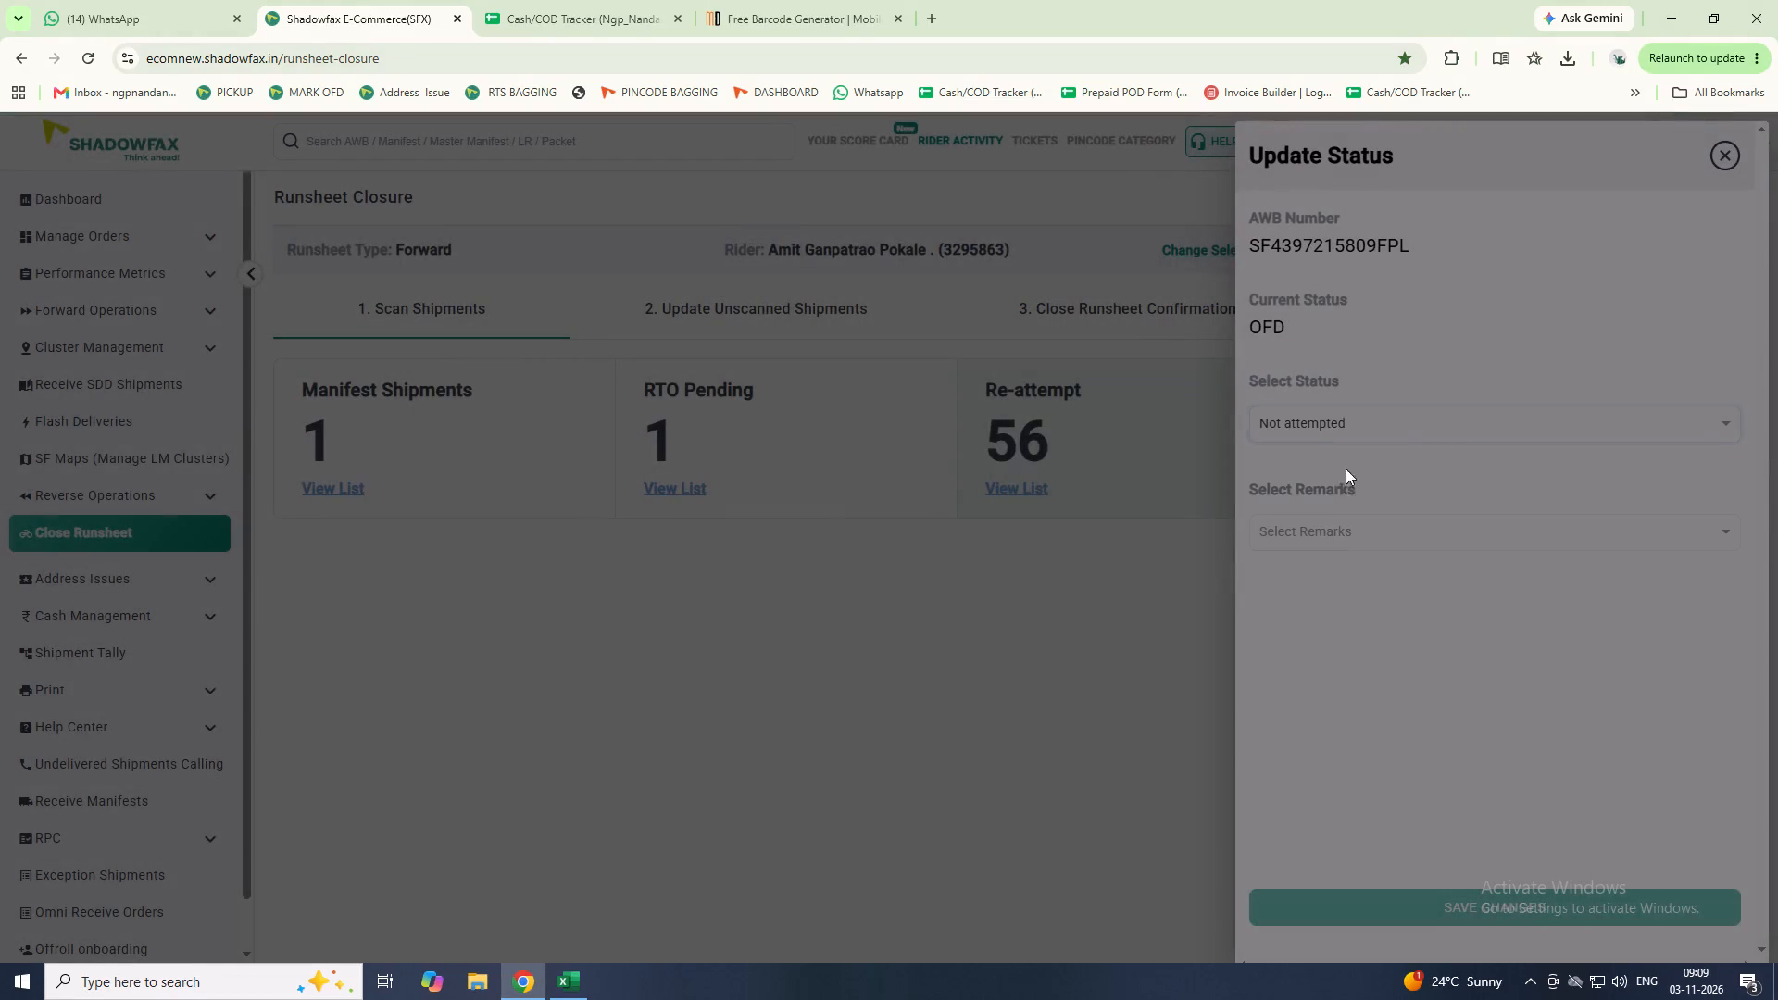
{"action": "left_click", "coordinate": [1333, 525]}
{"action": "left_click", "coordinate": [1321, 576]}
{"action": "left_click", "coordinate": [1294, 911]}
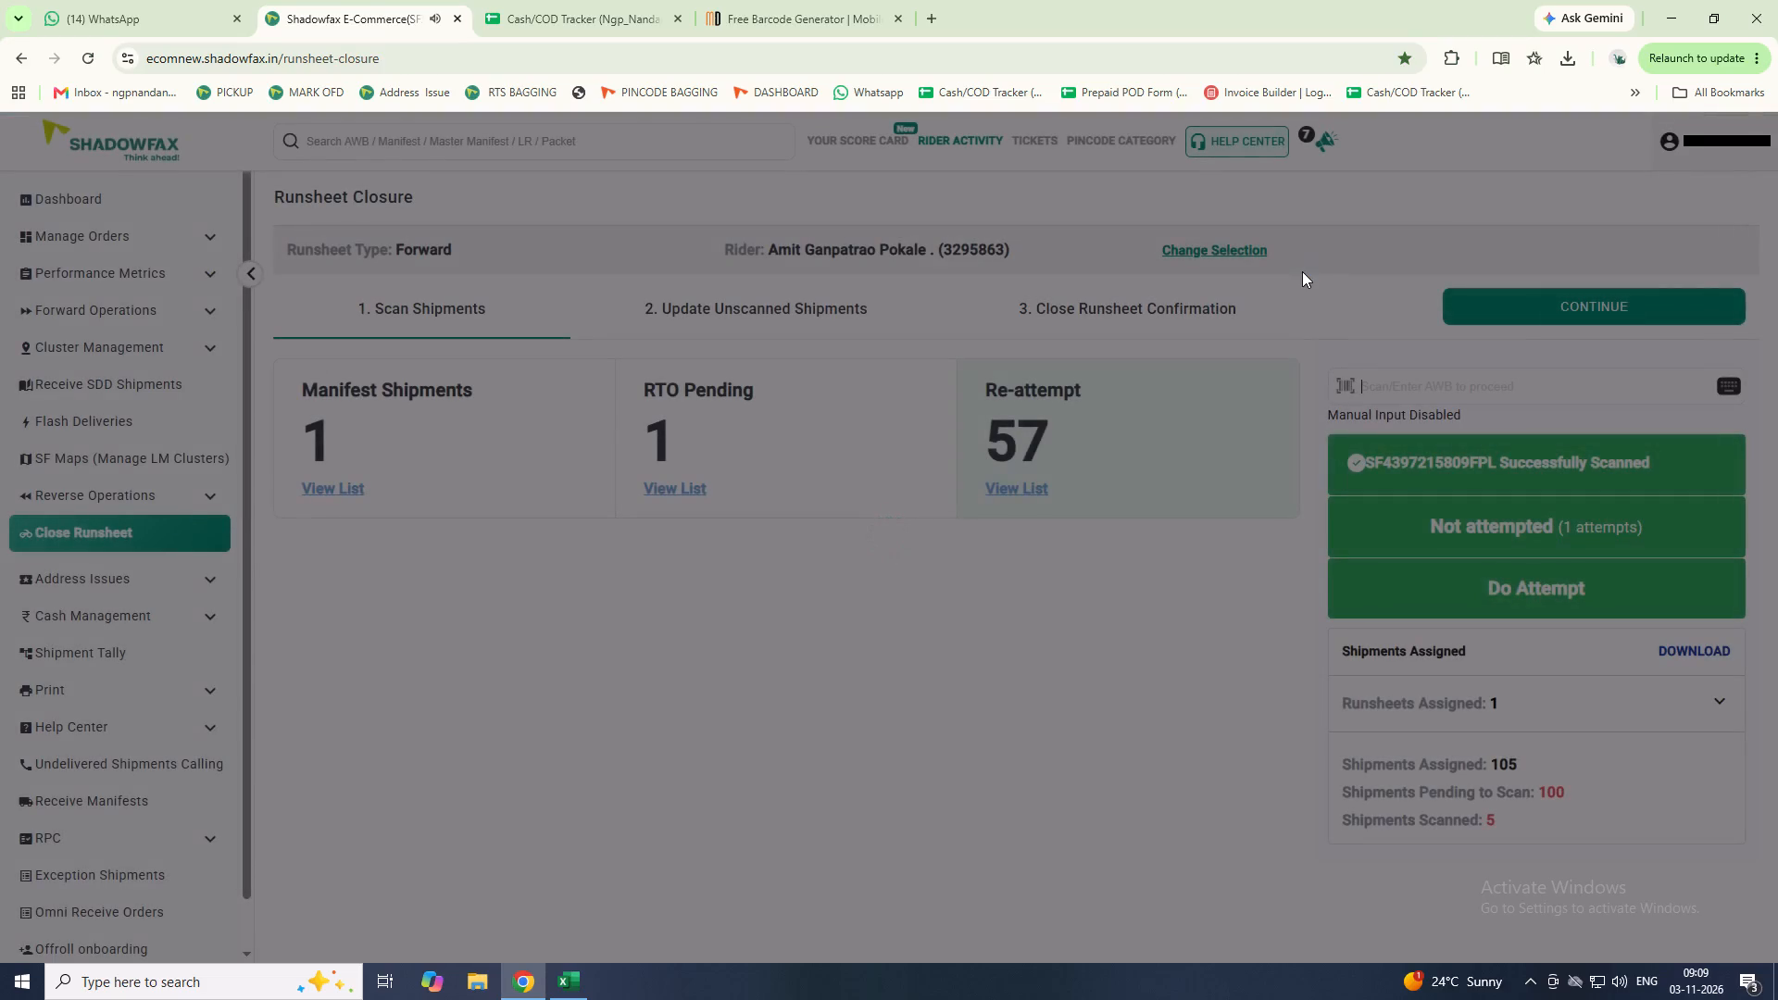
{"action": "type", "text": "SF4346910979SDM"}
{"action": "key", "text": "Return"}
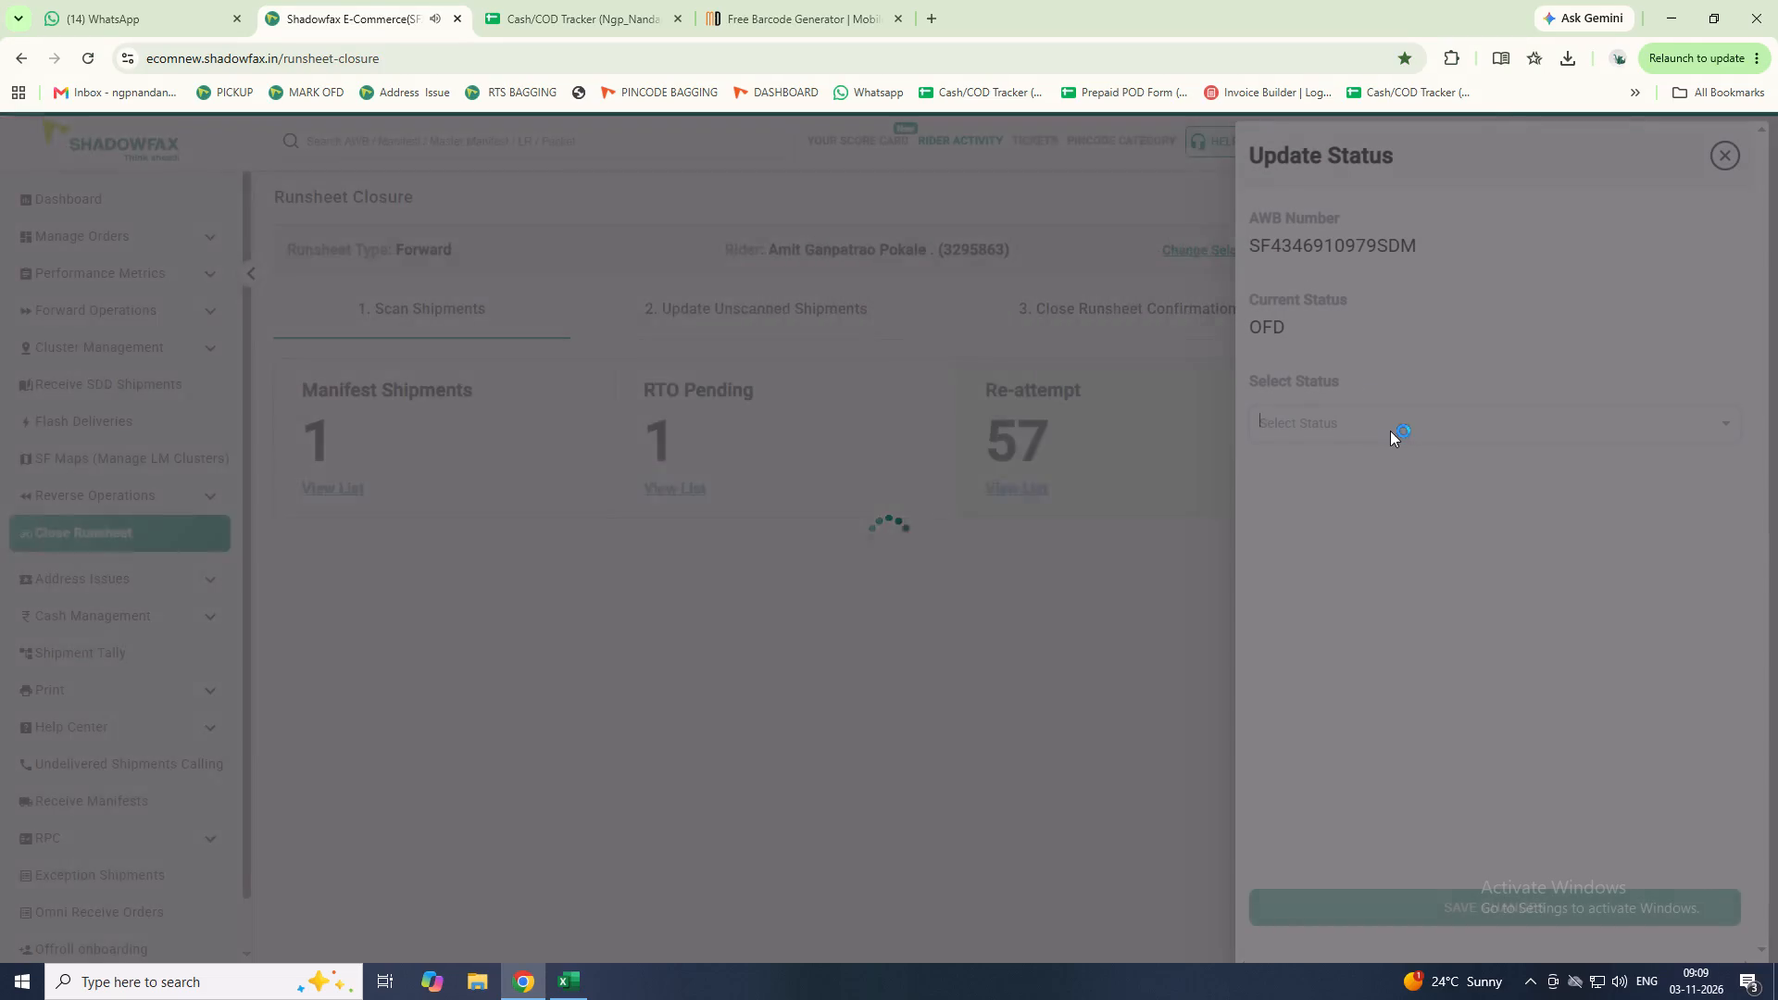
{"action": "left_click", "coordinate": [1386, 429]}
{"action": "left_click", "coordinate": [1295, 464]}
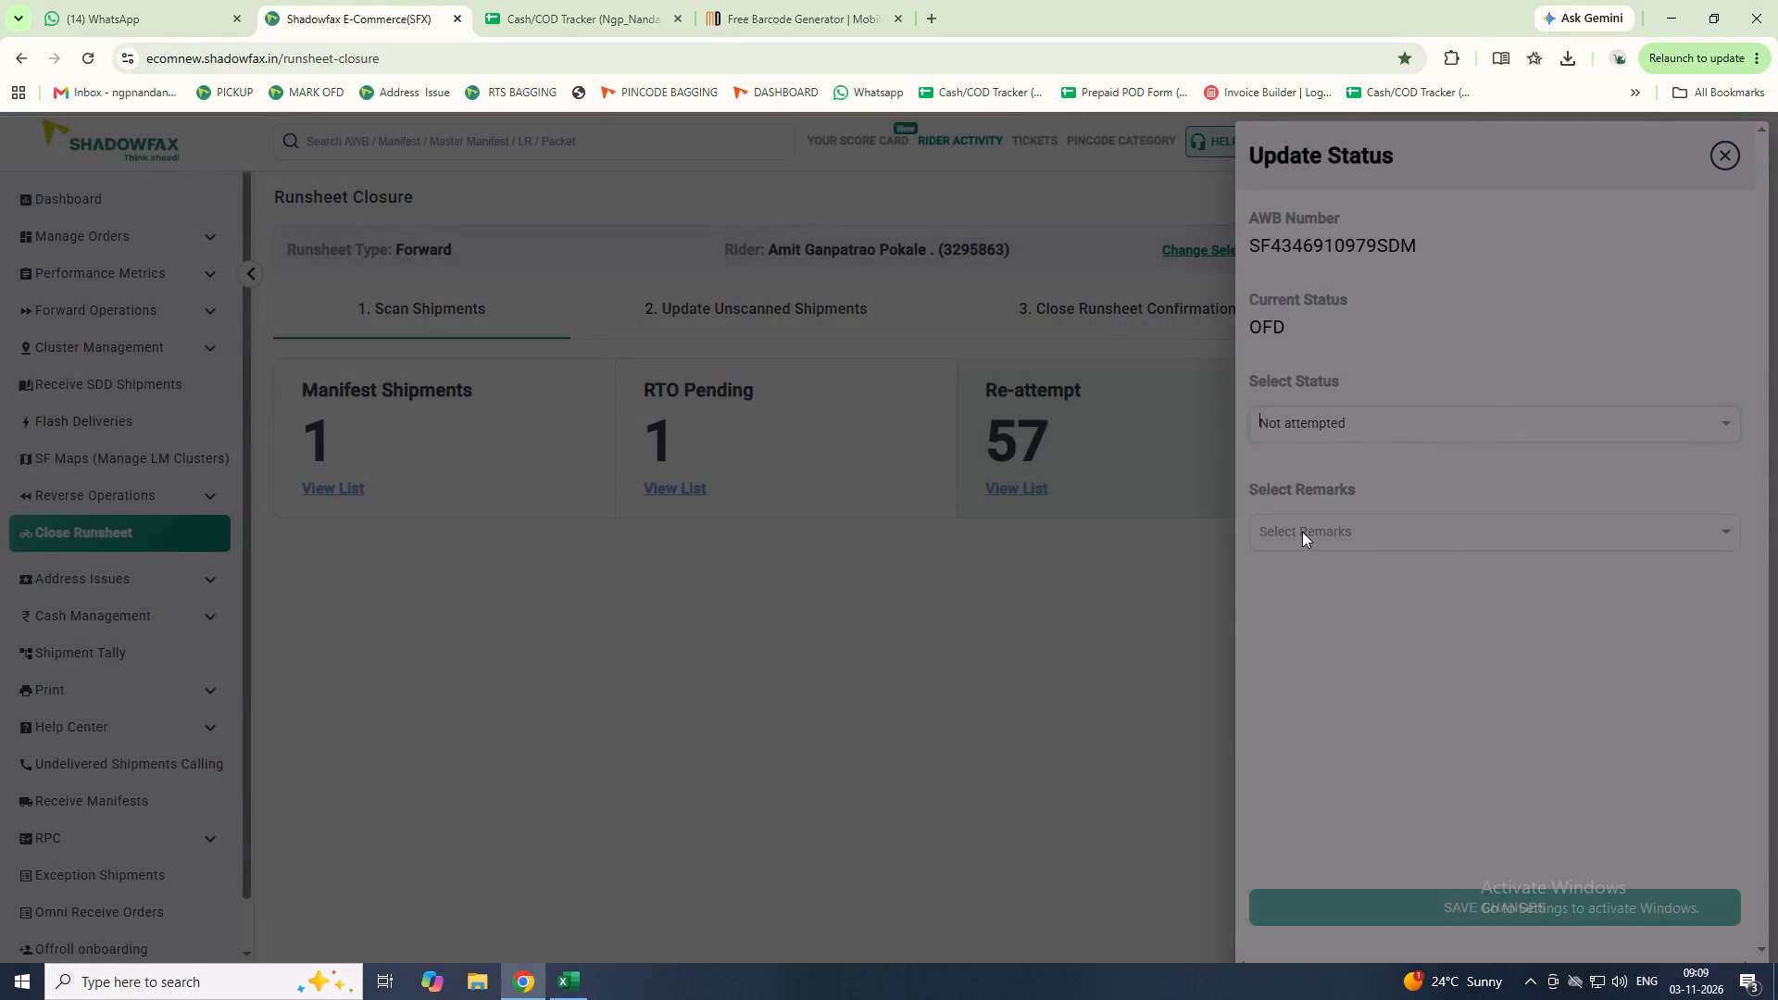
{"action": "left_click", "coordinate": [1302, 531]}
{"action": "left_click", "coordinate": [1296, 556]}
{"action": "left_click", "coordinate": [1333, 908]}
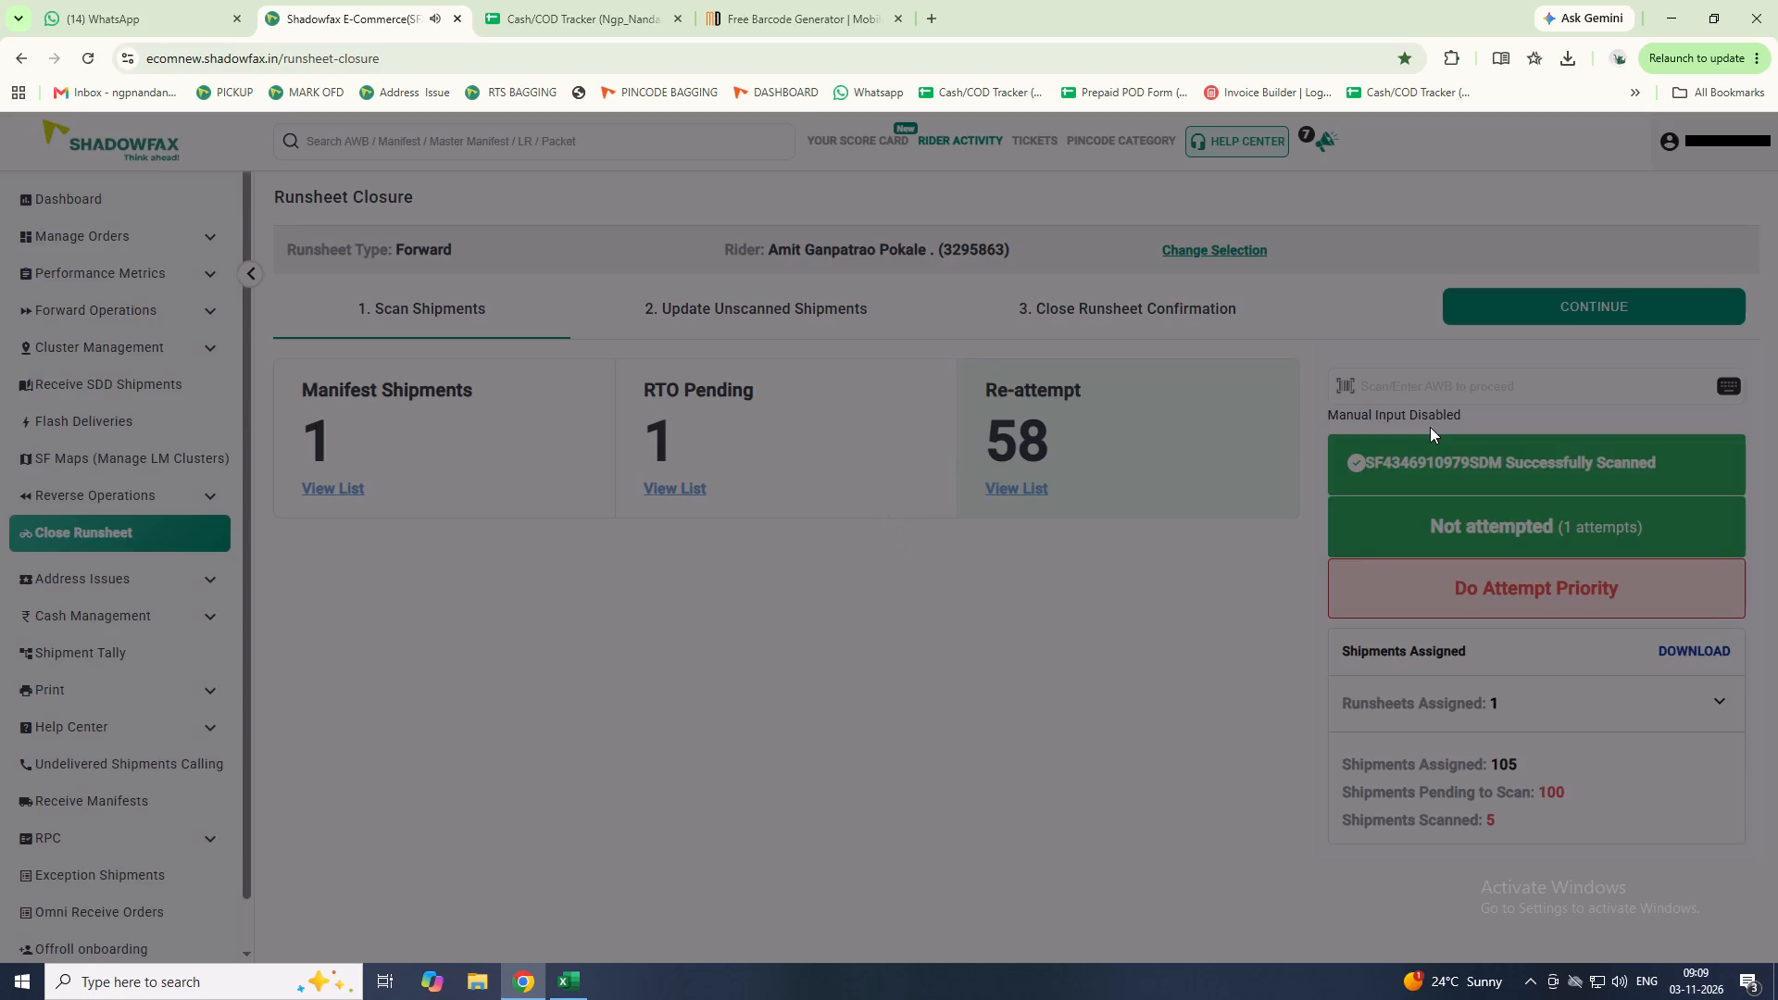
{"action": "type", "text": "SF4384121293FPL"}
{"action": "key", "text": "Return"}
{"action": "scroll", "coordinate": [1430, 426], "scroll_direction": "up", "scroll_amount": 1}
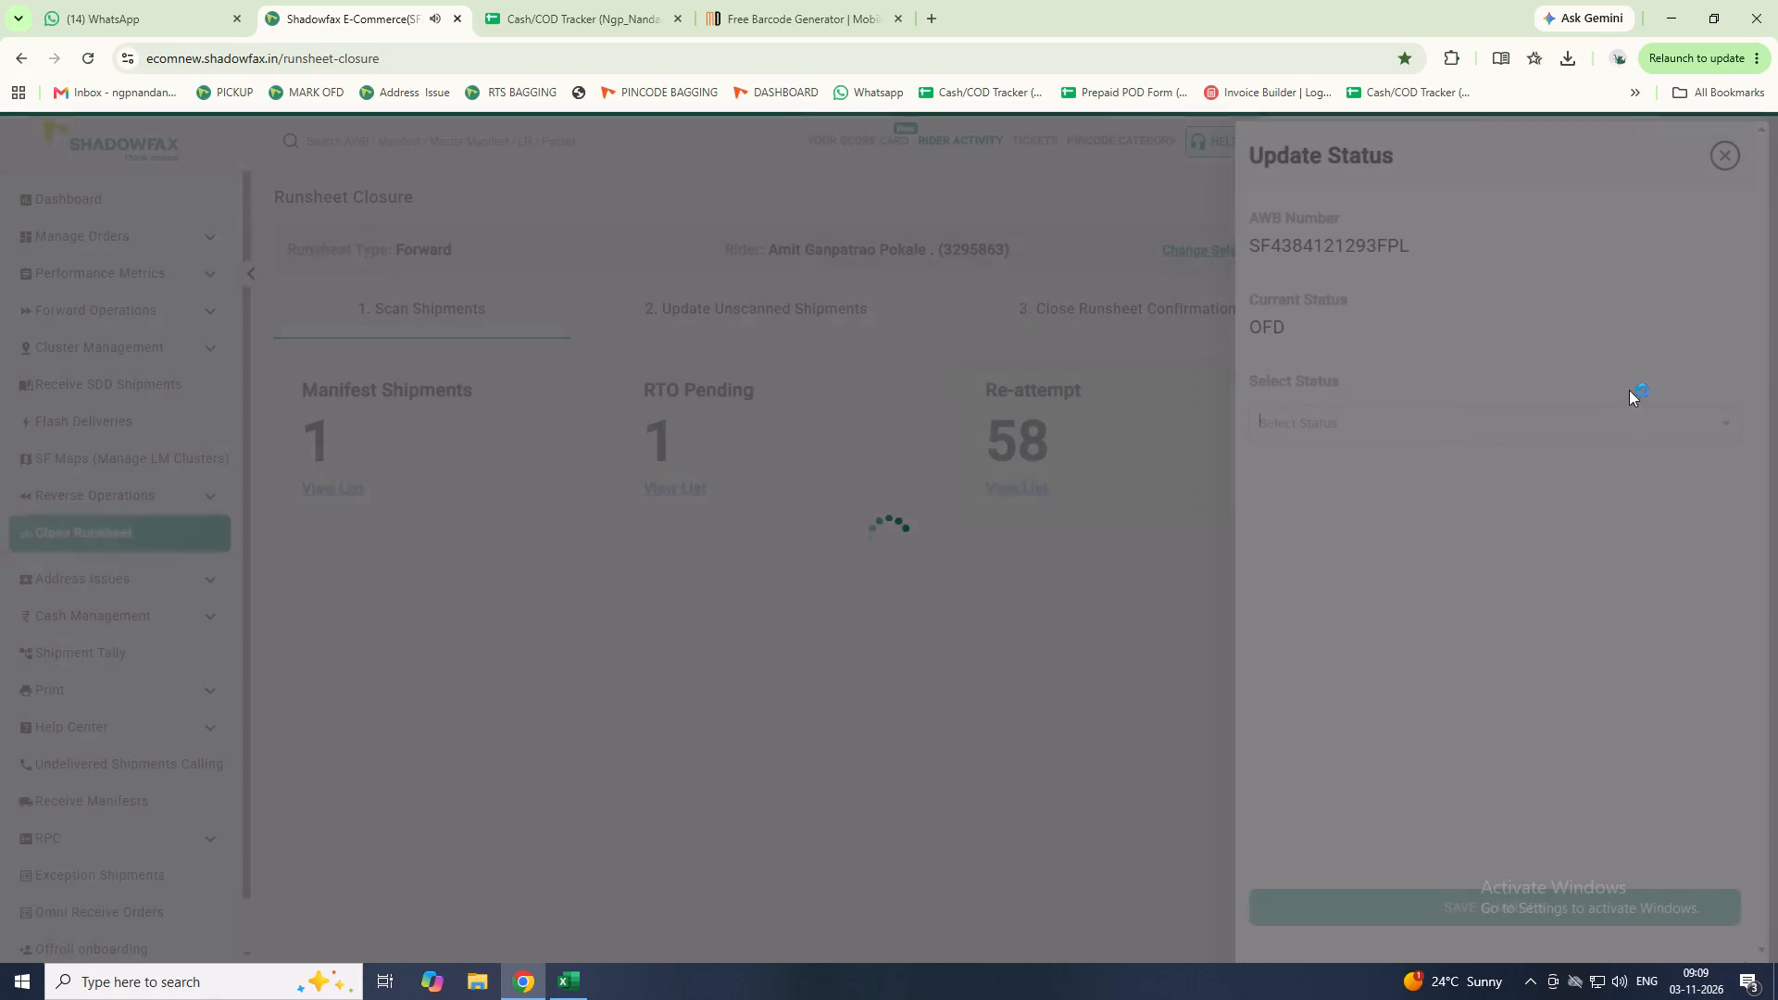
{"action": "left_click", "coordinate": [1503, 426]}
{"action": "left_click", "coordinate": [1359, 457]}
{"action": "left_click", "coordinate": [1326, 538]}
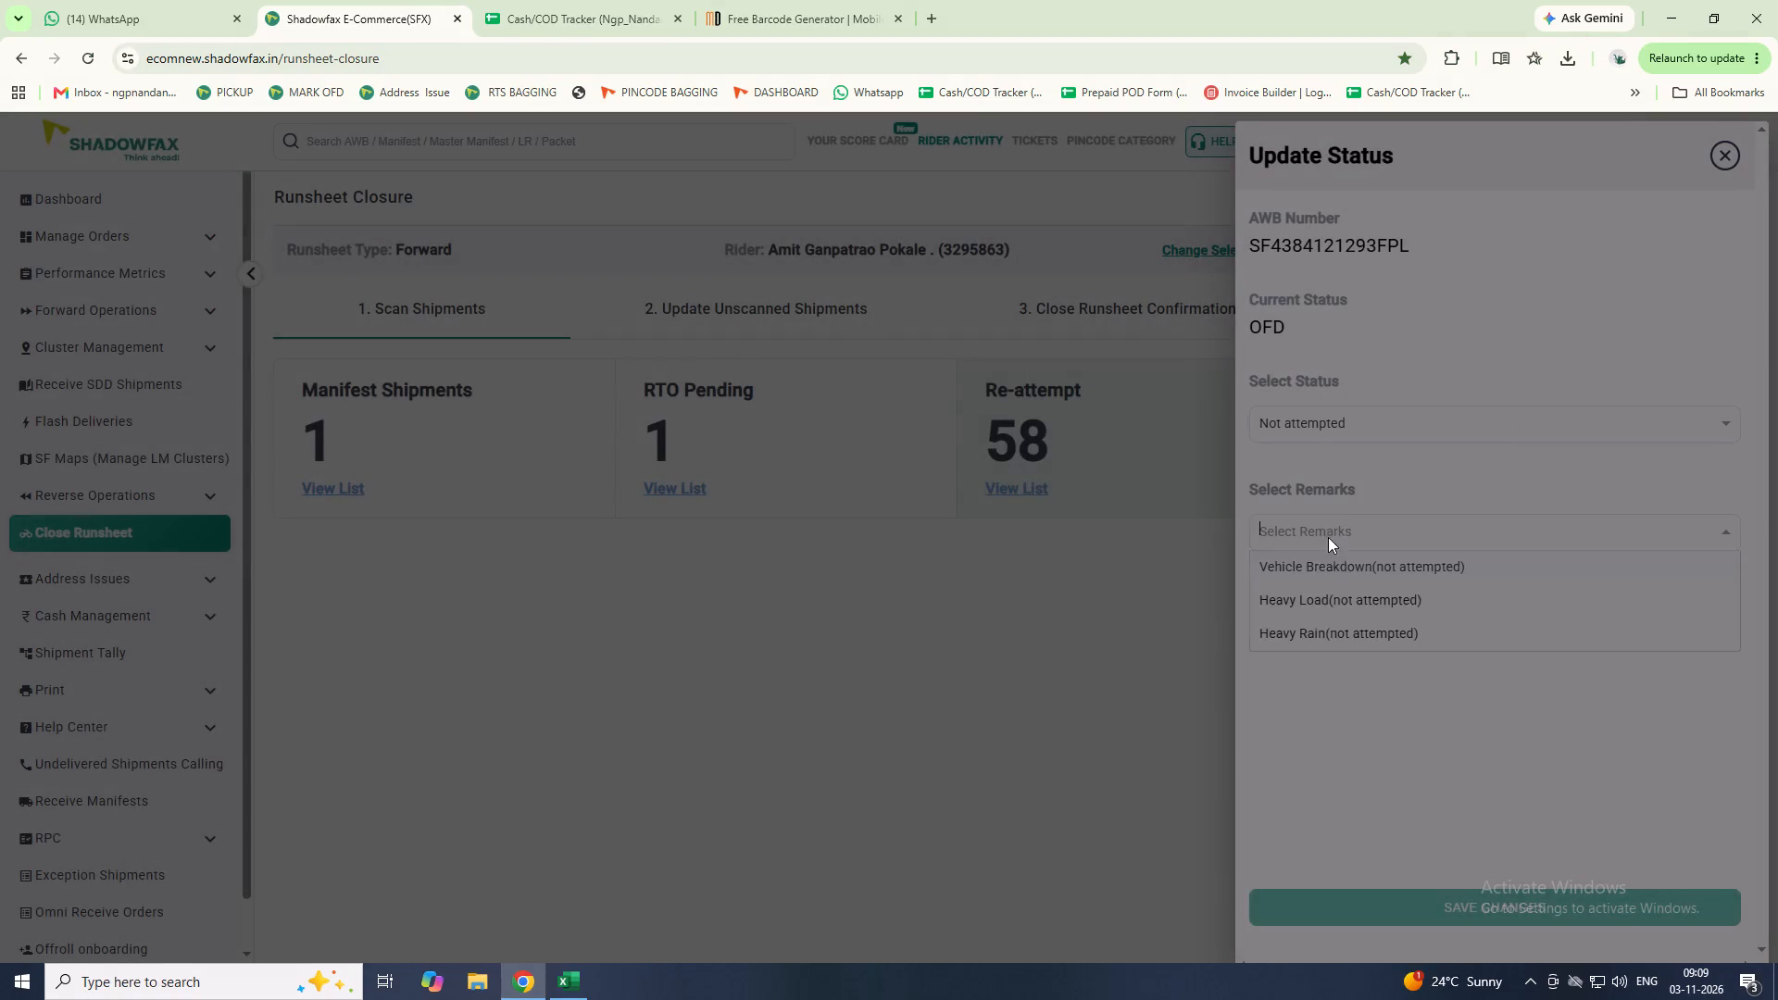
{"action": "left_click", "coordinate": [1317, 573]}
{"action": "left_click", "coordinate": [1366, 899]}
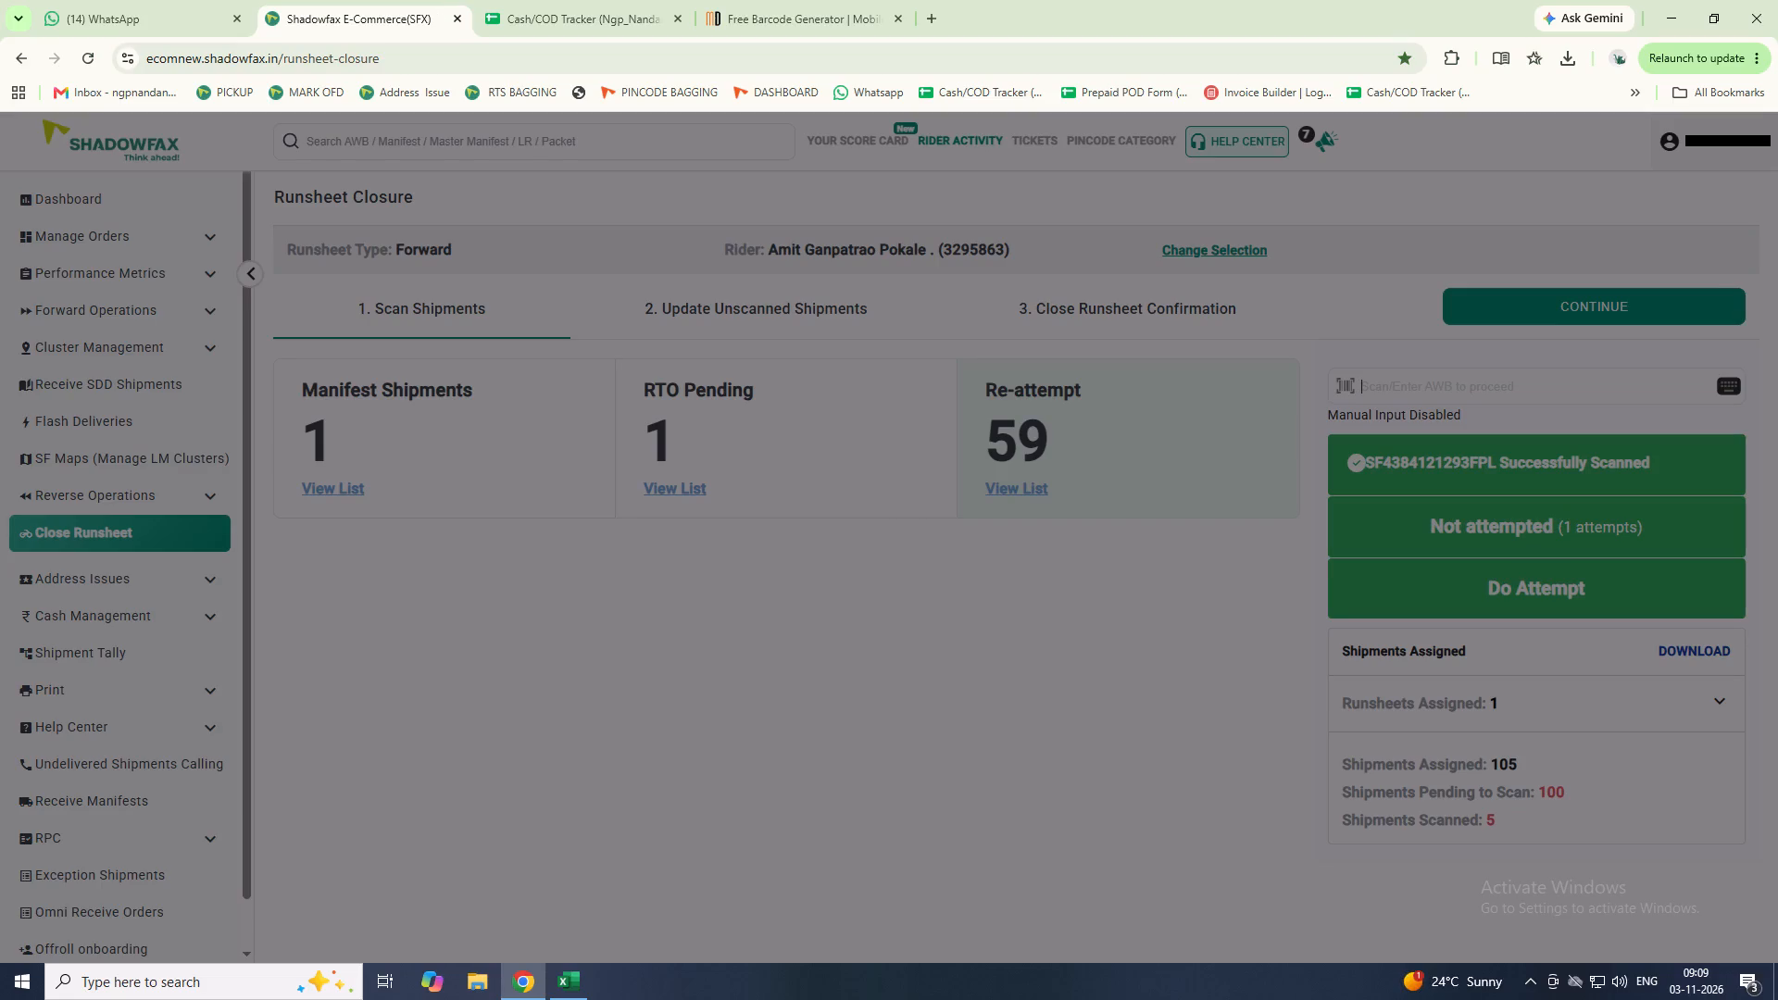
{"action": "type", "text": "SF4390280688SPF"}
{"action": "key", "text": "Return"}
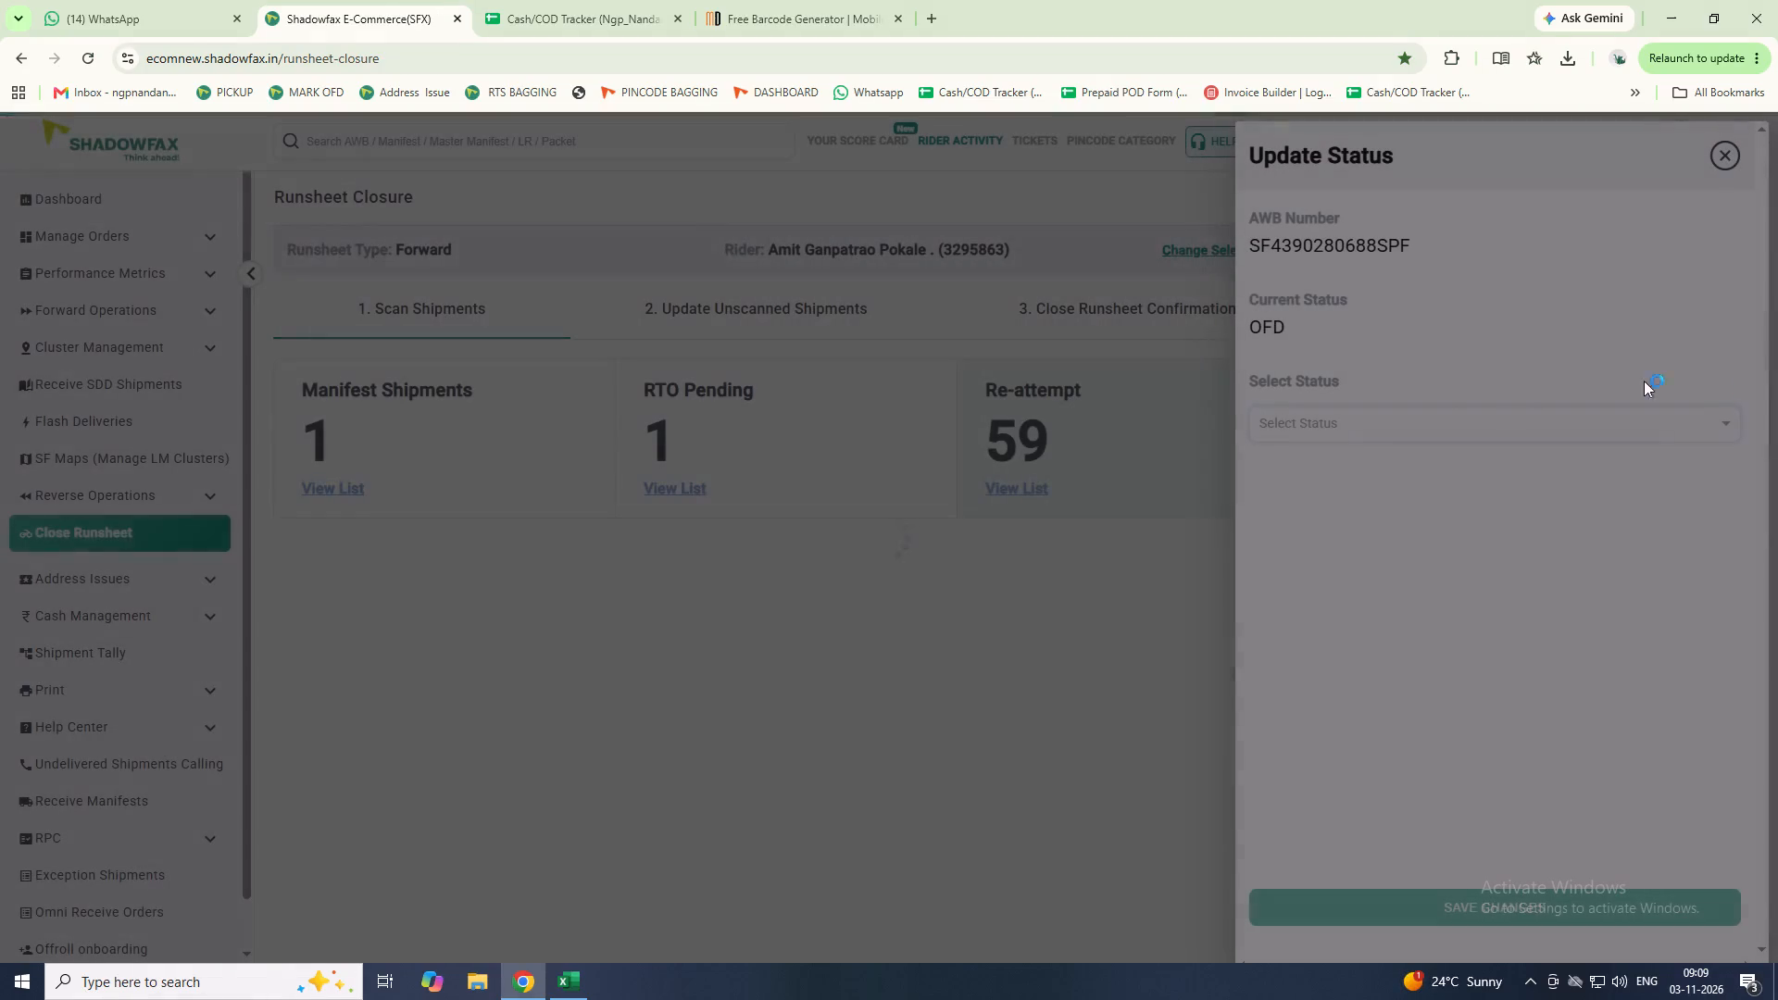
{"action": "left_click", "coordinate": [1423, 423]}
{"action": "left_click", "coordinate": [1292, 471]}
{"action": "left_click", "coordinate": [1351, 555]}
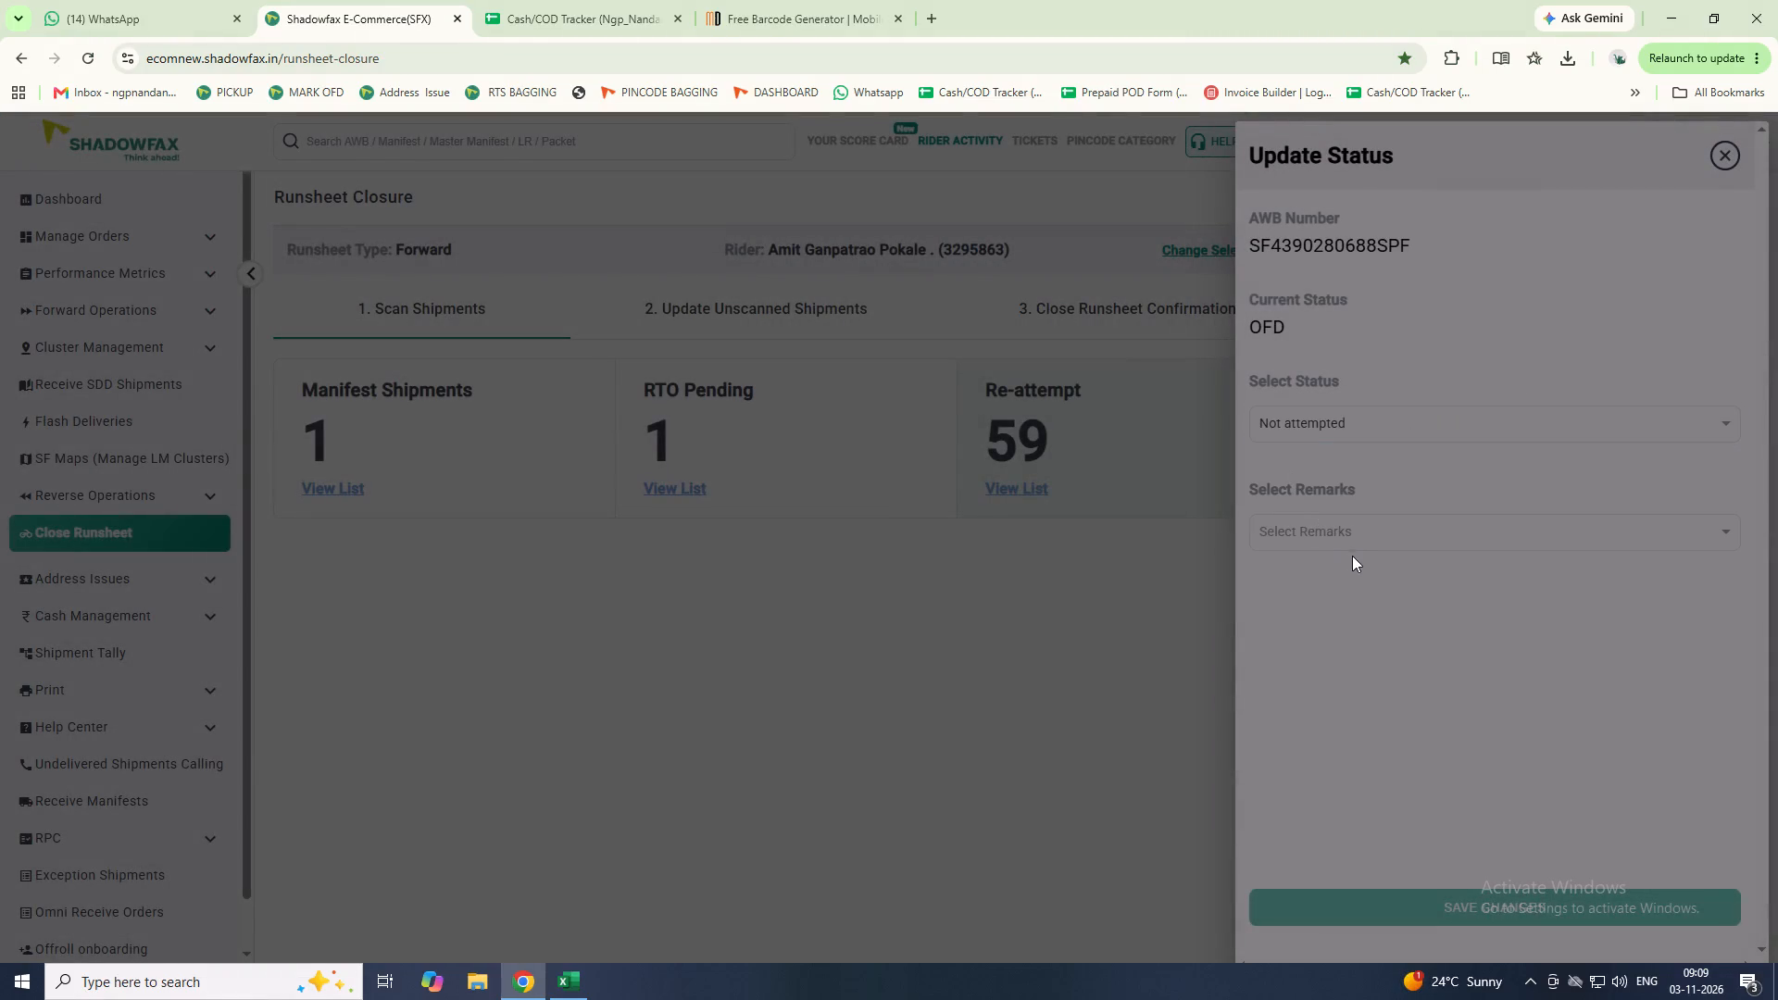
{"action": "left_click", "coordinate": [1380, 541]}
{"action": "left_click", "coordinate": [1335, 573]}
{"action": "left_click", "coordinate": [1325, 909]}
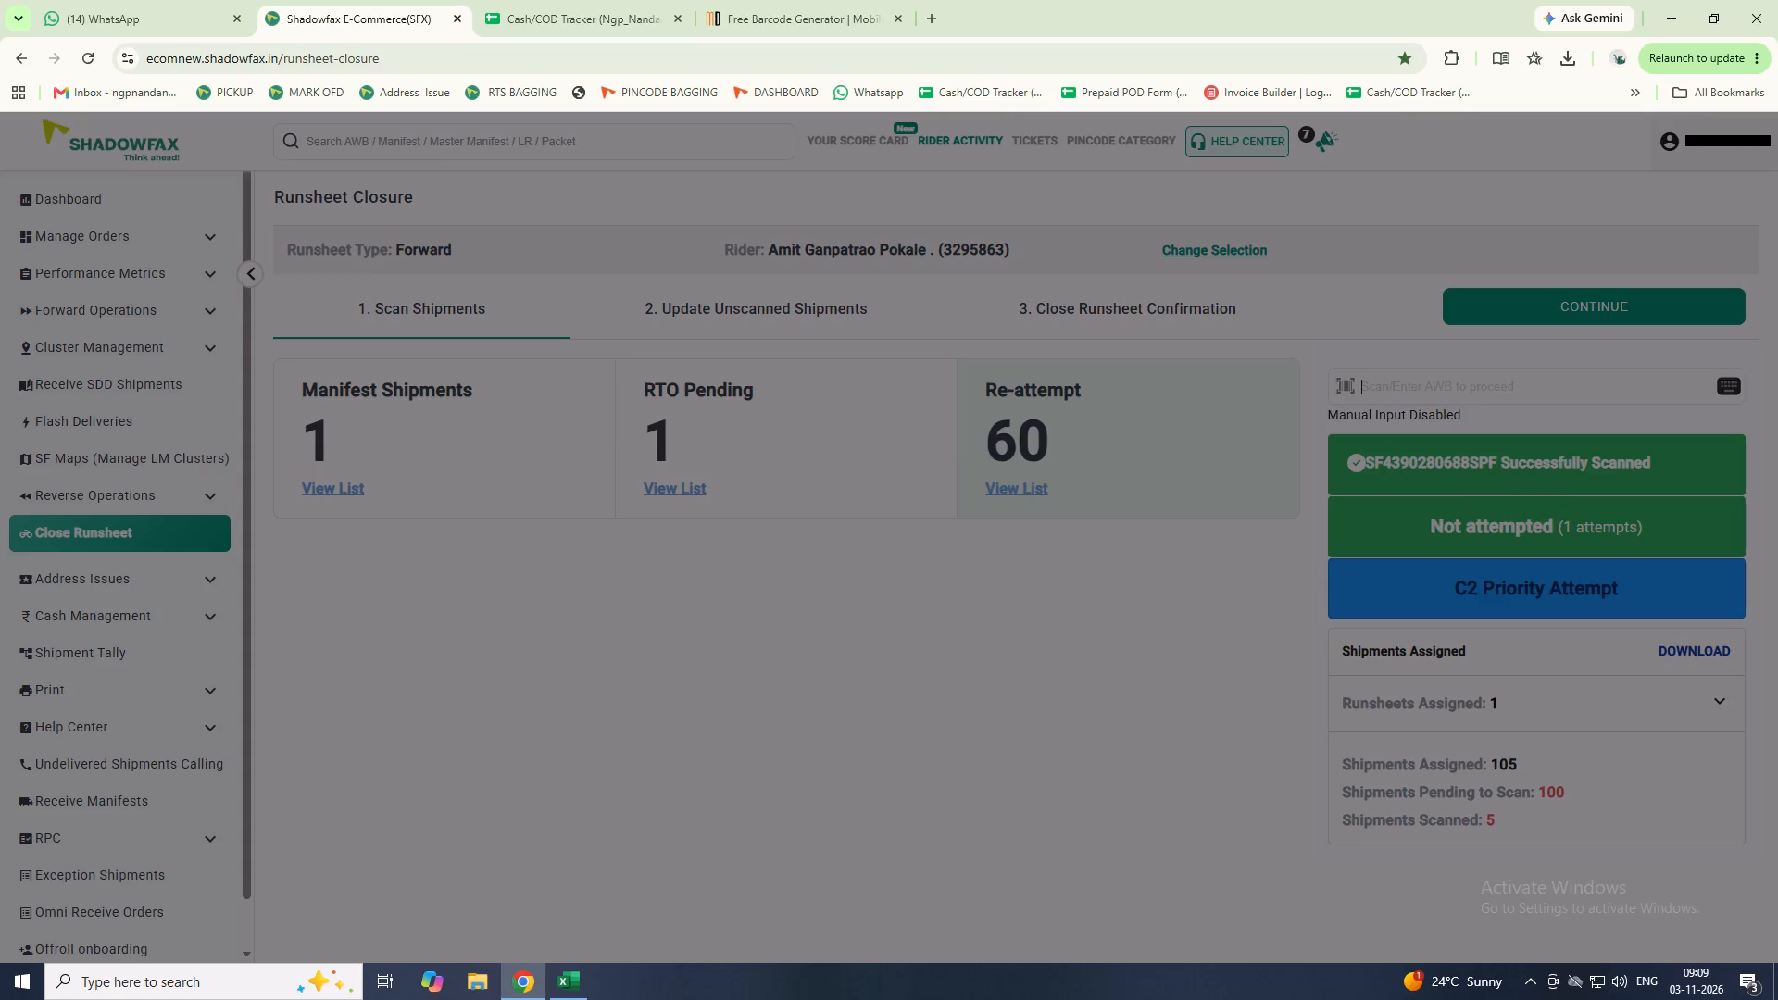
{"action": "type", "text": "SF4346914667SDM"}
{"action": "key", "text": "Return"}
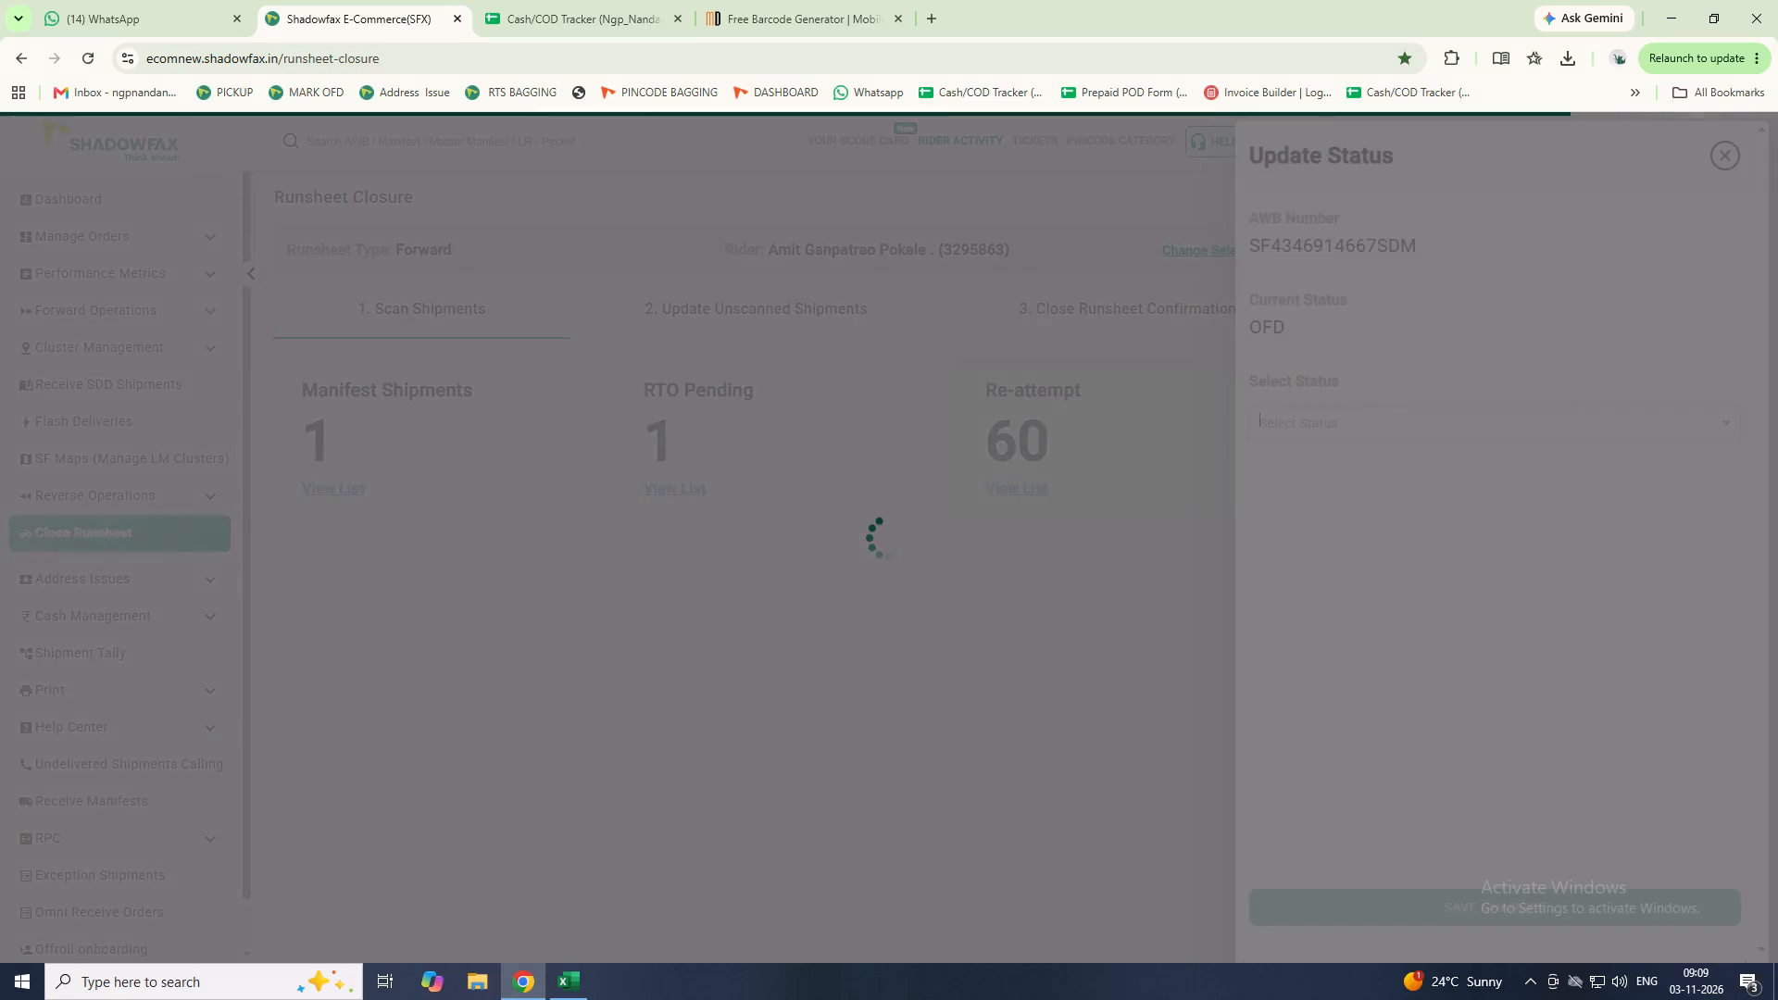
{"action": "left_click", "coordinate": [1301, 434]}
{"action": "left_click", "coordinate": [1295, 462]}
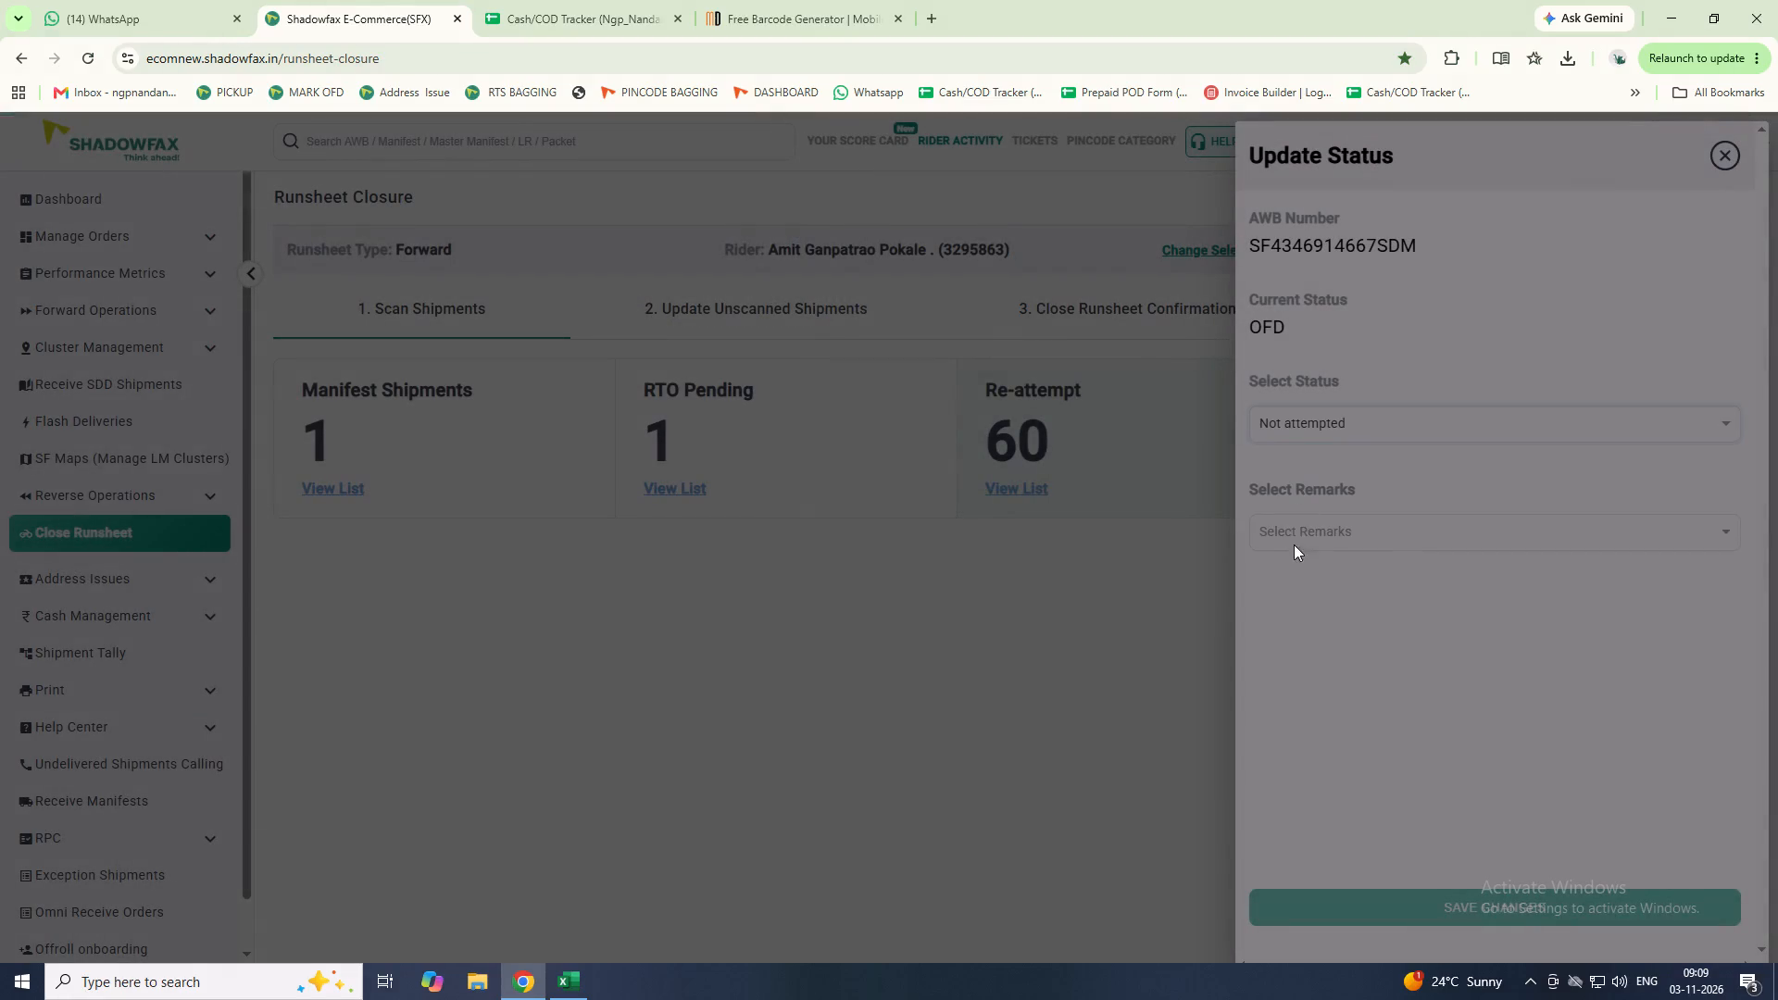
{"action": "left_click", "coordinate": [1296, 546]}
{"action": "left_click", "coordinate": [1299, 565]}
{"action": "left_click", "coordinate": [1305, 908]}
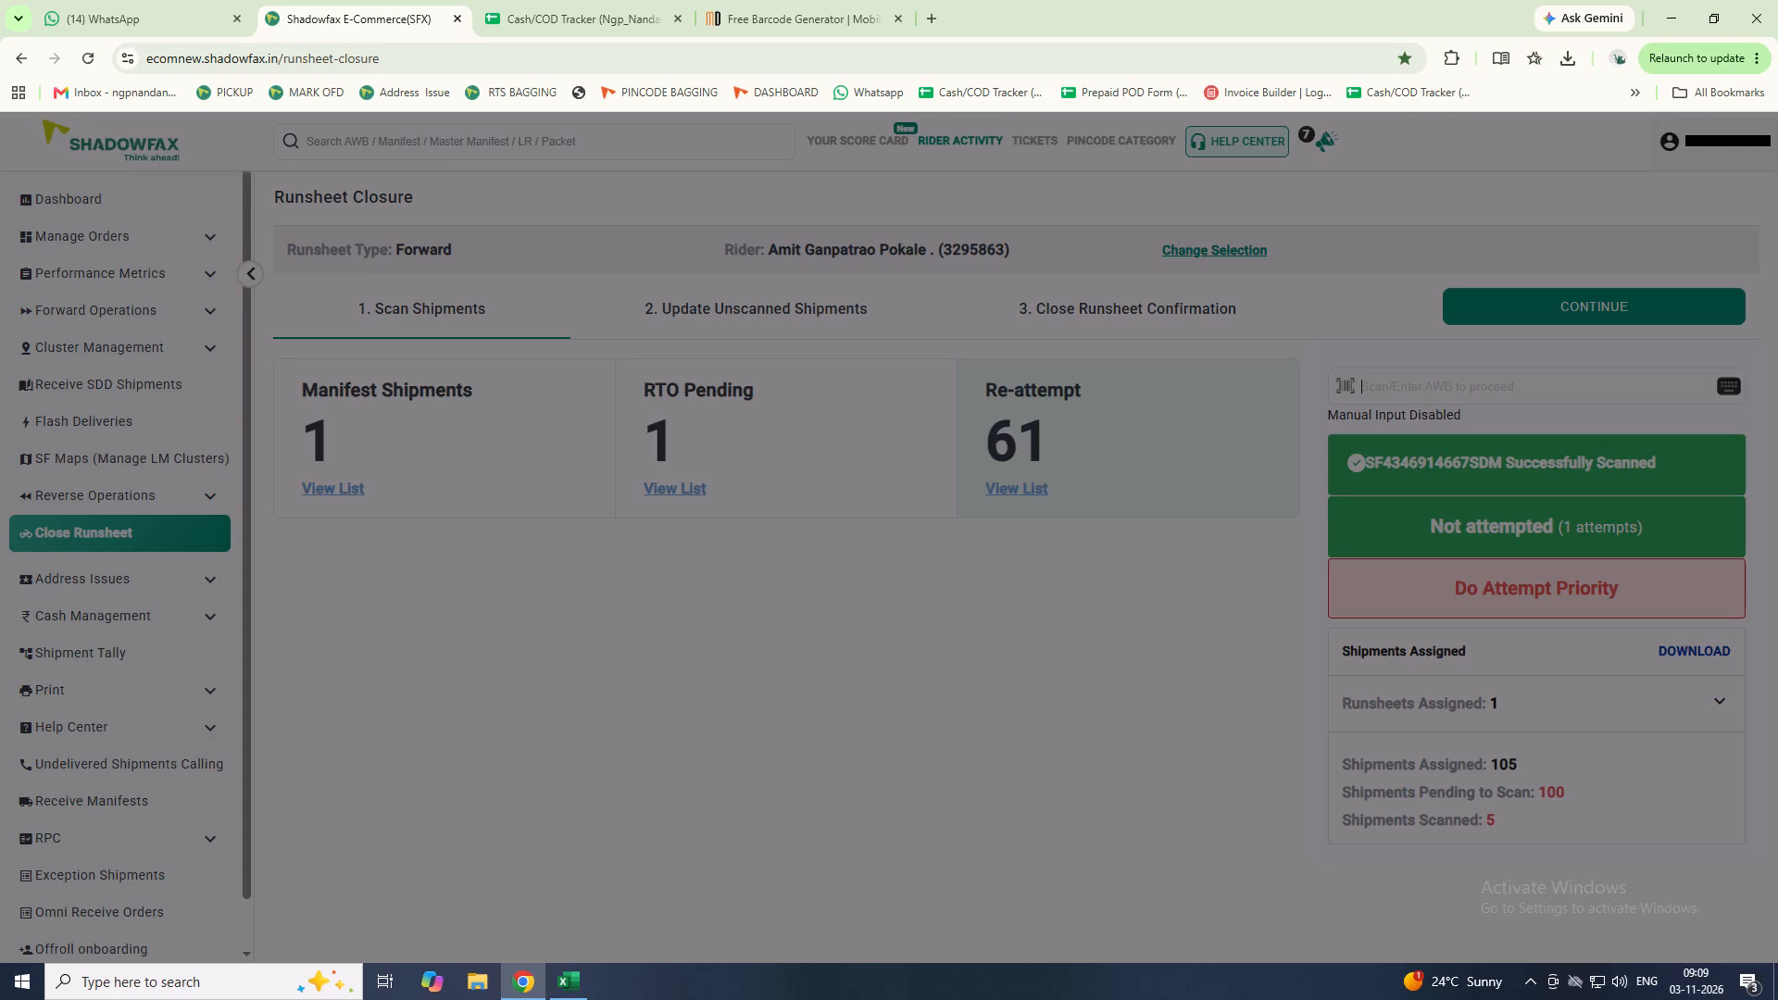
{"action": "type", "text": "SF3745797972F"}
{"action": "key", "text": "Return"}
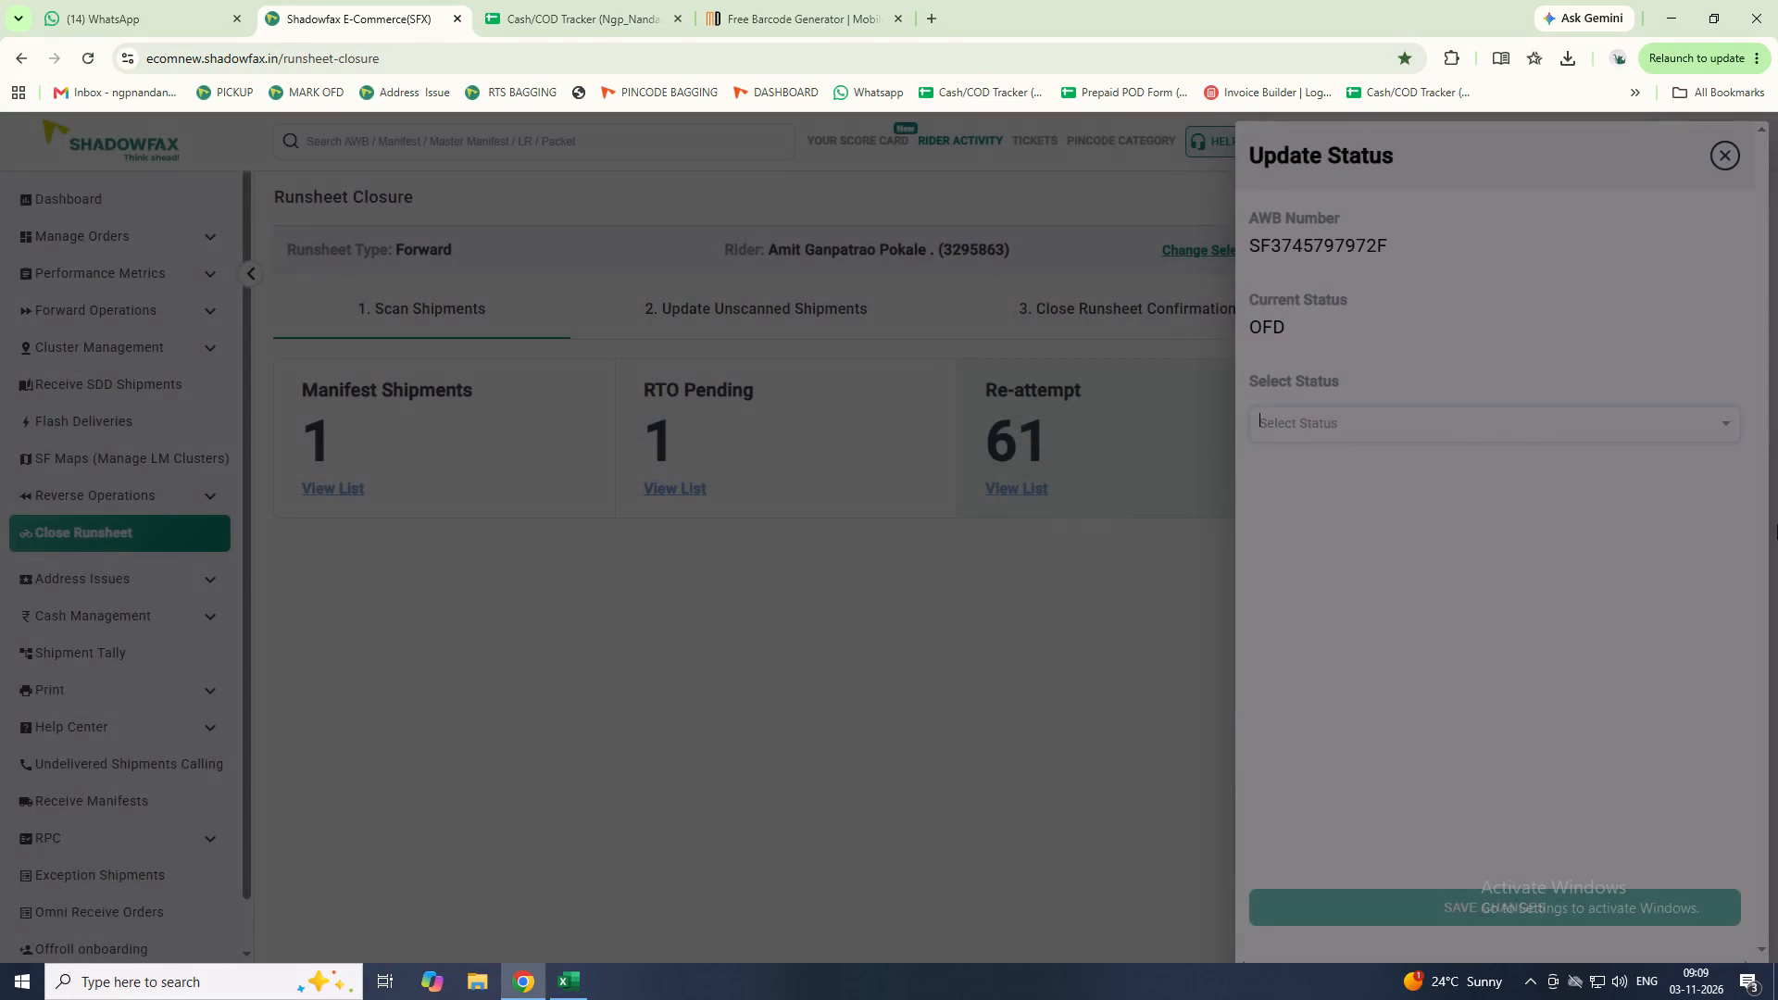
{"action": "double_click", "coordinate": [1381, 430]}
{"action": "double_click", "coordinate": [1333, 463]}
{"action": "left_click", "coordinate": [1332, 526]}
{"action": "left_click", "coordinate": [1346, 573]}
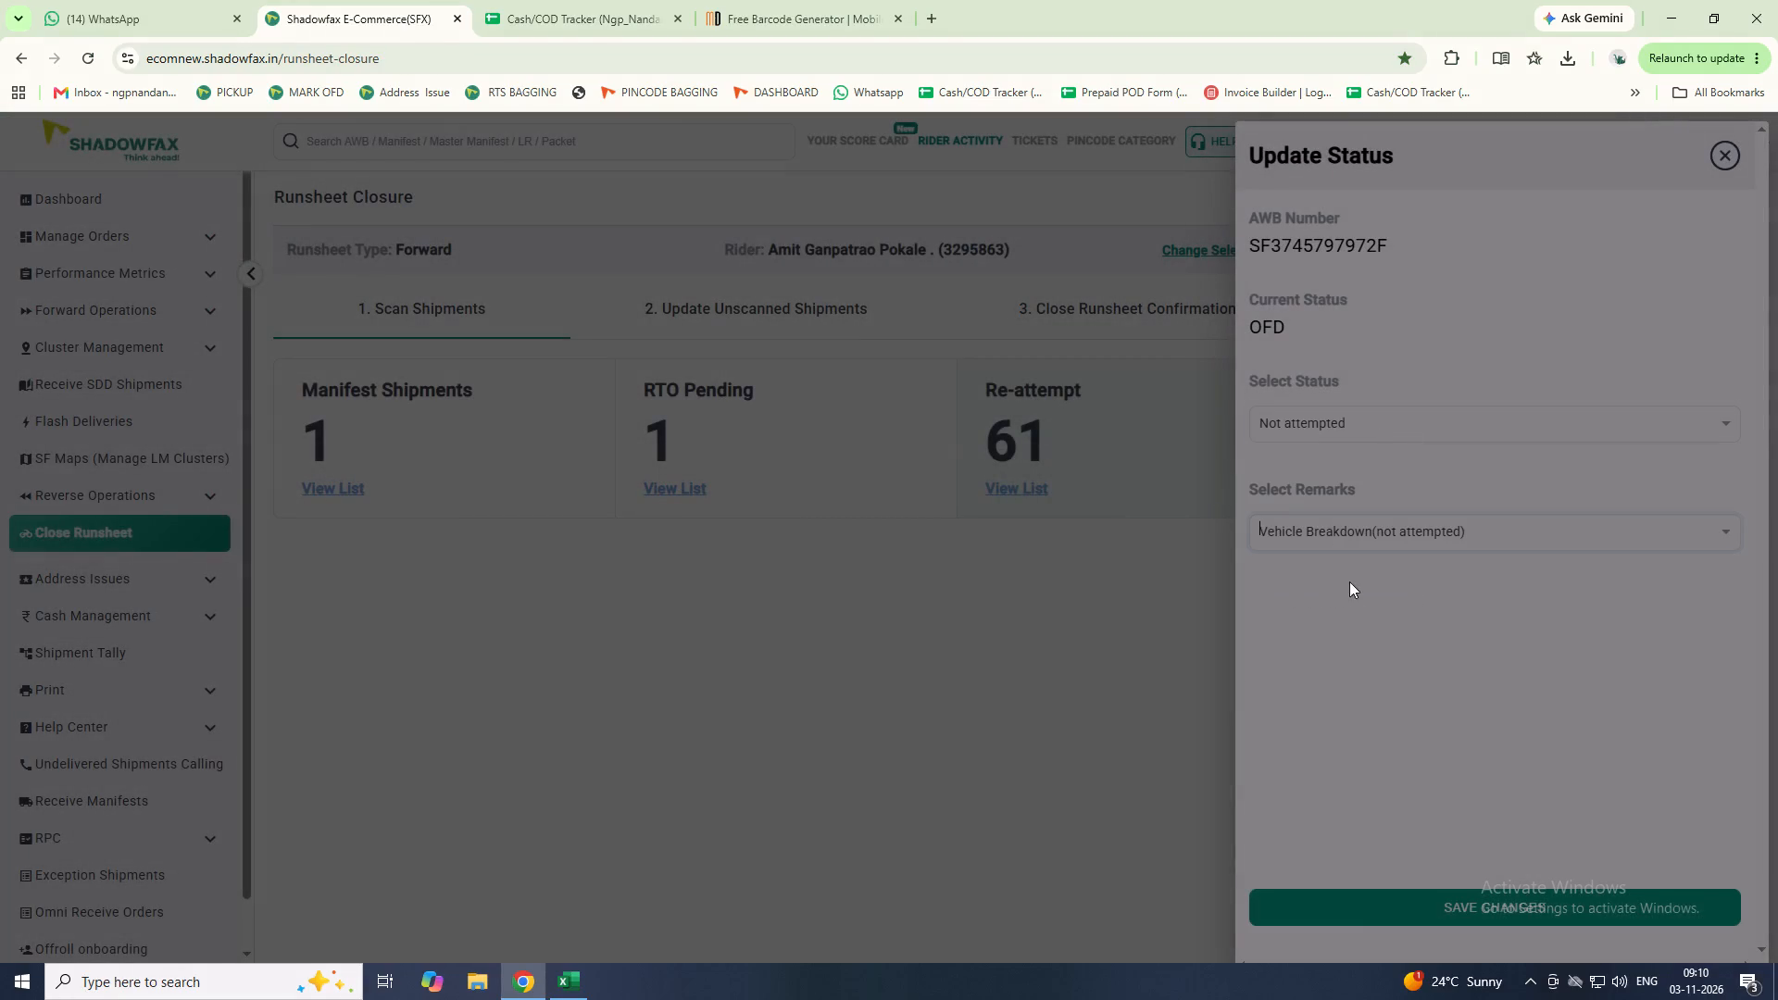
{"action": "double_click", "coordinate": [1354, 911]}
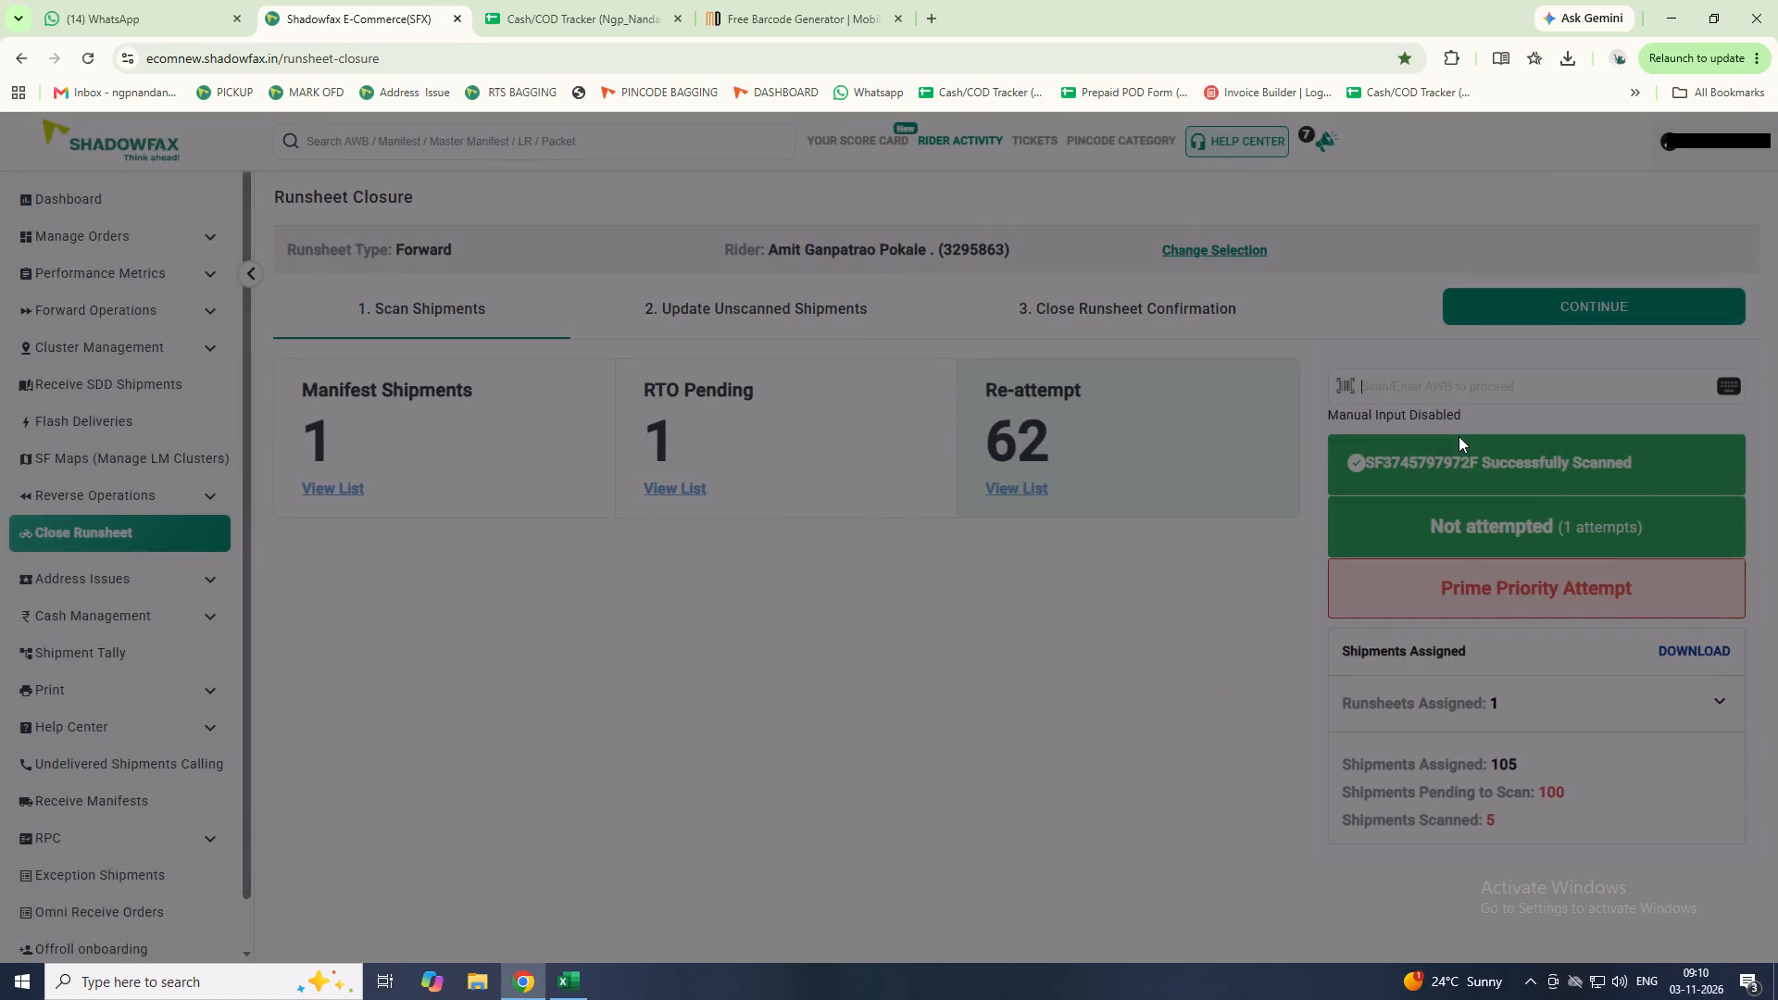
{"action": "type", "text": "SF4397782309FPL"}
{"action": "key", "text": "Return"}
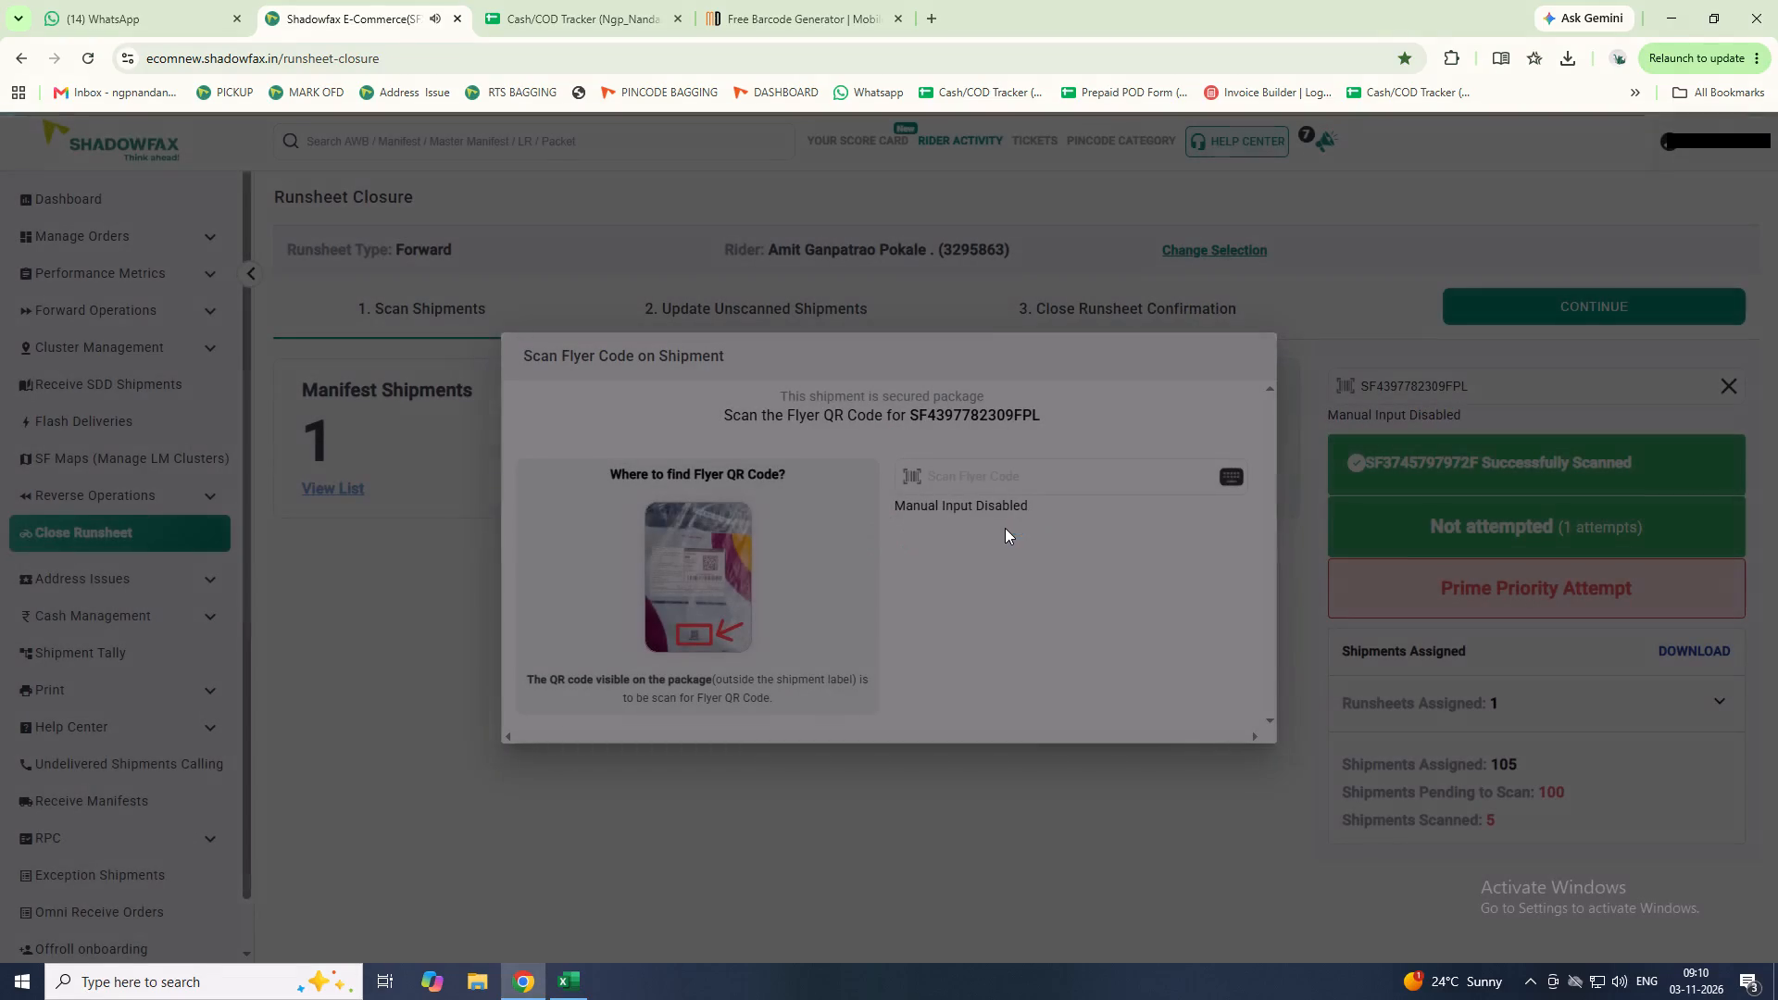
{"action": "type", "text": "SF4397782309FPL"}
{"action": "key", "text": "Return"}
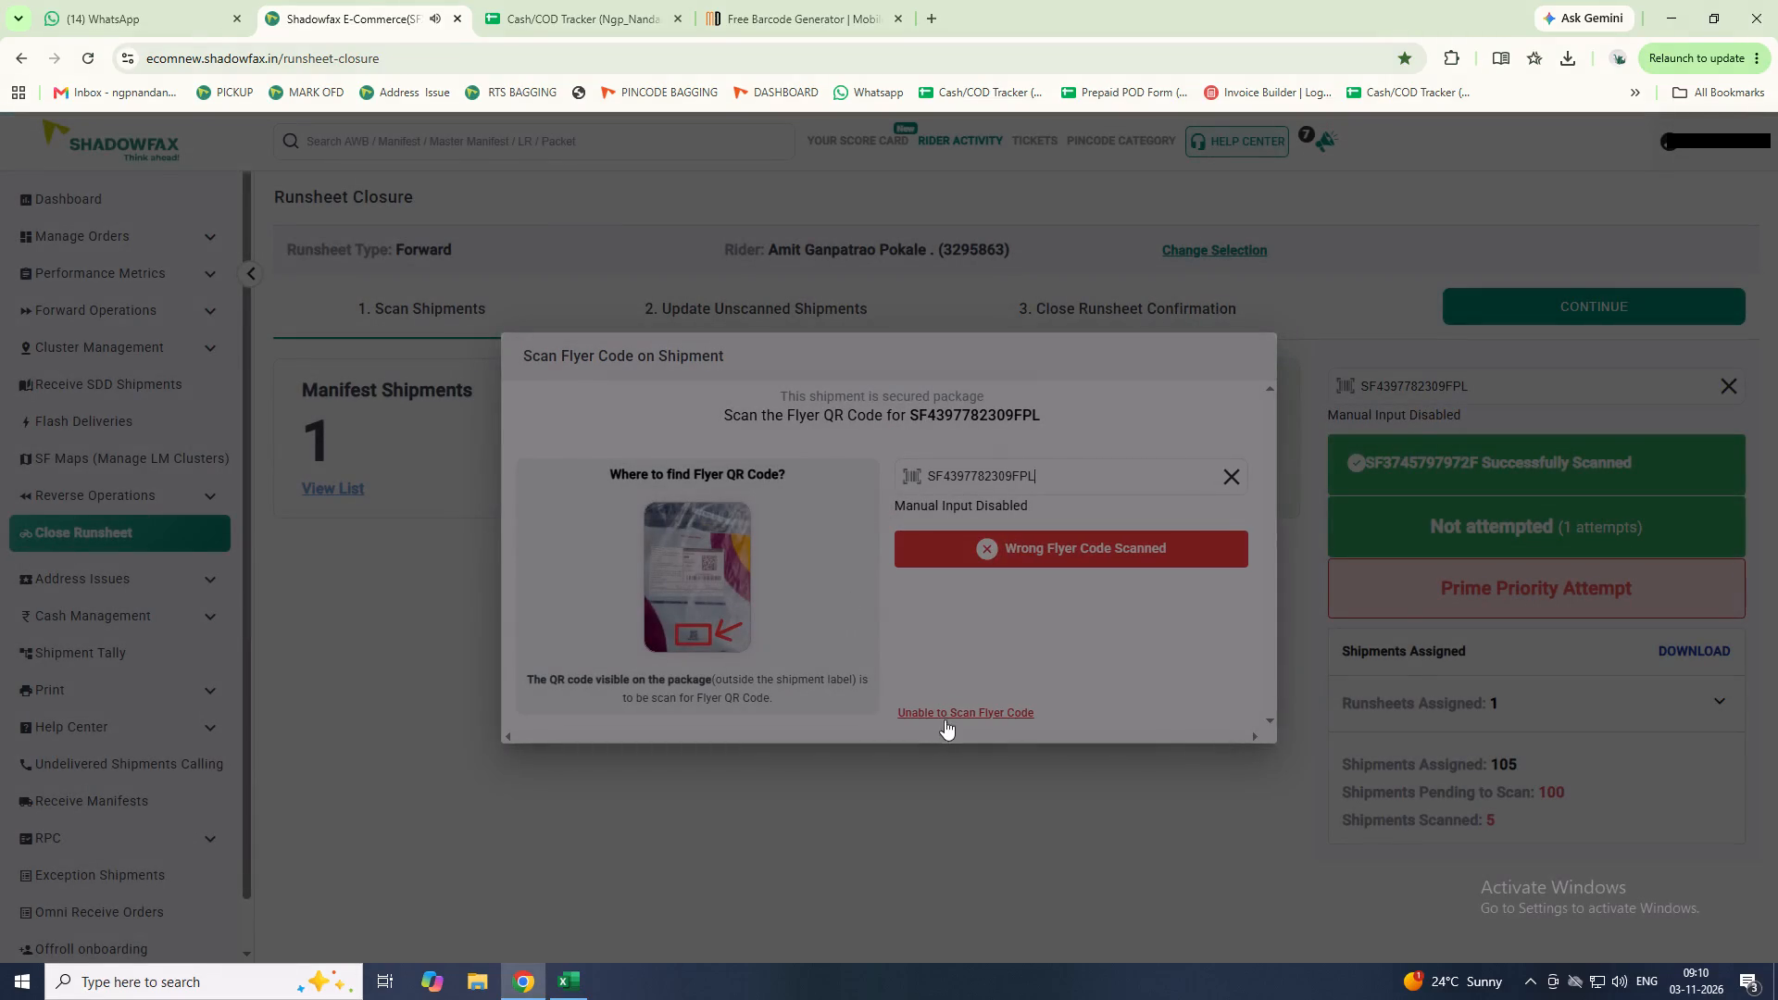
{"action": "left_click", "coordinate": [948, 716]}
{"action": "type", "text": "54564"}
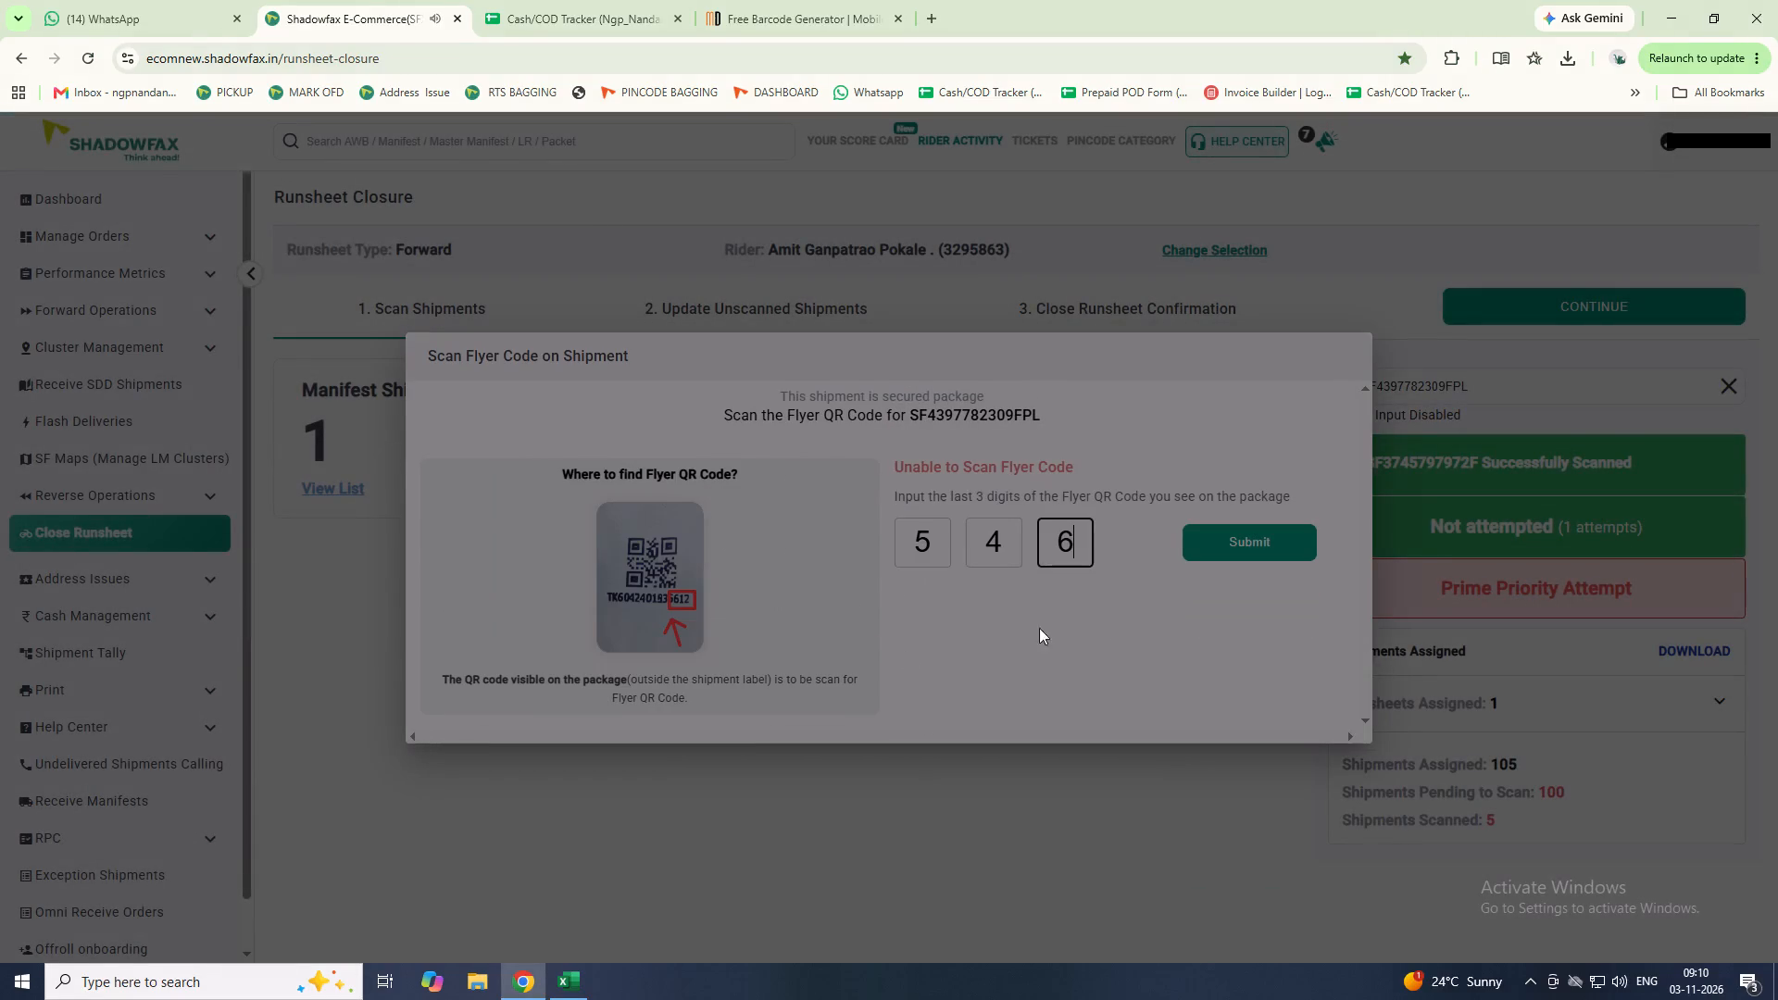
{"action": "left_click", "coordinate": [1227, 543]}
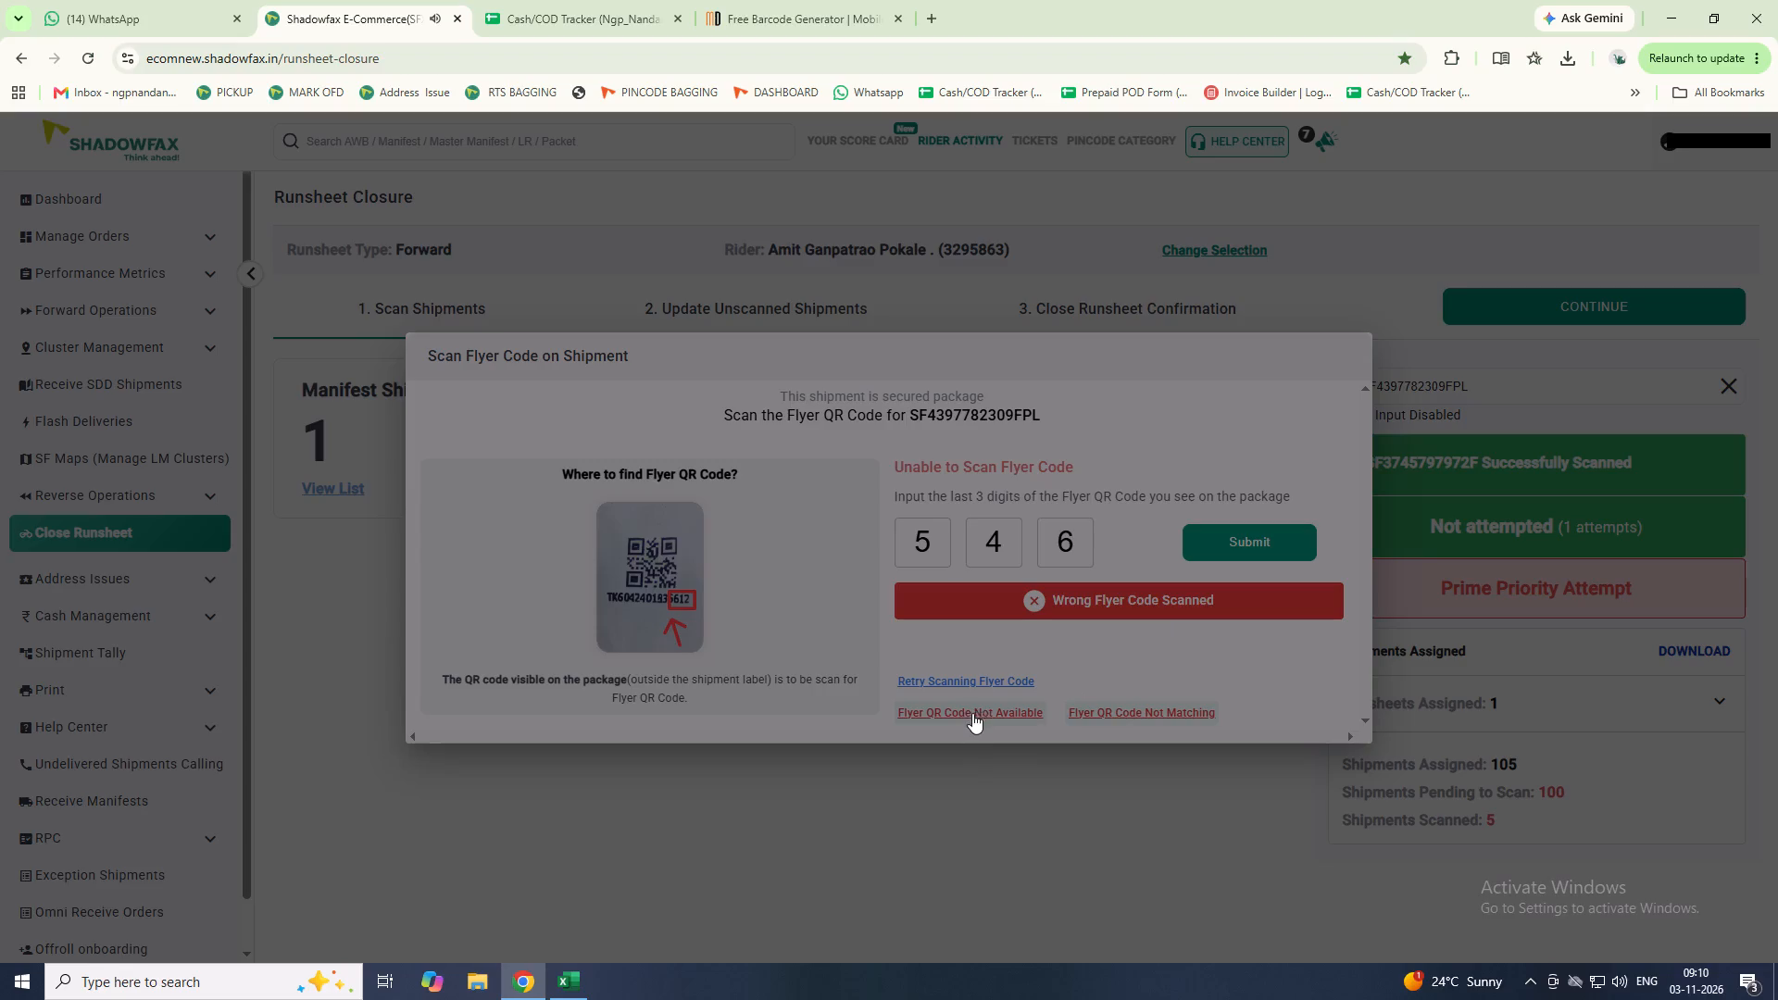
{"action": "left_click", "coordinate": [970, 714]}
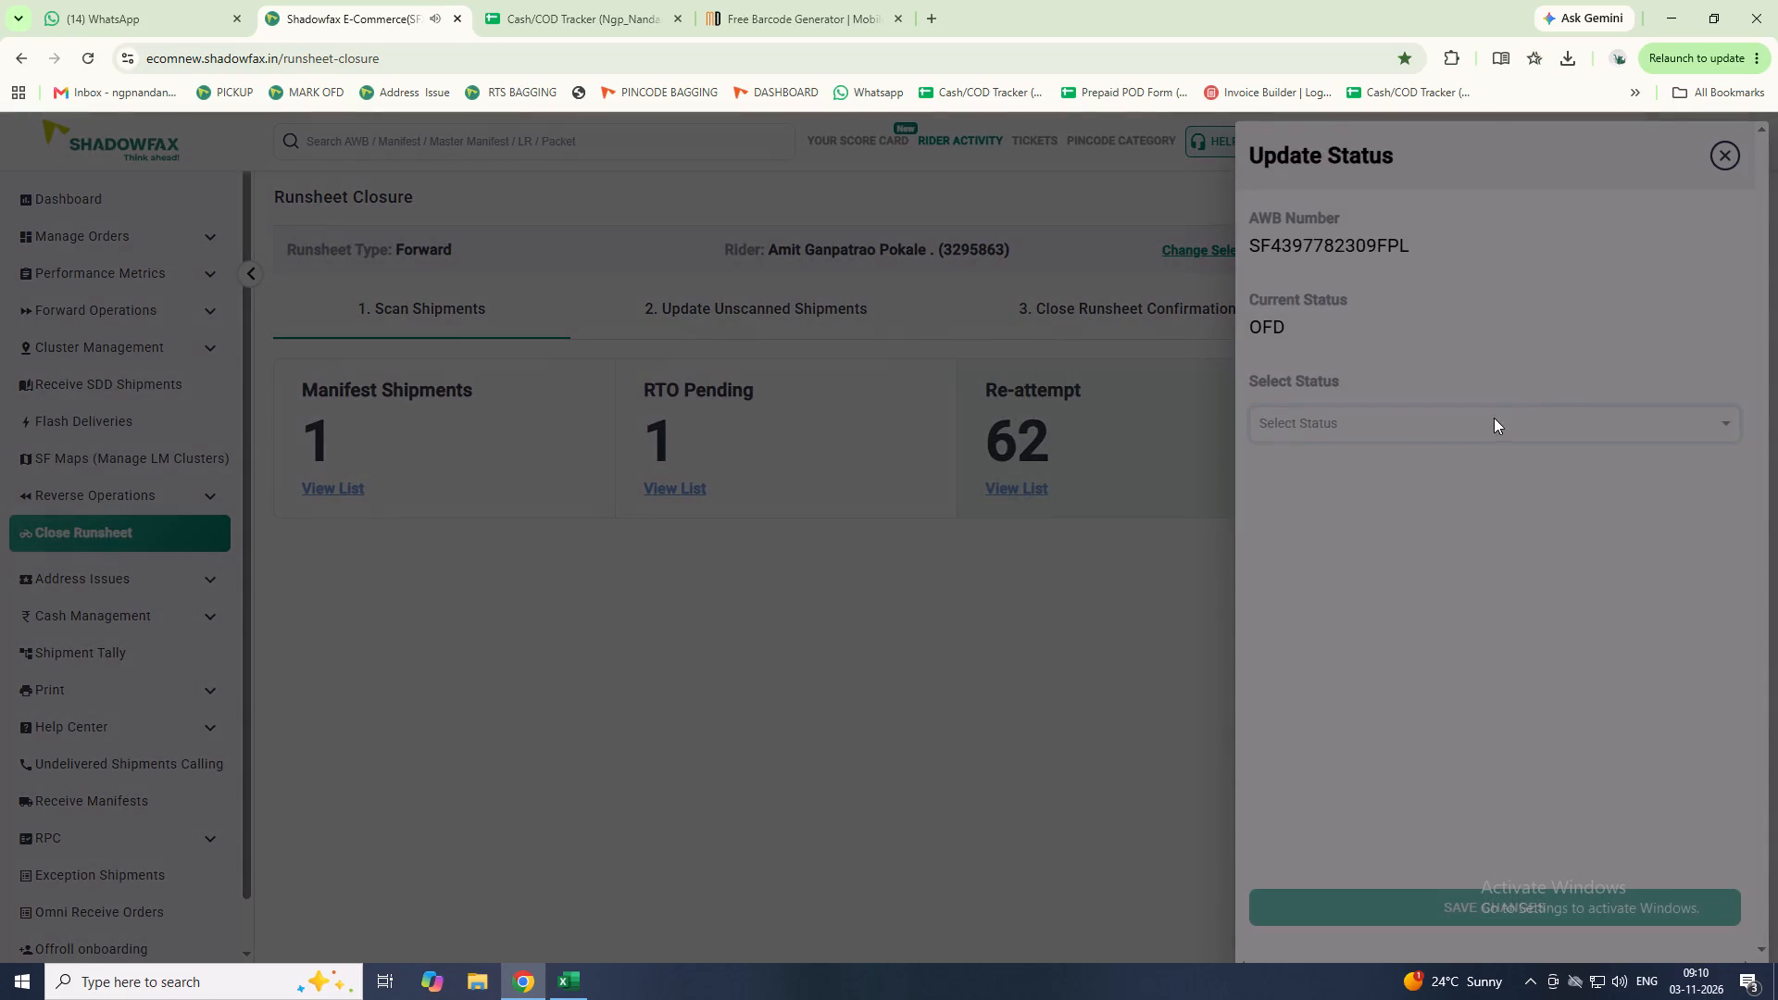
{"action": "left_click", "coordinate": [1494, 418]}
{"action": "left_click", "coordinate": [1321, 456]}
{"action": "left_click", "coordinate": [1336, 514]}
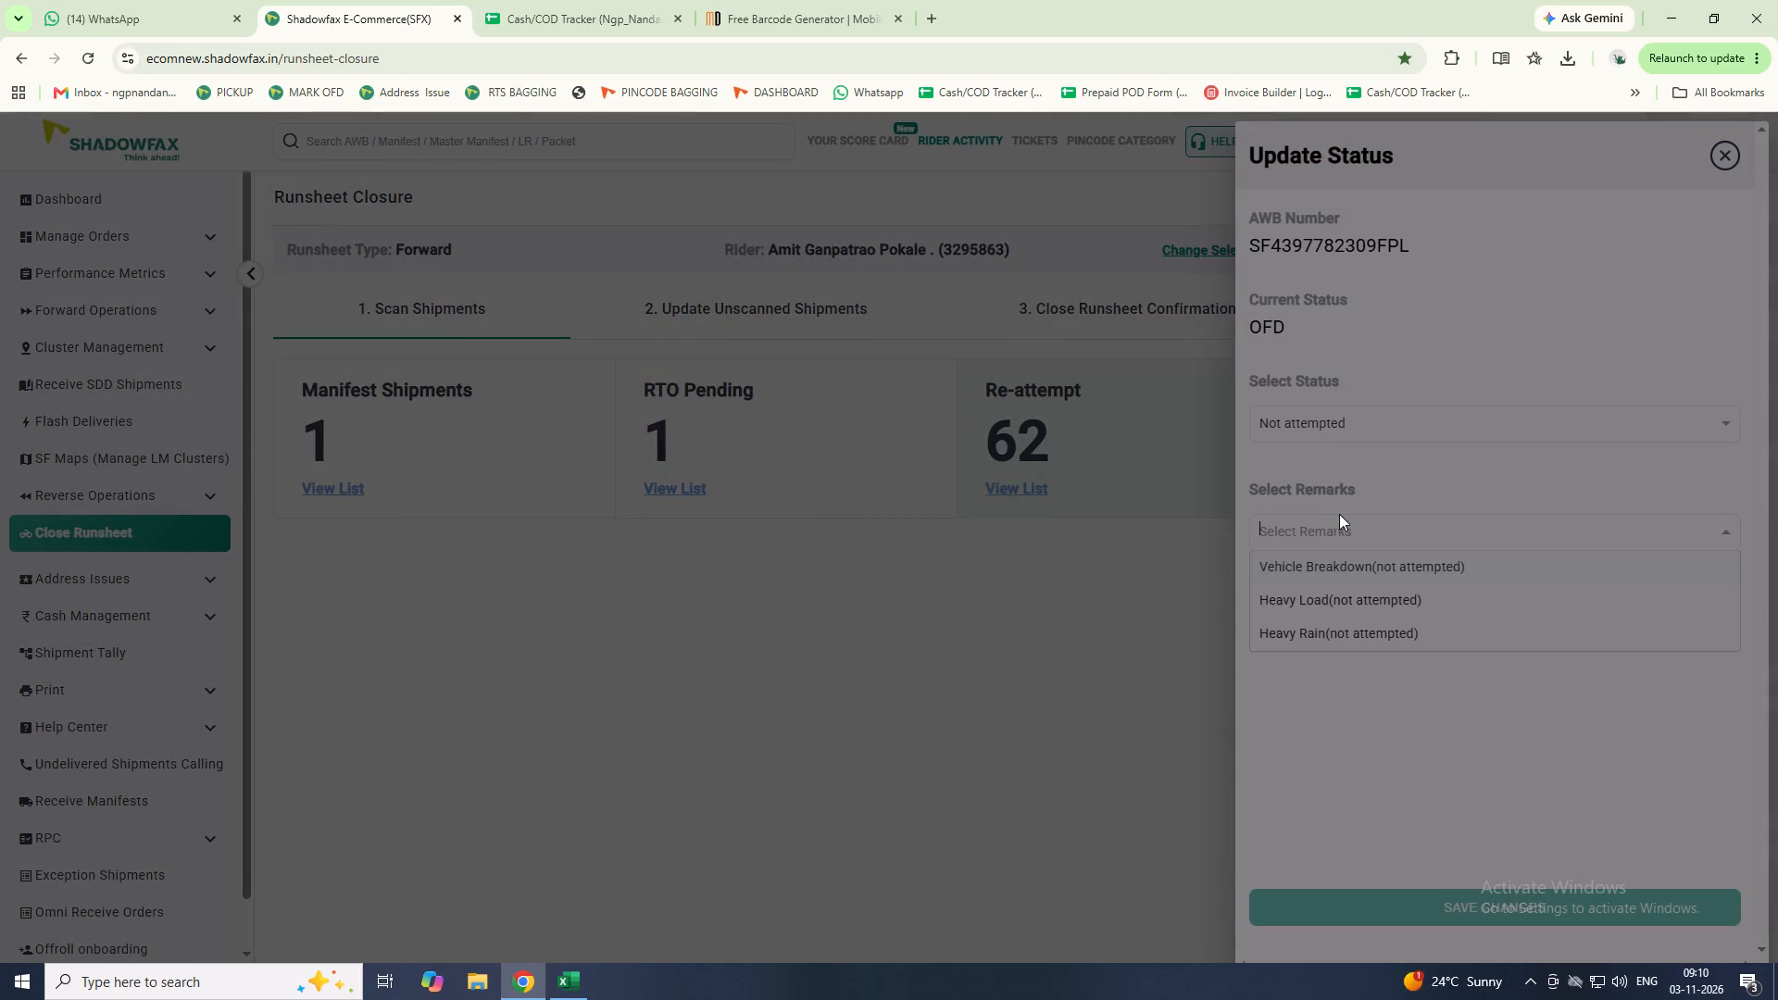
{"action": "left_click", "coordinate": [1341, 546]}
{"action": "left_click", "coordinate": [1338, 569]}
{"action": "left_click", "coordinate": [1389, 915]}
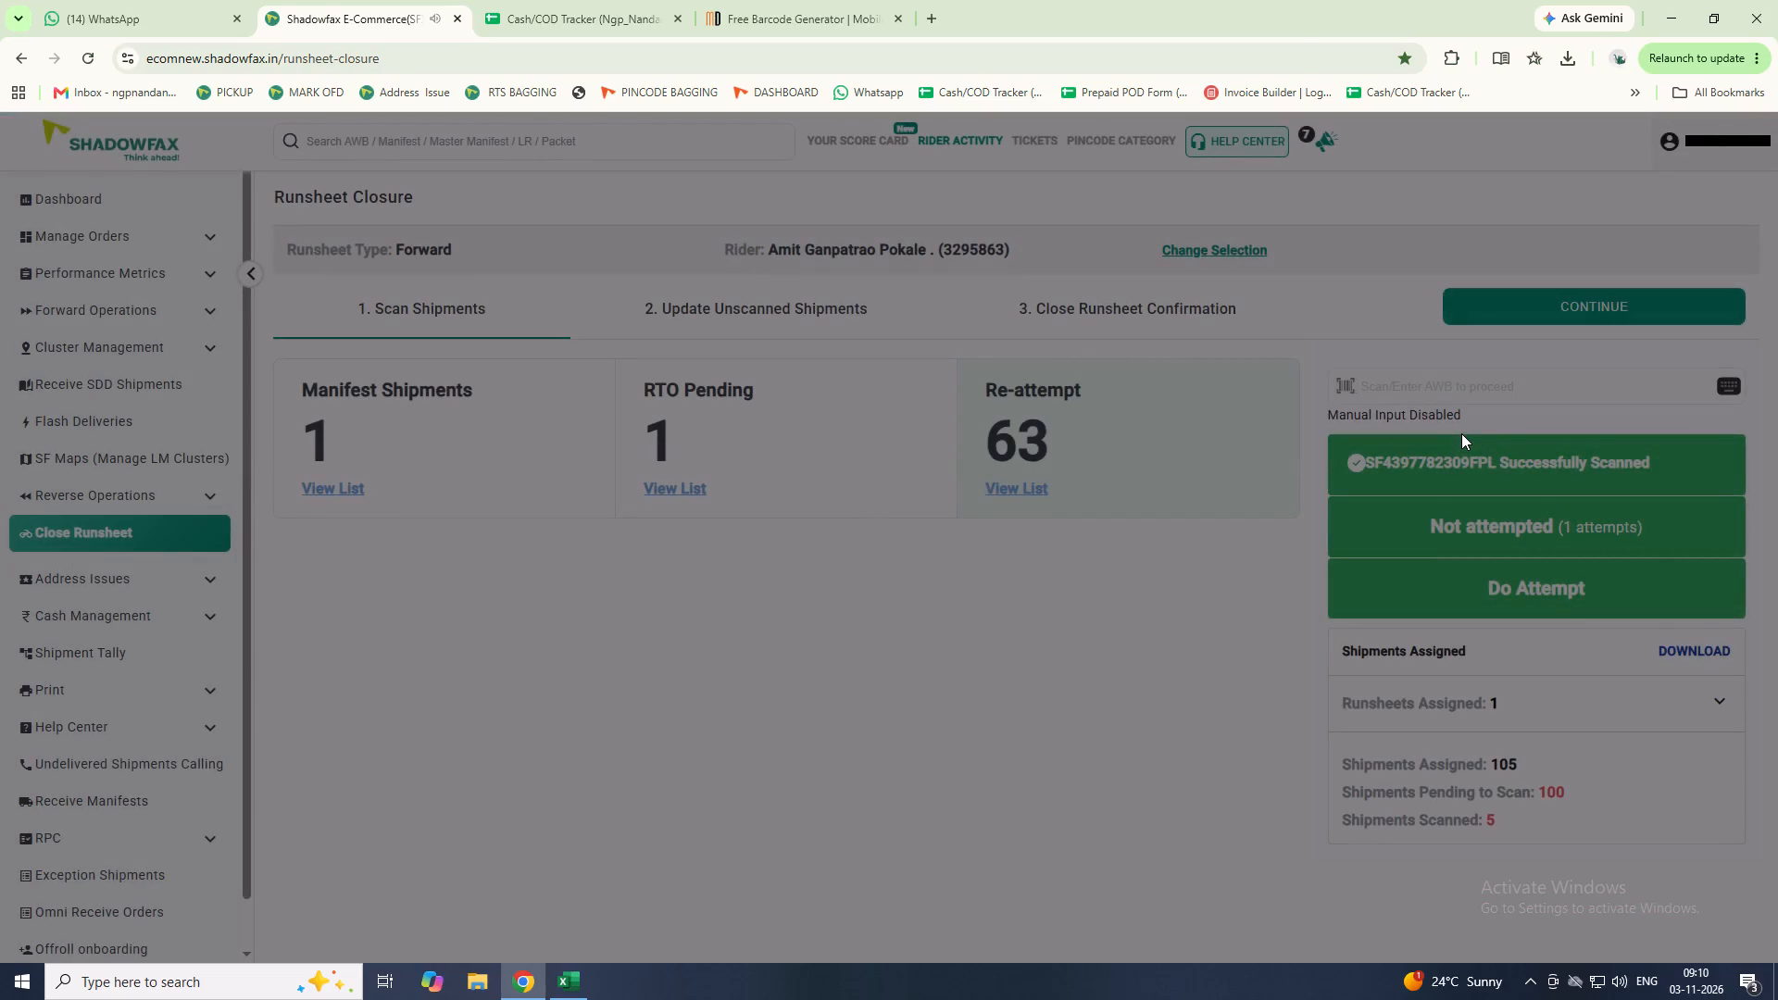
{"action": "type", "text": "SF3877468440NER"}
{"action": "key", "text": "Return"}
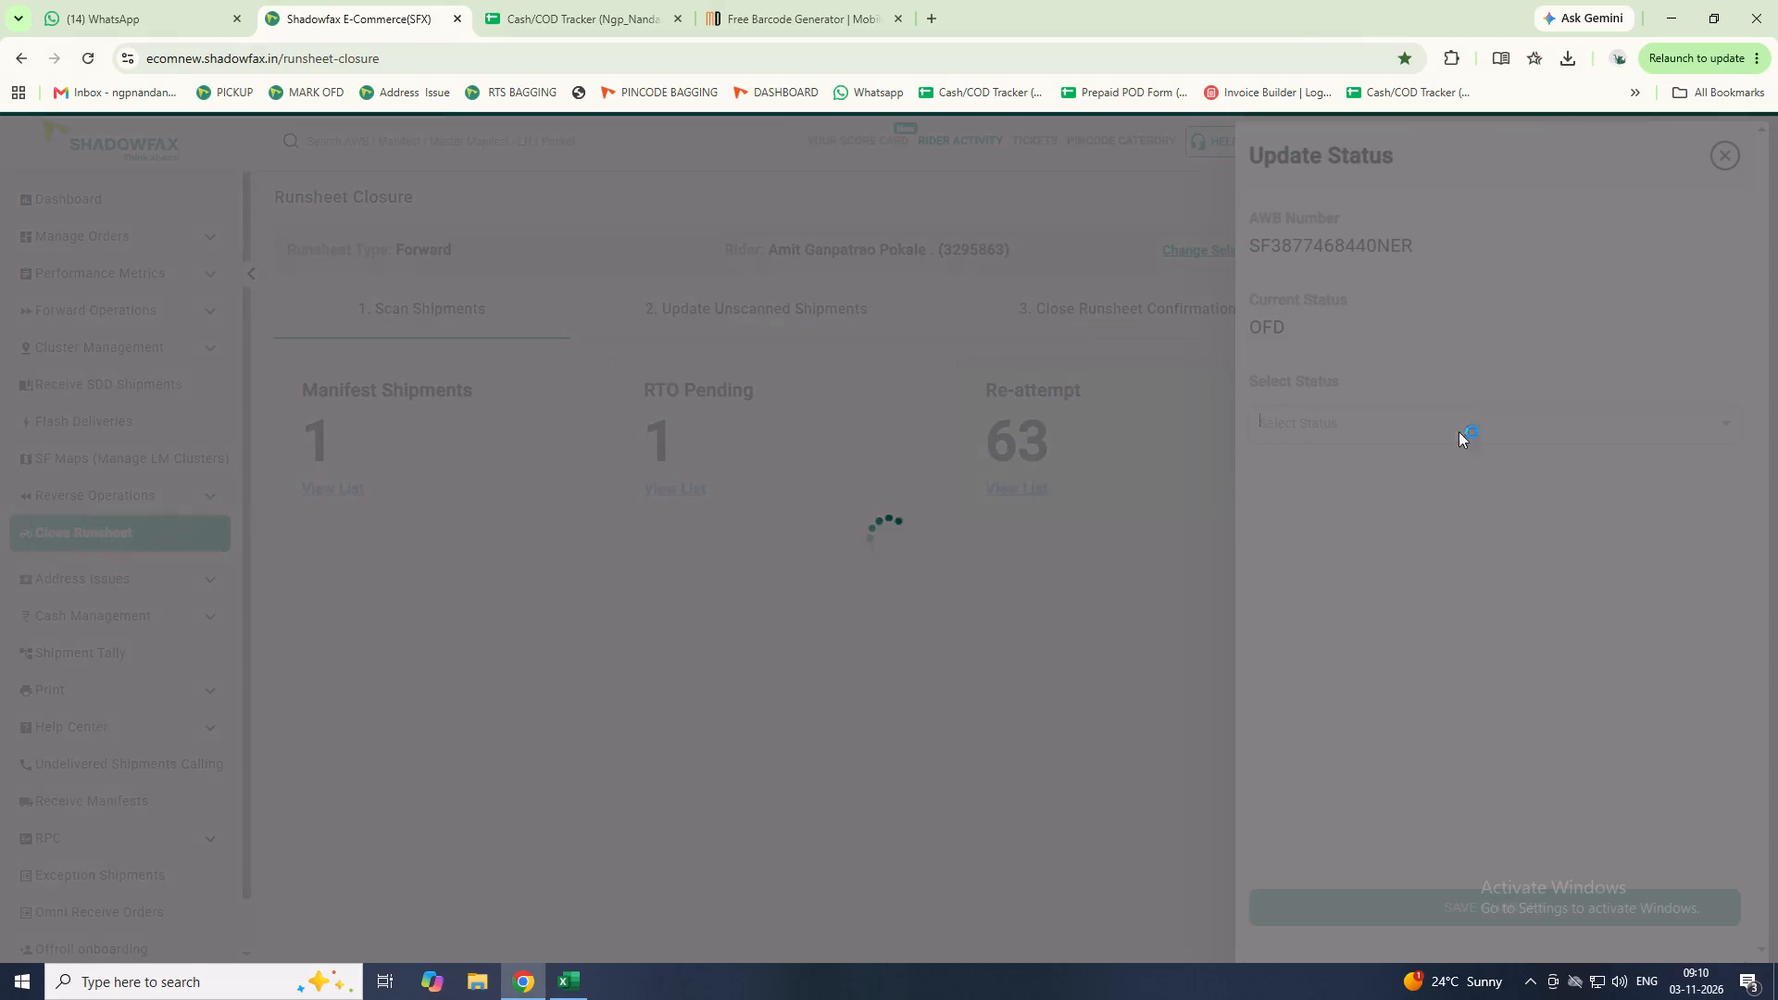
{"action": "left_click", "coordinate": [1423, 425]}
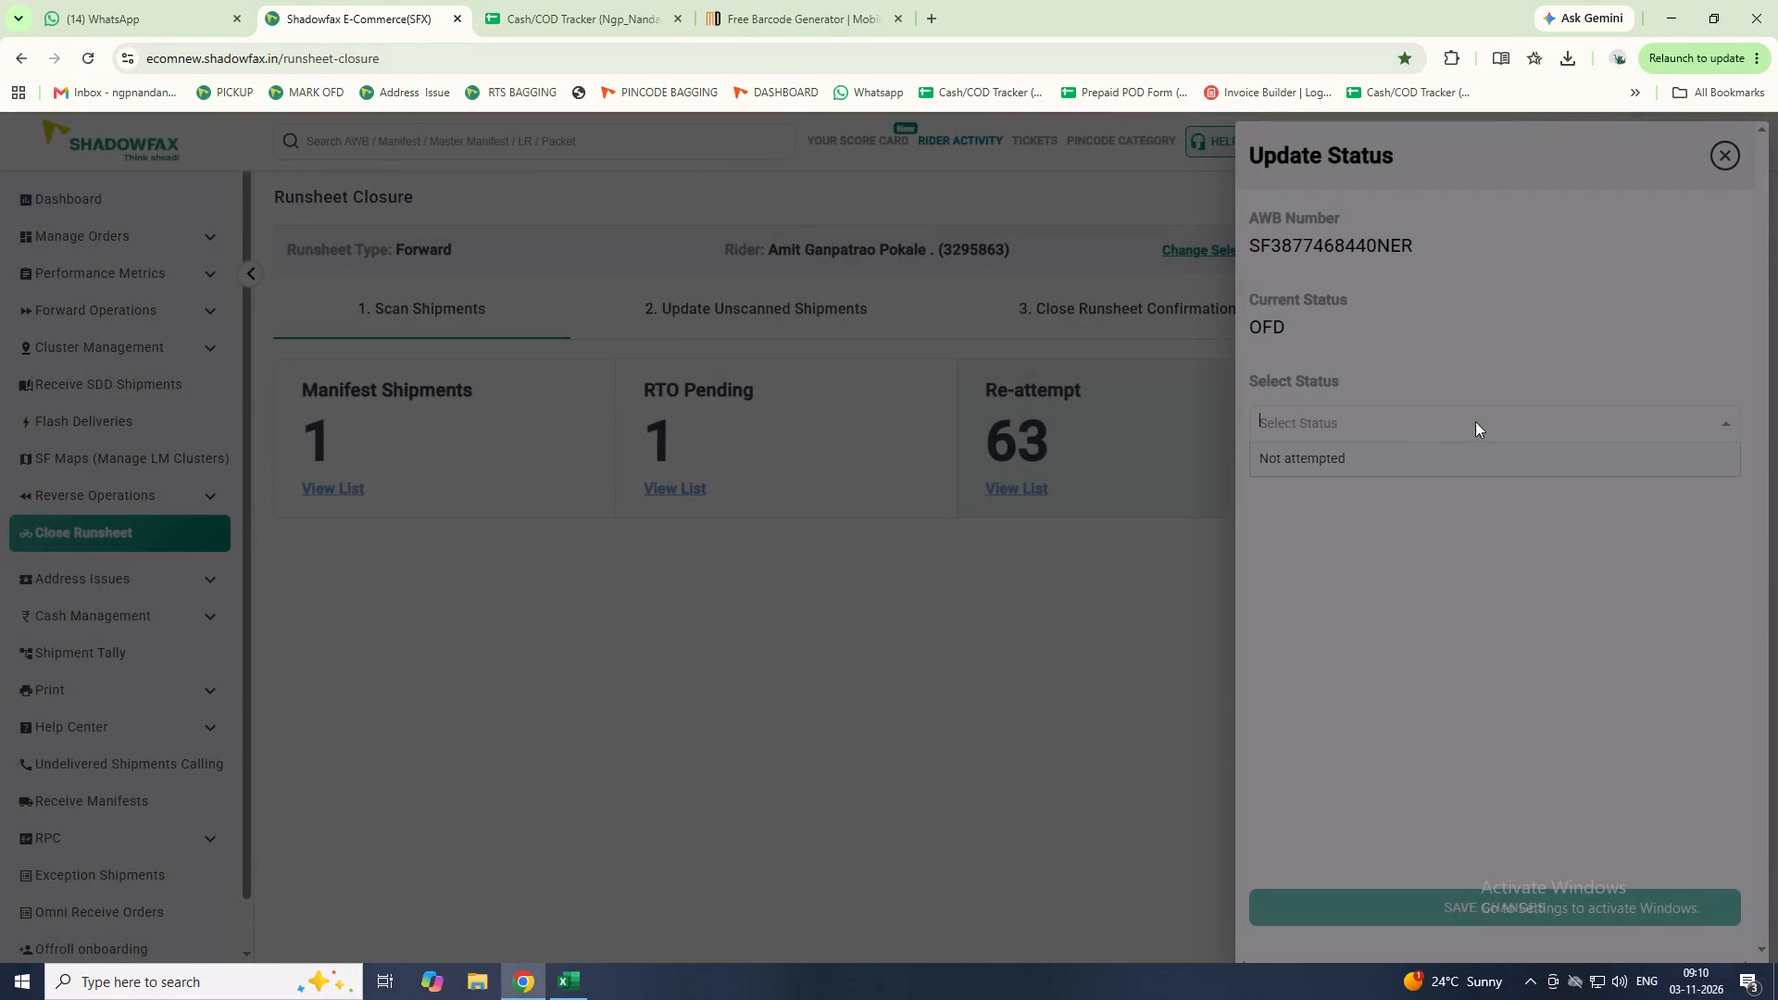
{"action": "left_click", "coordinate": [1281, 468]}
{"action": "left_click", "coordinate": [1306, 528]}
{"action": "left_click", "coordinate": [1304, 568]}
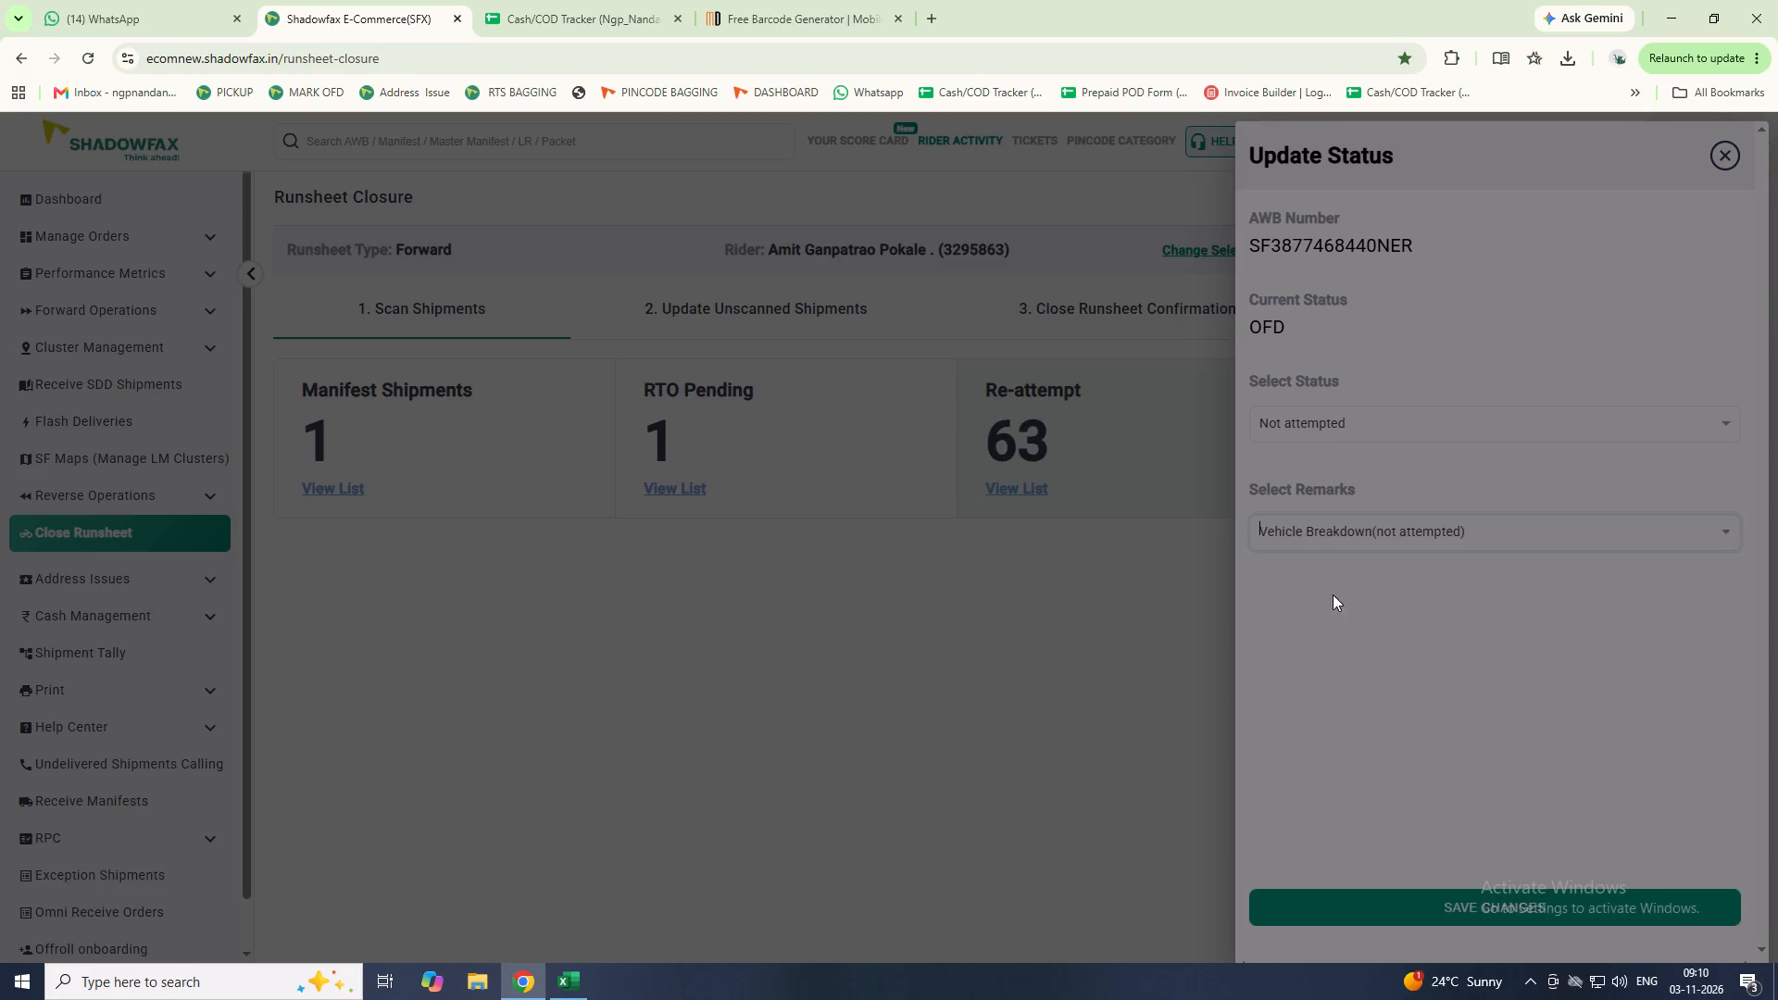
{"action": "left_click", "coordinate": [1333, 913]}
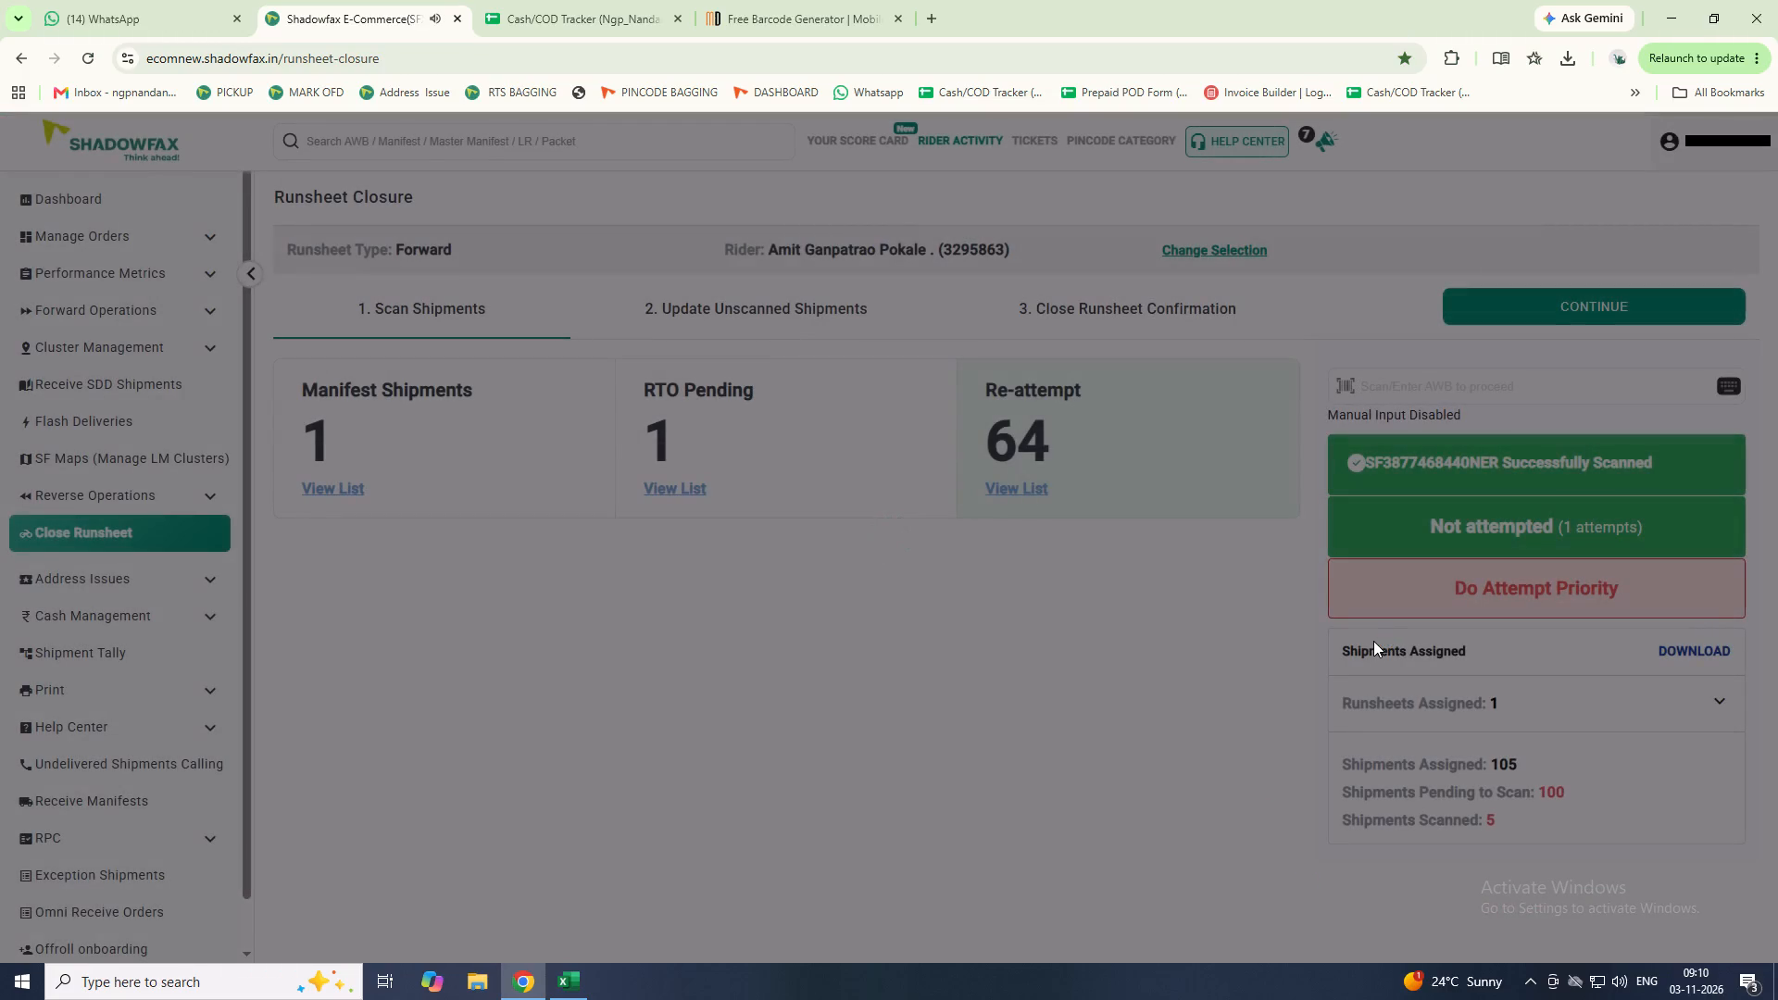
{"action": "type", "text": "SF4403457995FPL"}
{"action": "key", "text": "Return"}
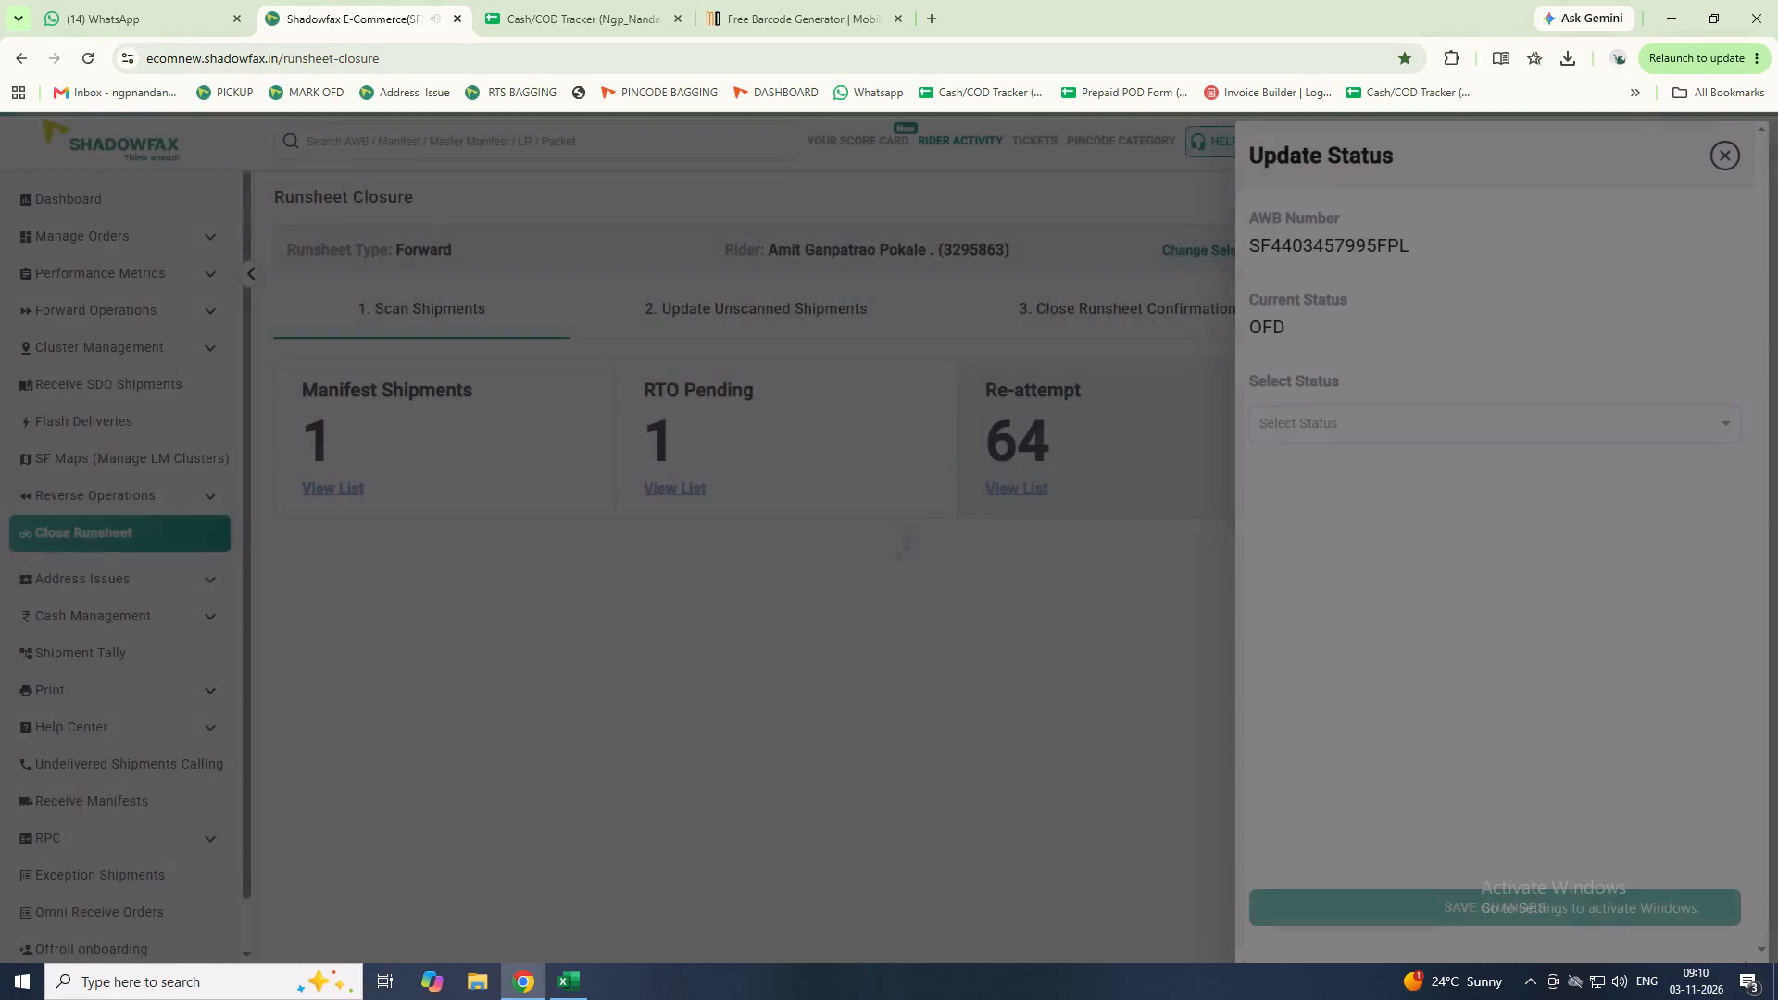
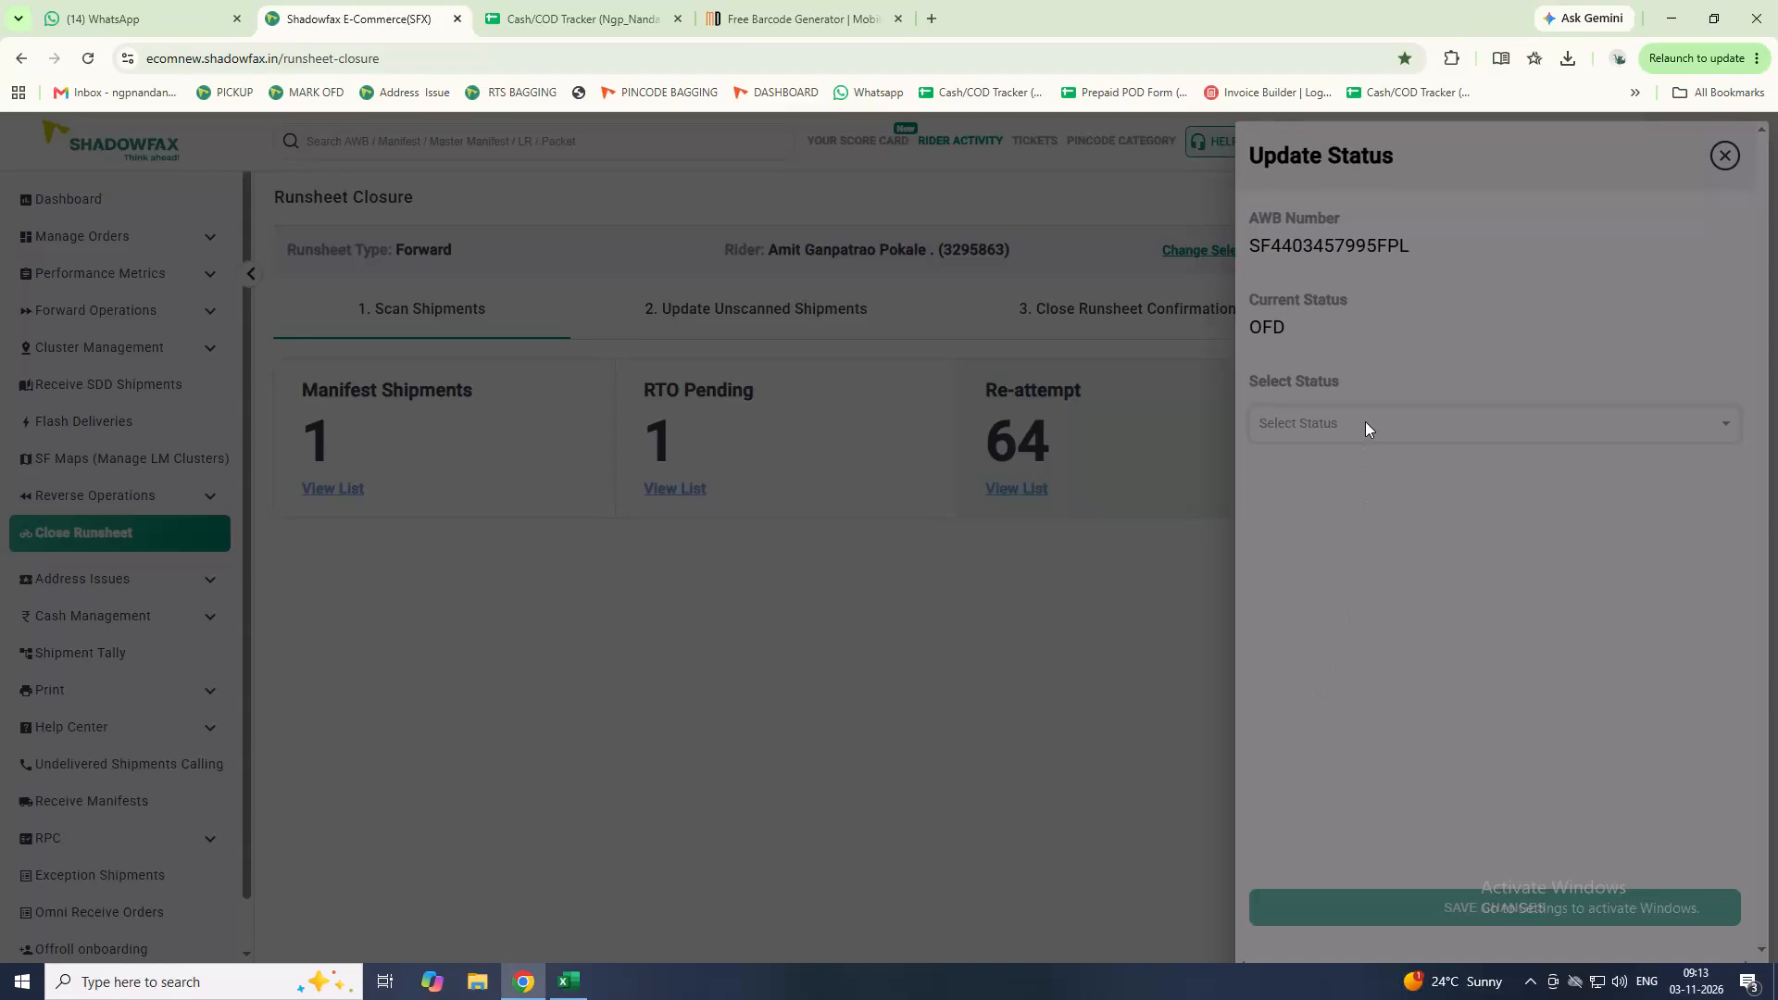
{"action": "left_click", "coordinate": [1365, 420]}
{"action": "left_click", "coordinate": [1365, 462]}
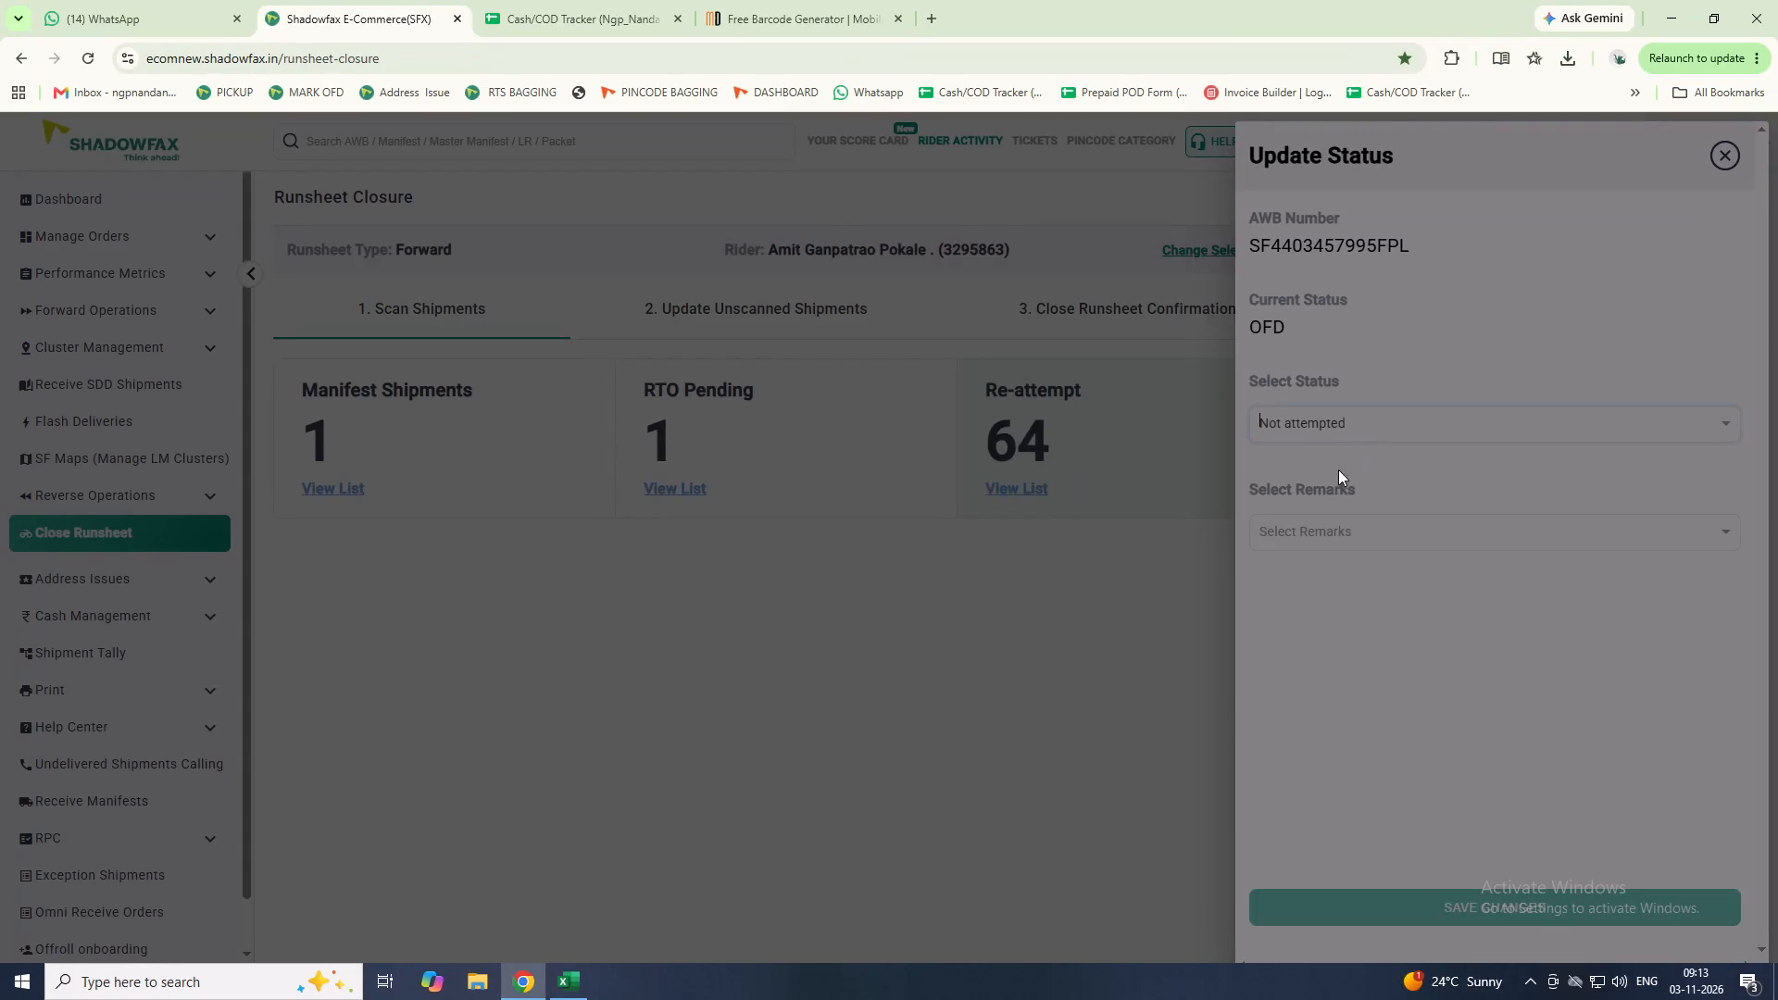
{"action": "left_click", "coordinate": [1346, 532]}
{"action": "left_click", "coordinate": [1332, 570]}
{"action": "left_click", "coordinate": [1404, 916]}
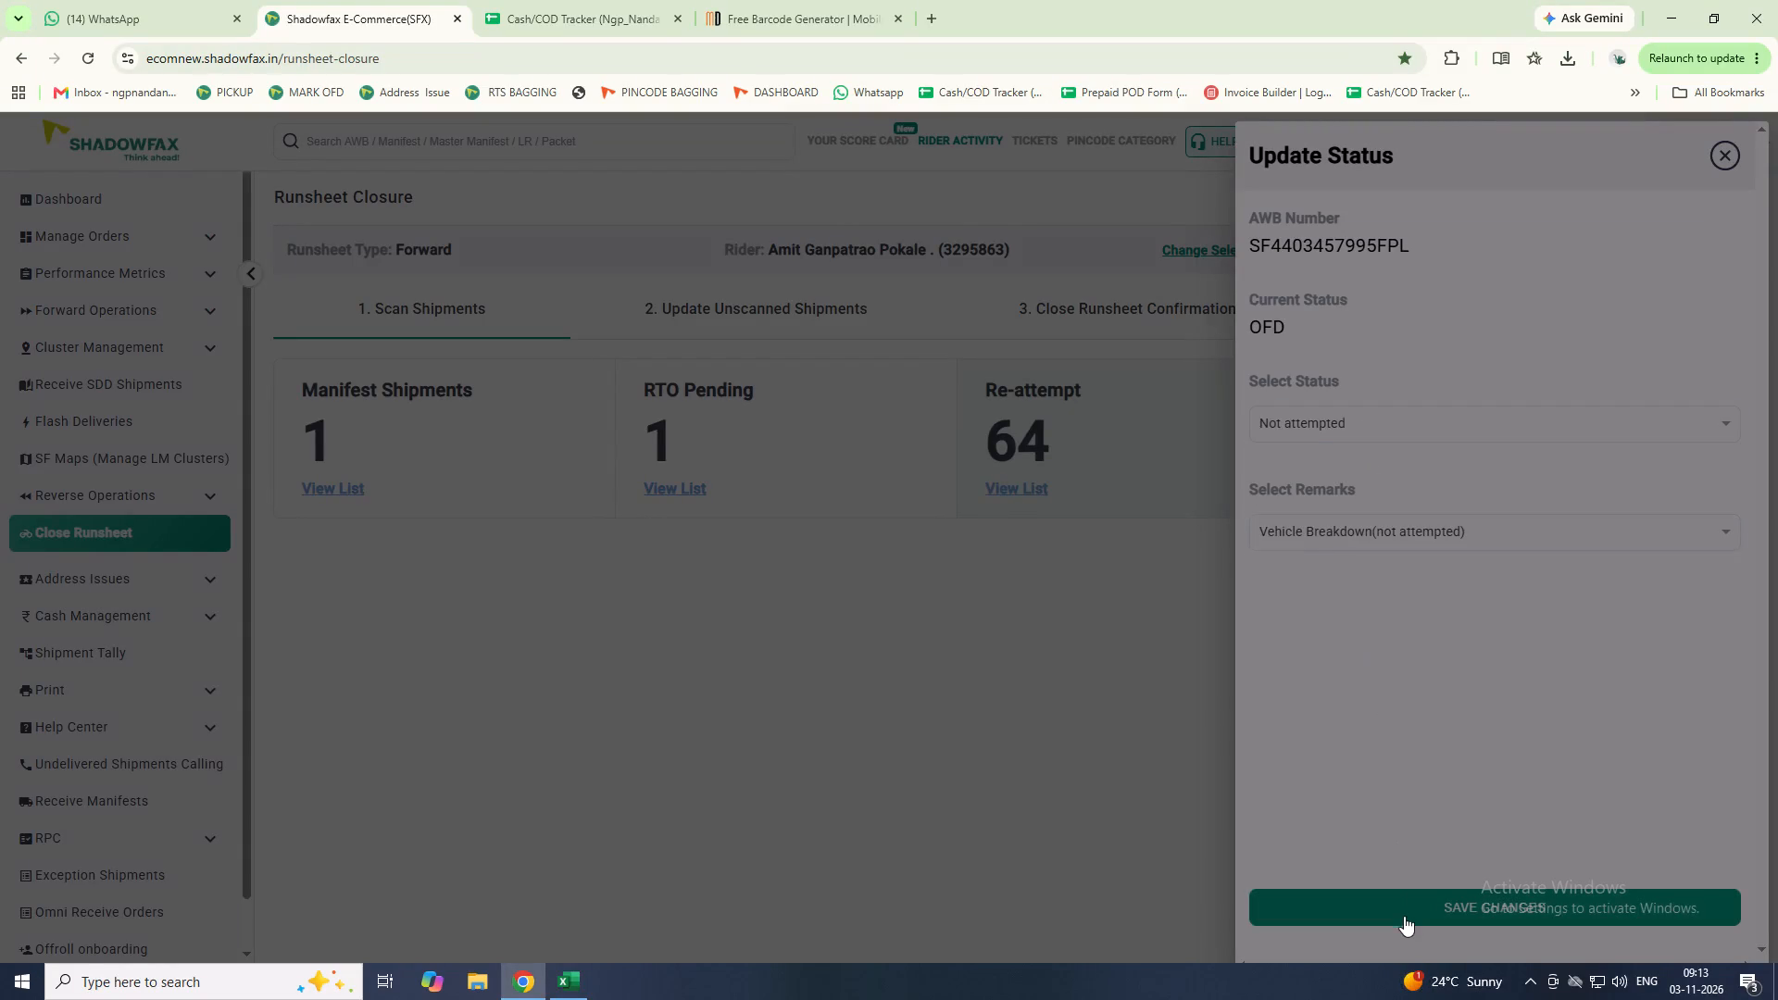